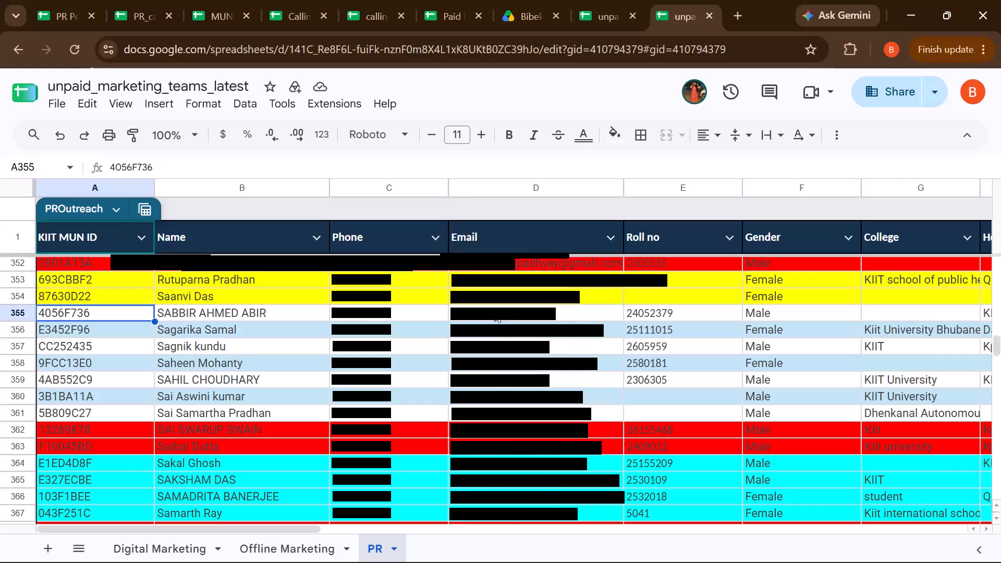
# Fill the whole of row 355 in the PR sheet with red.
pyautogui.click(12, 315)
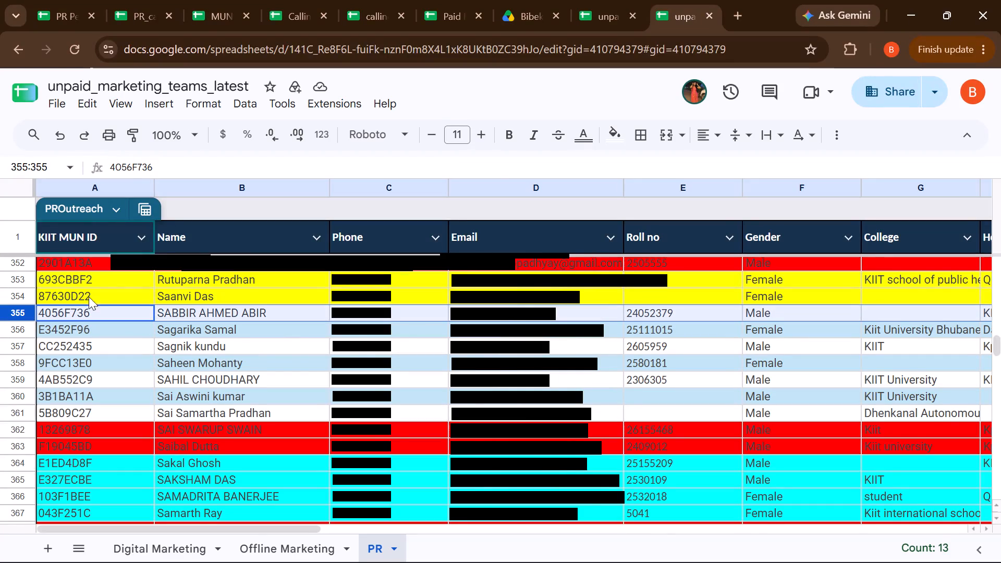
pyautogui.click(618, 132)
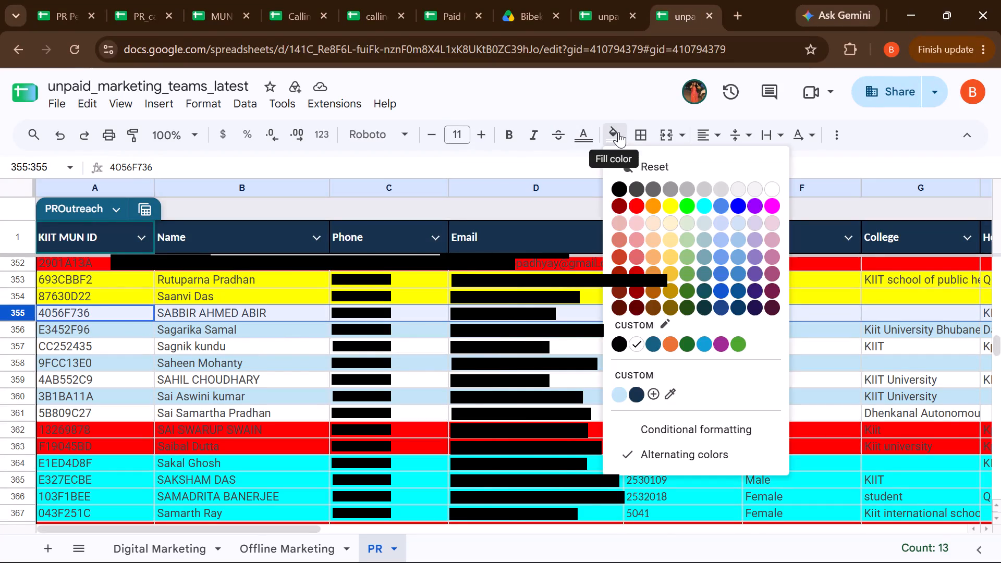
pyautogui.click(639, 200)
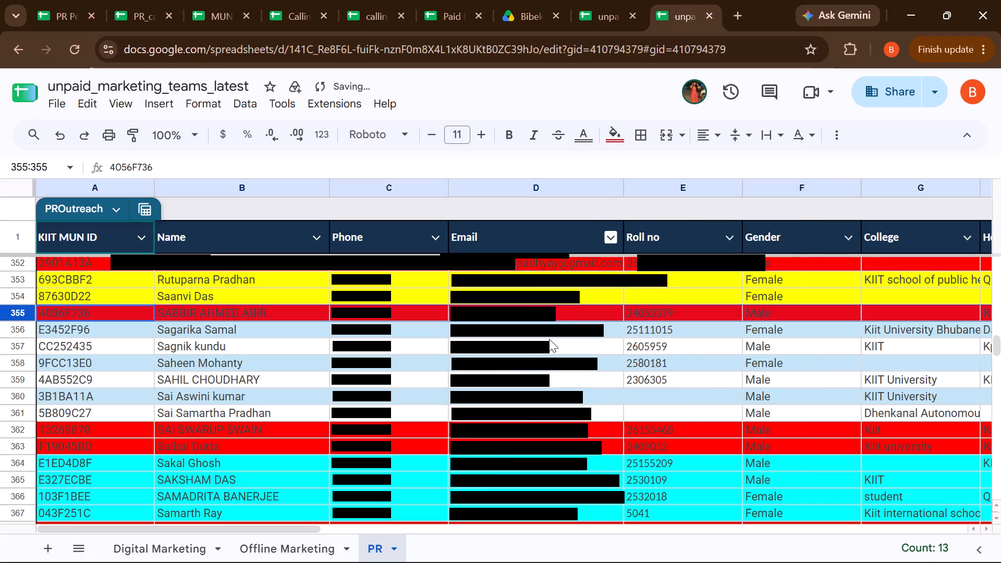
# Enter "Not interested" in the Remarks column of row 355 and return to the KIIT MUN ID cell of row 356.
pyautogui.click(549, 312)
pyautogui.press('Right')
pyautogui.press('Right')
pyautogui.press('Right')
pyautogui.press('Right')
pyautogui.press('Right')
pyautogui.press('Right')
pyautogui.press('Right')
pyautogui.press('Right')
pyautogui.press('Right')
pyautogui.press('Right')
pyautogui.press('Right')
pyautogui.press('Right')
pyautogui.press('Right')
pyautogui.press('Right')
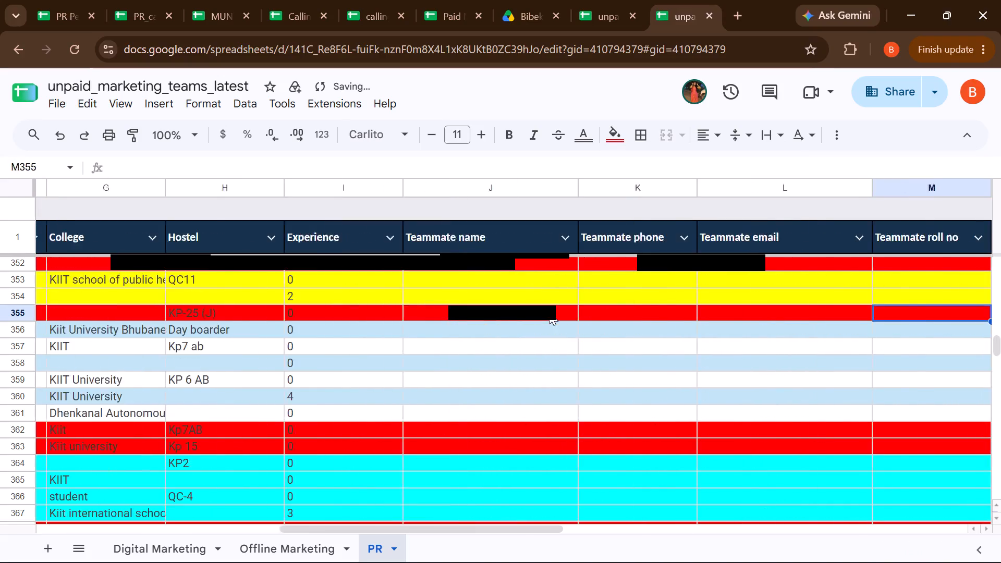
pyautogui.press('Right')
pyautogui.press('Right')
pyautogui.press('Right')
pyautogui.press('Right')
pyautogui.press('Right')
pyautogui.press('Right')
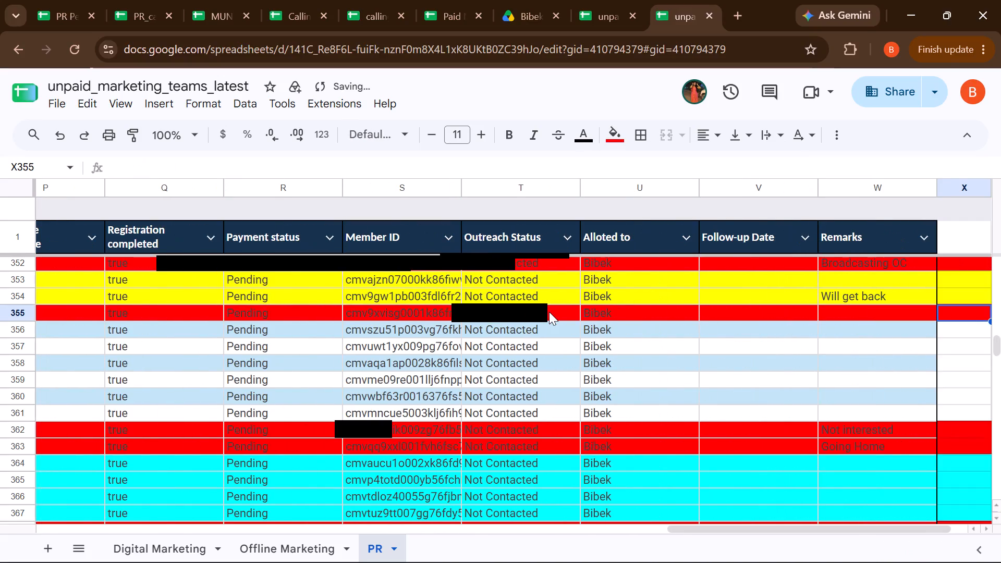
pyautogui.press('Left')
pyautogui.write('Noy')
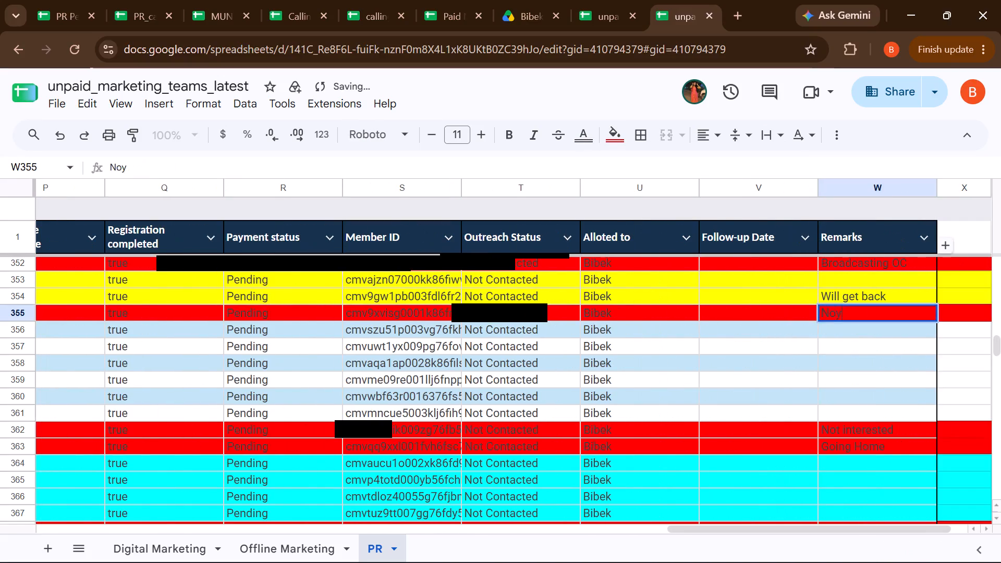
pyautogui.press('BackSpace')
pyautogui.write('t interested')
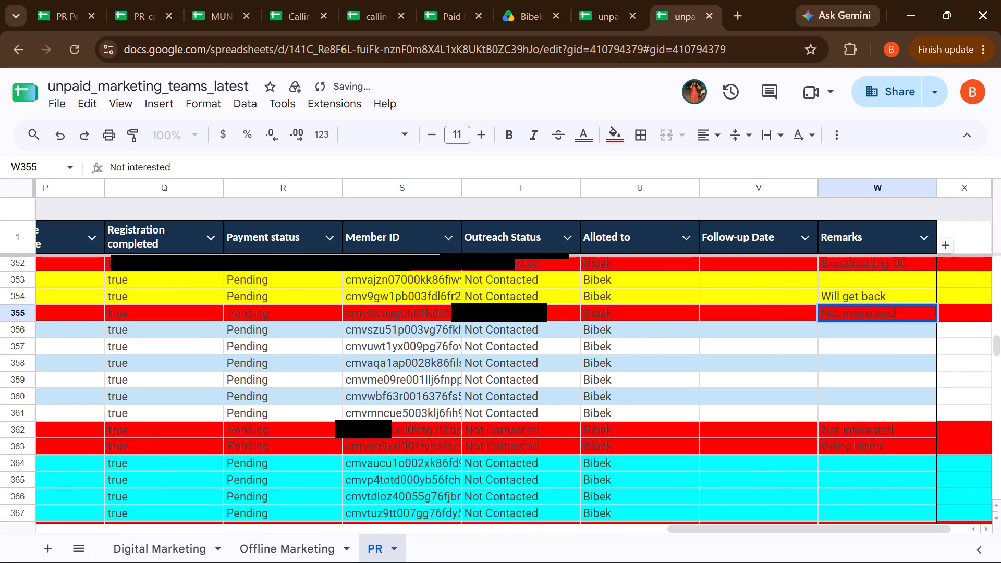
pyautogui.press('Return')
pyautogui.press('Left')
pyautogui.press('Left')
pyautogui.press('Left')
pyautogui.press('Left')
pyautogui.press('Left')
pyautogui.press('Left')
pyautogui.press('Left')
pyautogui.press('Left')
pyautogui.press('Left')
pyautogui.press('Left')
pyautogui.press('Left')
pyautogui.press('Left')
pyautogui.press('Left')
pyautogui.press('Left')
pyautogui.press('Left')
pyautogui.press('Left')
pyautogui.press('Left')
pyautogui.press('Left')
pyautogui.press('Left')
pyautogui.press('Left')
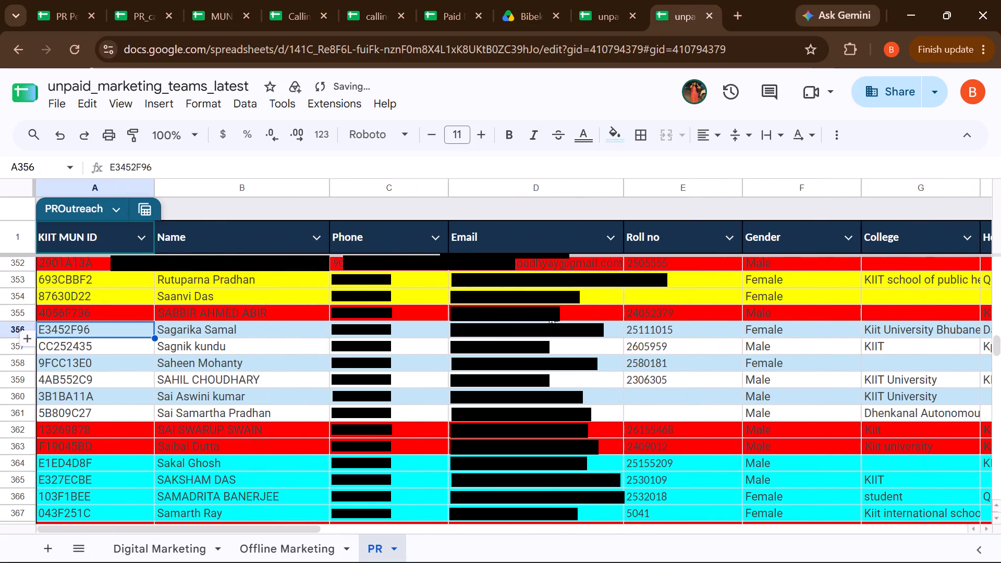
pyautogui.press('Left')
pyautogui.press('Left')
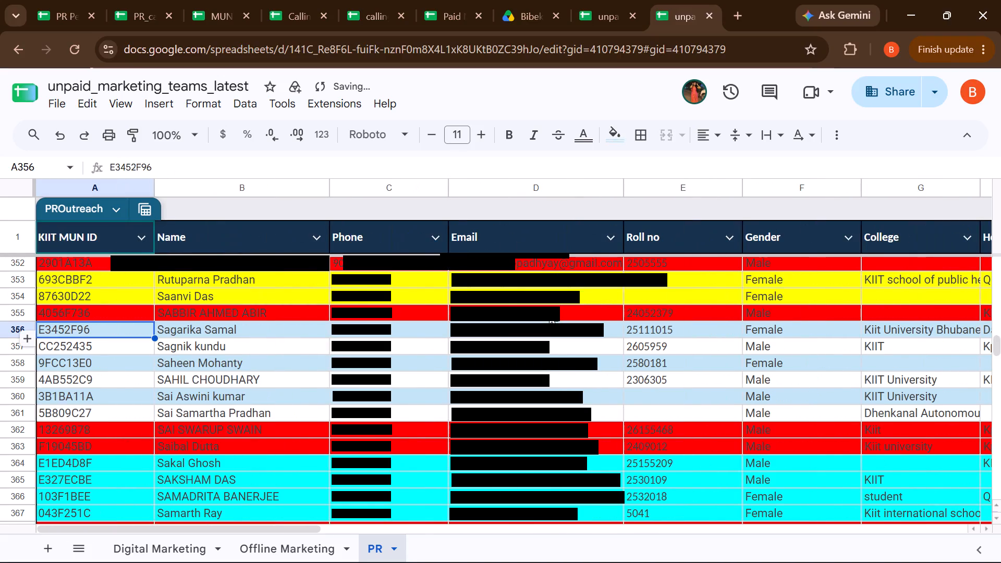
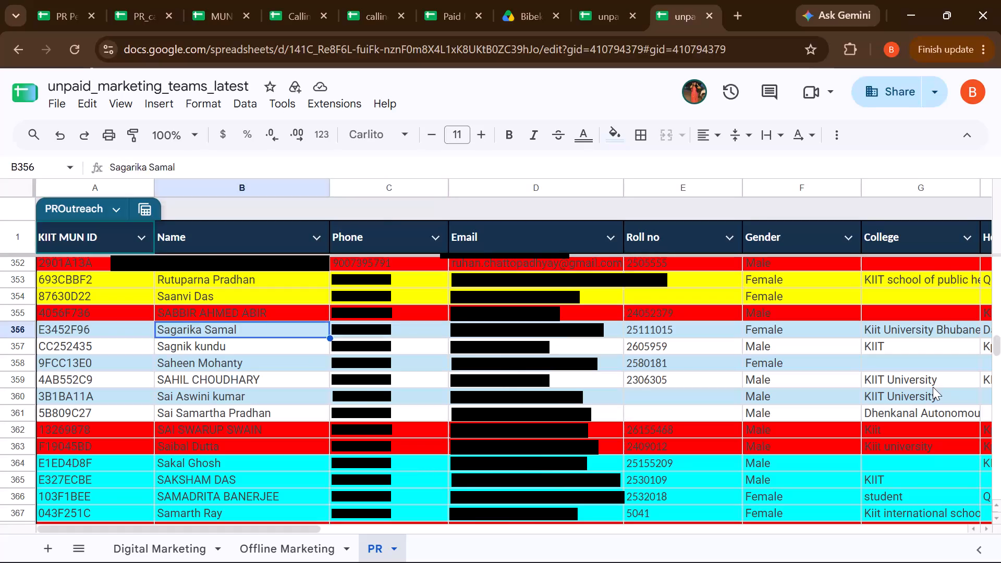
# Enter "Call after an hour" in the Remarks column of row 356.
pyautogui.press('Left')
pyautogui.press('Left')
pyautogui.press('Right')
pyautogui.press('Right')
pyautogui.press('Right')
pyautogui.press('Right')
pyautogui.press('Right')
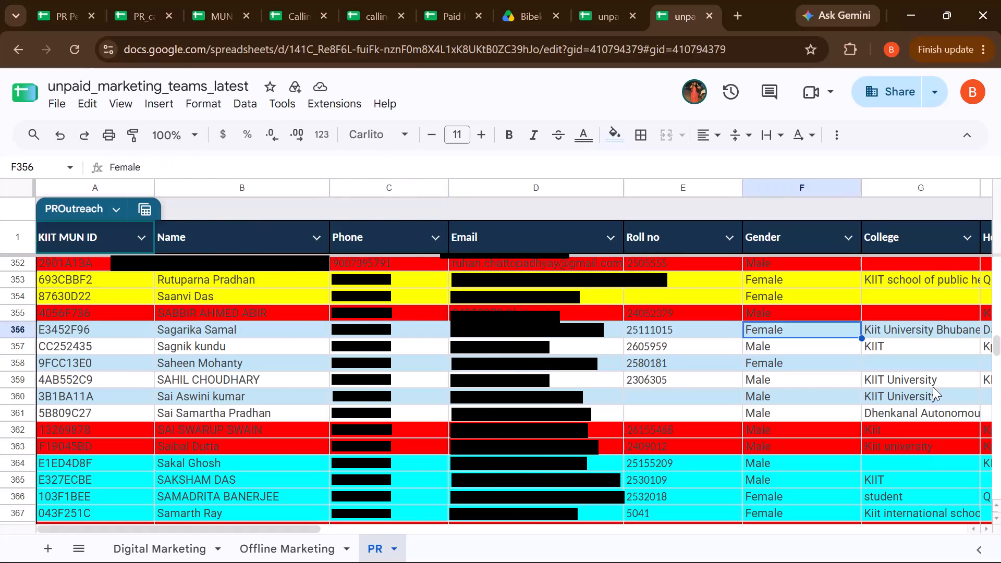
pyautogui.press('Right')
pyautogui.press('Right')
pyautogui.press('Right')
pyautogui.press('Right')
pyautogui.press('Right')
pyautogui.press('Right')
pyautogui.press('Right')
pyautogui.press('Right')
pyautogui.press('Right')
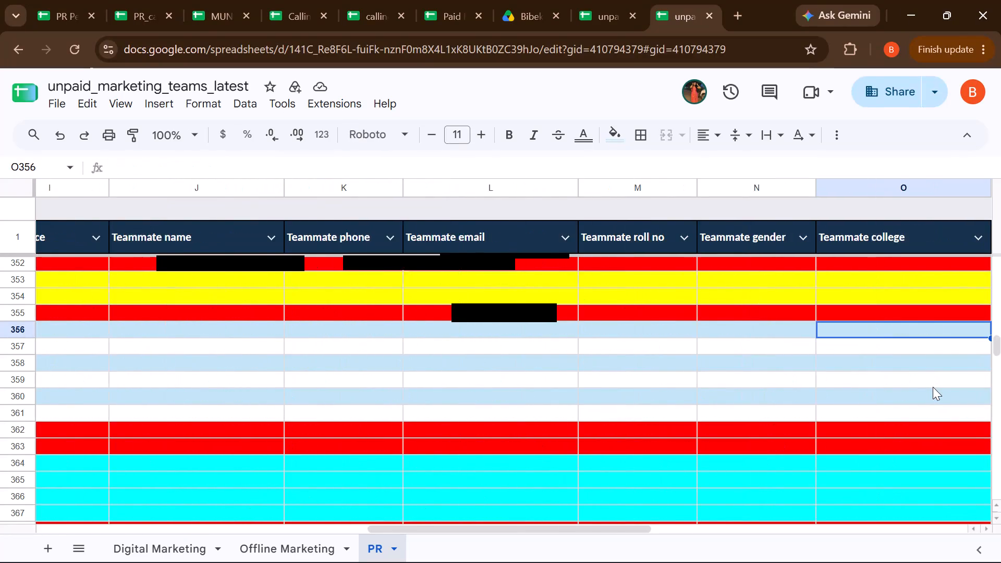
pyautogui.press('Right')
pyautogui.press('Right')
pyautogui.press('Right')
pyautogui.press('Right')
pyautogui.press('Right')
pyautogui.press('Right')
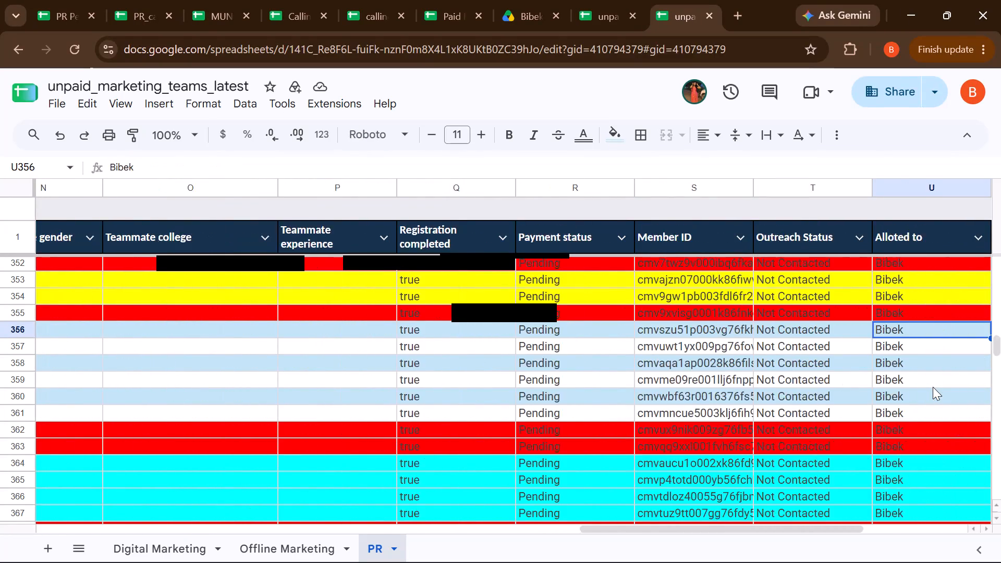
pyautogui.press('Right')
pyautogui.press('Right')
pyautogui.press('Right')
pyautogui.press('Left')
pyautogui.press('Right')
pyautogui.press('Left')
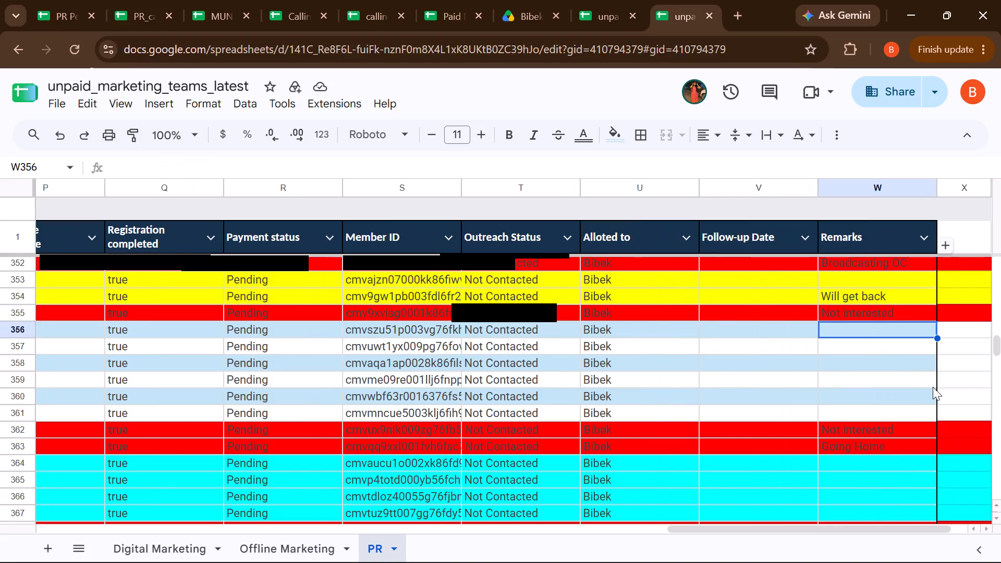
pyautogui.hotkey('shift', 'a')
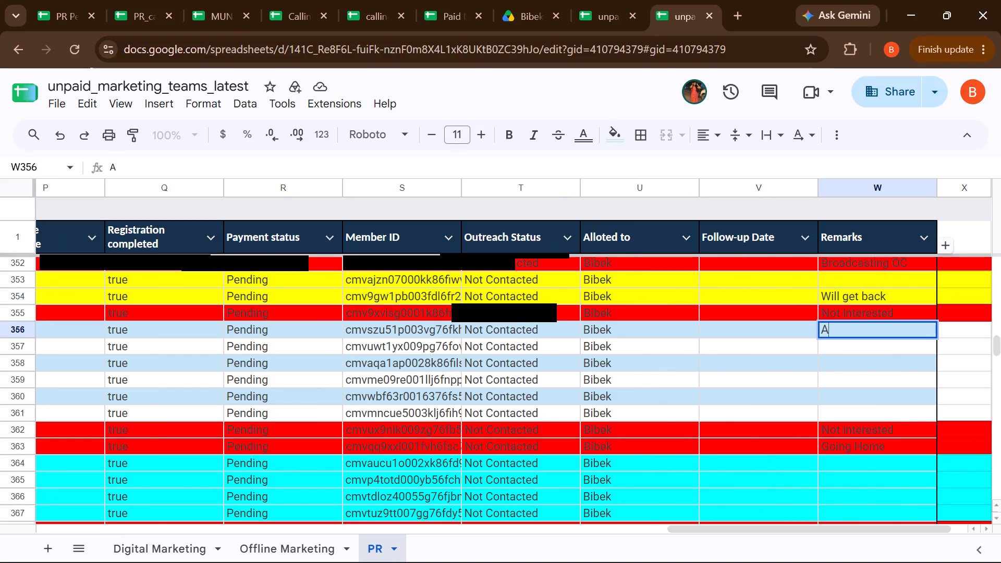
pyautogui.press('BackSpace')
pyautogui.write('Call after n jhour')
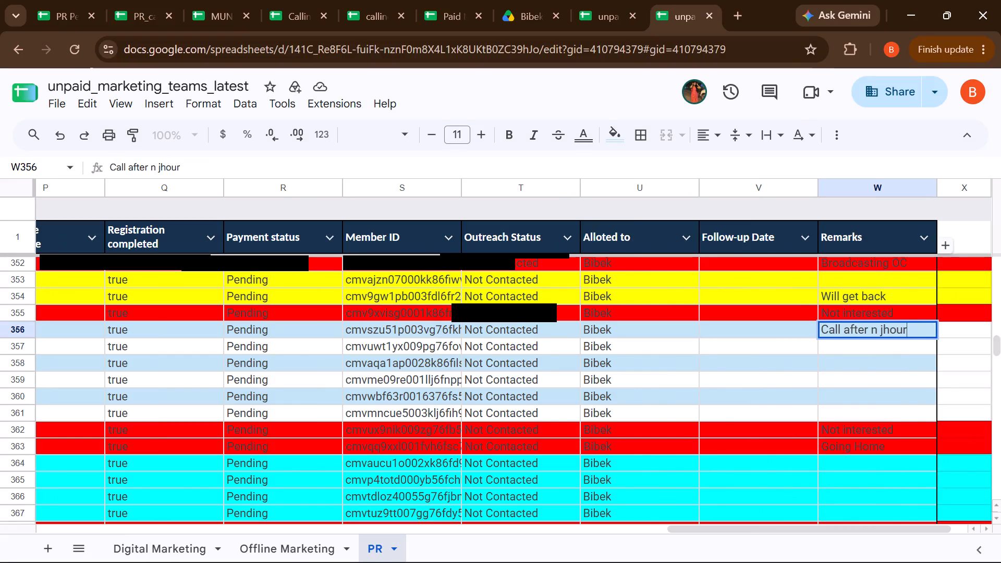
pyautogui.press('Left')
pyautogui.press('Left')
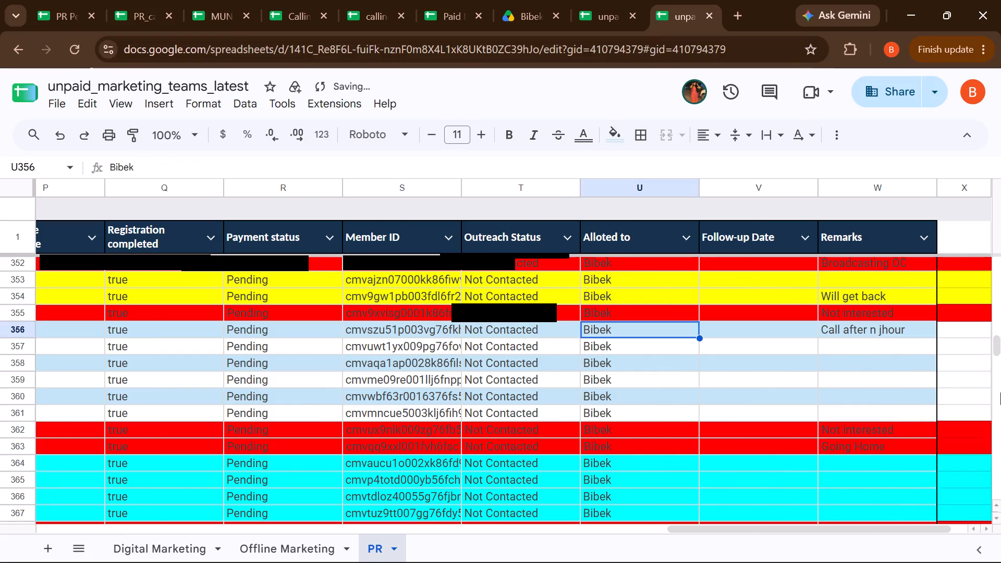
pyautogui.doubleClick(869, 324)
pyautogui.click(869, 324)
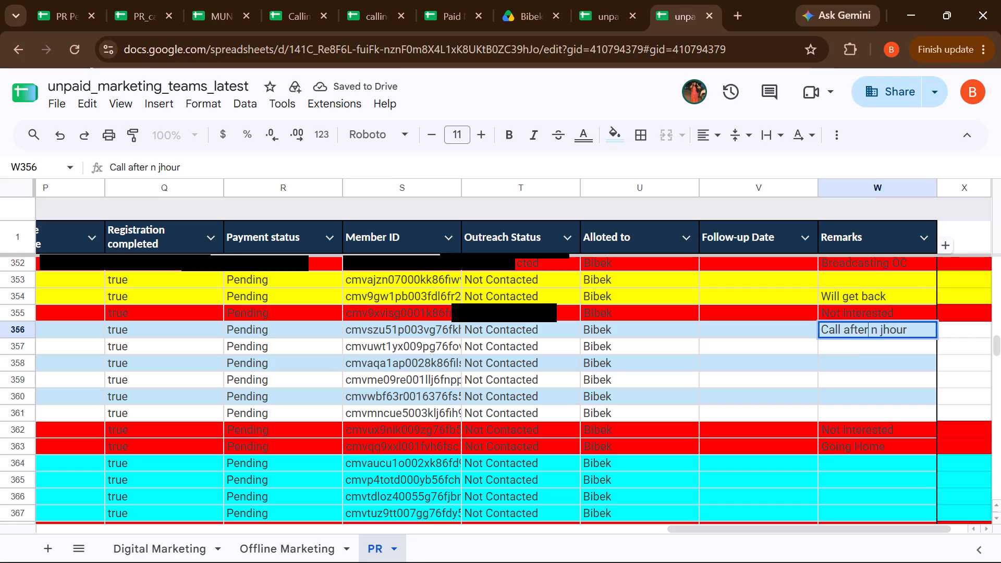
pyautogui.press('Right')
pyautogui.press('a')
pyautogui.press('Right')
pyautogui.press('Right')
pyautogui.press('Right')
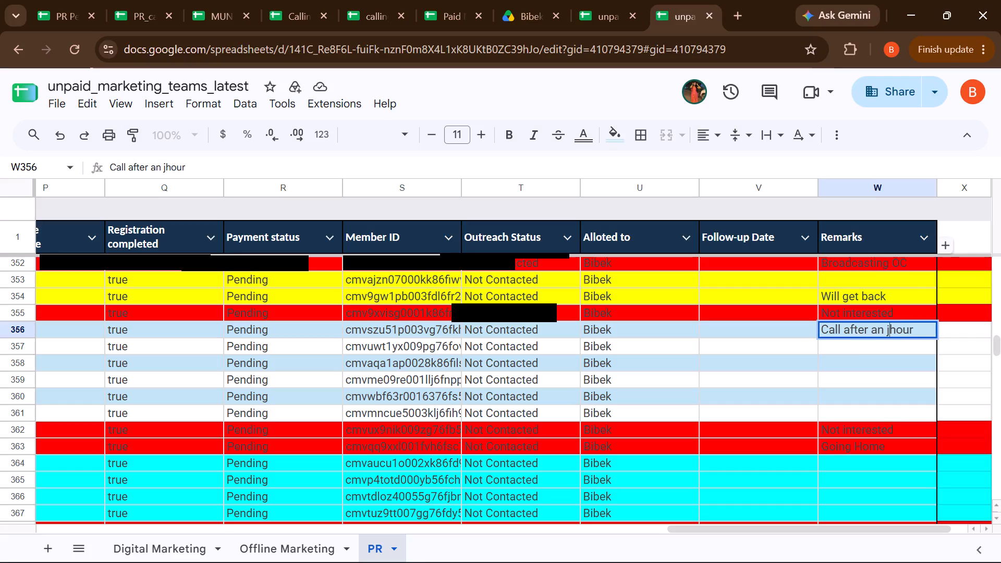
pyautogui.press('BackSpace')
# Fill the whole of row 356 in the PR sheet with yellow.
pyautogui.scroll(-1, 54, 341)
pyautogui.click(25, 325)
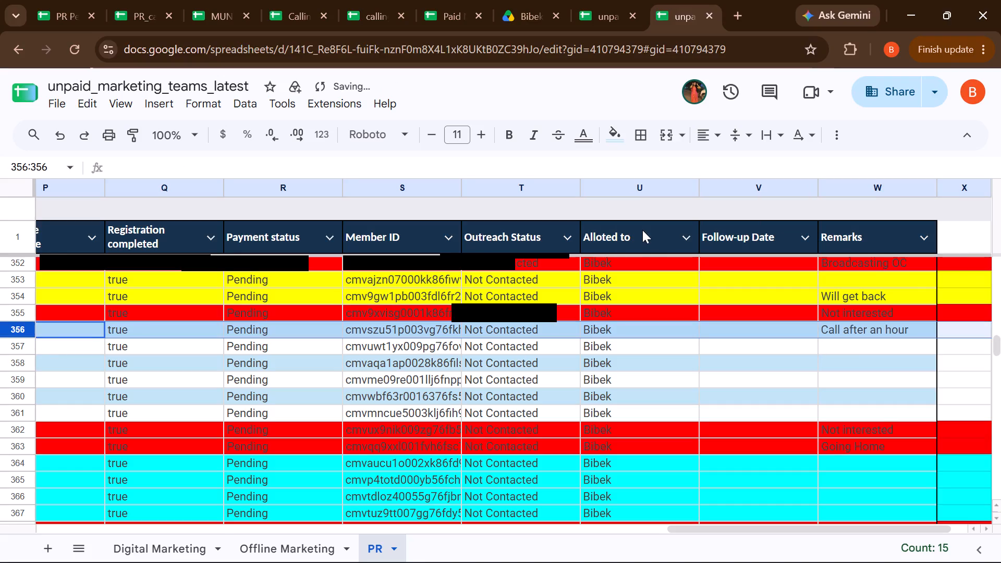
pyautogui.click(613, 137)
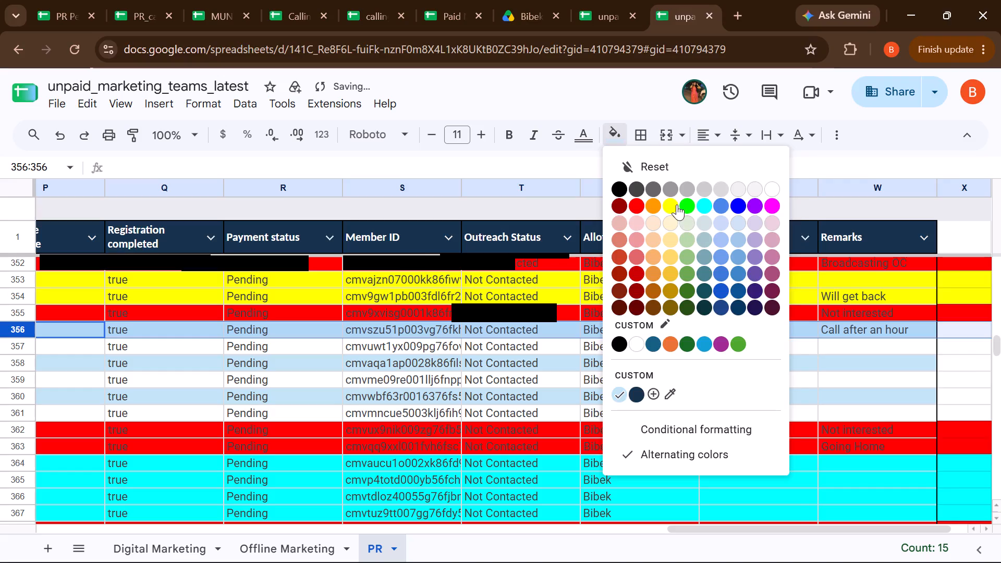
pyautogui.click(677, 204)
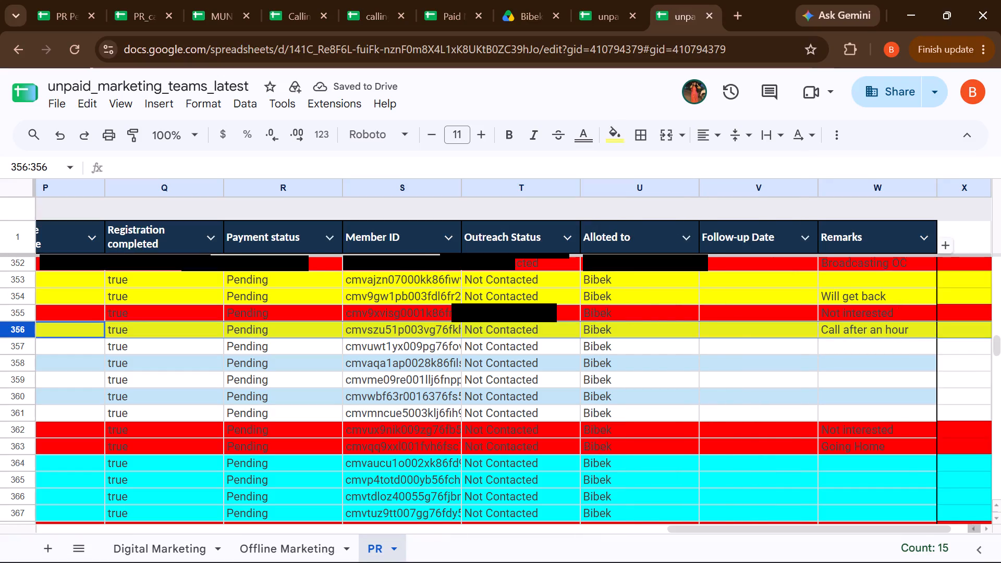
# Change the remark in row 356 to "Call after 4".
pyautogui.doubleClick(867, 330)
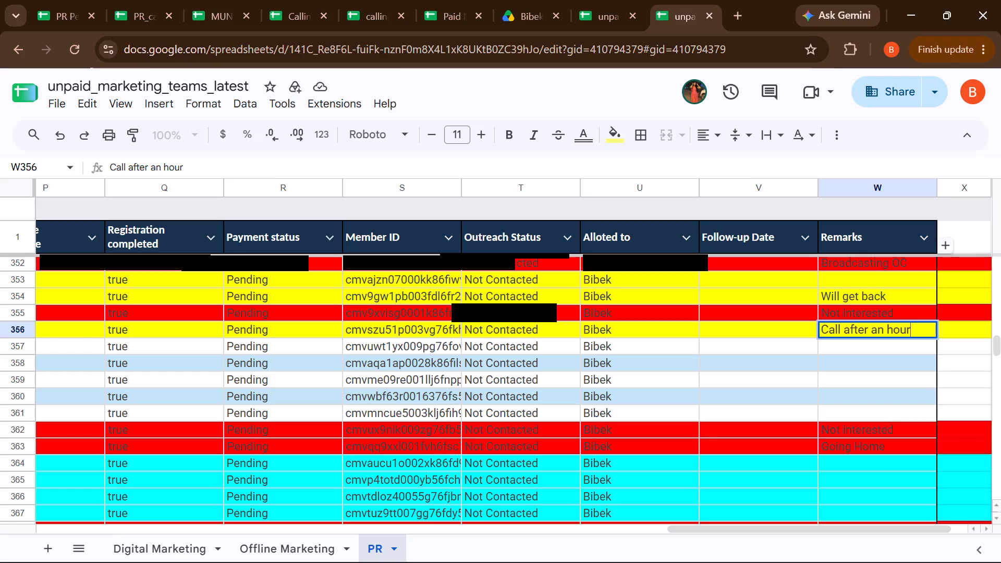
pyautogui.press('BackSpace')
pyautogui.press('BackSpace')
pyautogui.press('BackSpace')
pyautogui.press('BackSpace')
pyautogui.press('BackSpace')
pyautogui.press('BackSpace')
pyautogui.press('BackSpace')
pyautogui.press('BackSpace')
pyautogui.press('space')
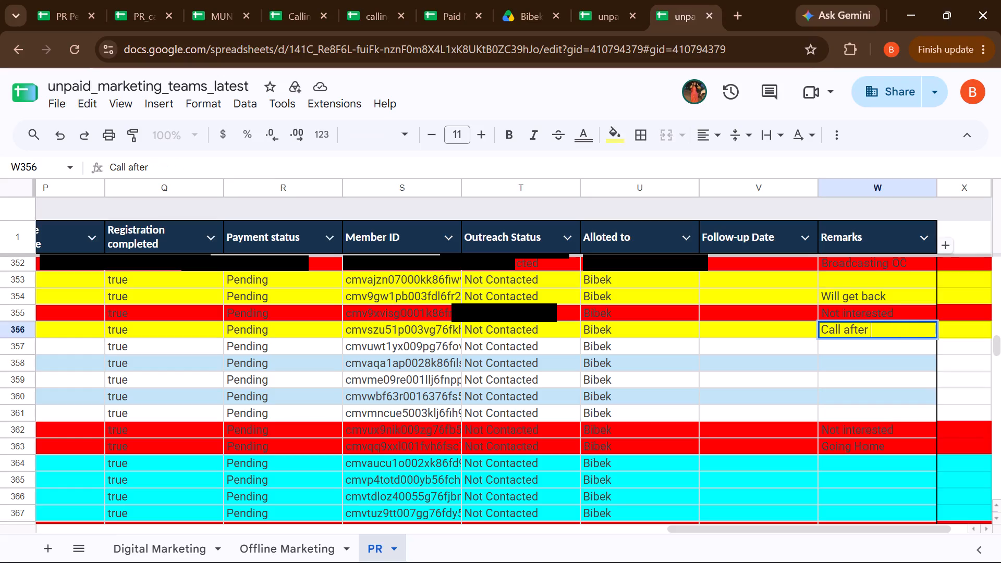
pyautogui.press('4')
pyautogui.press('Return')
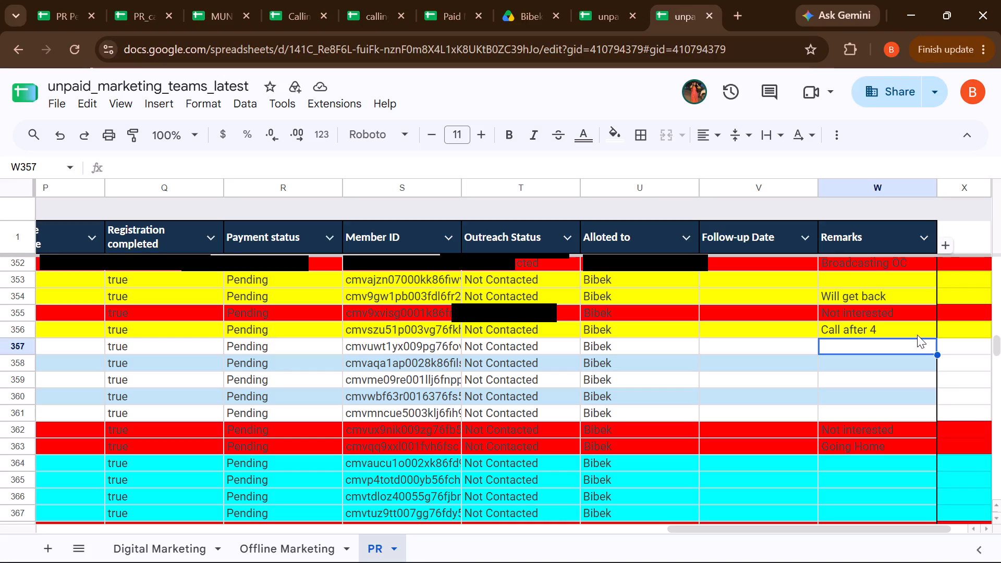
# Go to the Phone cell of row 357 for the next contact.
pyautogui.press('Left')
pyautogui.press('Left')
pyautogui.press('Left')
pyautogui.press('Left')
pyautogui.press('Left')
pyautogui.press('Left')
pyautogui.press('Left')
pyautogui.press('Left')
pyautogui.press('Left')
pyautogui.press('Left')
pyautogui.press('Left')
pyautogui.press('Left')
pyautogui.press('Left')
pyautogui.press('Left')
pyautogui.press('Left')
pyautogui.press('Left')
pyautogui.press('Left')
pyautogui.press('Left')
pyautogui.press('Left')
pyautogui.press('Left')
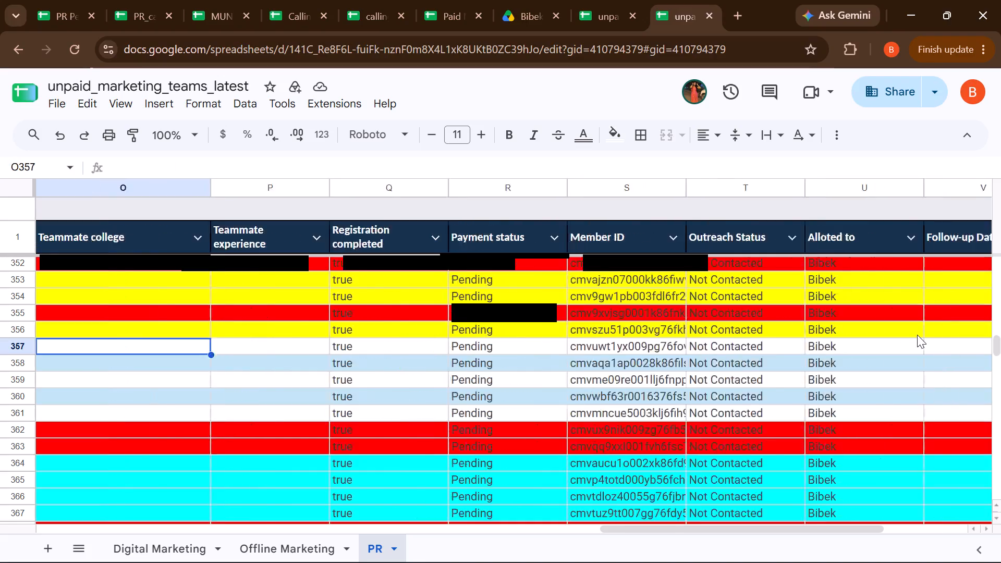
pyautogui.press('Right')
pyautogui.press('Right')
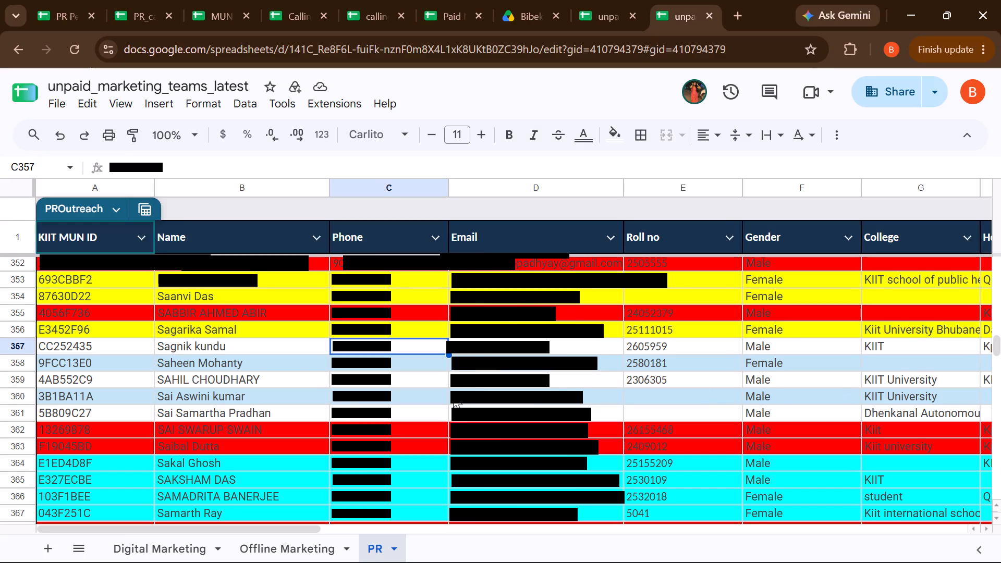
# Look through the PR sheet's contact rows and their colour coding, above and below row 357.
pyautogui.hscroll(-2, 453, 395)
pyautogui.scroll(1, 453, 395)
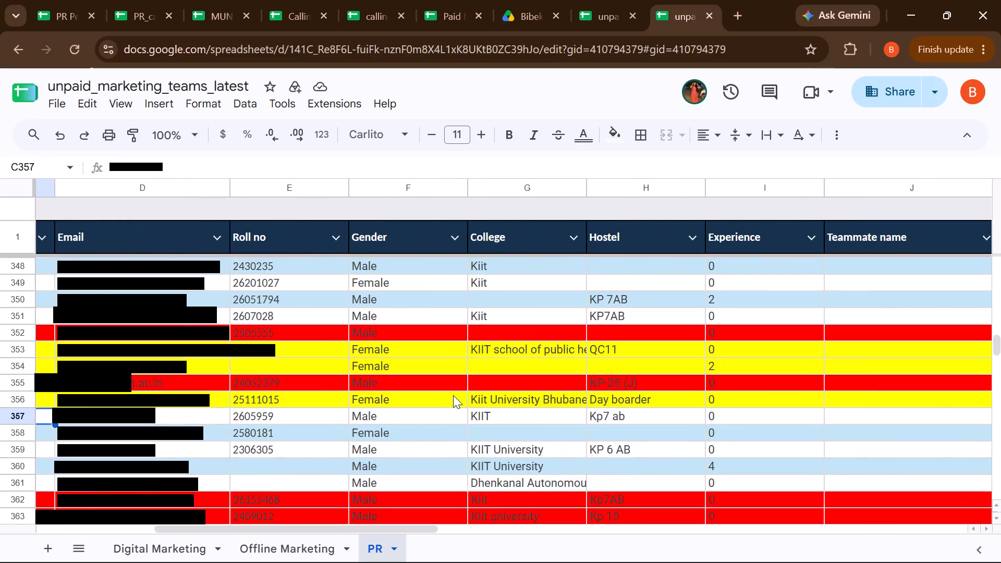
pyautogui.hscroll(-2, 453, 395)
pyautogui.scroll(-12, 453, 395)
pyautogui.scroll(-9, 453, 395)
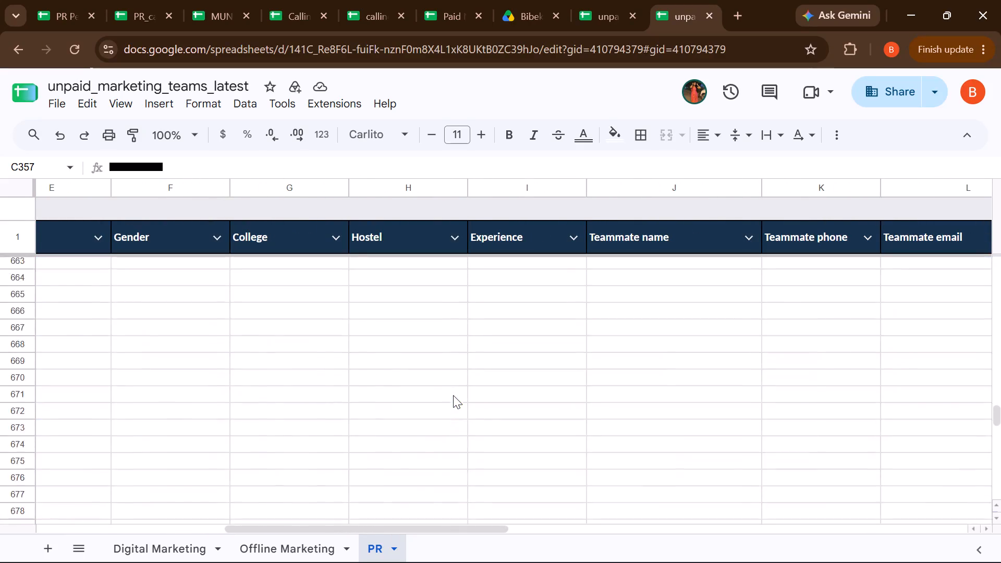
pyautogui.scroll(12, 453, 395)
pyautogui.scroll(-1, 453, 395)
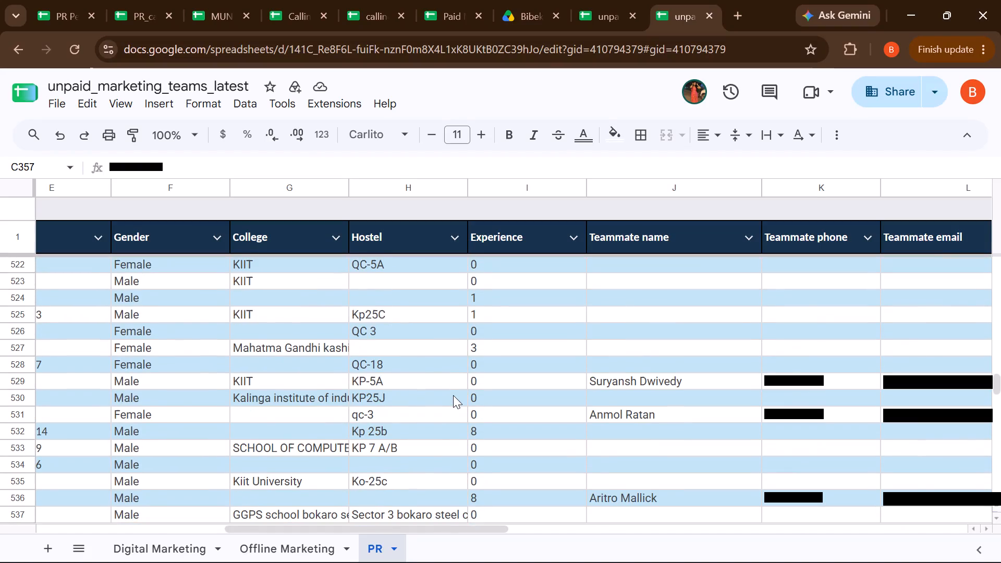
pyautogui.scroll(-1, 453, 395)
pyautogui.scroll(14, 453, 395)
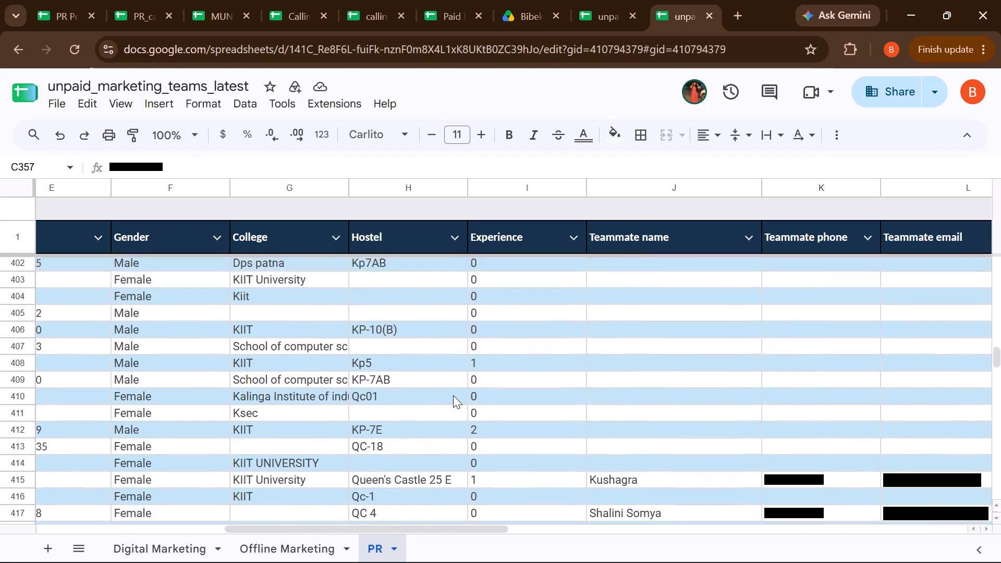
pyautogui.scroll(3, 453, 395)
pyautogui.hscroll(19, 453, 395)
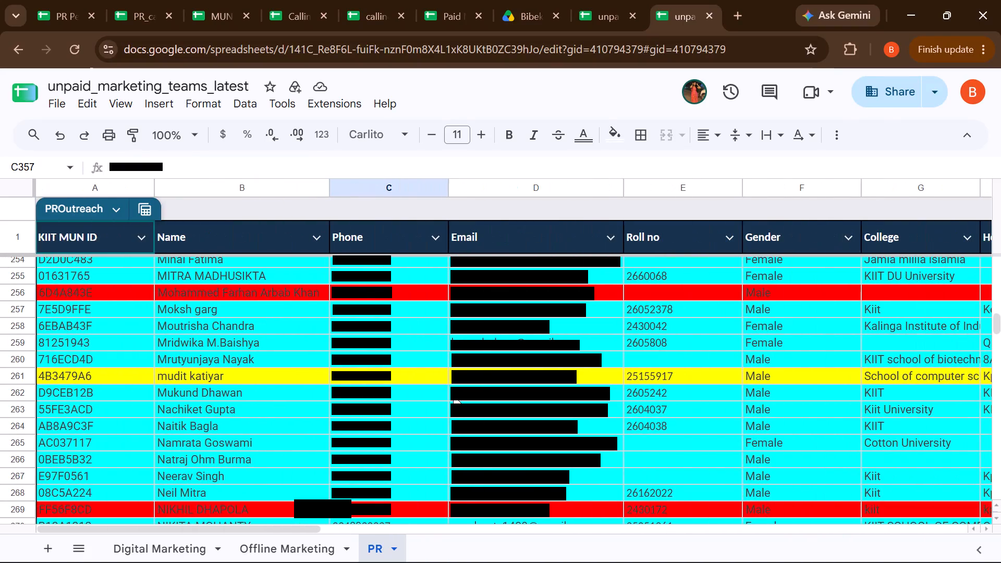
pyautogui.hscroll(8, 453, 395)
pyautogui.scroll(-4, 453, 395)
pyautogui.scroll(-7, 298, 398)
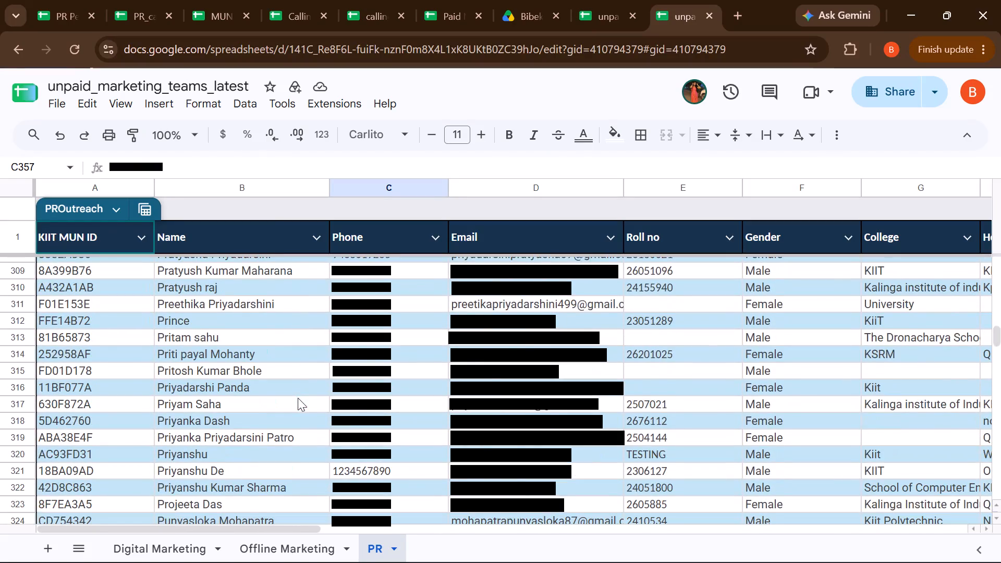
pyautogui.scroll(2, 298, 398)
pyautogui.scroll(-2, 298, 398)
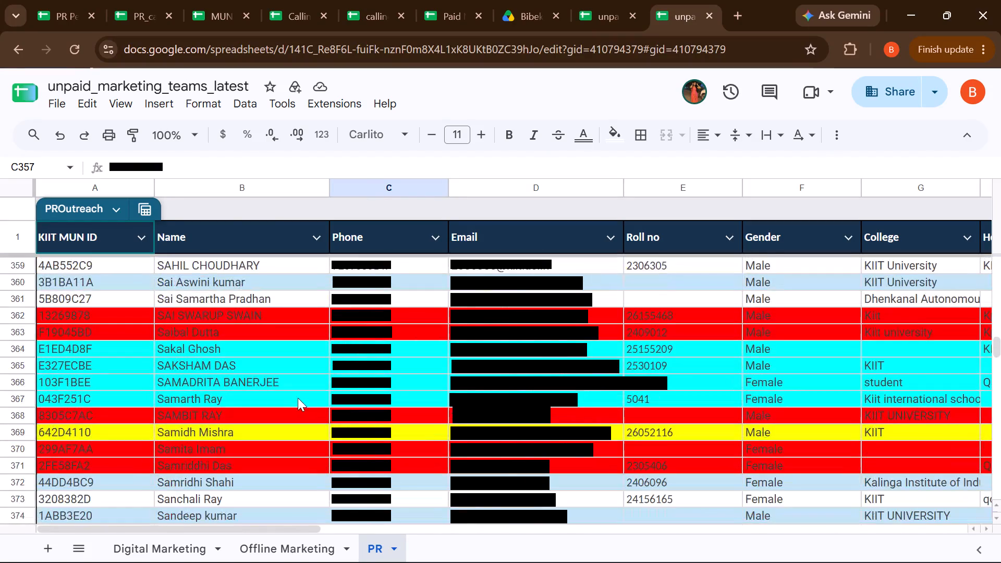
pyautogui.scroll(-1, 298, 398)
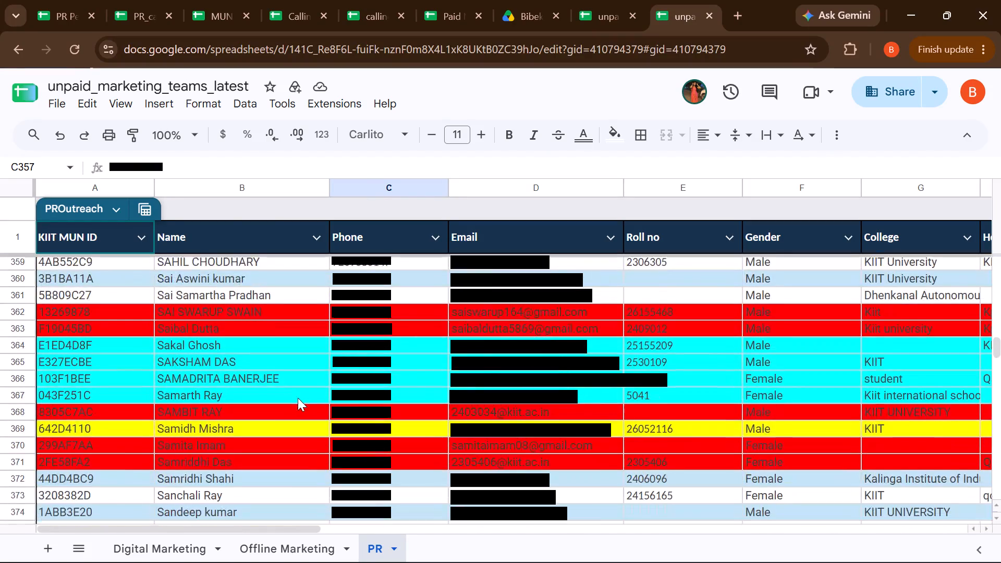
pyautogui.scroll(-4, 298, 398)
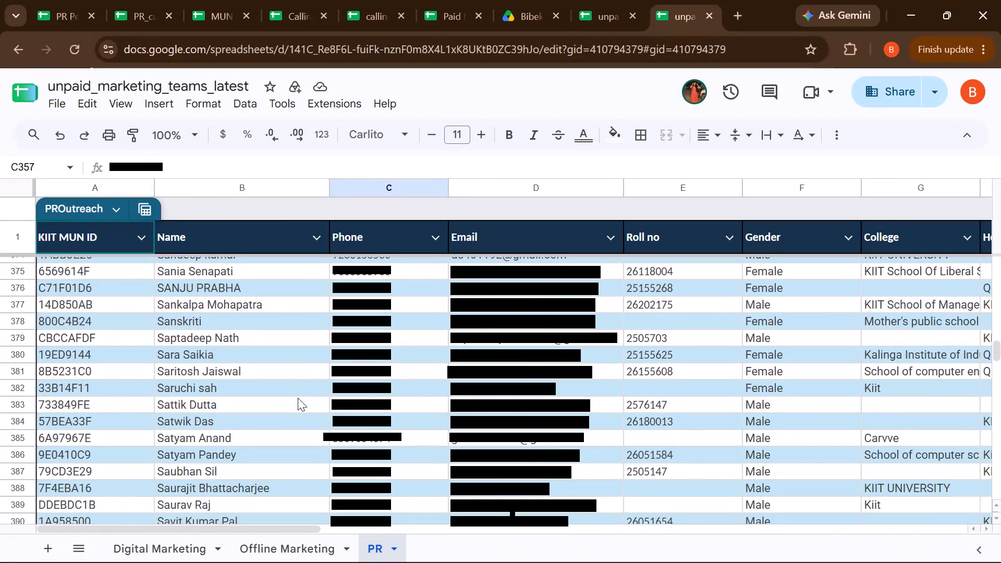
pyautogui.scroll(-6, 298, 398)
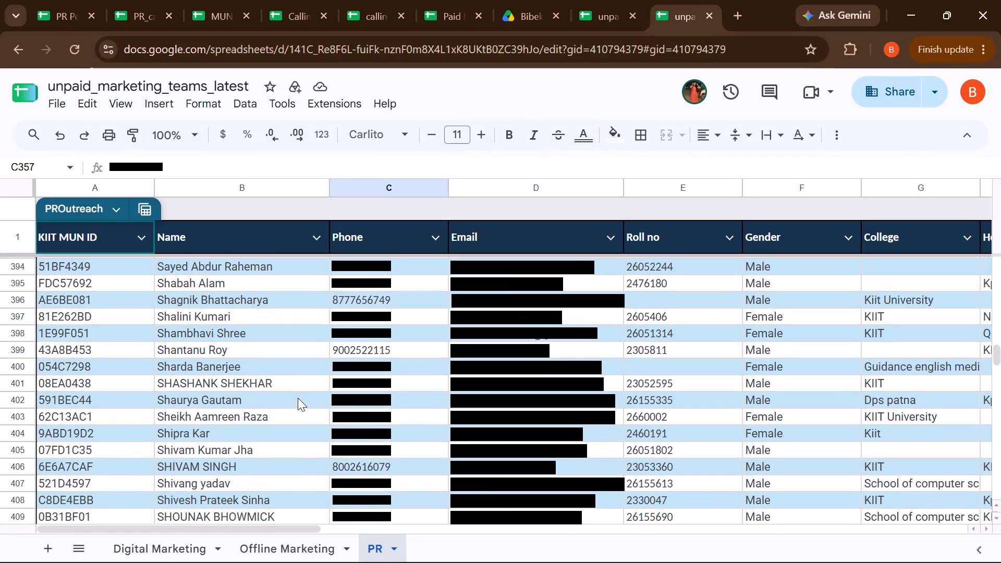
pyautogui.scroll(-8, 298, 398)
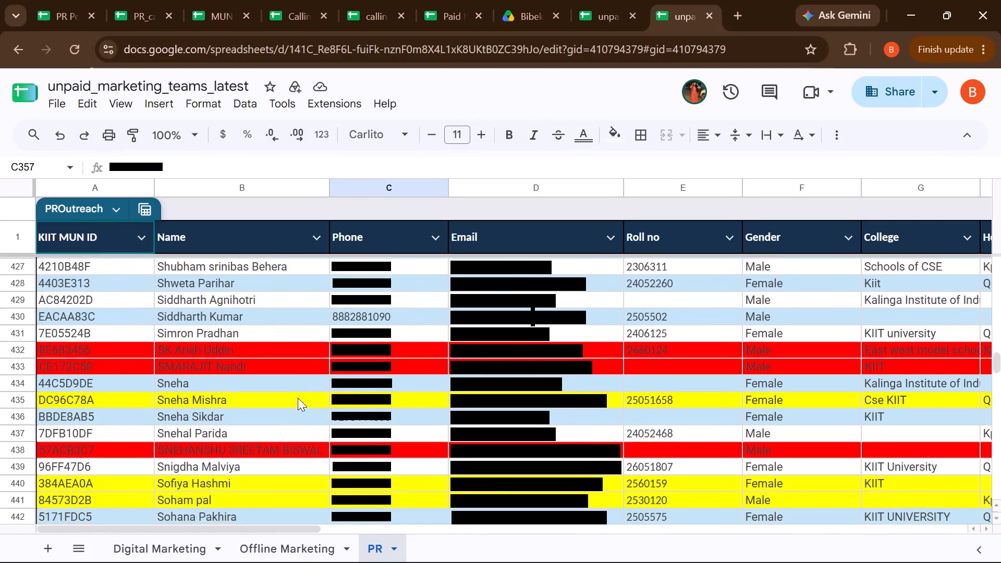
# Examine the Alloted to, Follow-up Date and Remarks columns for the contacts below row 371.
pyautogui.hscroll(-14, 298, 398)
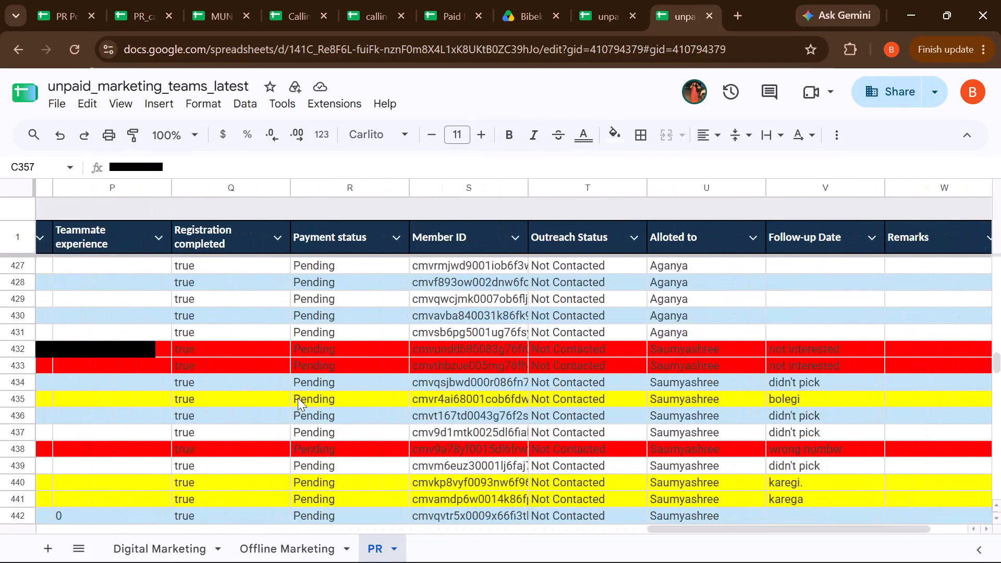
pyautogui.hscroll(-1, 298, 398)
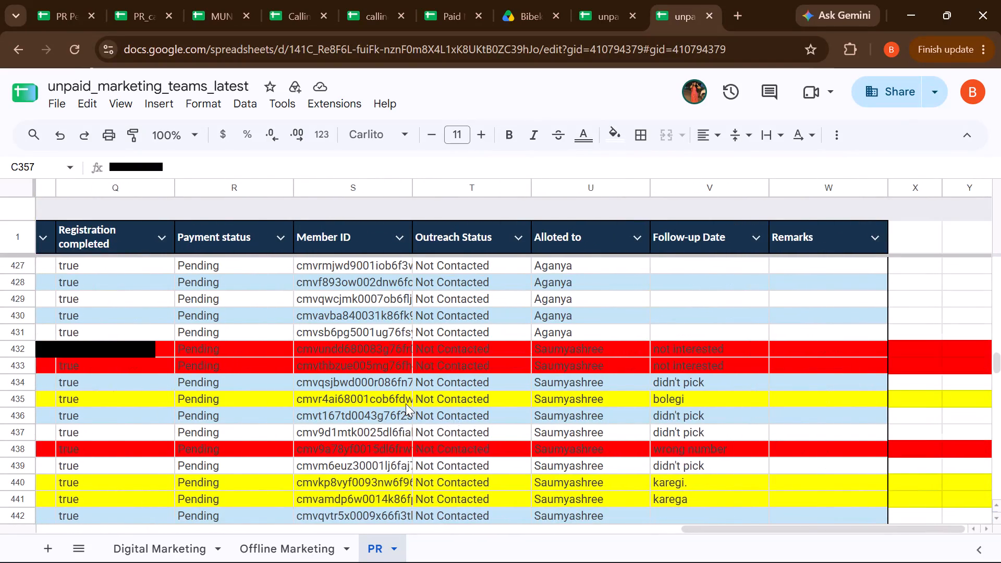
pyautogui.hscroll(2, 406, 403)
pyautogui.scroll(6, 406, 403)
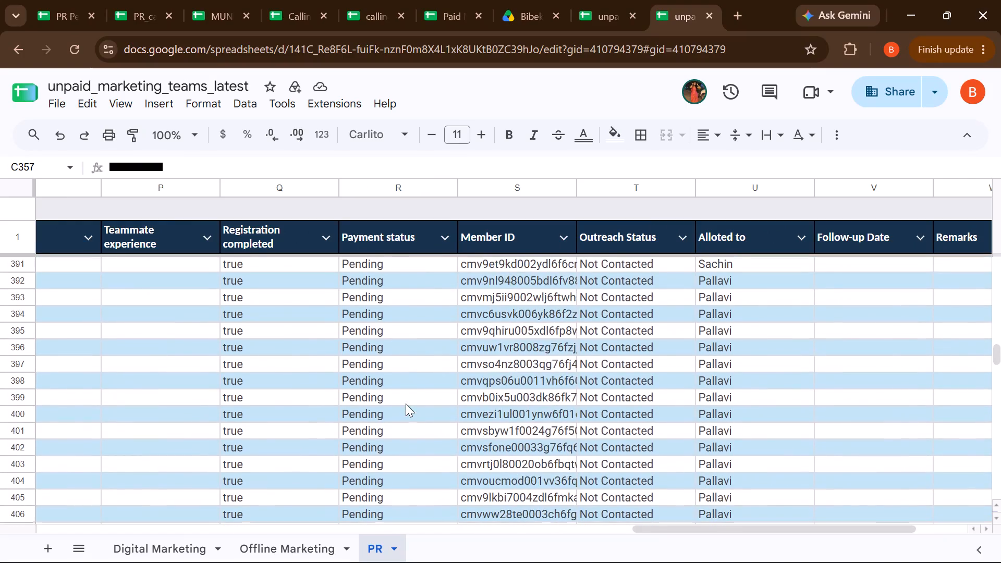
pyautogui.scroll(4, 406, 403)
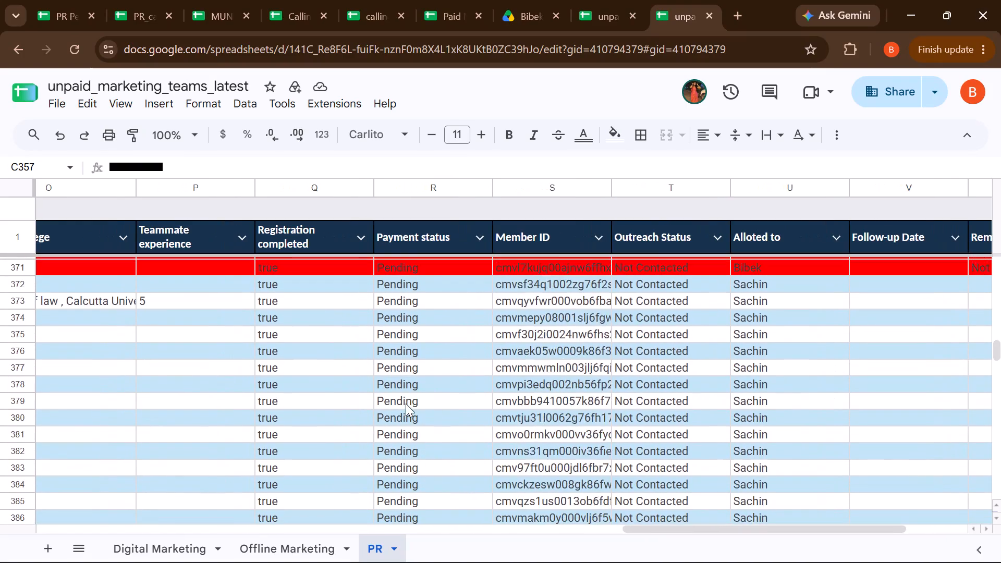
# Examine the Alloted to column and the row colour coding of the contacts below row 371, down to about row 500.
pyautogui.scroll(2, 406, 403)
pyautogui.scroll(-7, 406, 403)
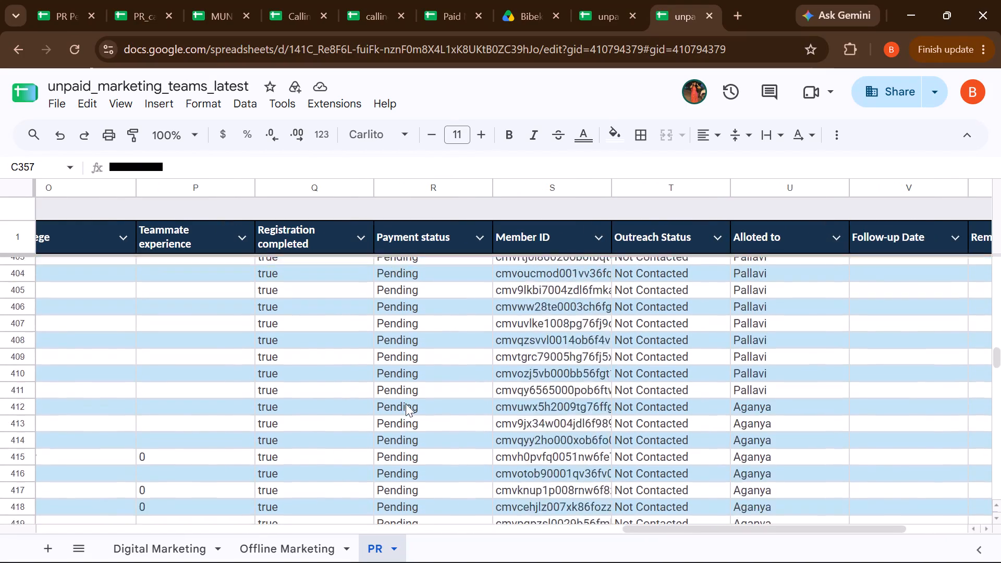
pyautogui.scroll(-8, 406, 403)
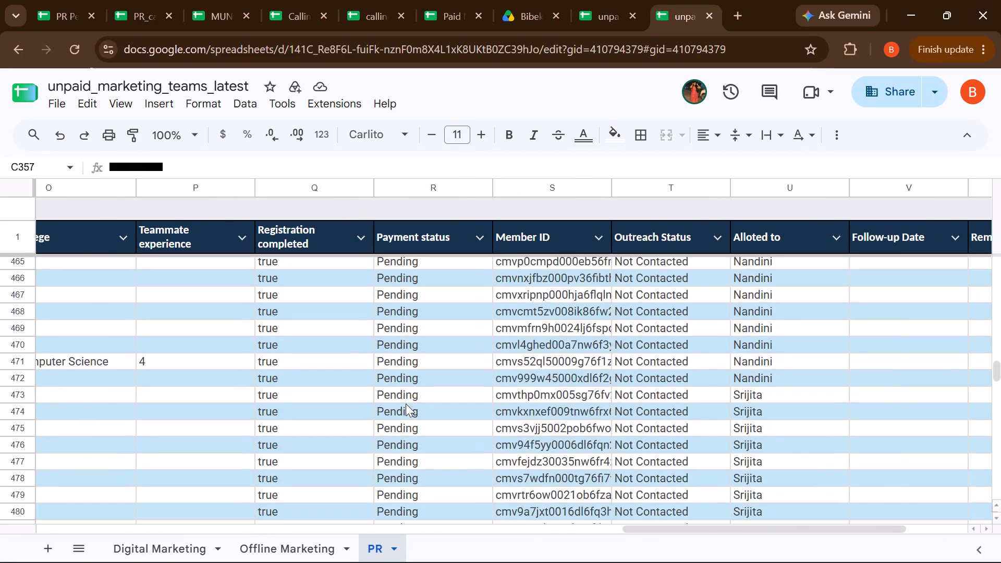
pyautogui.scroll(-5, 406, 403)
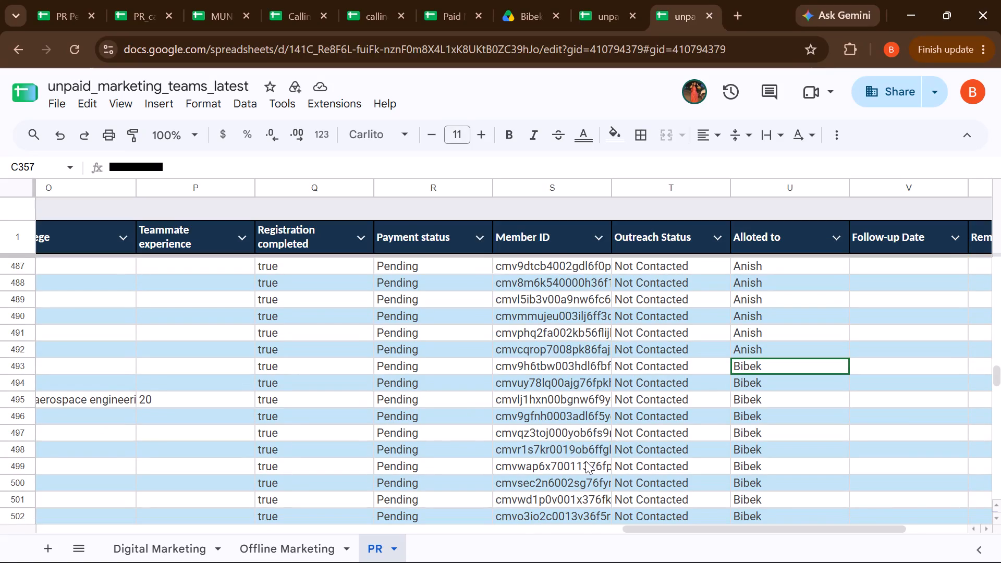
pyautogui.scroll(5, 585, 461)
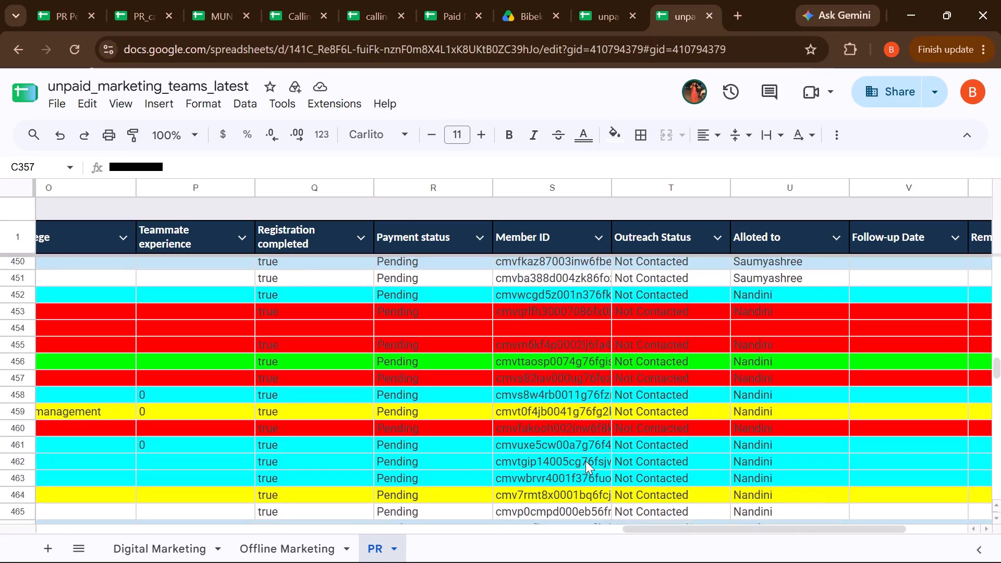
pyautogui.scroll(8, 585, 461)
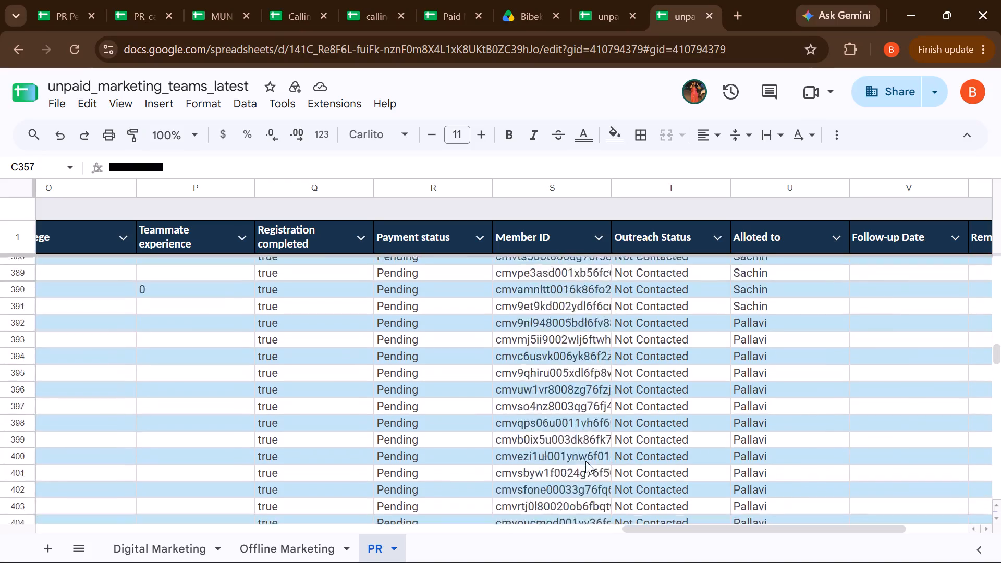
pyautogui.scroll(3, 585, 461)
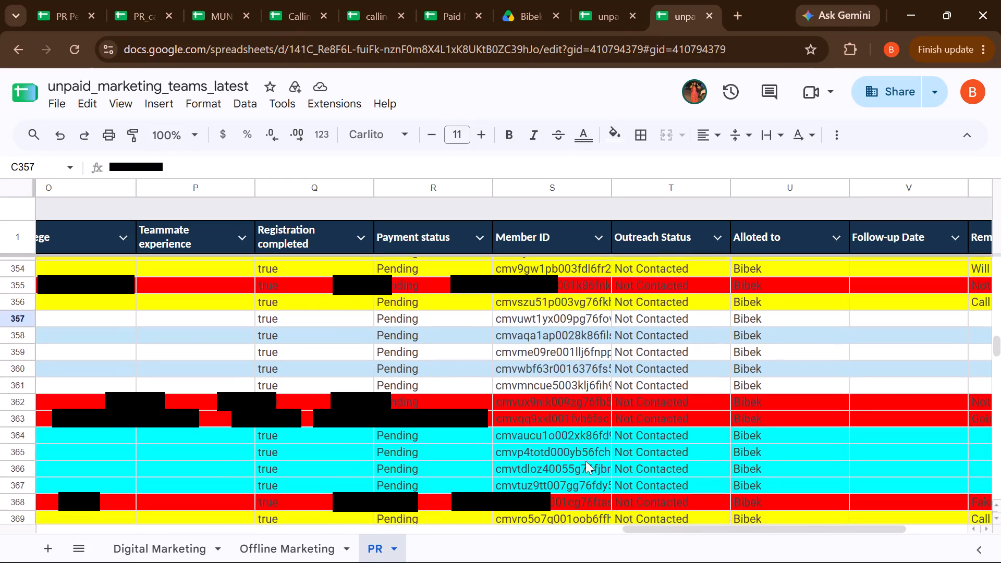
# Enter the remark "Call bck later" in the Remarks cell of row 357.
pyautogui.click(663, 316)
pyautogui.press('Right')
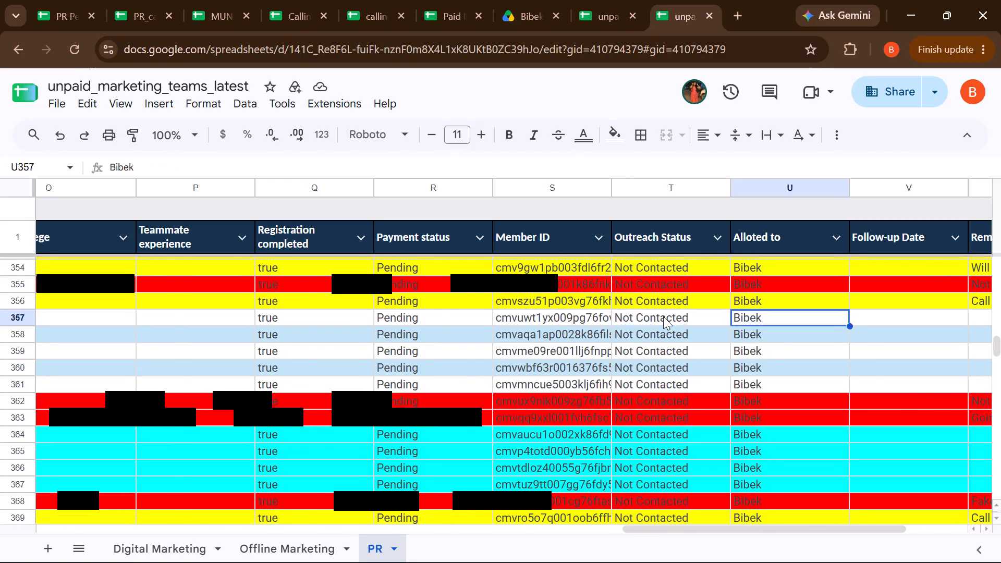
pyautogui.press('Right')
pyautogui.press('Right')
pyautogui.write('Call bck later')
pyautogui.press('Return')
# Fill the whole of row 357 with yellow.
pyautogui.press('Up')
pyautogui.press('Left')
pyautogui.press('Left')
pyautogui.press('Left')
pyautogui.press('Left')
pyautogui.press('Left')
pyautogui.press('Left')
pyautogui.press('Left')
pyautogui.press('Left')
pyautogui.press('Left')
pyautogui.press('Left')
pyautogui.press('Left')
pyautogui.press('Left')
pyautogui.press('Left')
pyautogui.press('Left')
pyautogui.press('Left')
pyautogui.press('Left')
pyautogui.press('Left')
pyautogui.press('Left')
pyautogui.press('Left')
pyautogui.press('Left')
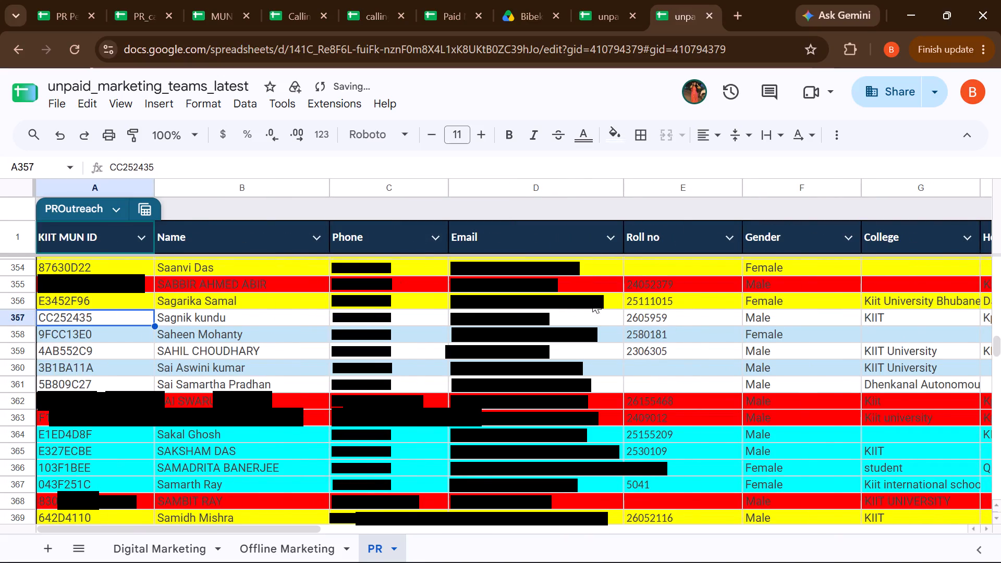
pyautogui.click(11, 313)
pyautogui.click(609, 136)
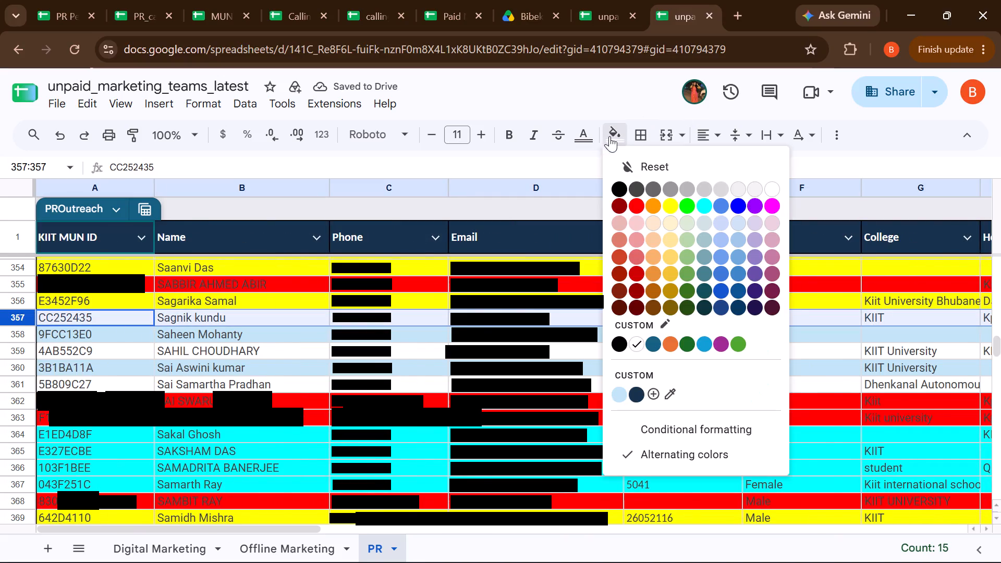
pyautogui.click(672, 205)
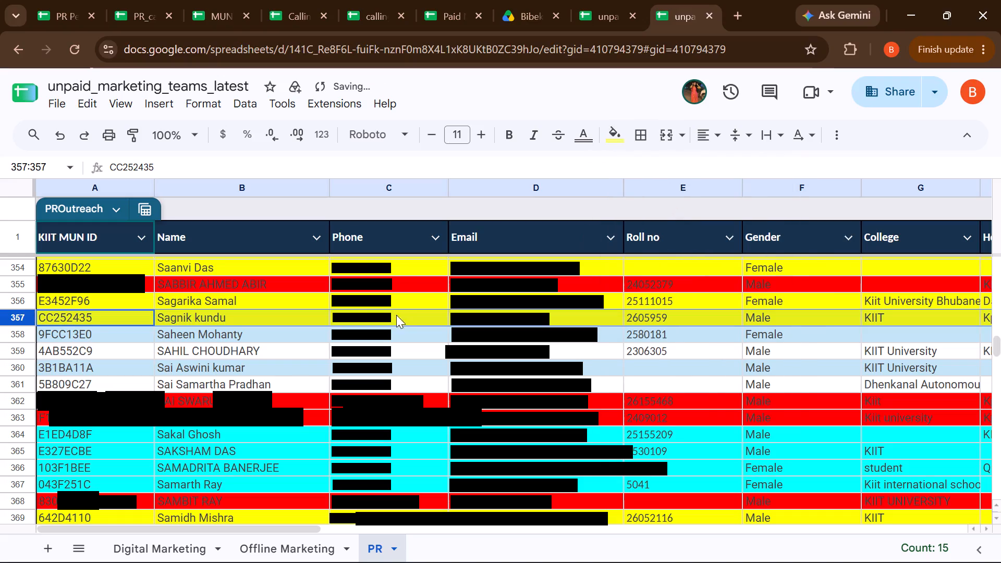
# View the phone numbers of the contacts in rows 358 and 359.
pyautogui.click(369, 337)
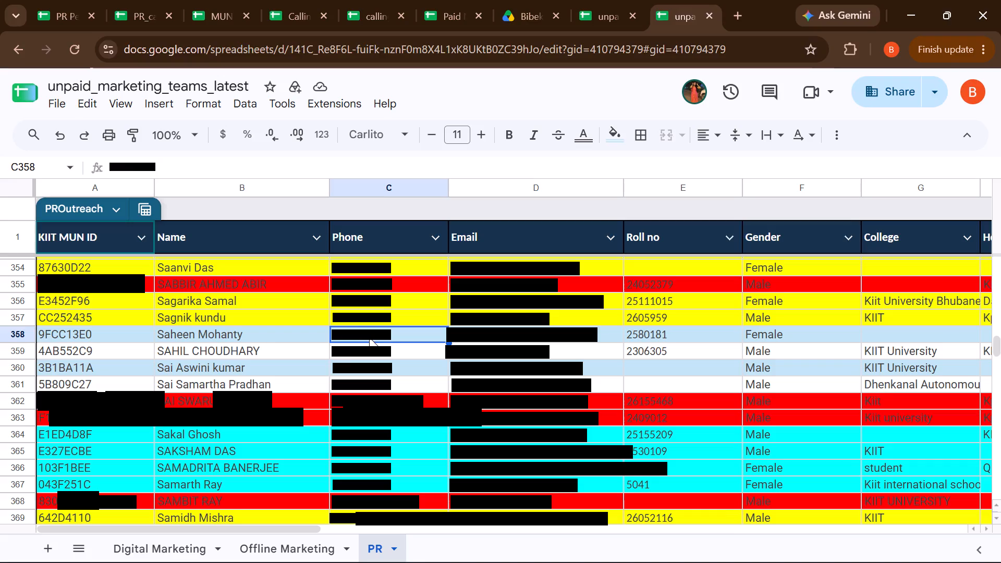
pyautogui.click(334, 345)
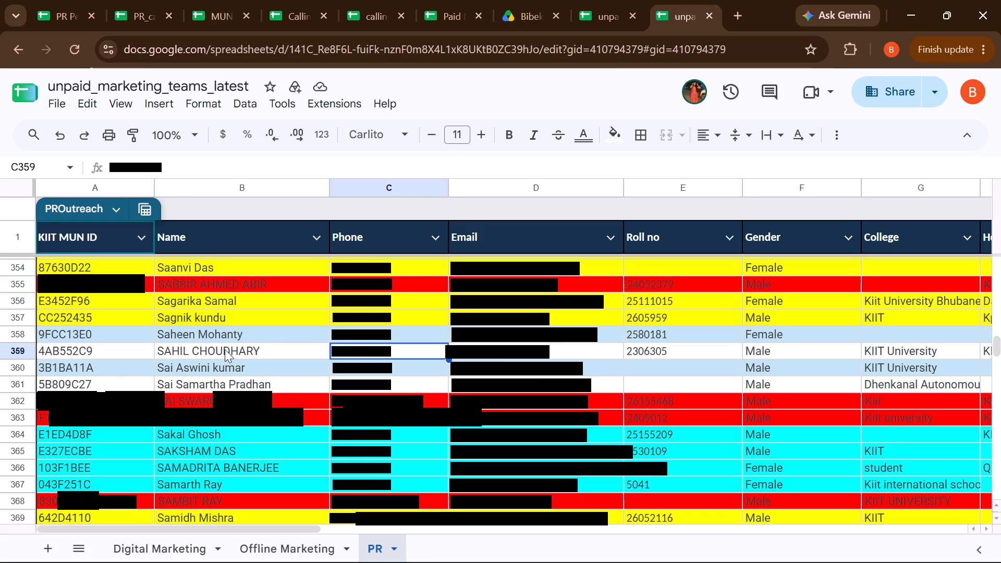
# Fill the whole of row 358 with cyan.
pyautogui.click(8, 334)
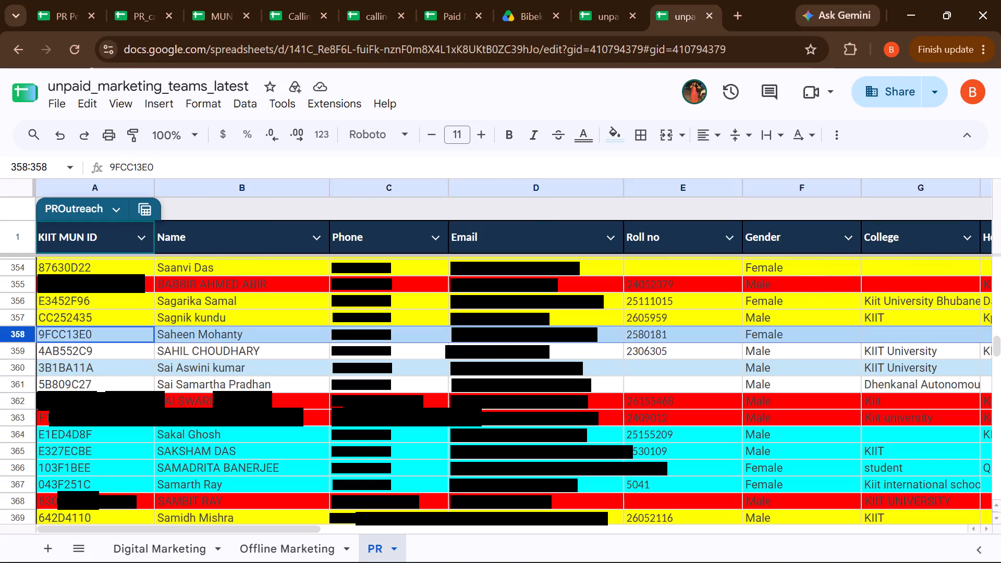
pyautogui.click(608, 129)
pyautogui.click(704, 205)
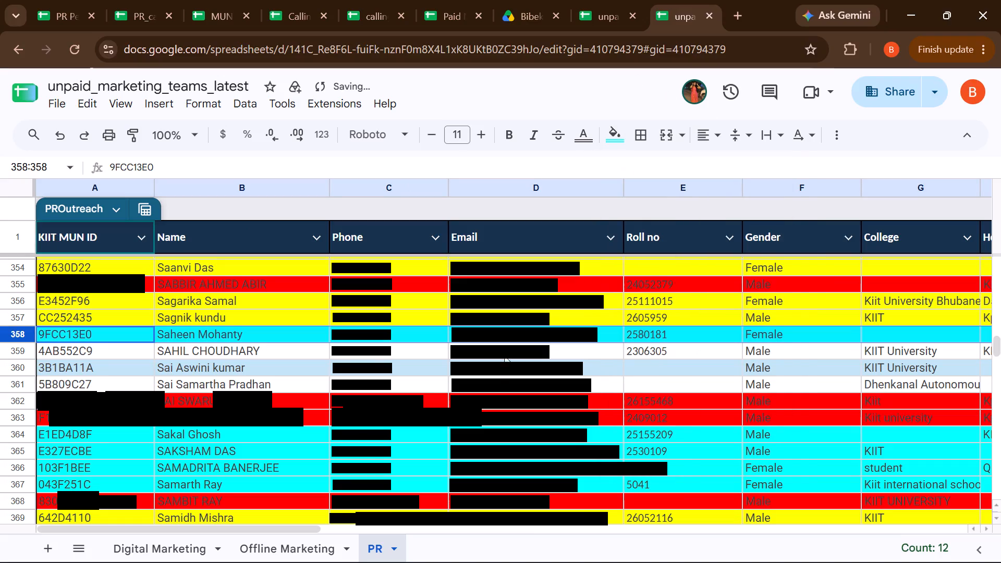
# Look through the contact details in row 359, from the KIIT MUN ID to the Teammate name column.
pyautogui.click(494, 352)
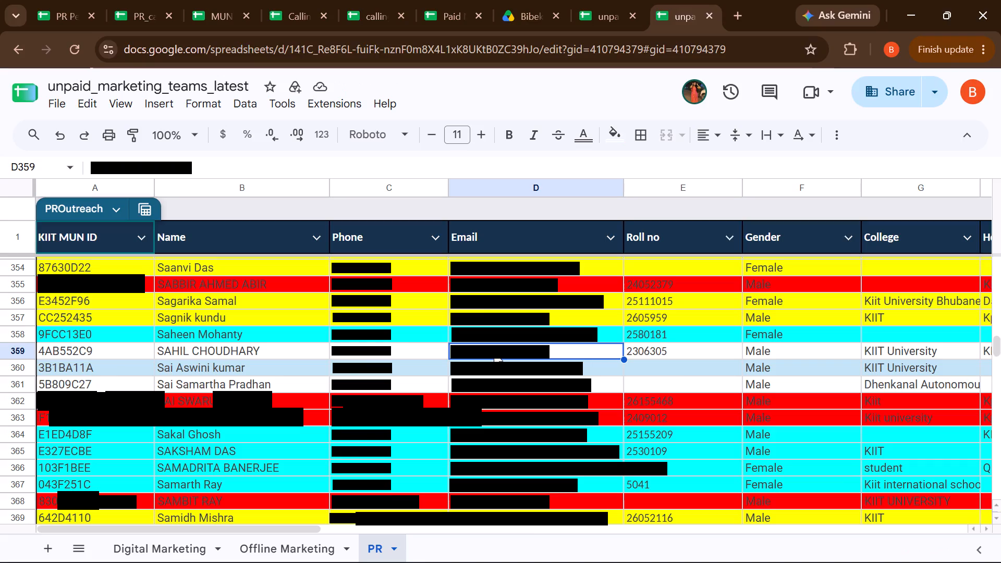
pyautogui.press('Left')
pyautogui.press('Left')
pyautogui.press('Left')
pyautogui.press('Left')
pyautogui.press('Left')
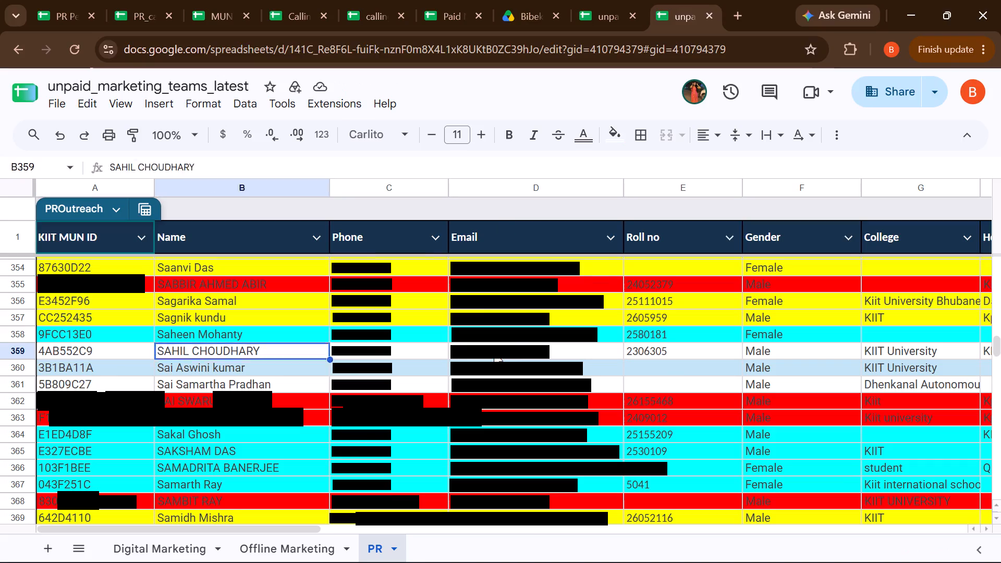
pyautogui.press('Left')
pyautogui.press('Right')
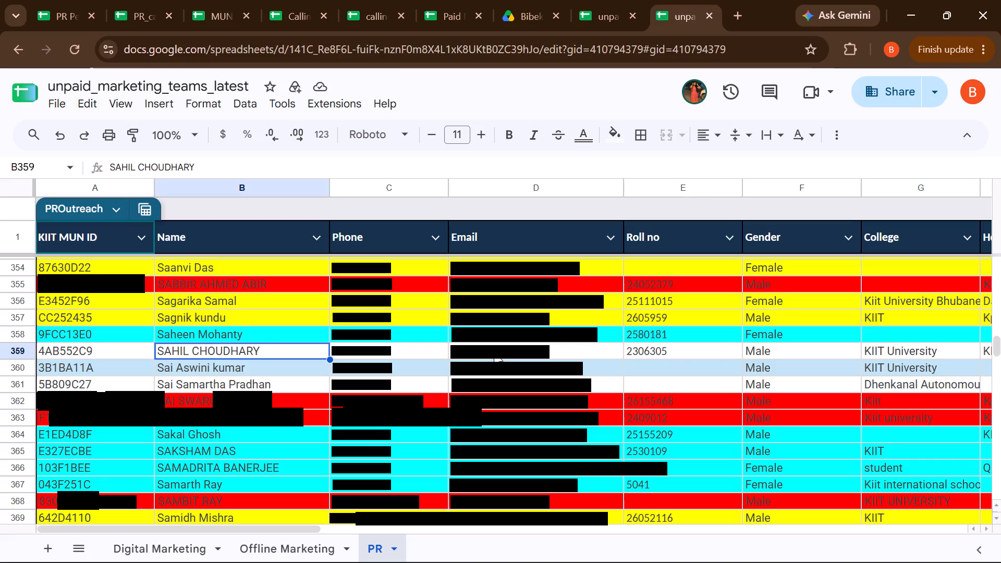
pyautogui.press('Left')
pyautogui.press('Right')
pyautogui.press('Right')
pyautogui.press('Right')
pyautogui.press('Right')
pyautogui.press('Right')
pyautogui.press('Right')
pyautogui.press('Right')
pyautogui.press('Right')
pyautogui.press('Right')
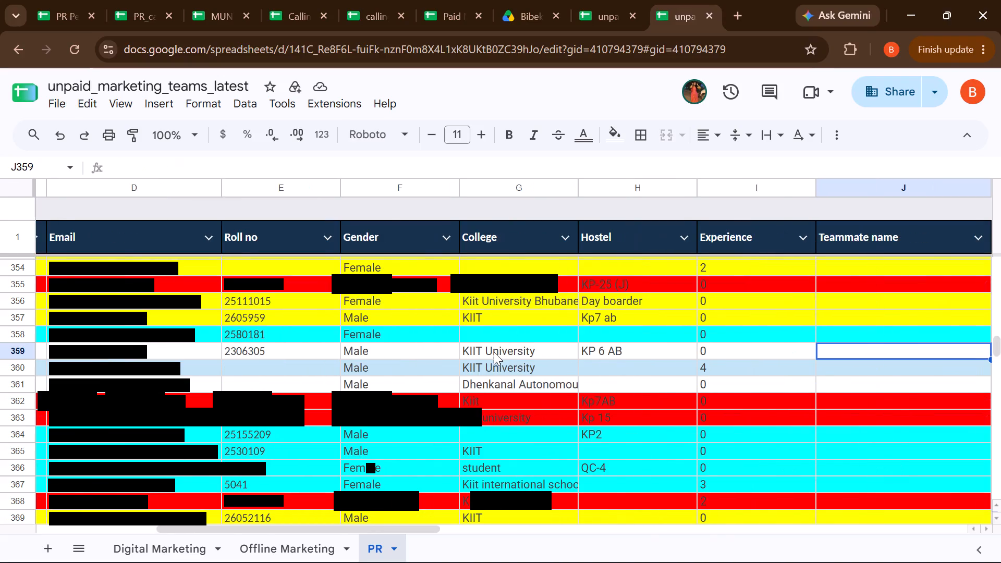
pyautogui.press('Left')
pyautogui.press('Left')
pyautogui.press('Left')
pyautogui.press('Left')
pyautogui.press('Left')
pyautogui.press('Left')
pyautogui.press('Left')
pyautogui.press('Left')
pyautogui.press('Left')
pyautogui.press('Left')
pyautogui.press('Left')
pyautogui.press('Left')
pyautogui.press('Left')
pyautogui.press('Left')
pyautogui.press('Left')
pyautogui.press('Left')
pyautogui.press('Left')
pyautogui.press('Right')
pyautogui.press('Right')
pyautogui.press('Right')
pyautogui.press('Right')
pyautogui.press('Right')
pyautogui.press('Right')
pyautogui.press('Right')
pyautogui.press('Right')
pyautogui.press('Right')
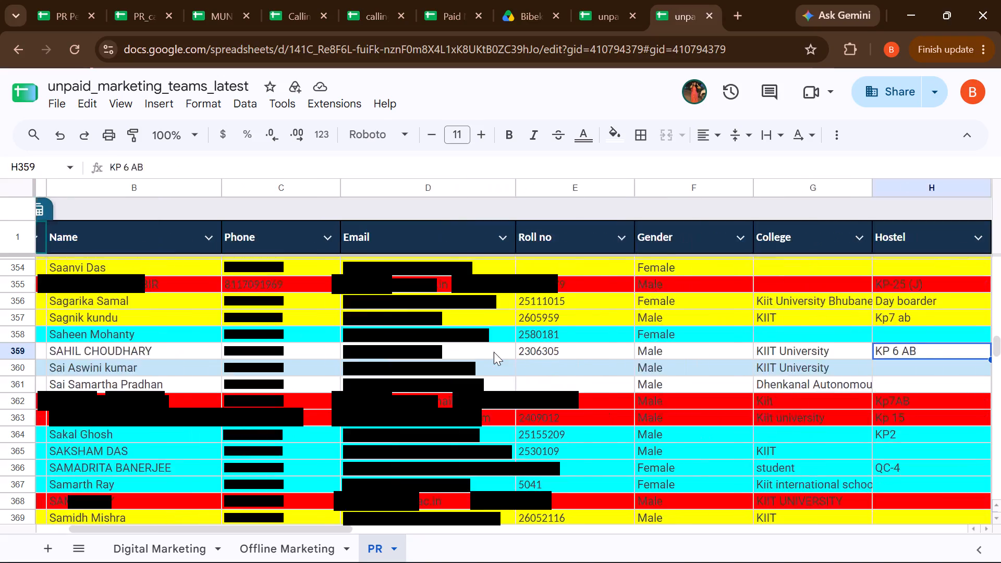
pyautogui.press('Left')
pyautogui.press('Left')
pyautogui.press('Left')
pyautogui.press('Left')
pyautogui.press('Left')
pyautogui.press('Left')
pyautogui.press('Left')
pyautogui.press('Left')
pyautogui.press('Left')
pyautogui.press('Left')
pyautogui.press('Left')
pyautogui.press('Left')
pyautogui.press('Left')
pyautogui.press('Left')
pyautogui.press('Left')
pyautogui.press('Left')
pyautogui.press('Left')
pyautogui.press('Left')
pyautogui.press('Left')
pyautogui.press('Left')
pyautogui.press('Right')
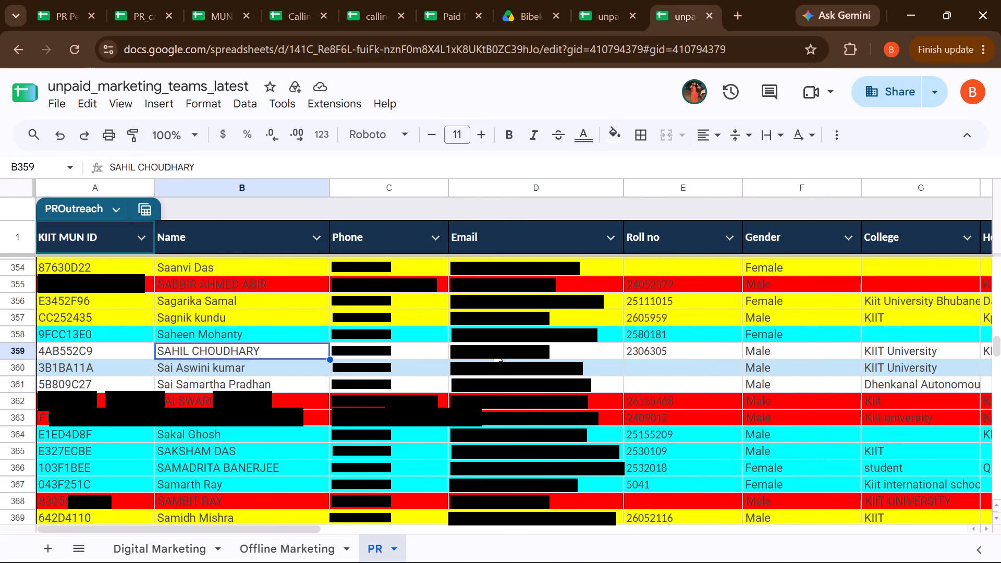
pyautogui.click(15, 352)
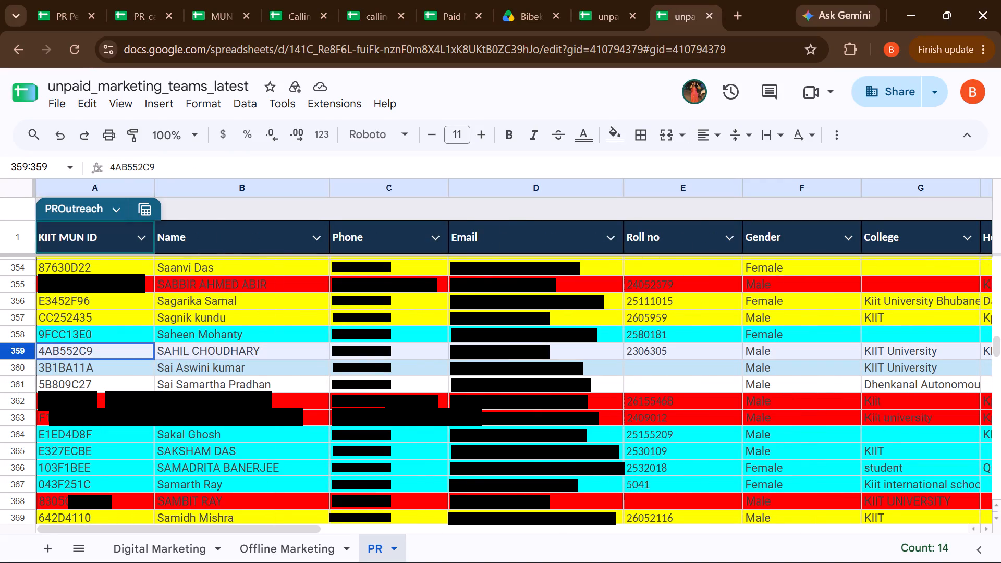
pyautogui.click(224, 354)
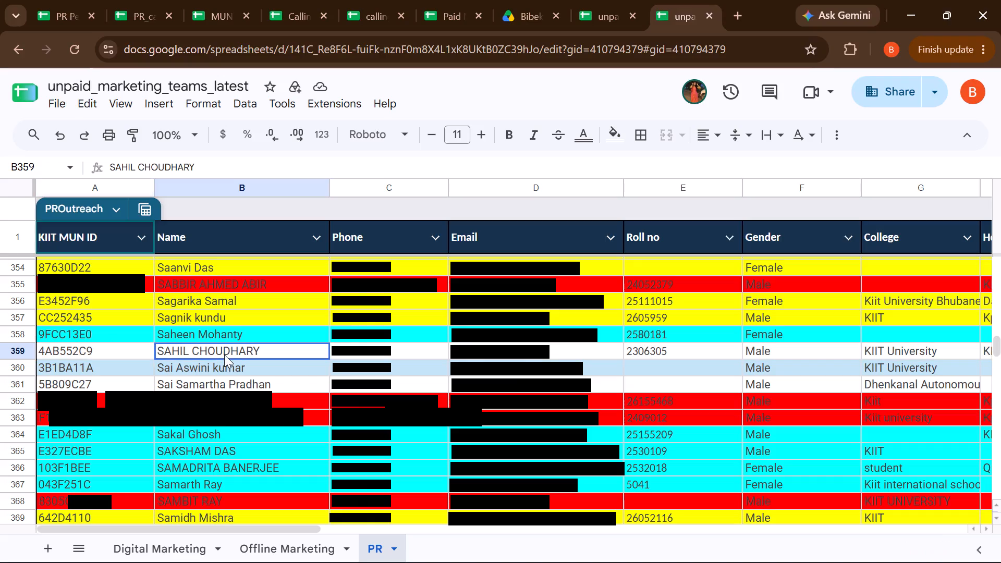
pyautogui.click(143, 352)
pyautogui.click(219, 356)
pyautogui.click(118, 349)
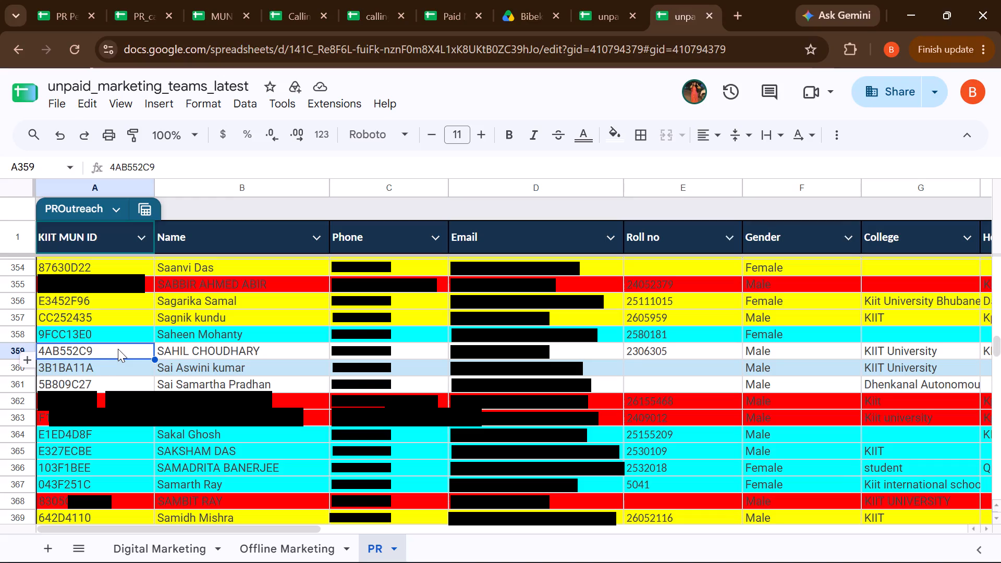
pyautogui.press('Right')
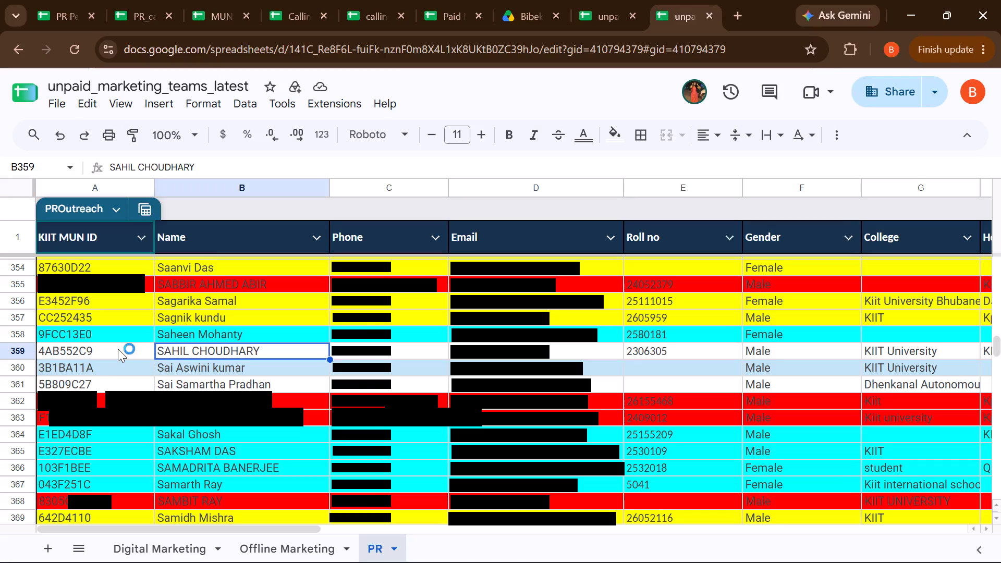
# Fill the whole of row 359 with red.
pyautogui.click(12, 351)
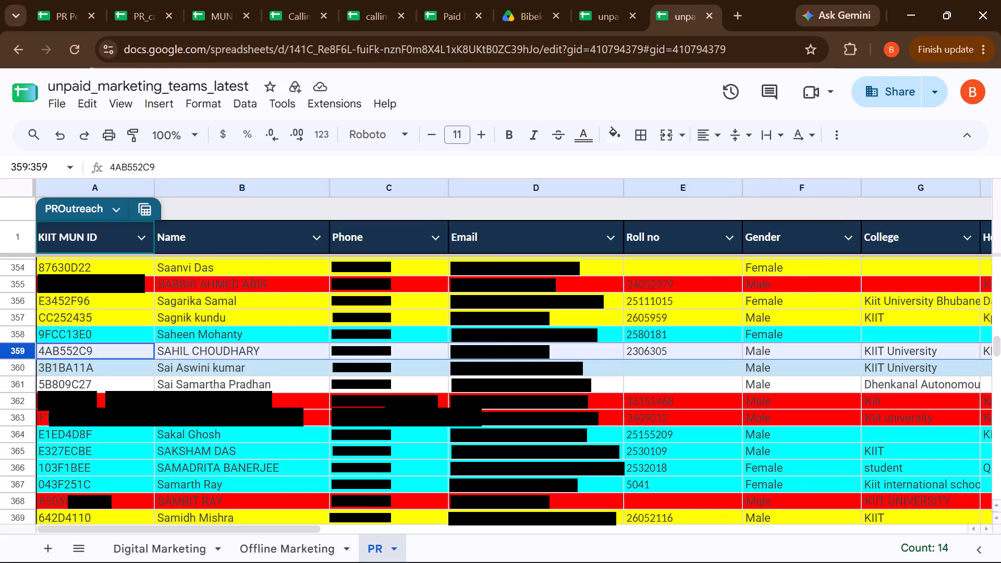
pyautogui.click(612, 139)
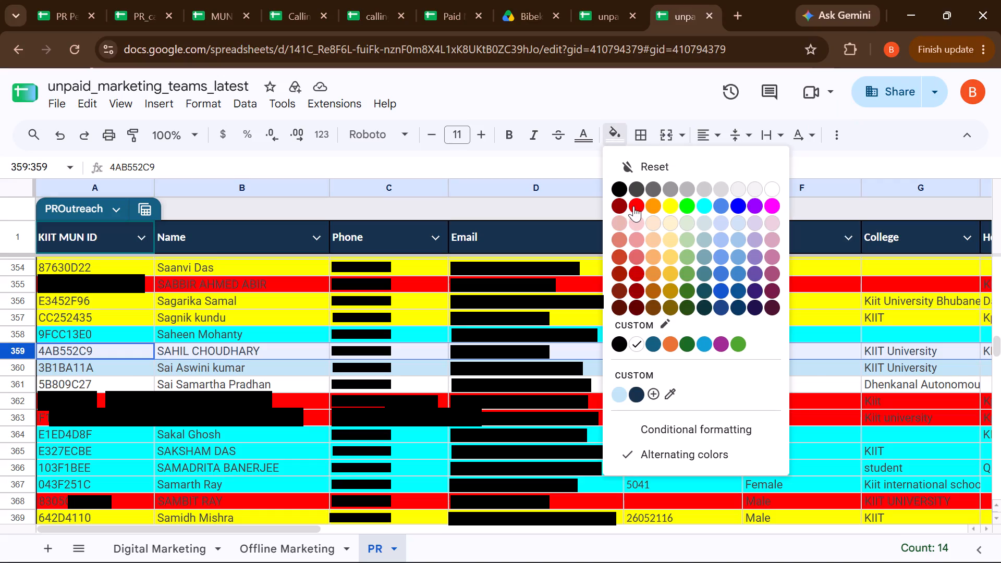
pyautogui.click(634, 206)
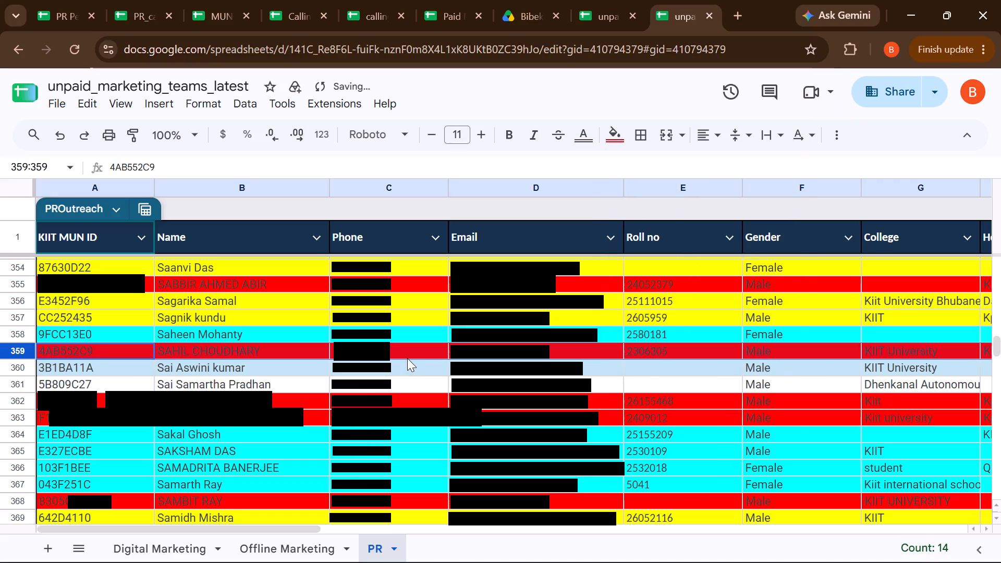
# Enter the remark "Not interested" in the Remarks column for the contact in row 359.
pyautogui.click(409, 352)
pyautogui.press('Right')
pyautogui.press('Left')
pyautogui.press('Right')
pyautogui.press('Right')
pyautogui.press('Right')
pyautogui.press('Right')
pyautogui.press('Right')
pyautogui.press('Right')
pyautogui.press('Right')
pyautogui.press('Right')
pyautogui.press('Right')
pyautogui.press('Right')
pyautogui.press('Right')
pyautogui.press('Right')
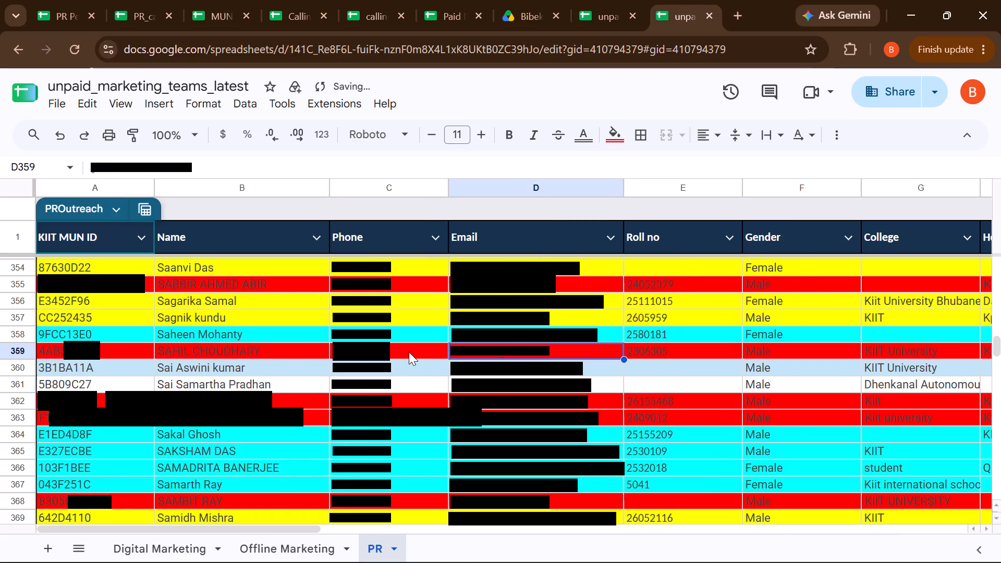
pyautogui.press('Right')
pyautogui.press('Right')
pyautogui.press('Right')
pyautogui.press('Right')
pyautogui.press('Right')
pyautogui.press('Right')
pyautogui.press('Right')
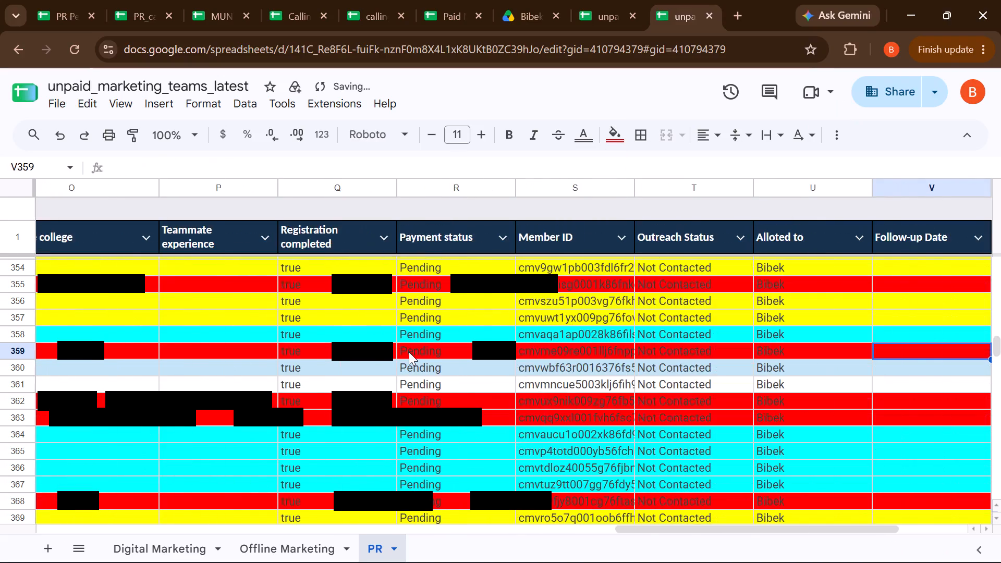
pyautogui.press('Right')
pyautogui.press('Right')
pyautogui.press('Left')
pyautogui.write('Not interested')
pyautogui.press('Return')
# Go back along row 360 from the Remarks column to the contact details at the start of the row.
pyautogui.press('Left')
pyautogui.press('Left')
pyautogui.press('Left')
pyautogui.press('Left')
pyautogui.press('Left')
pyautogui.press('Left')
pyautogui.press('Left')
pyautogui.press('Left')
pyautogui.press('Left')
pyautogui.press('Left')
pyautogui.press('Left')
pyautogui.press('Left')
pyautogui.press('Left')
pyautogui.press('Left')
pyautogui.press('Left')
pyautogui.press('Left')
pyautogui.press('Left')
pyautogui.press('Left')
pyautogui.press('Left')
pyautogui.press('Left')
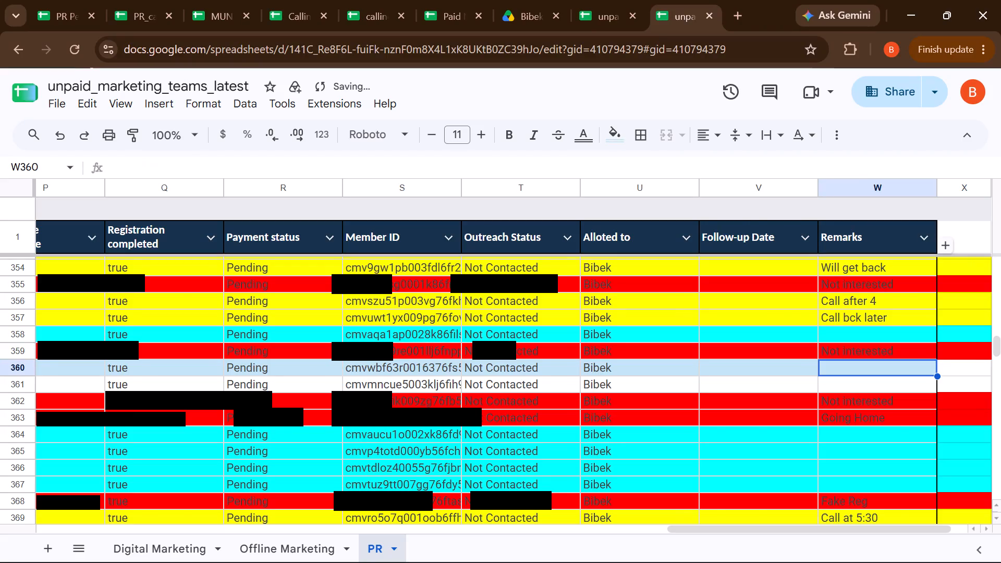
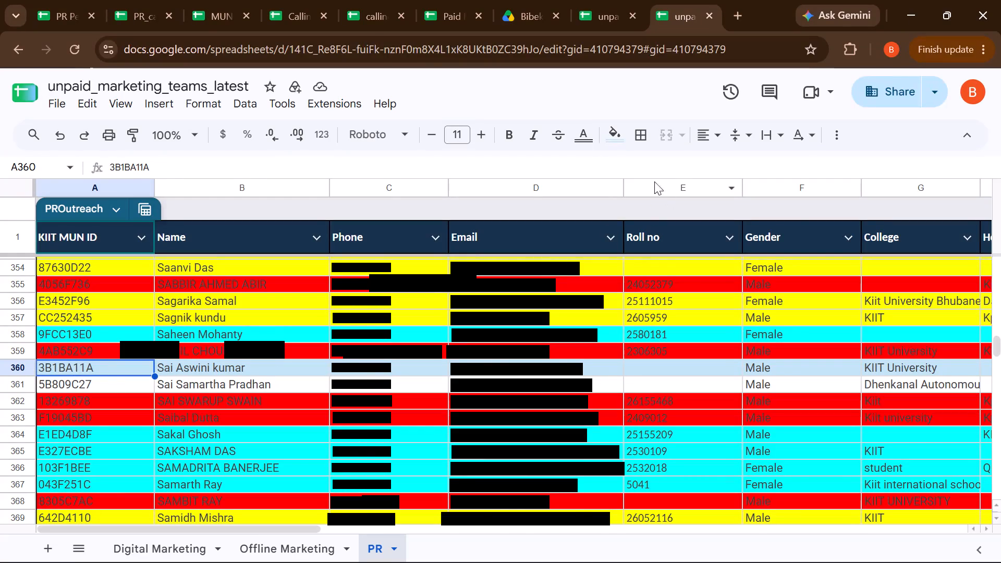
# Fill the whole of row 360 with cyan.
pyautogui.click(612, 136)
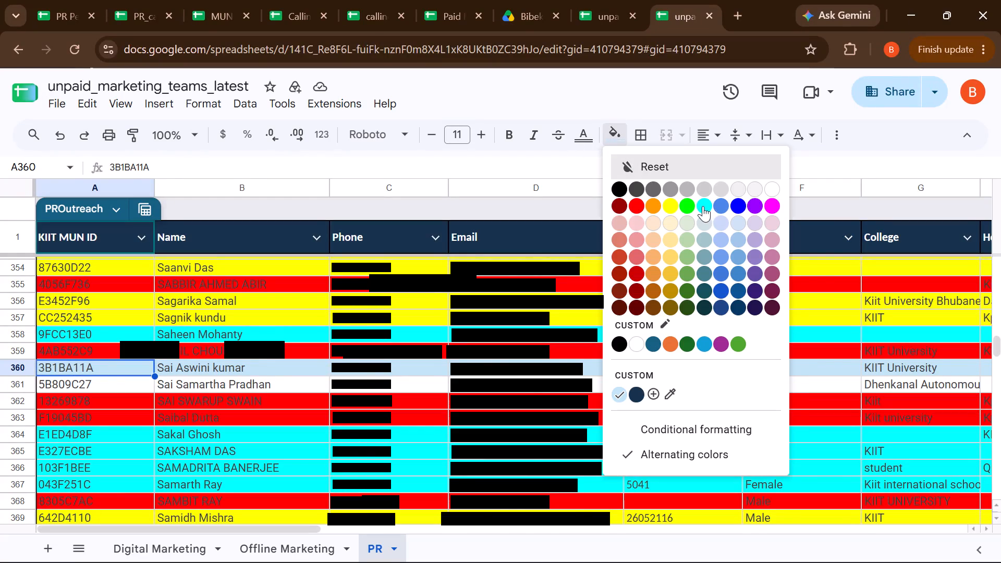
pyautogui.click(703, 206)
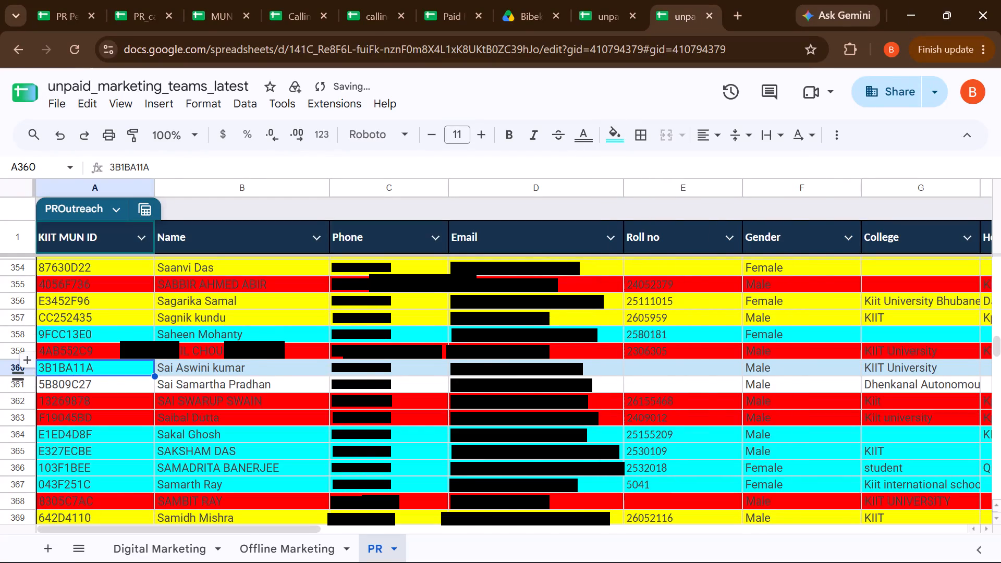
pyautogui.click(14, 366)
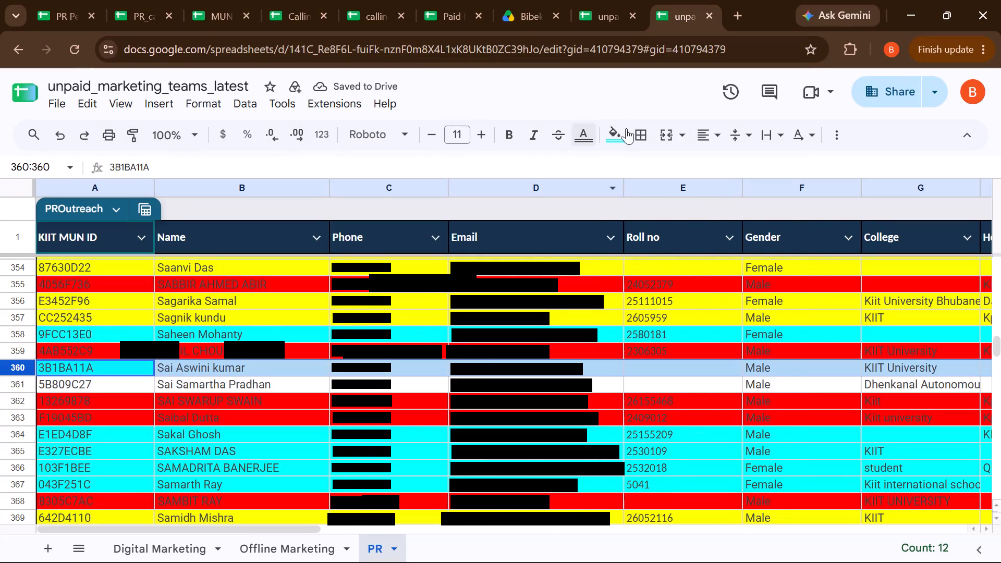
pyautogui.click(620, 129)
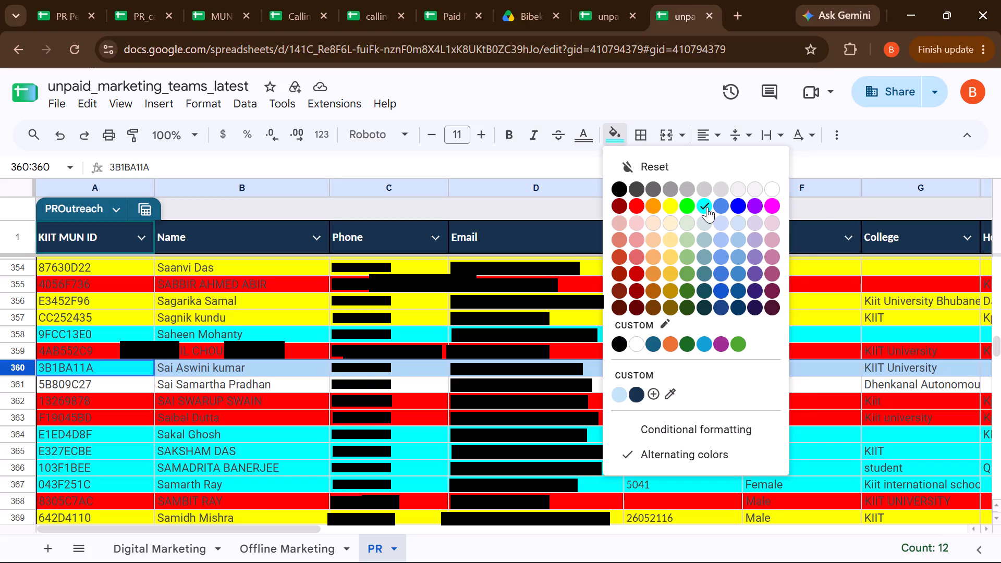
pyautogui.click(707, 207)
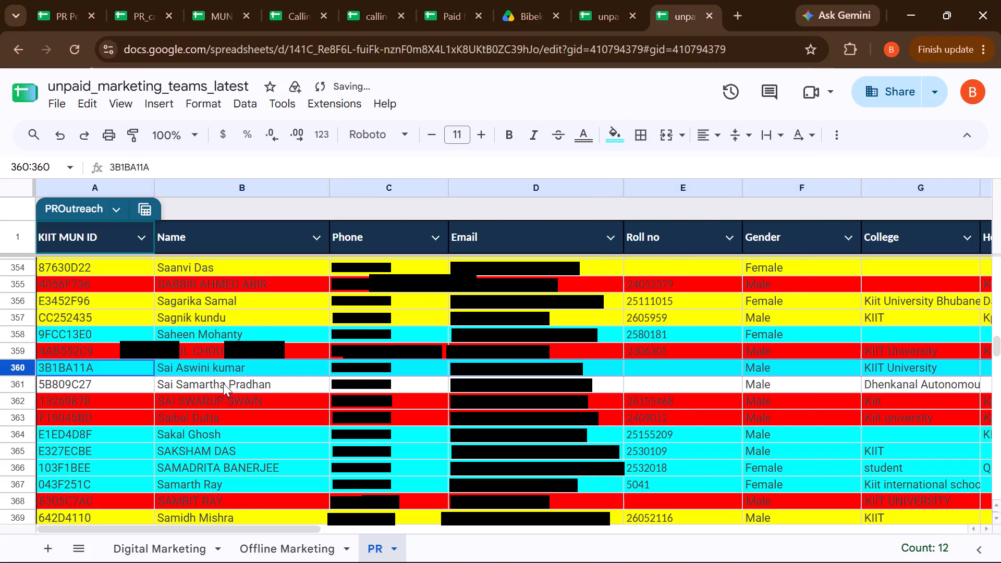
pyautogui.click(295, 377)
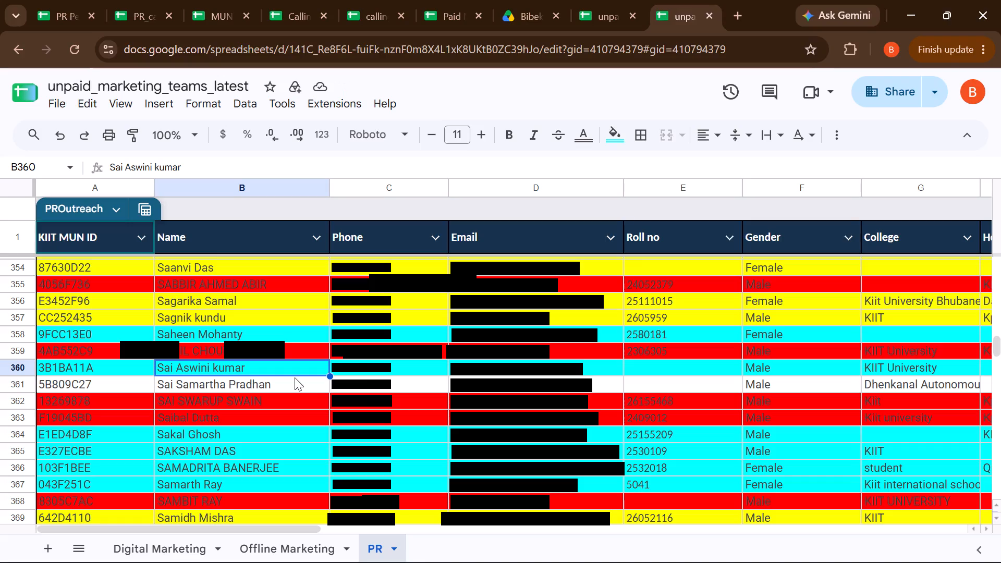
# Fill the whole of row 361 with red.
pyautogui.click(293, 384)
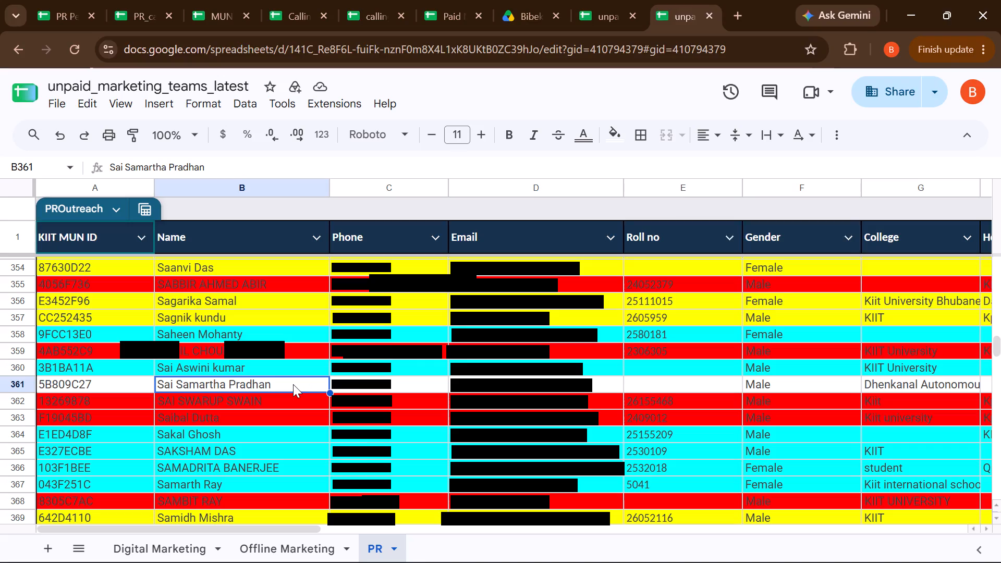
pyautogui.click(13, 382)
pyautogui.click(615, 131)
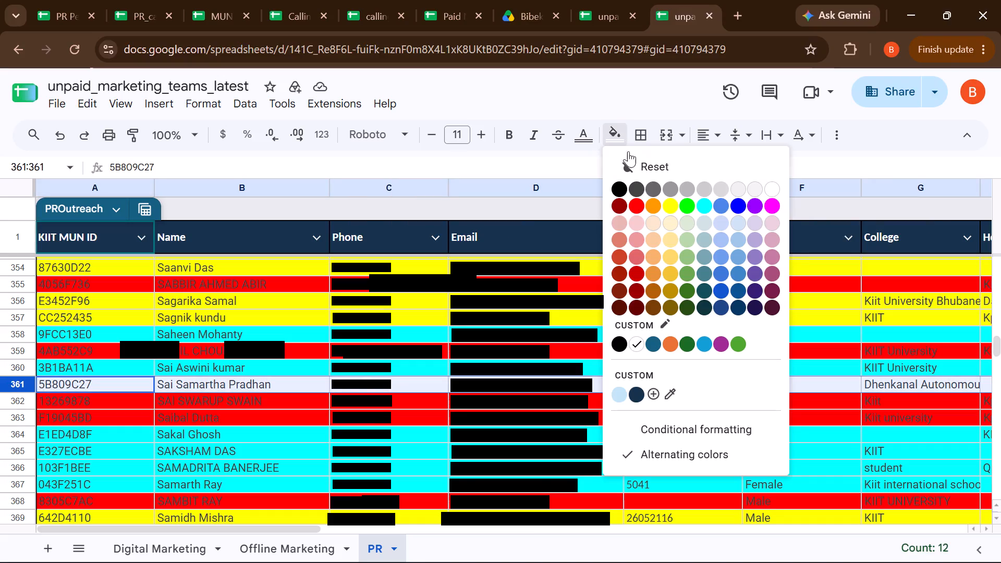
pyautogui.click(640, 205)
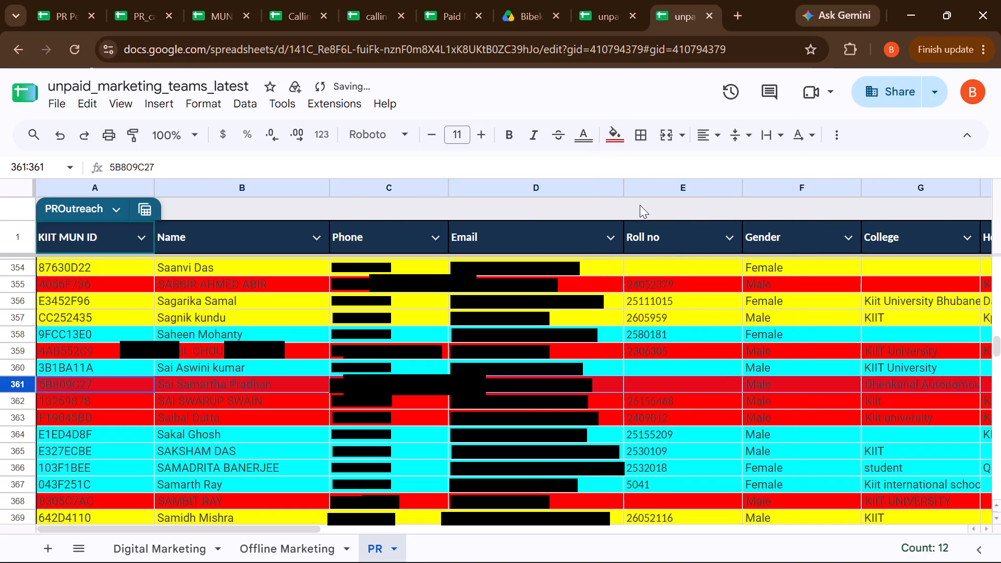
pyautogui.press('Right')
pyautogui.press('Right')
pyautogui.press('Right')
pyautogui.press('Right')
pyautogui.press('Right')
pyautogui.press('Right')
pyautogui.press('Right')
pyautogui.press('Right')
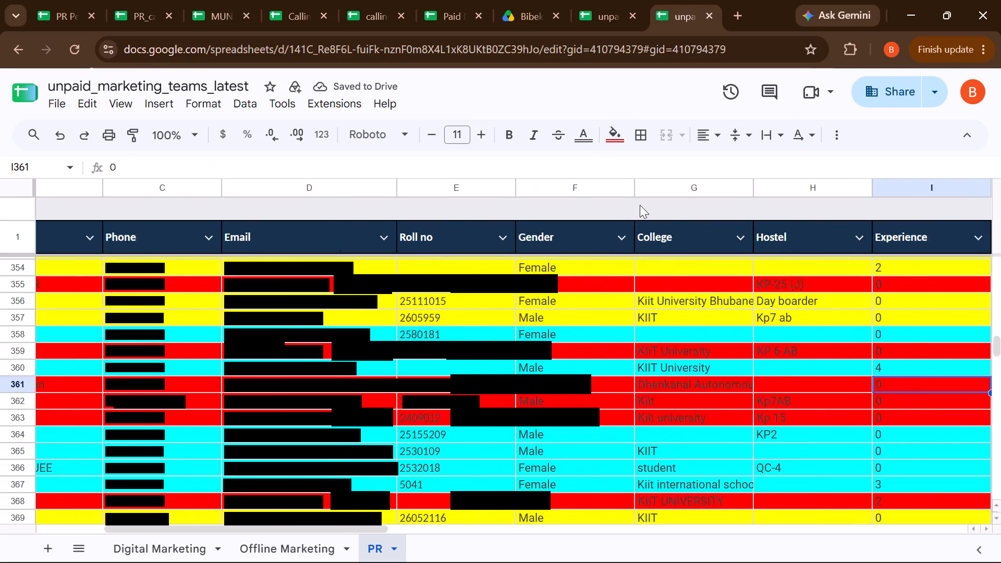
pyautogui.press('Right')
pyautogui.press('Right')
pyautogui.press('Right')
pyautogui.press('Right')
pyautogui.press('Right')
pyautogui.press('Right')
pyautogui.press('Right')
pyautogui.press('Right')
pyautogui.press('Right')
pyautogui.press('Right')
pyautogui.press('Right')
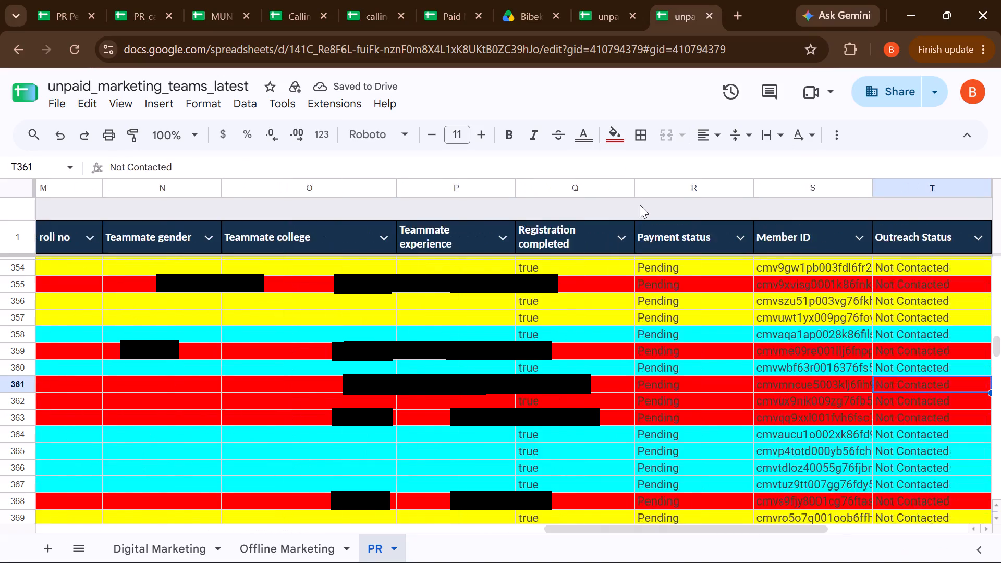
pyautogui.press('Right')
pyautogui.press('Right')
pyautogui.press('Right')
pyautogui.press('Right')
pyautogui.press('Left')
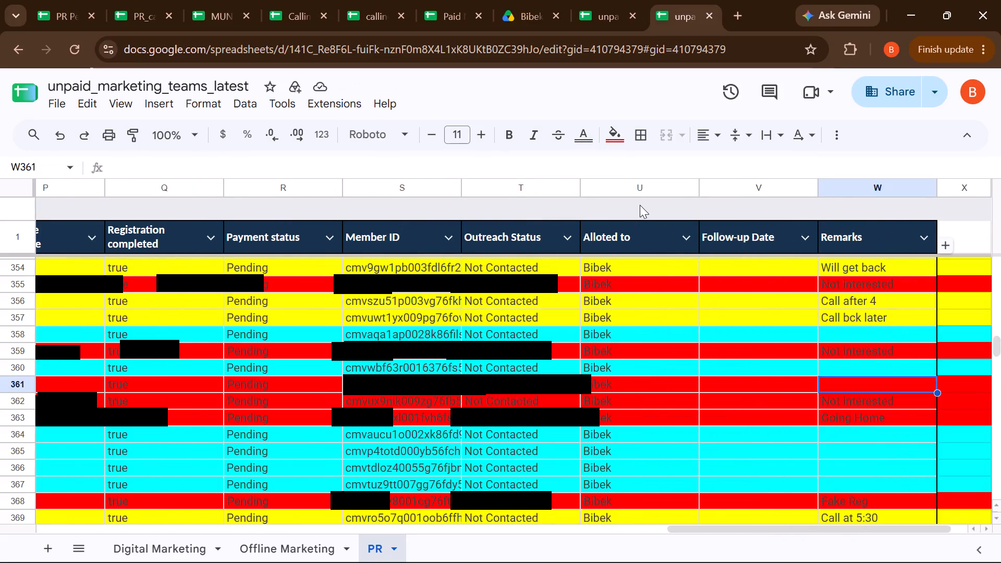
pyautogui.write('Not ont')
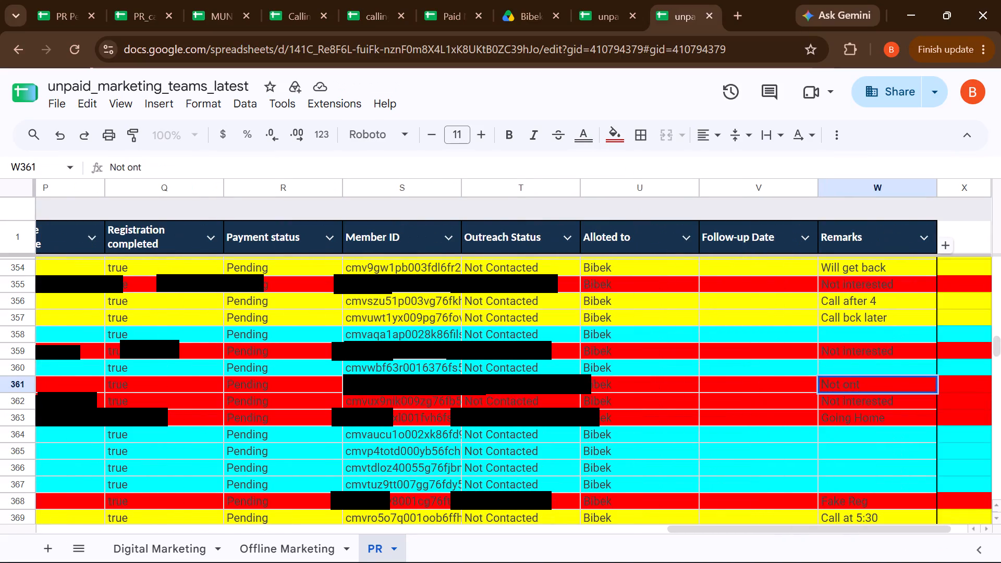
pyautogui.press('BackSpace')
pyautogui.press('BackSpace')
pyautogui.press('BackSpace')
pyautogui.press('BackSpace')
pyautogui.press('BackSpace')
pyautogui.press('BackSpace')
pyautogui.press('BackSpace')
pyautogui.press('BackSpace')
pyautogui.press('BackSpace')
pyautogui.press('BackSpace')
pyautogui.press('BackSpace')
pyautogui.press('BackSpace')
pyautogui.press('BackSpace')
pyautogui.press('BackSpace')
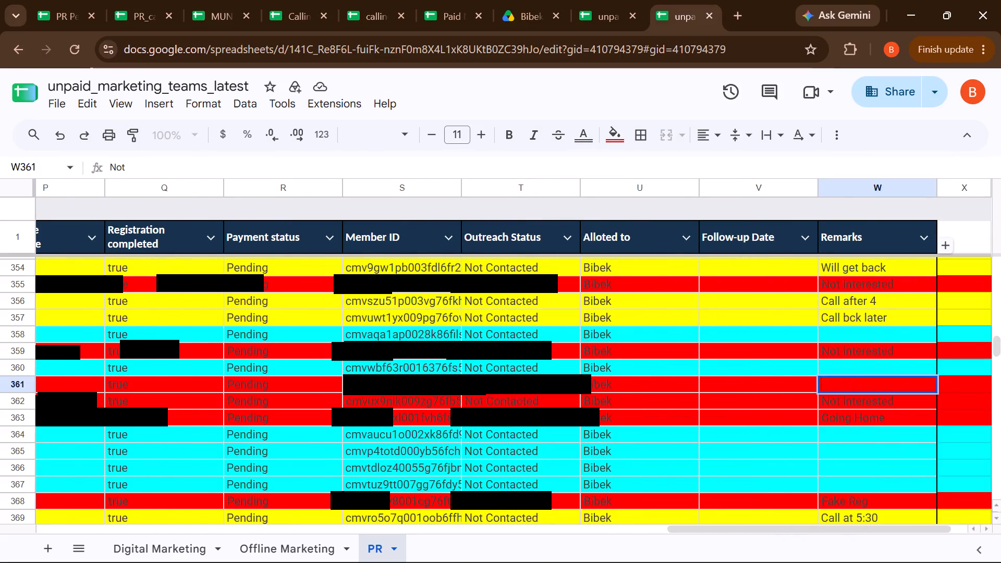
# Fill the whole of row 361 with cyan and return to the contact details at the start of the row.
pyautogui.click(15, 387)
pyautogui.click(608, 131)
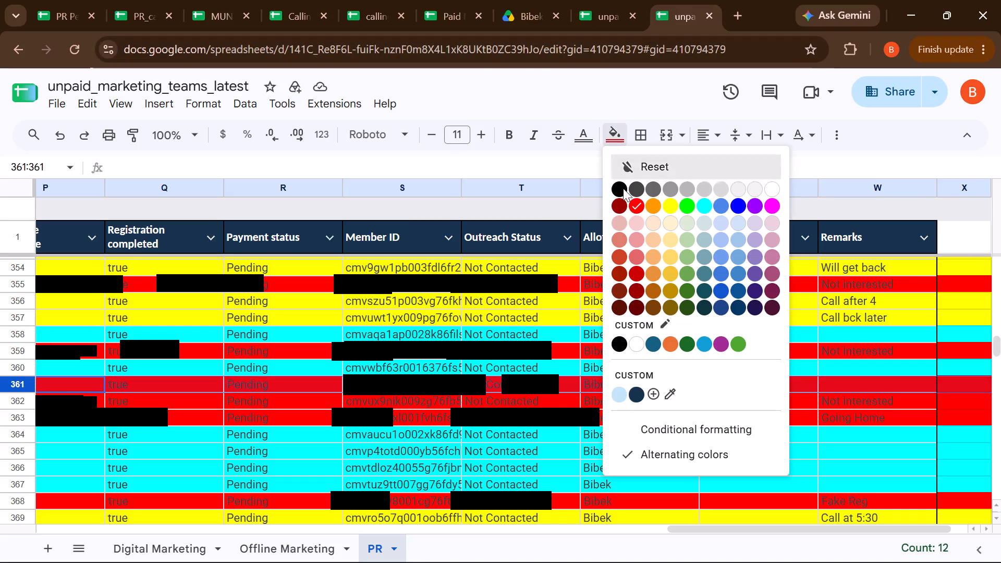
pyautogui.click(703, 207)
pyautogui.press('Left')
pyautogui.press('Left')
pyautogui.press('Left')
pyautogui.press('Left')
pyautogui.press('Left')
pyautogui.press('Left')
pyautogui.press('Left')
pyautogui.press('Left')
pyautogui.press('Left')
pyautogui.press('Left')
pyautogui.press('Left')
pyautogui.press('Left')
pyautogui.press('Left')
pyautogui.press('Left')
pyautogui.press('Left')
pyautogui.press('Left')
pyautogui.press('Left')
pyautogui.press('Left')
pyautogui.press('Left')
pyautogui.press('Left')
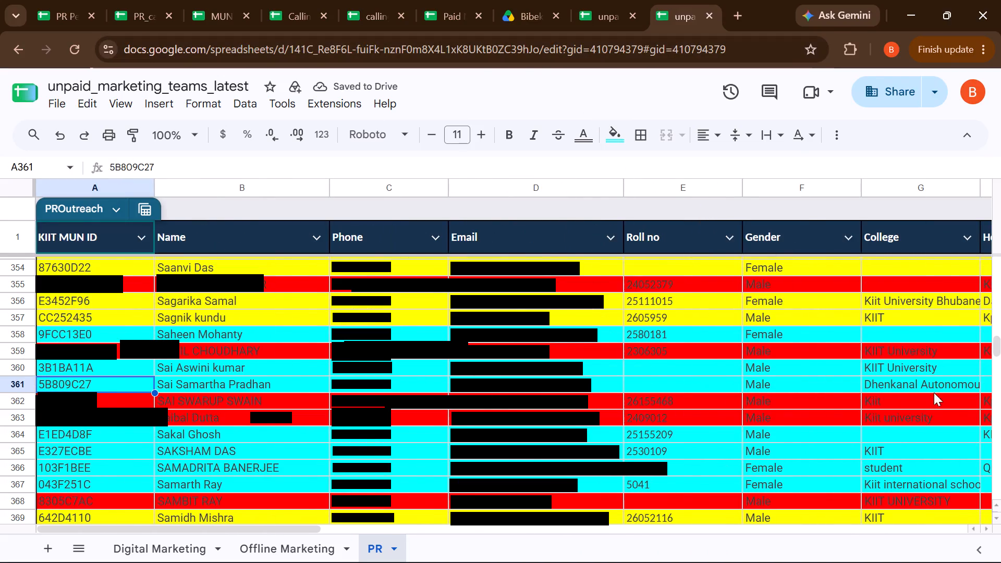
# Look through the Remarks and Alloted to columns from row 361 downwards for the next block of contacts allotted to Bibek.
pyautogui.hscroll(-7, 758, 410)
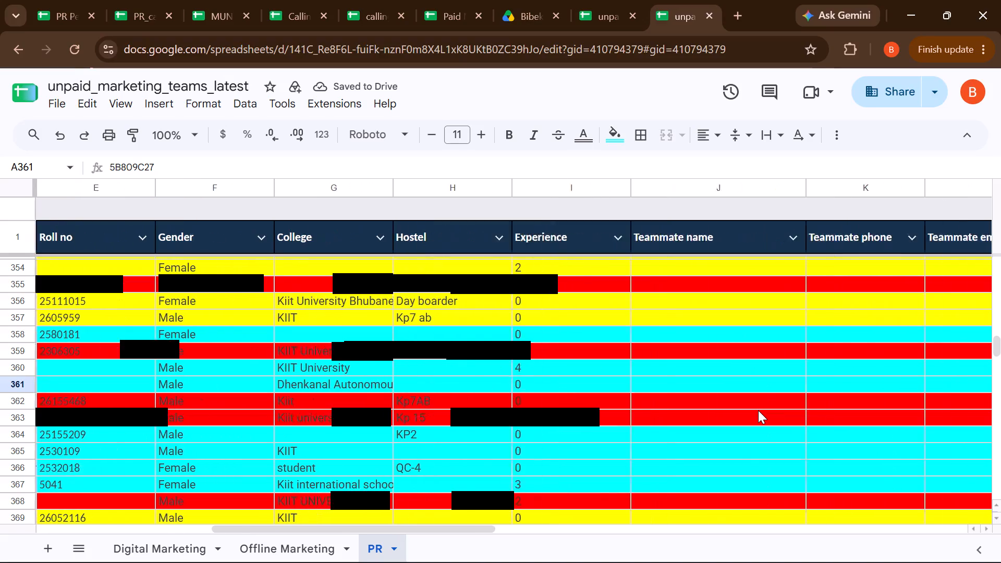
pyautogui.hscroll(-8, 758, 410)
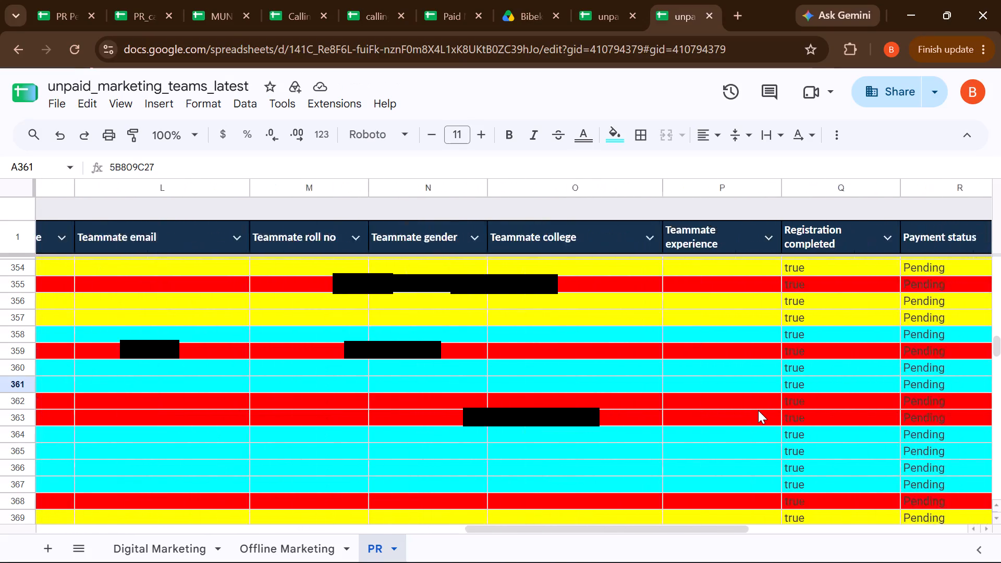
pyautogui.hscroll(-9, 758, 410)
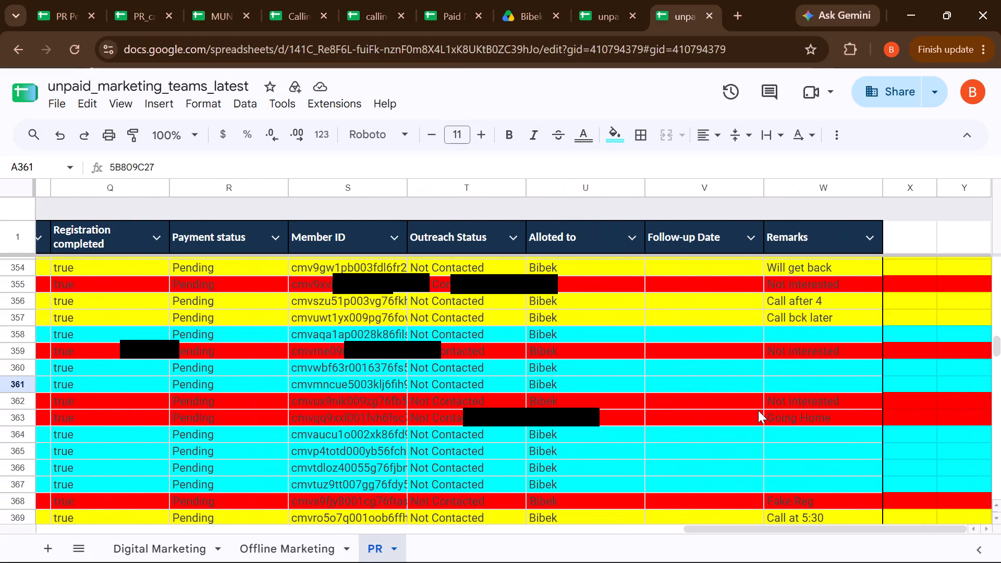
pyautogui.scroll(-2, 758, 410)
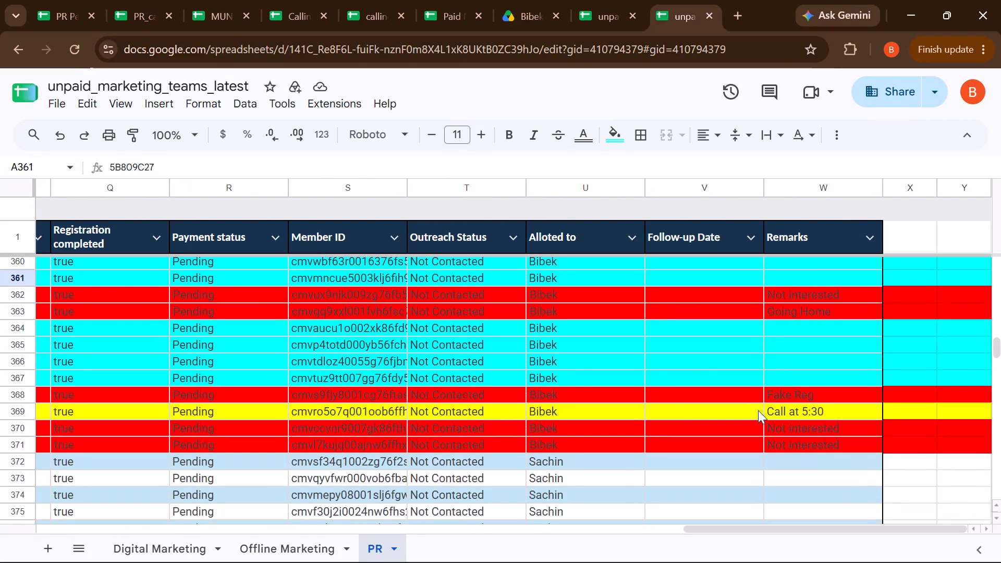
pyautogui.scroll(-5, 758, 410)
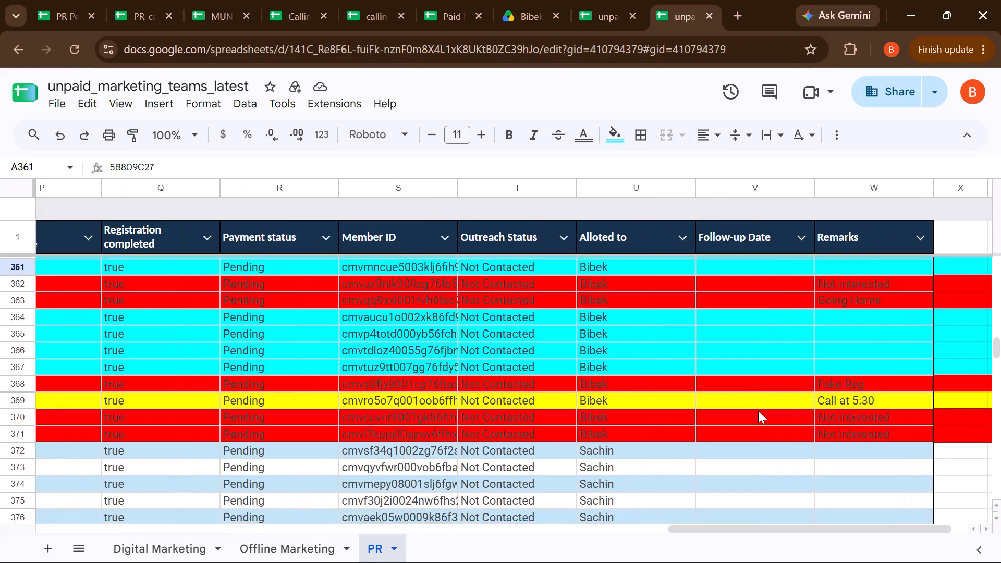
pyautogui.scroll(-10, 758, 410)
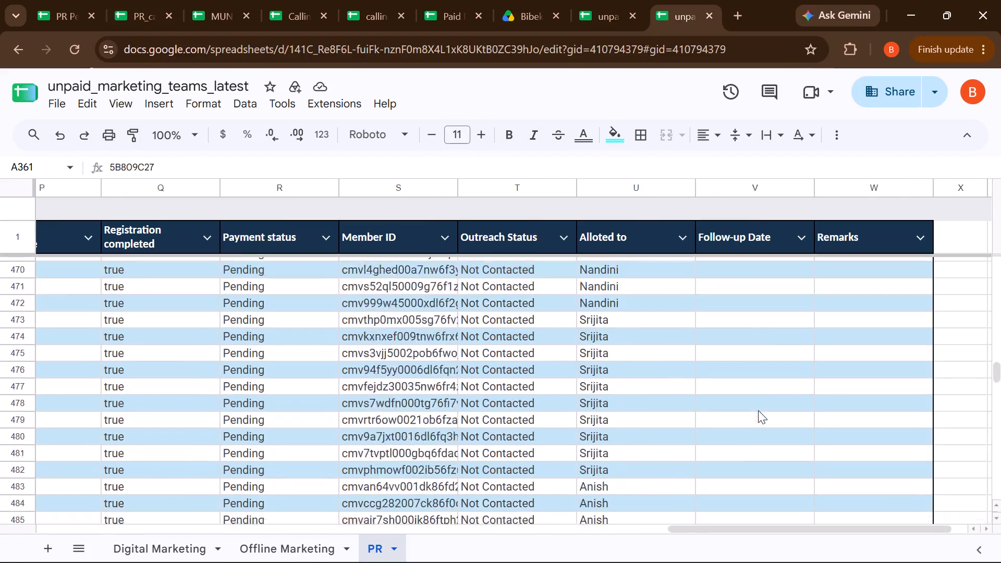
pyautogui.scroll(-5, 758, 410)
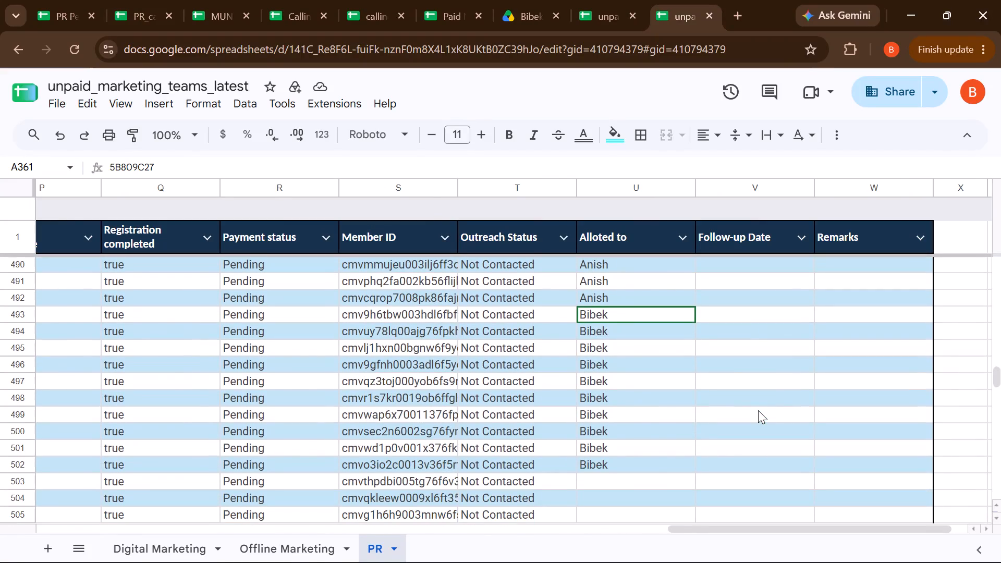
# Go along row 493, the first contact in Bibek's next block, from the Alloted to column back to the Name cell.
pyautogui.click(615, 320)
pyautogui.press('Left')
pyautogui.press('Left')
pyautogui.press('Left')
pyautogui.press('Left')
pyautogui.press('Left')
pyautogui.press('Left')
pyautogui.press('Left')
pyautogui.press('Left')
pyautogui.press('Left')
pyautogui.press('Left')
pyautogui.press('Left')
pyautogui.press('Left')
pyautogui.press('Left')
pyautogui.press('Left')
pyautogui.press('Left')
pyautogui.press('Left')
pyautogui.press('Left')
pyautogui.press('Left')
pyautogui.press('Left')
pyautogui.press('Left')
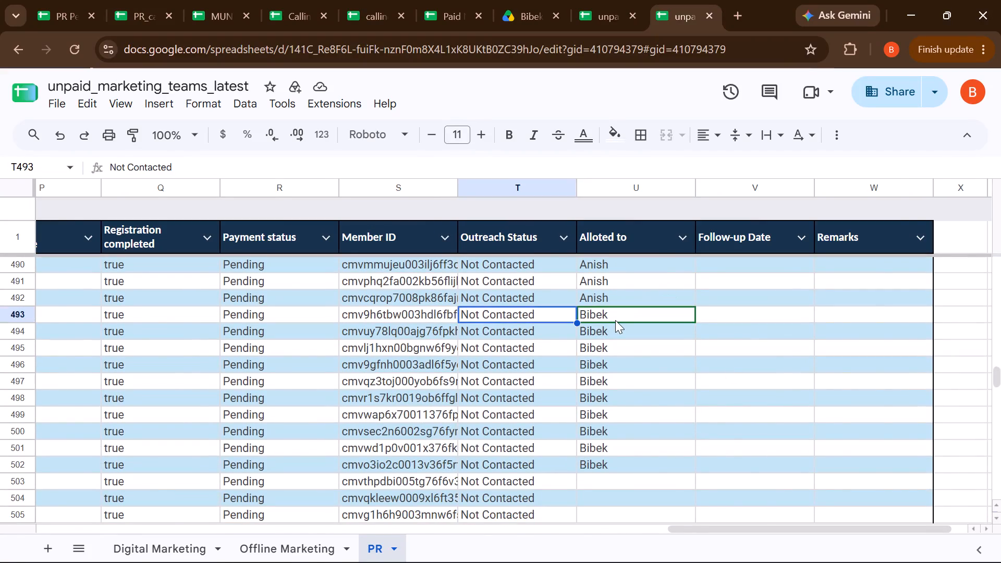
pyautogui.press('Left')
pyautogui.press('Left')
pyautogui.press('Right')
pyautogui.press('Right')
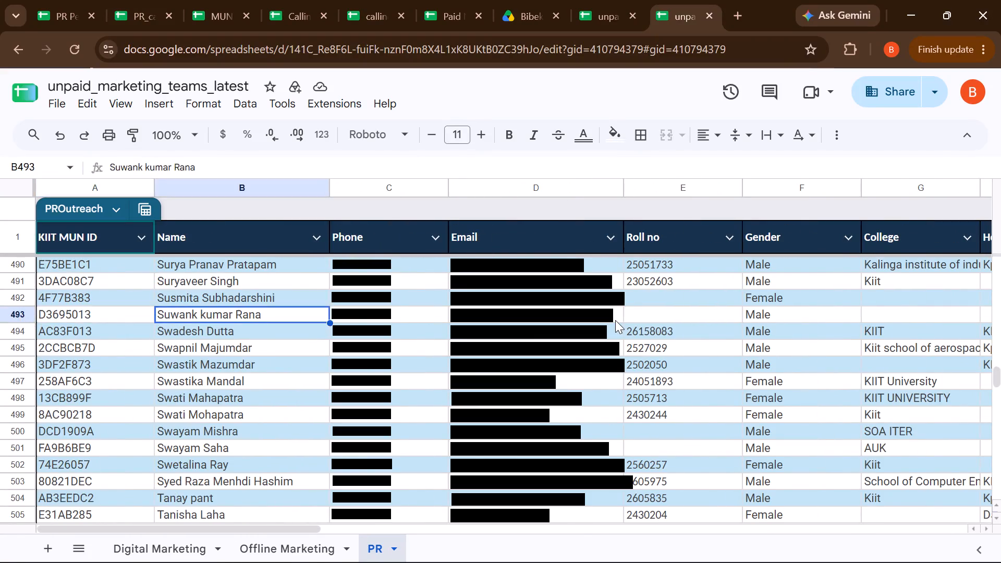
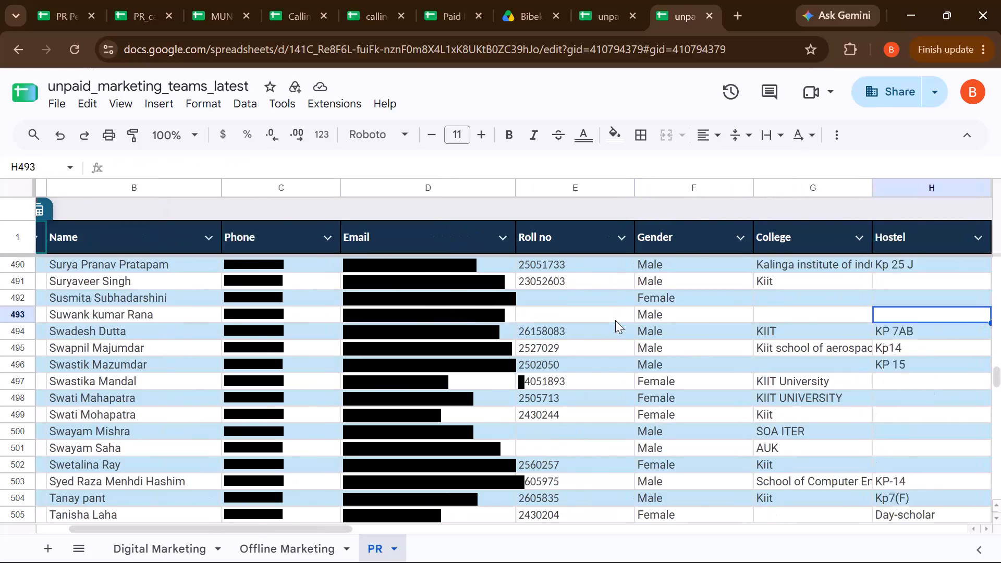
# Look along row 493 through the teammate, registration and payment columns, and return to the contact's Name cell.
pyautogui.press('Right')
pyautogui.press('Right')
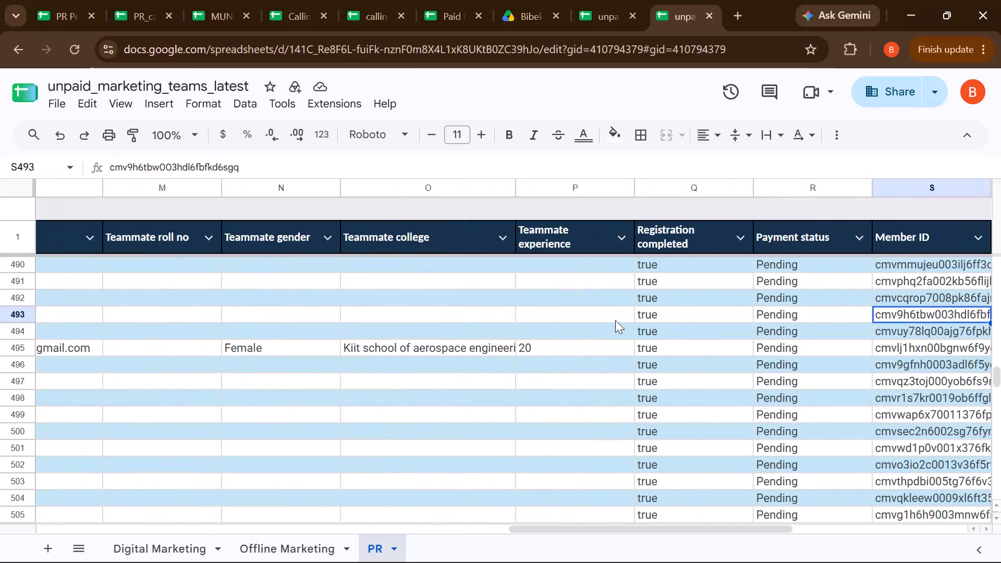
pyautogui.press('Right')
pyautogui.press('Right')
pyautogui.press('Right')
pyautogui.press('Left')
pyautogui.press('Left')
pyautogui.press('Left')
pyautogui.press('Left')
pyautogui.press('Left')
pyautogui.press('Left')
pyautogui.press('Left')
pyautogui.press('Left')
pyautogui.press('Left')
pyautogui.press('Left')
pyautogui.press('Left')
pyautogui.press('Left')
pyautogui.press('Left')
pyautogui.press('Left')
pyautogui.press('Left')
pyautogui.press('Left')
pyautogui.press('Left')
pyautogui.press('Left')
pyautogui.press('Left')
pyautogui.press('Left')
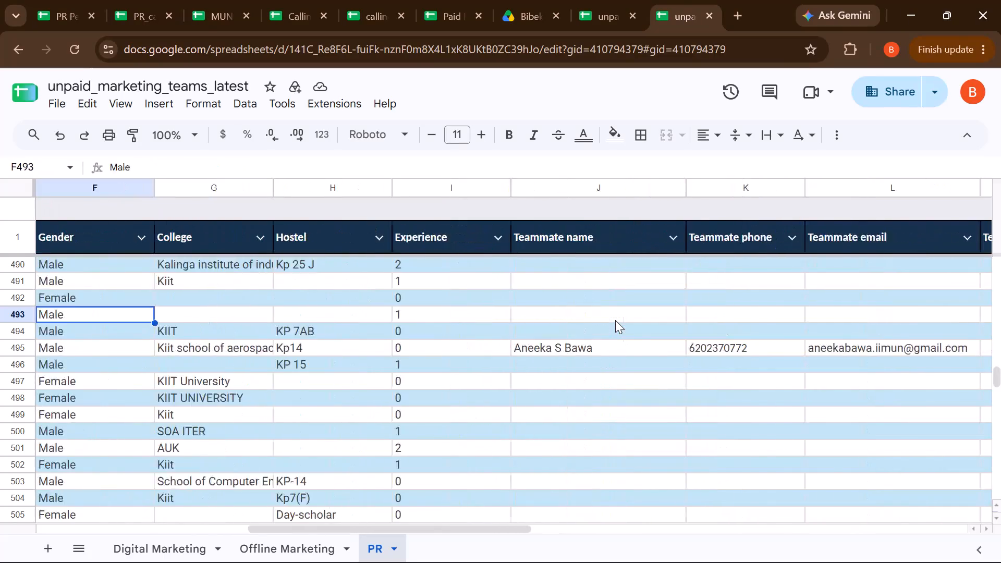
pyautogui.press('Right')
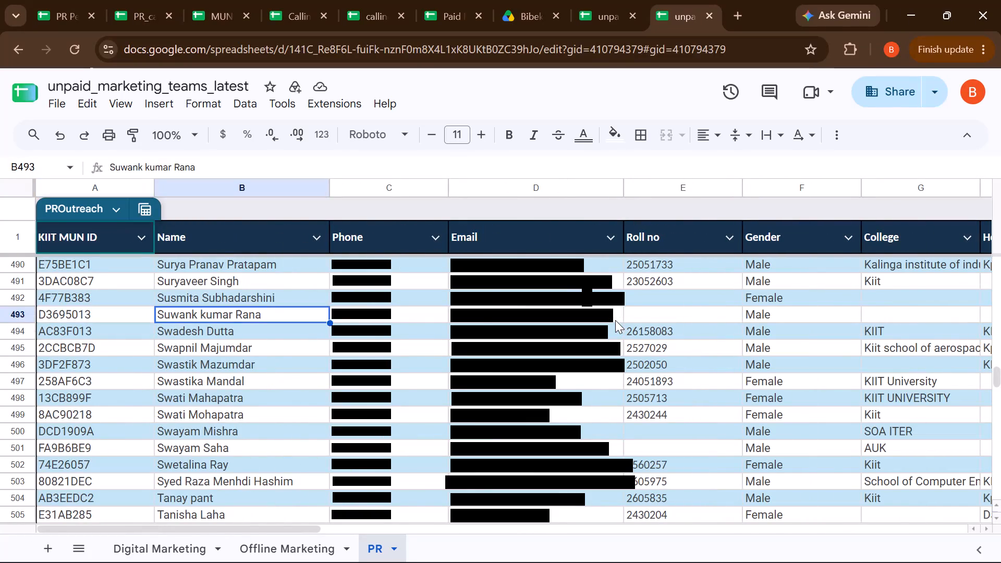
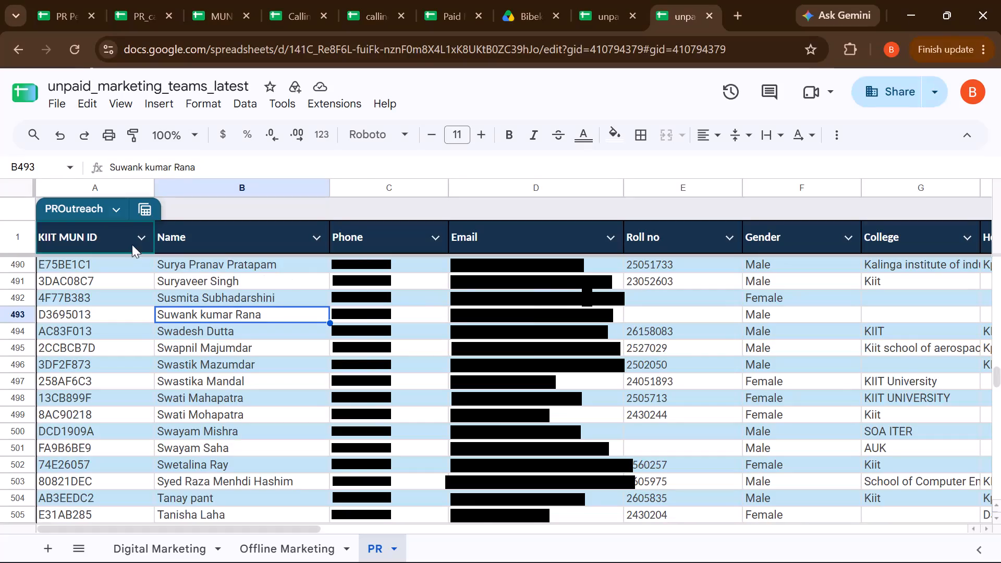
# Fill the whole of row 493 in the PR sheet with cyan, and move to the Name cell in row 494.
pyautogui.click(13, 315)
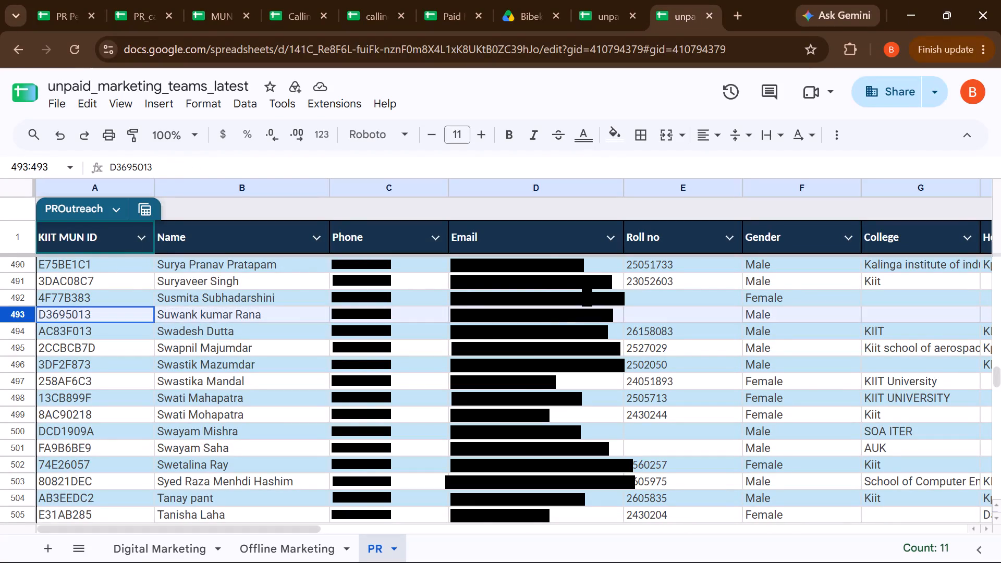
pyautogui.click(607, 131)
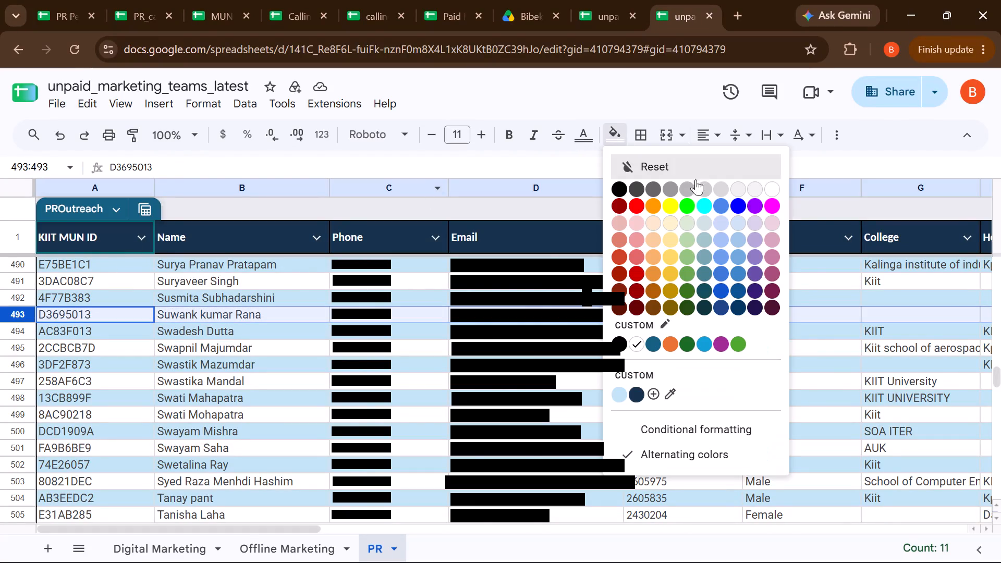
pyautogui.click(700, 206)
pyautogui.click(312, 331)
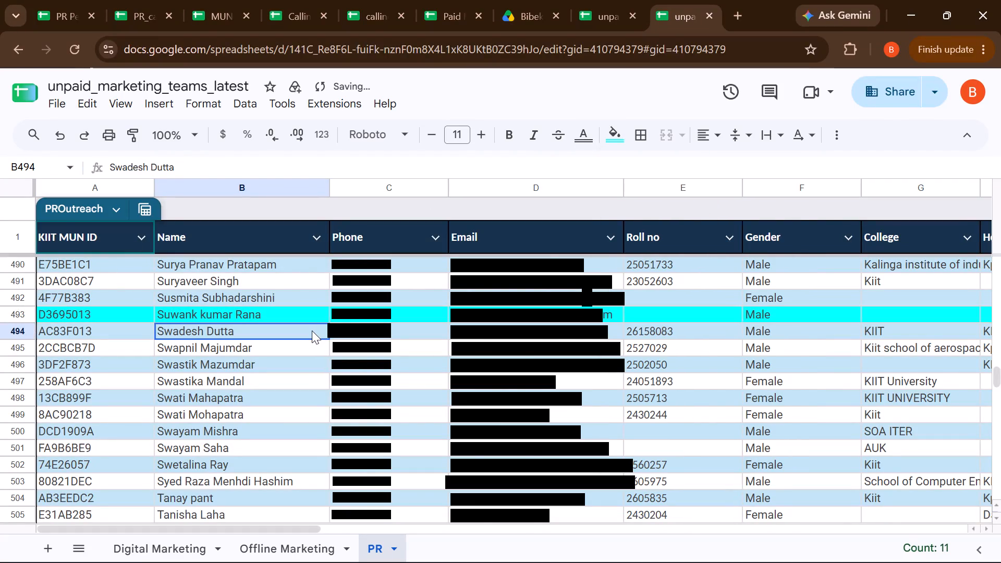
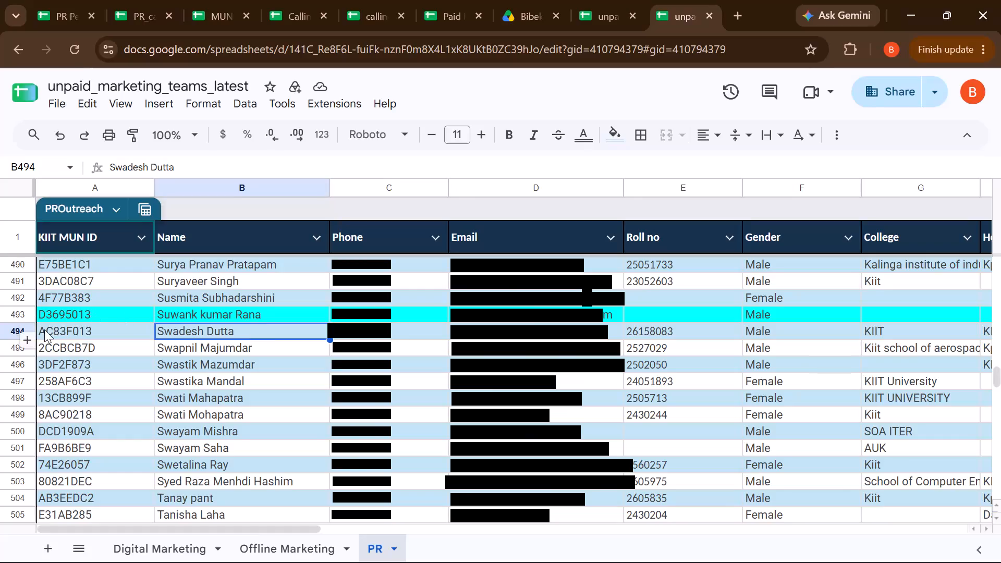
# Fill the whole of row 494 in the PR sheet with yellow.
pyautogui.click(7, 331)
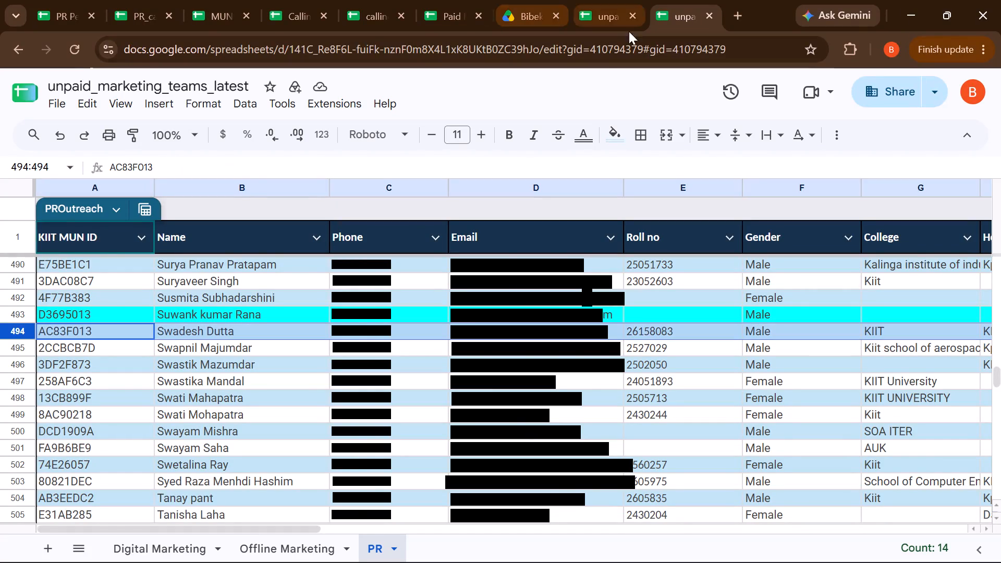
pyautogui.click(609, 132)
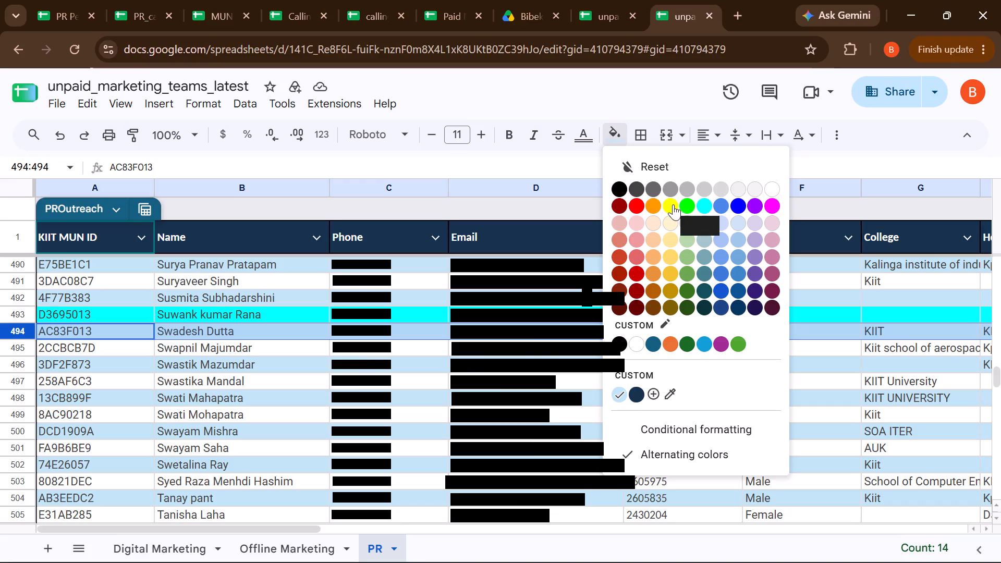
pyautogui.click(673, 204)
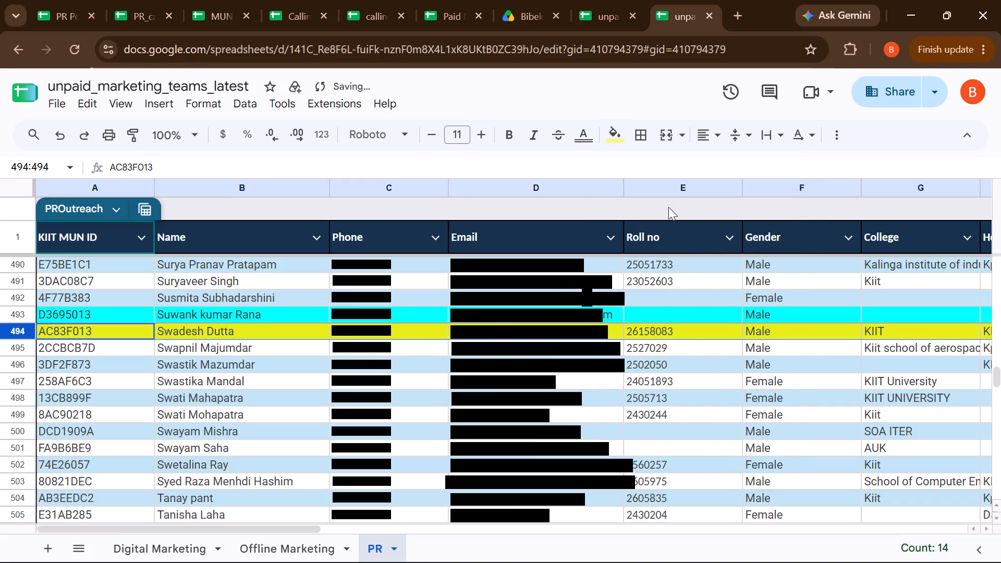
# Enter the remark "Will Pay tonight" in the Remarks column of row 494.
pyautogui.click(496, 328)
pyautogui.press('Right')
pyautogui.press('Right')
pyautogui.press('Right')
pyautogui.press('Right')
pyautogui.press('Right')
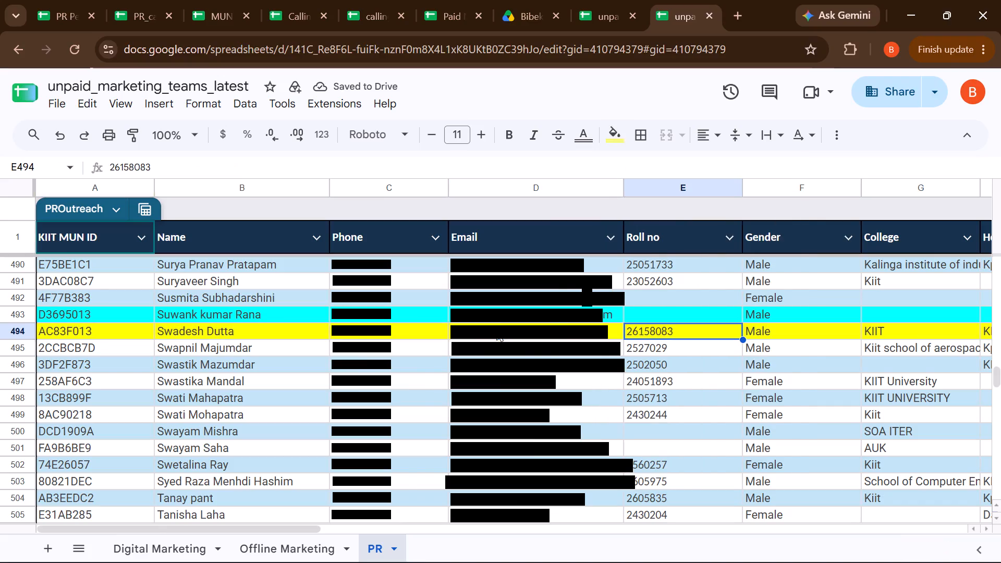
pyautogui.press('Right')
pyautogui.press('Right')
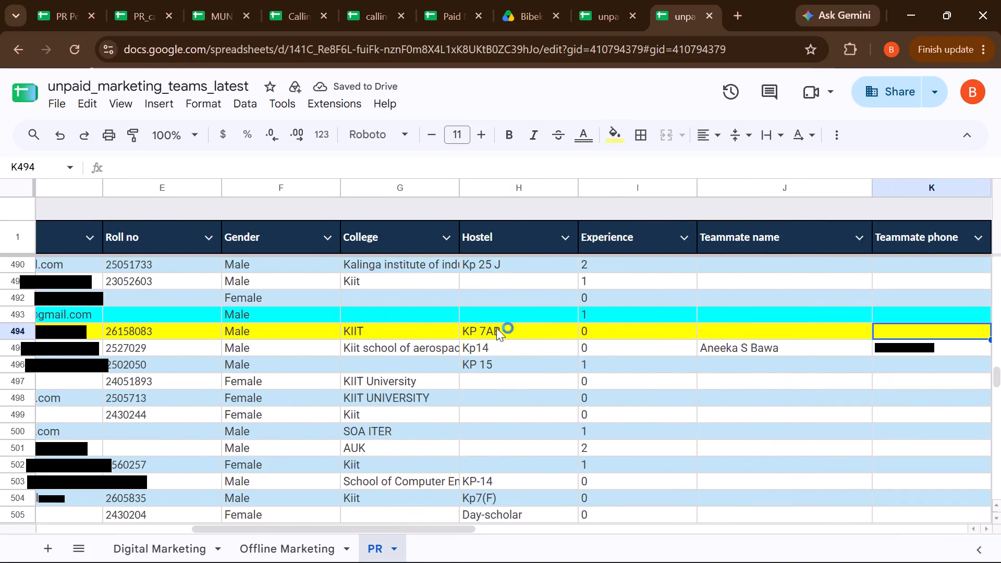
pyautogui.press('Right')
pyautogui.press('Right')
pyautogui.press('Right')
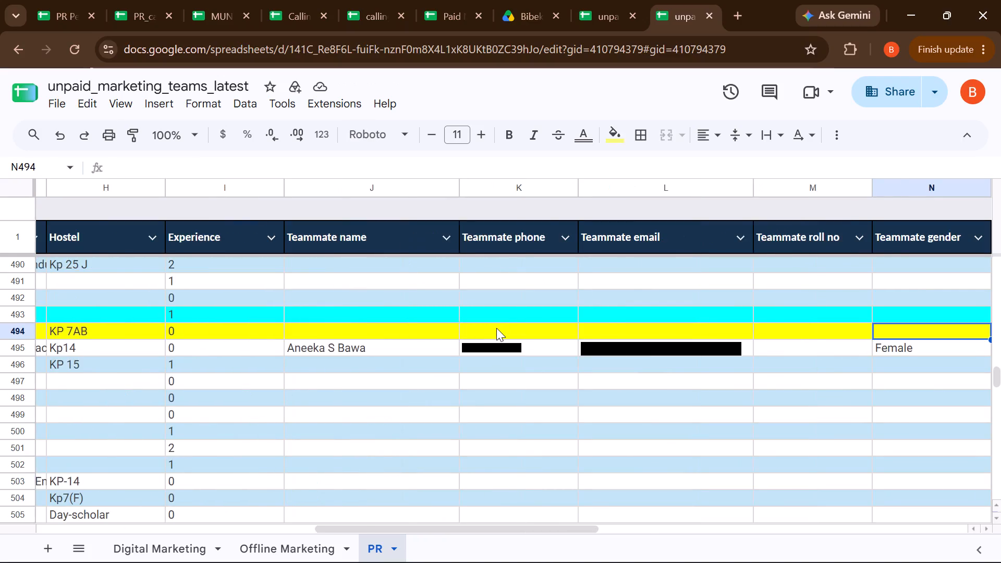
pyautogui.press('Right')
pyautogui.press('Right')
pyautogui.press('Right')
pyautogui.press('Right')
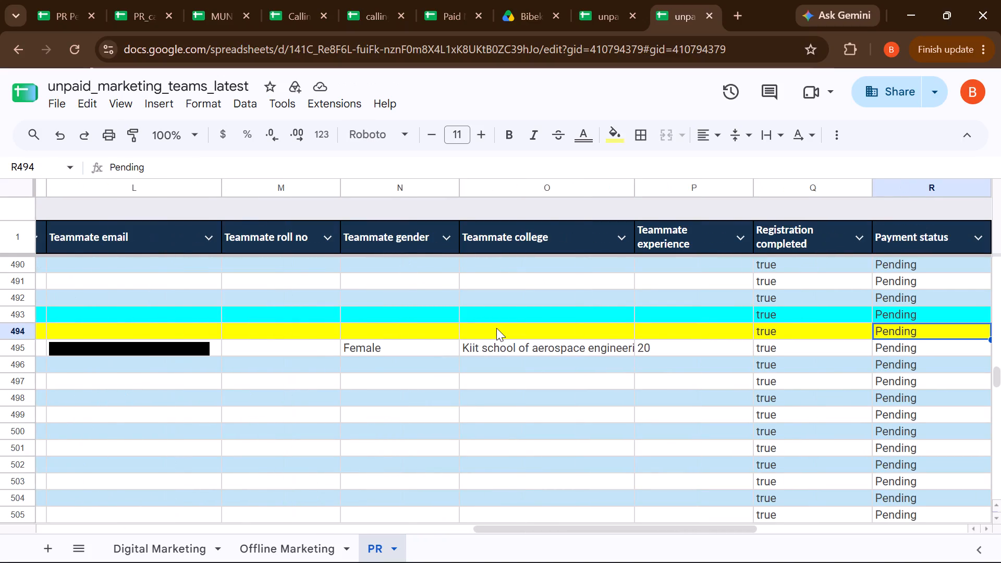
pyautogui.press('Right')
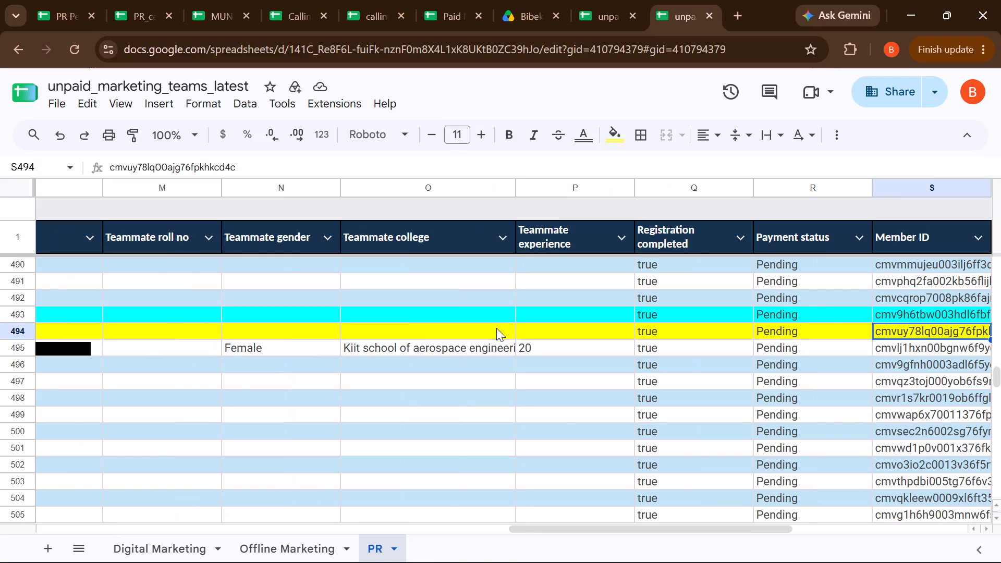
pyautogui.press('Right')
pyautogui.press('Right')
pyautogui.press('Right')
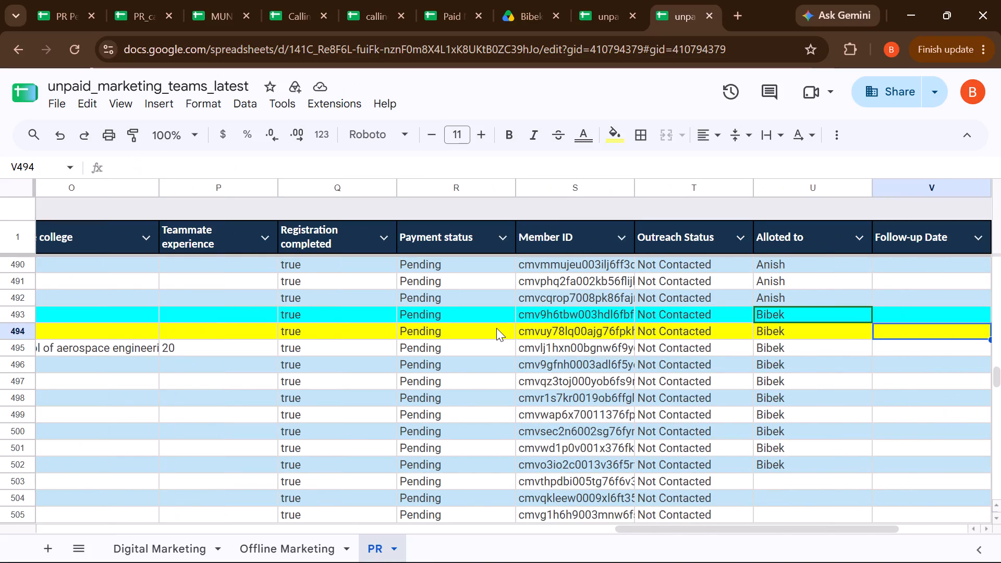
pyautogui.press('Right')
pyautogui.press('Right')
pyautogui.press('Left')
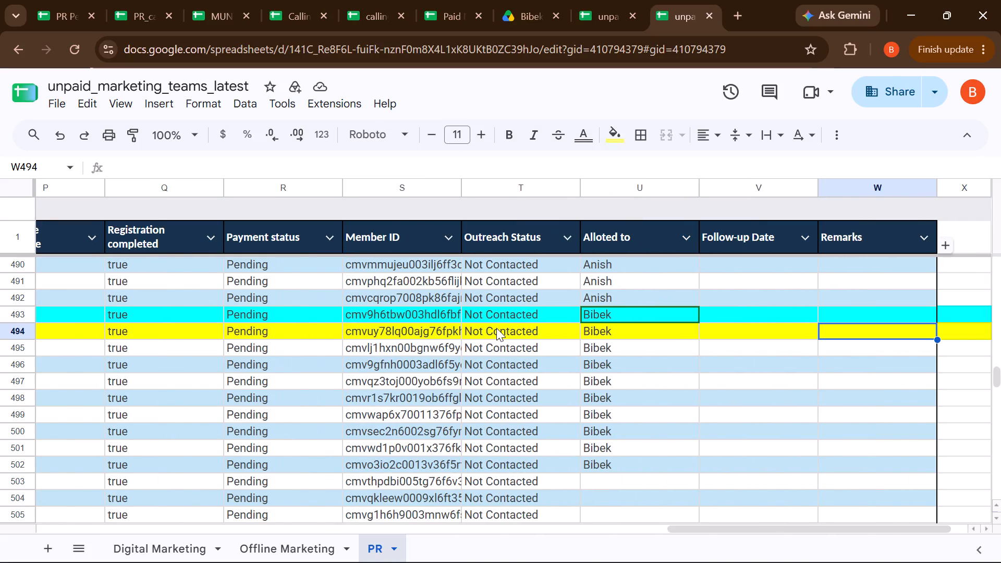
pyautogui.write('Will')
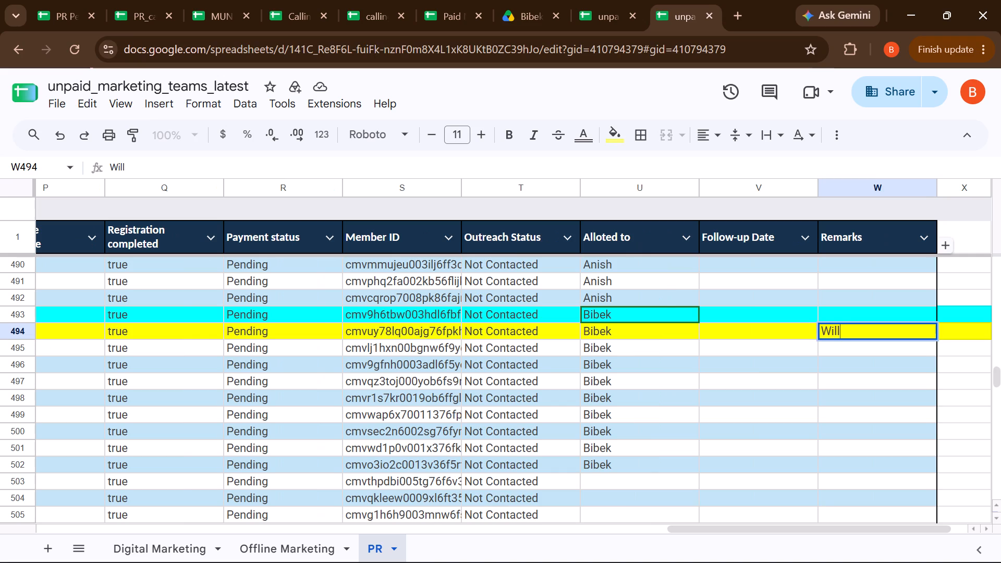
pyautogui.press('space')
pyautogui.write('Pay')
pyautogui.press('space')
pyautogui.write('tonighty')
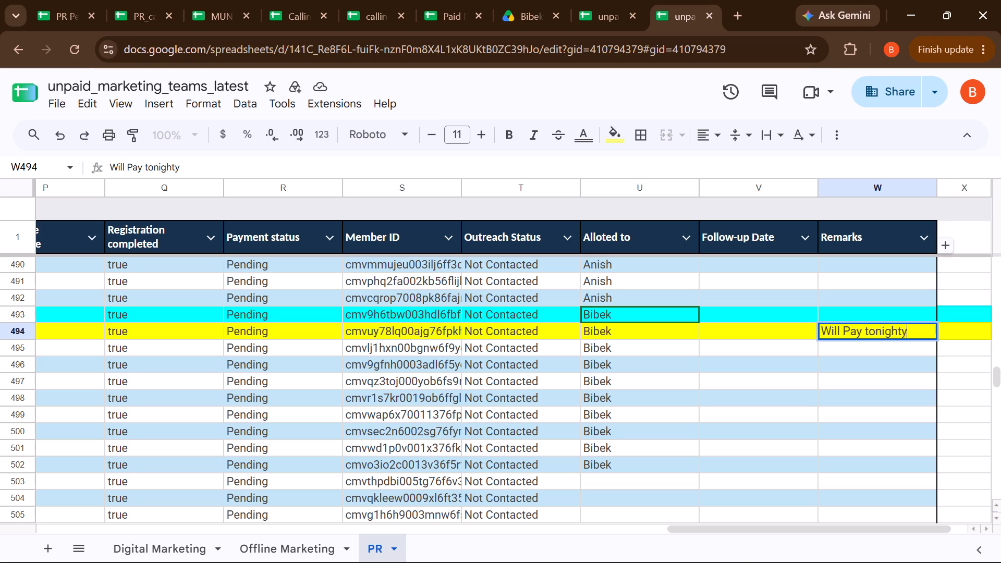
pyautogui.press('BackSpace')
# Enter "5 Nov" as the Follow-up Date in row 494.
pyautogui.click(756, 327)
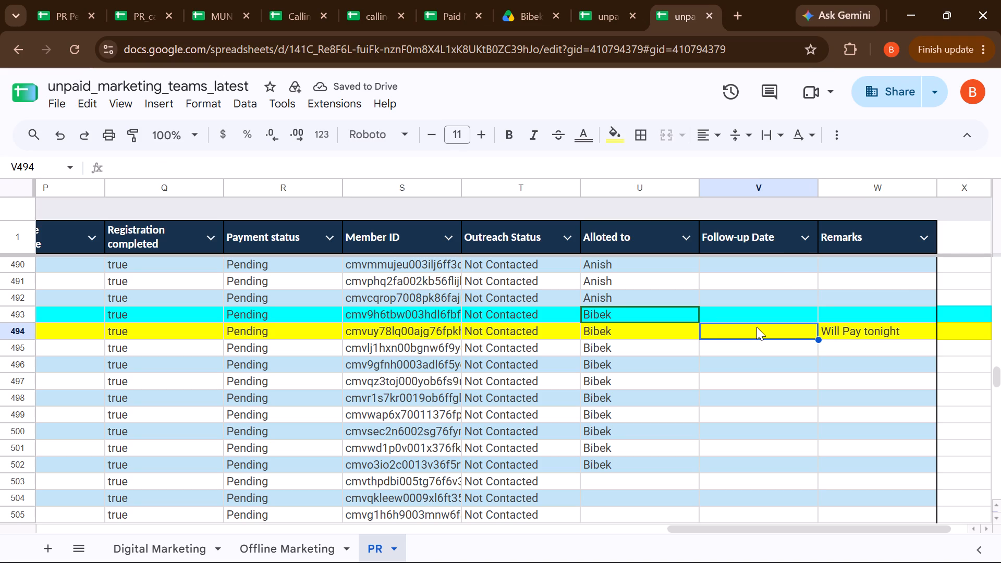
pyautogui.write('5 Nov')
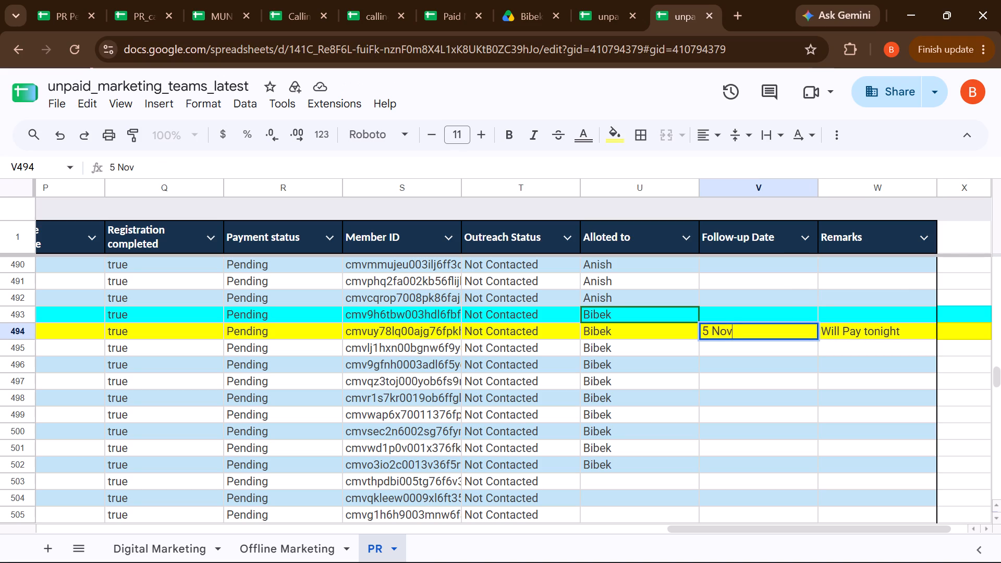
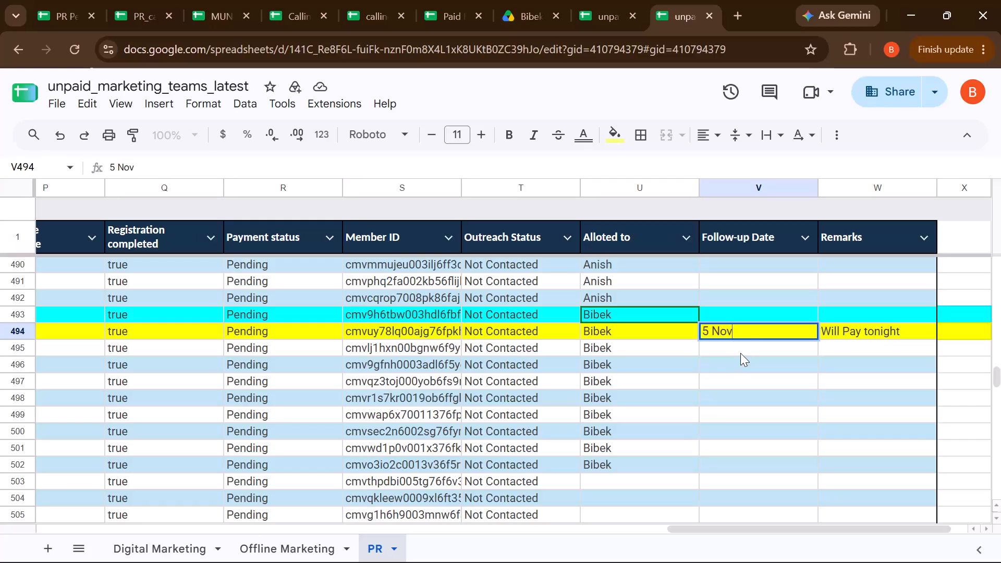
# Look up the next allotted contact's phone number in the Phone column of row 495.
pyautogui.click(740, 353)
pyautogui.press('Left')
pyautogui.press('Left')
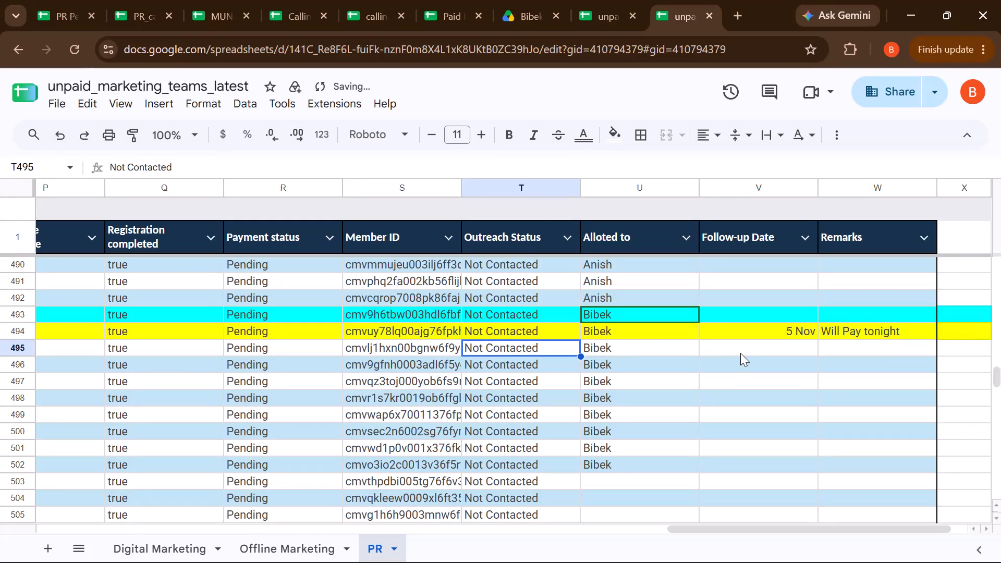
pyautogui.press('Left')
pyautogui.press('Left')
pyautogui.press('Left')
pyautogui.press('Left')
pyautogui.press('Left')
pyautogui.press('Left')
pyautogui.press('Left')
pyautogui.press('Left')
pyautogui.press('Left')
pyautogui.press('Left')
pyautogui.press('Left')
pyautogui.press('Left')
pyautogui.press('Left')
pyautogui.press('Left')
pyautogui.press('Left')
pyautogui.press('Left')
pyautogui.press('Left')
pyautogui.press('Left')
pyautogui.press('Left')
pyautogui.press('Left')
pyautogui.press('Left')
pyautogui.press('Left')
pyautogui.press('Left')
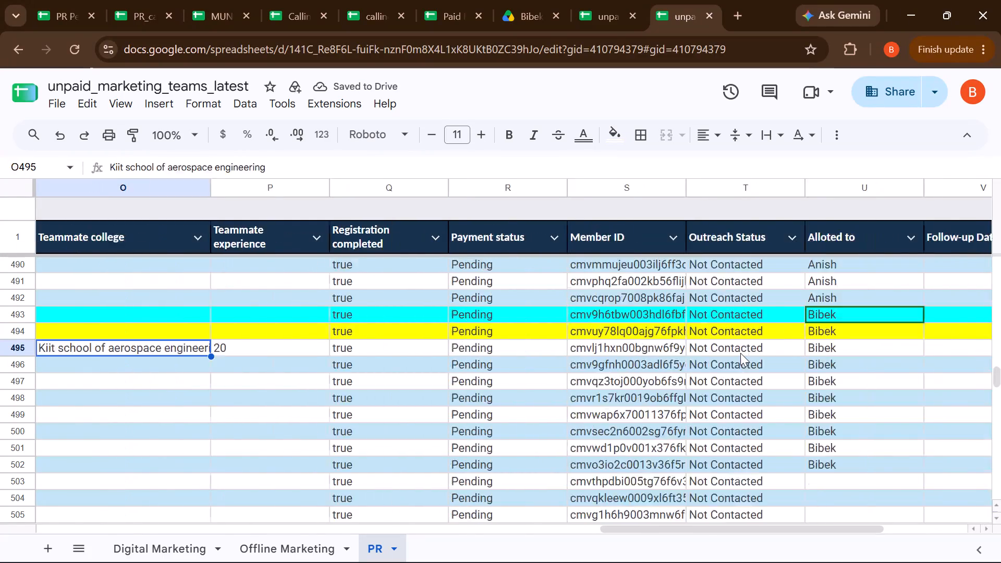
pyautogui.press('Right')
pyautogui.press('Right')
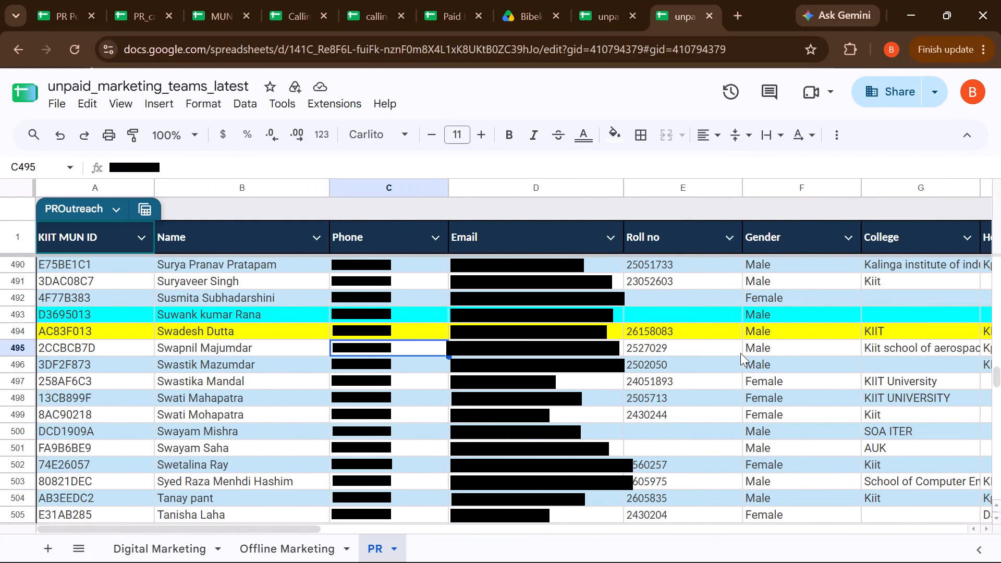
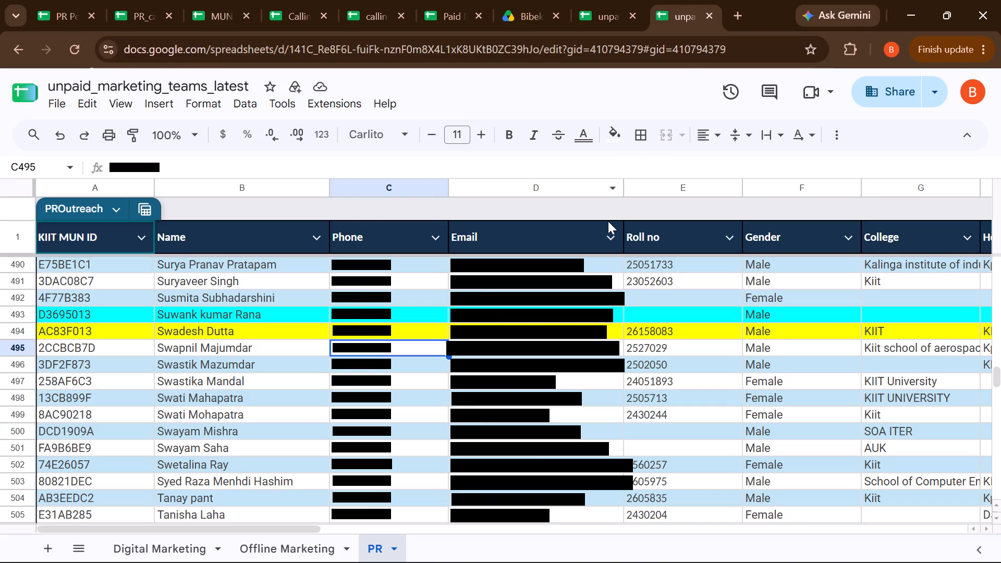
# Examine row 493 from the Email column across to the Alloted to column, checking its registration, payment and outreach details, and return to the row's start.
pyautogui.click(505, 316)
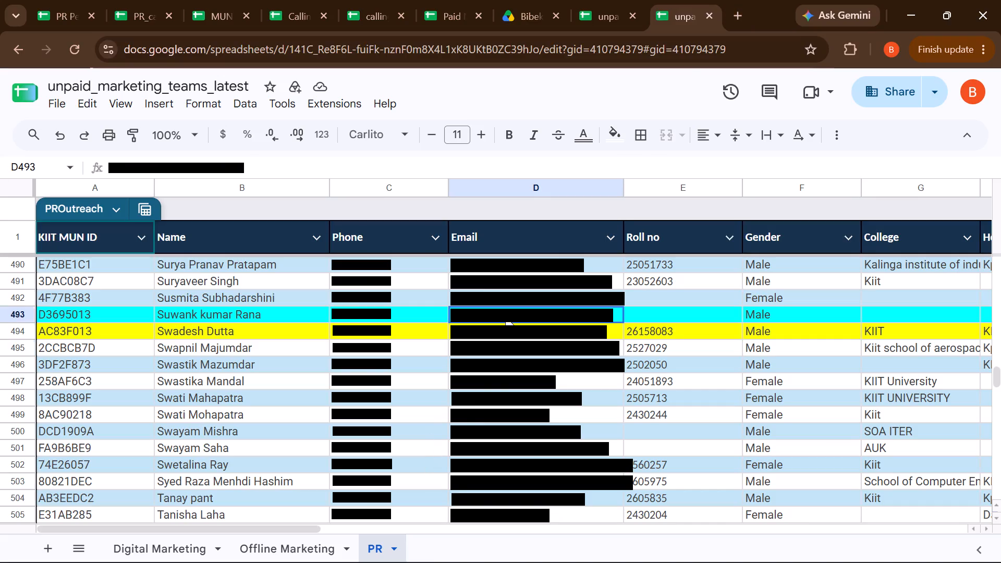
pyautogui.press('Right')
pyautogui.press('Right')
pyautogui.press('Right')
pyautogui.press('Right')
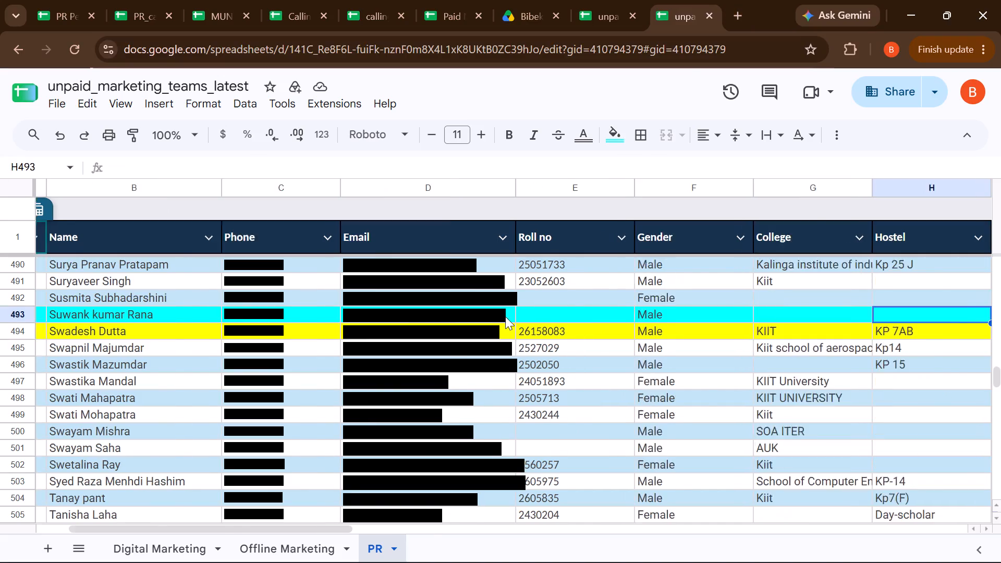
pyautogui.press('Right')
pyautogui.press('Right')
pyautogui.press('Right')
pyautogui.press('Right')
pyautogui.press('Right')
pyautogui.press('Right')
pyautogui.press('Right')
pyautogui.press('Right')
pyautogui.press('Right')
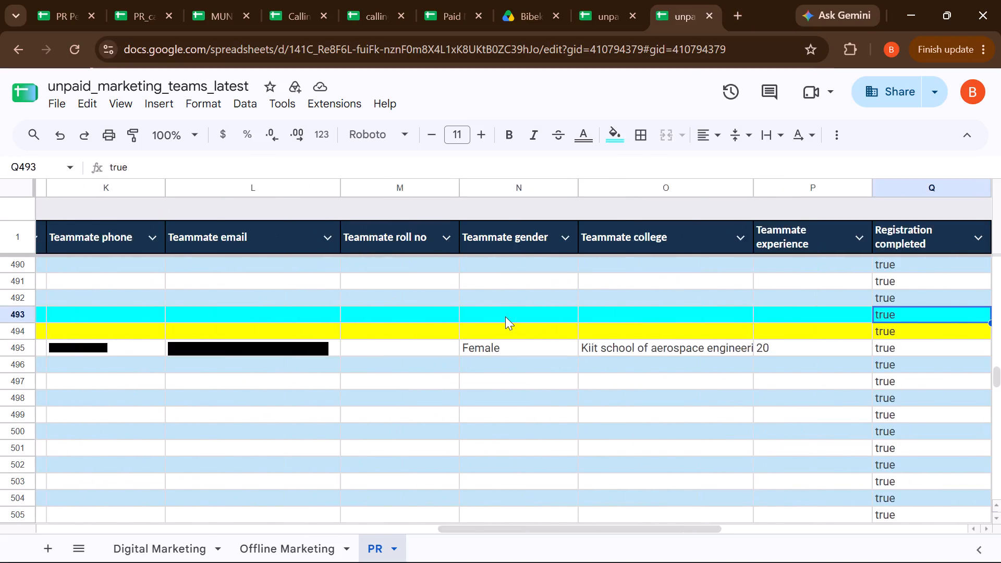
pyautogui.press('Right')
pyautogui.press('Left')
pyautogui.press('Right')
pyautogui.press('Right')
pyautogui.press('Right')
pyautogui.press('Right')
pyautogui.press('Left')
pyautogui.press('Left')
pyautogui.press('Left')
pyautogui.press('Left')
pyautogui.press('Left')
pyautogui.press('Left')
pyautogui.press('Left')
pyautogui.press('Left')
pyautogui.press('Left')
pyautogui.press('Left')
pyautogui.press('Left')
pyautogui.press('Left')
pyautogui.press('Left')
pyautogui.press('Left')
pyautogui.press('Left')
pyautogui.press('Left')
pyautogui.press('Left')
pyautogui.press('Left')
pyautogui.press('Left')
pyautogui.press('Left')
pyautogui.press('Left')
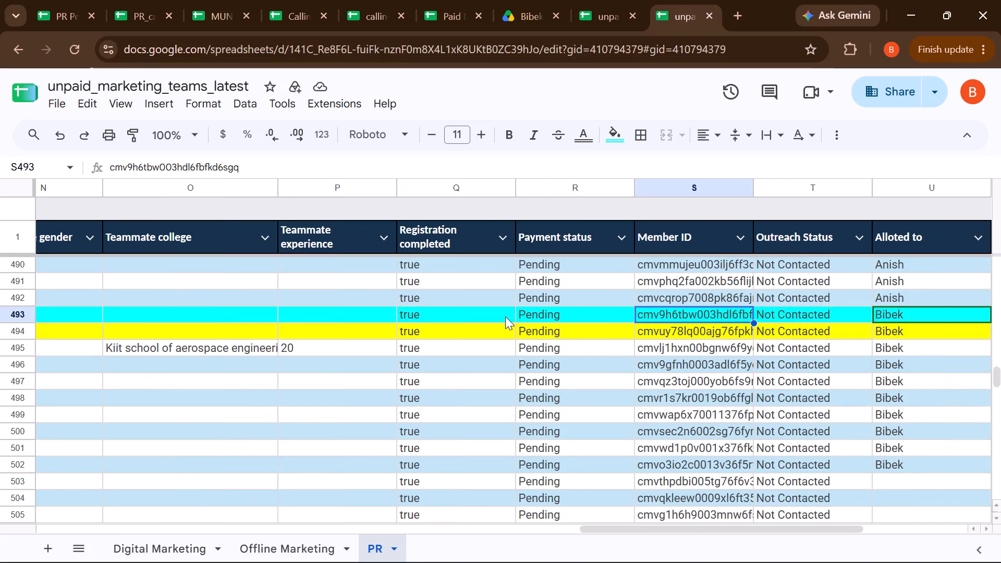
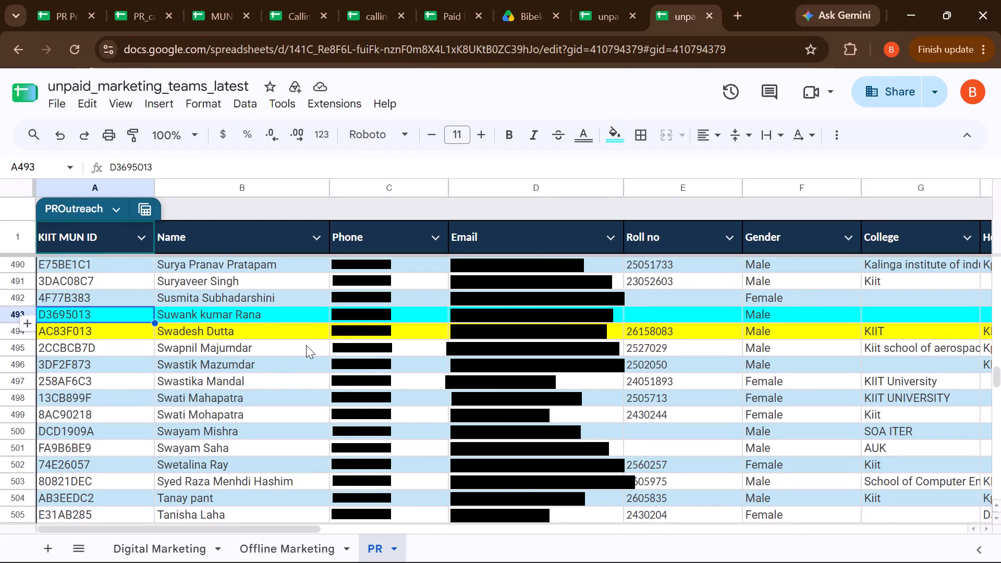
# Change the fill colour of the whole of row 493 to yellow.
pyautogui.click(305, 345)
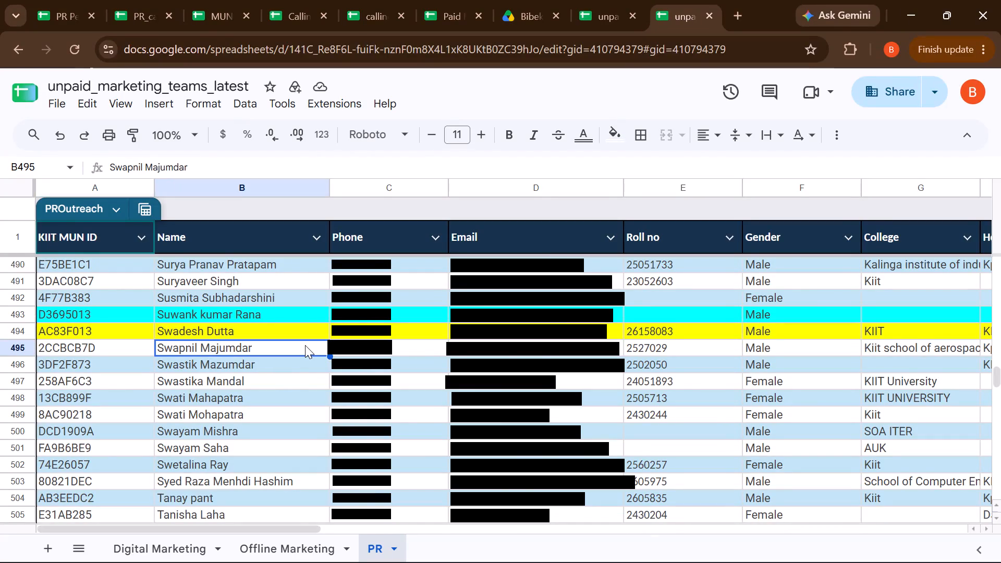
pyautogui.click(11, 312)
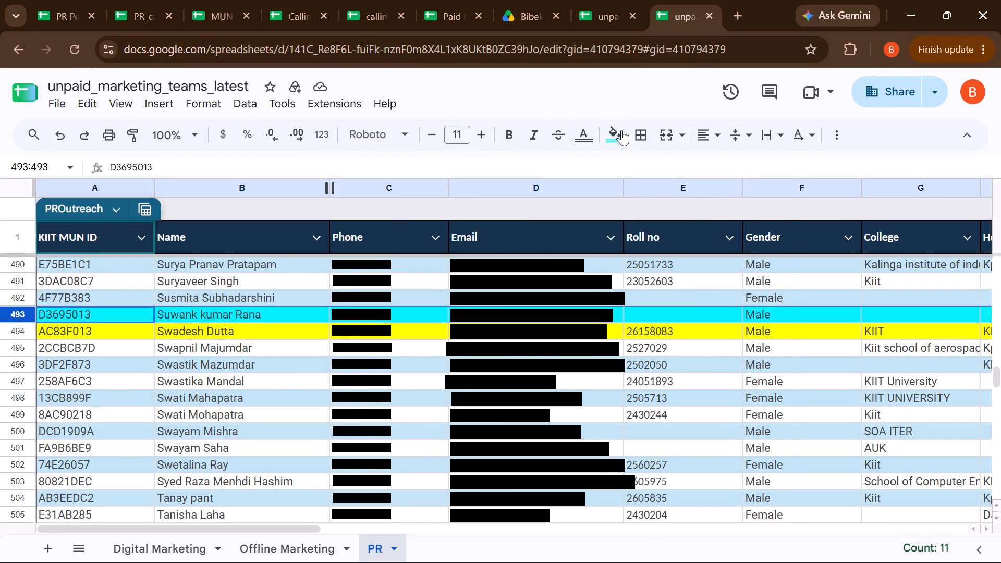
pyautogui.click(621, 130)
pyautogui.click(669, 202)
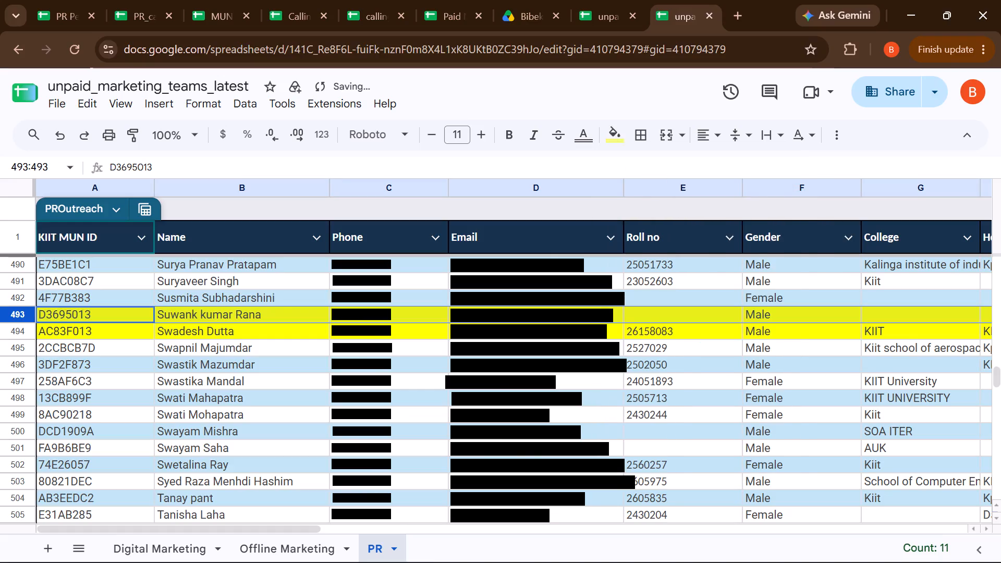
# Enter the remark "Will Pay tonight" in the Remarks column of row 493.
pyautogui.click(585, 317)
pyautogui.press('Right')
pyautogui.press('Right')
pyautogui.press('Right')
pyautogui.press('Right')
pyautogui.press('Right')
pyautogui.press('Right')
pyautogui.press('Right')
pyautogui.press('Right')
pyautogui.press('Right')
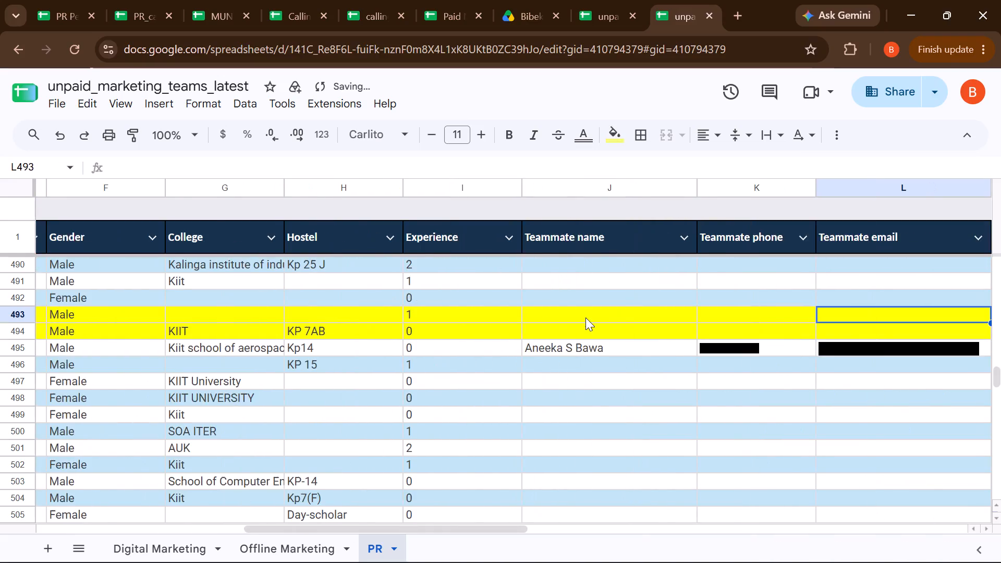
pyautogui.press('Right')
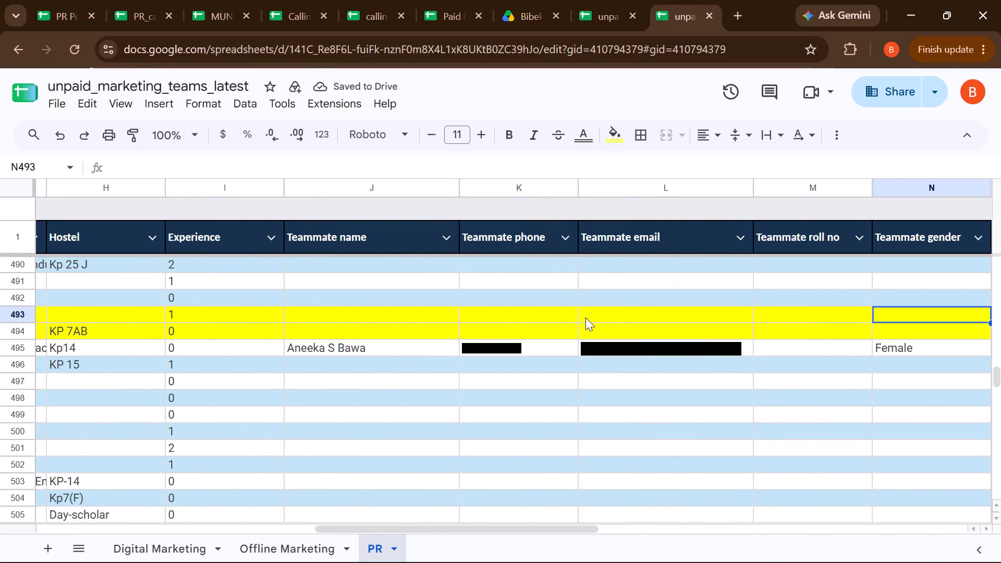
pyautogui.press('Right')
pyautogui.press('Right')
pyautogui.press('Right')
pyautogui.press('Right')
pyautogui.press('Right')
pyautogui.press('Right')
pyautogui.press('Right')
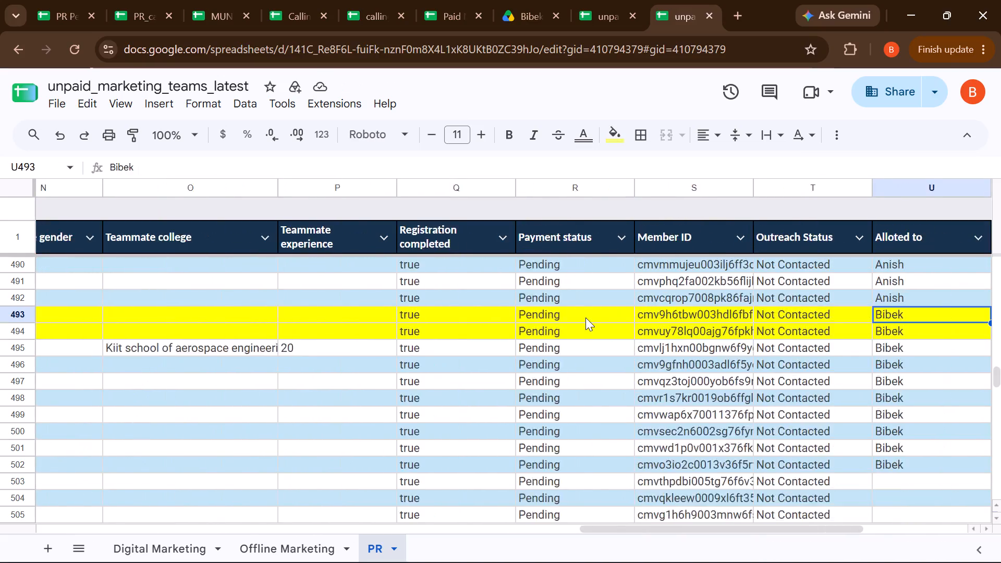
pyautogui.press('Right')
pyautogui.press('Right')
pyautogui.press('Right')
pyautogui.press('Right')
pyautogui.press('Left')
pyautogui.press('Left')
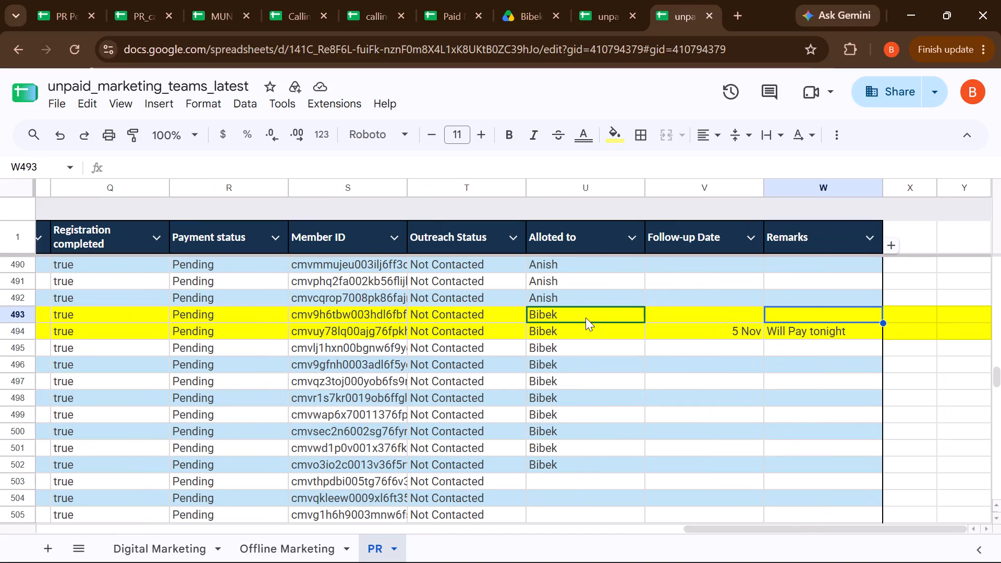
pyautogui.write('Will')
pyautogui.press('space')
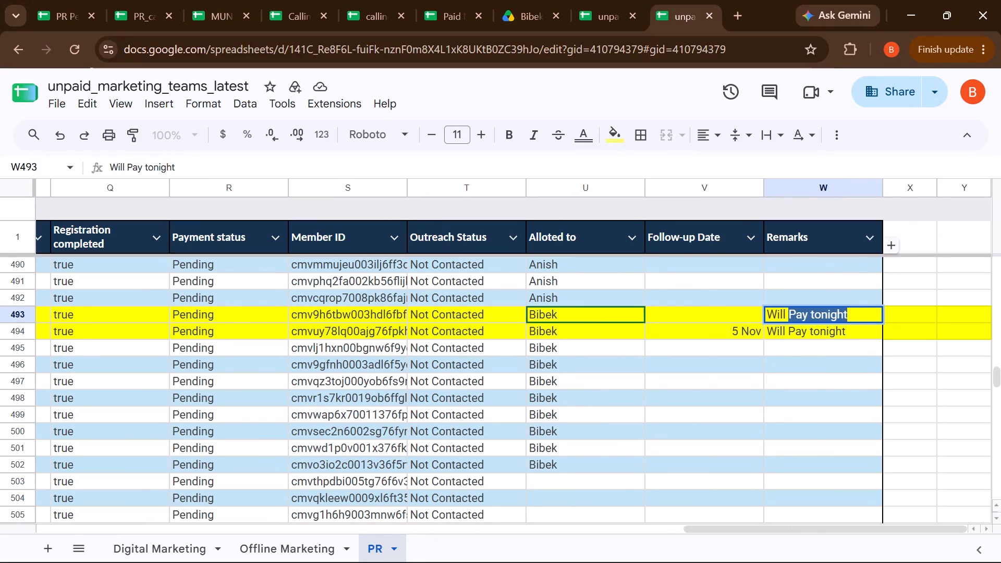
pyautogui.press('Tab')
# Go to the KIIT MUN ID cell of row 495, the next contact allotted to Bibek.
pyautogui.press('Down')
pyautogui.press('Down')
pyautogui.press('Left')
pyautogui.press('Left')
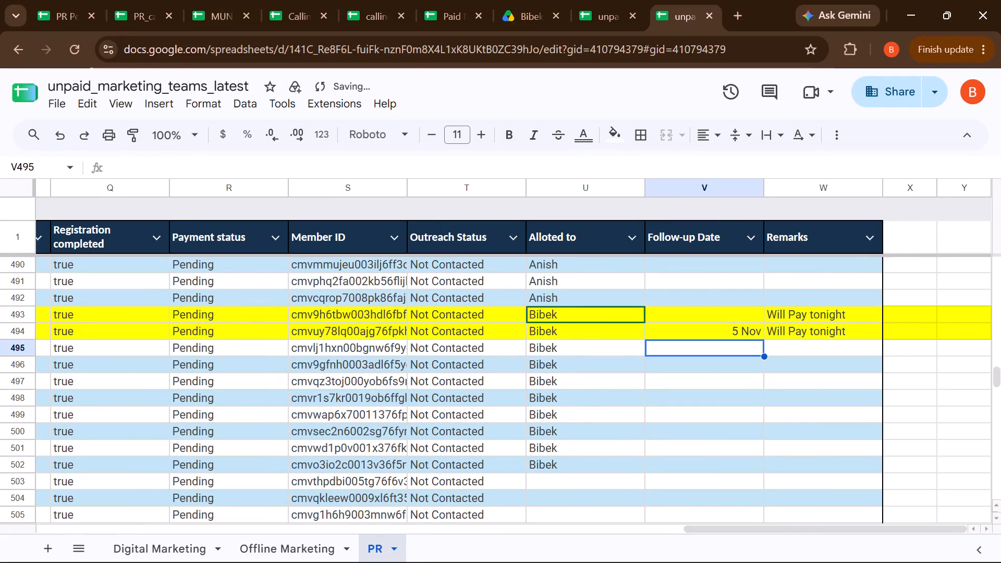
pyautogui.press('Left')
pyautogui.press('Left')
pyautogui.press('Left')
pyautogui.press('Left')
pyautogui.press('Left')
pyautogui.press('Left')
pyautogui.press('Left')
pyautogui.press('Left')
pyautogui.press('Left')
pyautogui.press('Left')
pyautogui.press('Left')
pyautogui.press('Left')
pyautogui.press('Left')
pyautogui.press('Left')
pyautogui.press('Left')
pyautogui.press('Left')
pyautogui.press('Left')
pyautogui.press('Left')
pyautogui.press('Left')
pyautogui.press('Left')
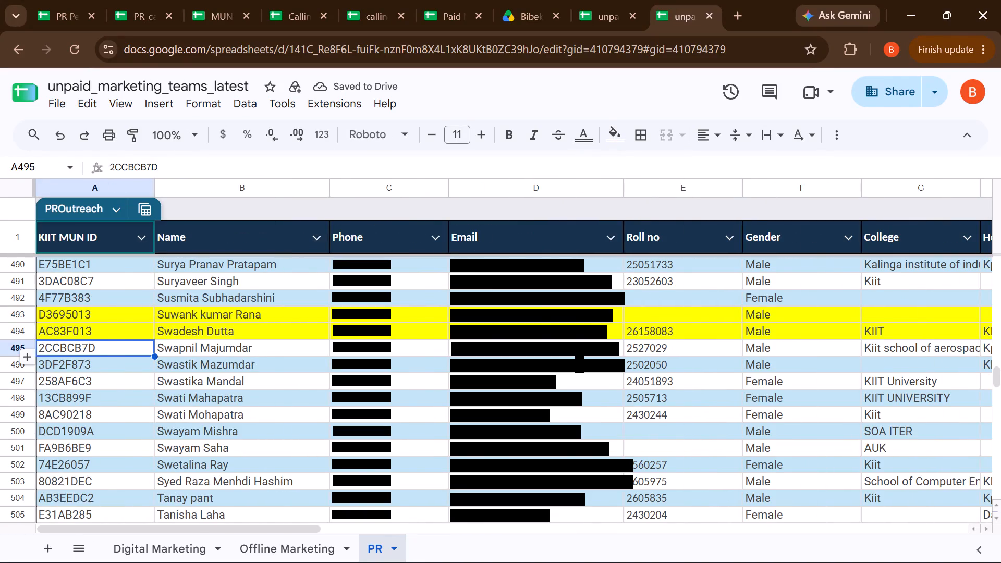
pyautogui.press('Left')
pyautogui.press('Left')
pyautogui.press('Left')
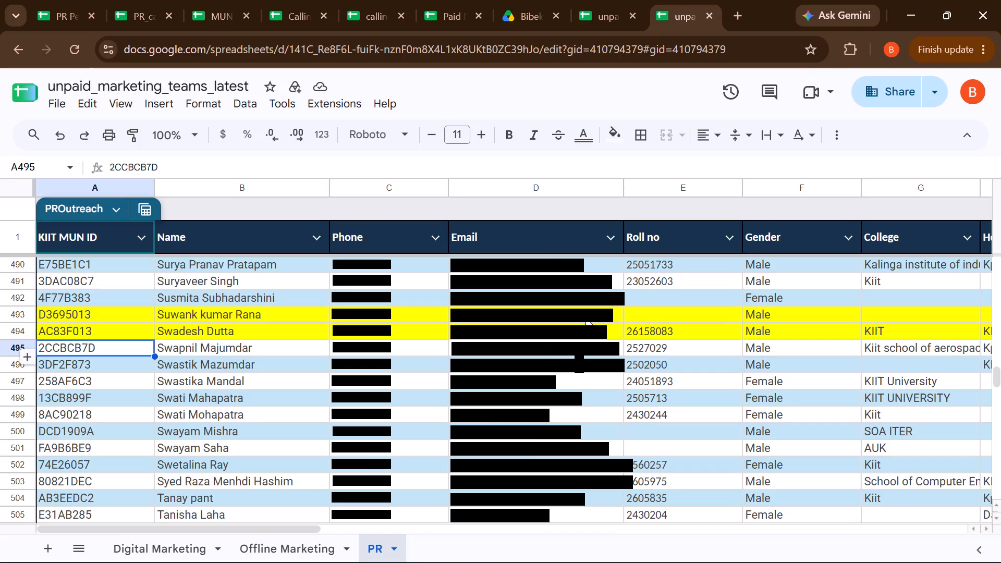
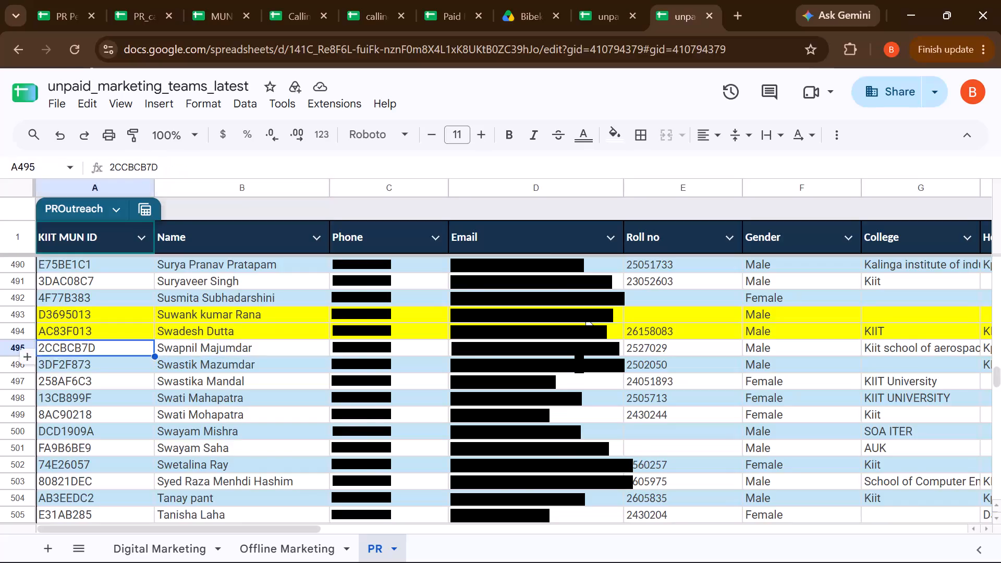
# Examine row 495 from the contact's own details through the teammate's name, phone, email, gender, college and experience.
pyautogui.press('Right')
pyautogui.press('Right')
pyautogui.press('Right')
pyautogui.press('Right')
pyautogui.press('Right')
pyautogui.press('Right')
pyautogui.press('Right')
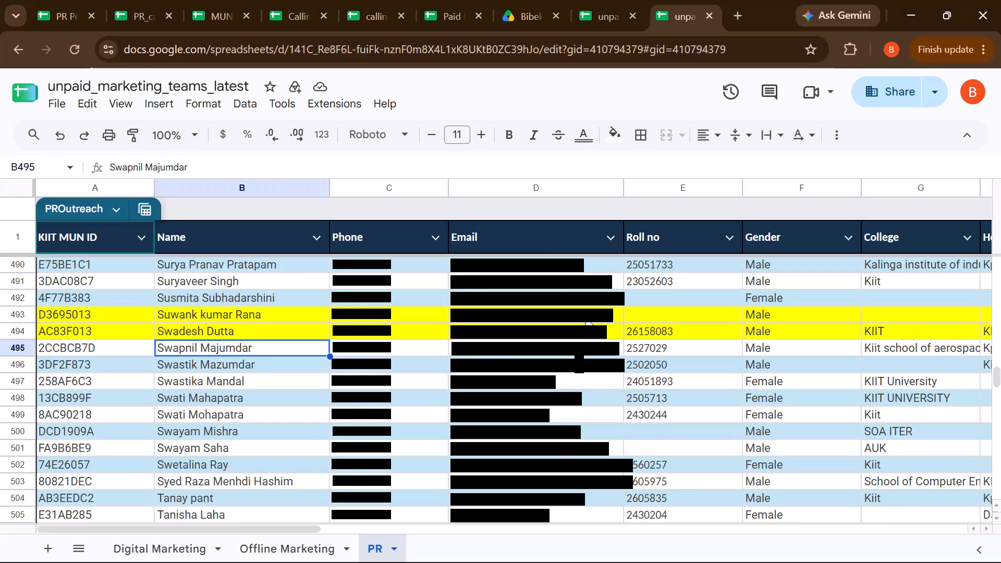
pyautogui.press('Right')
pyautogui.press('Right')
pyautogui.press('Right')
pyautogui.press('Right')
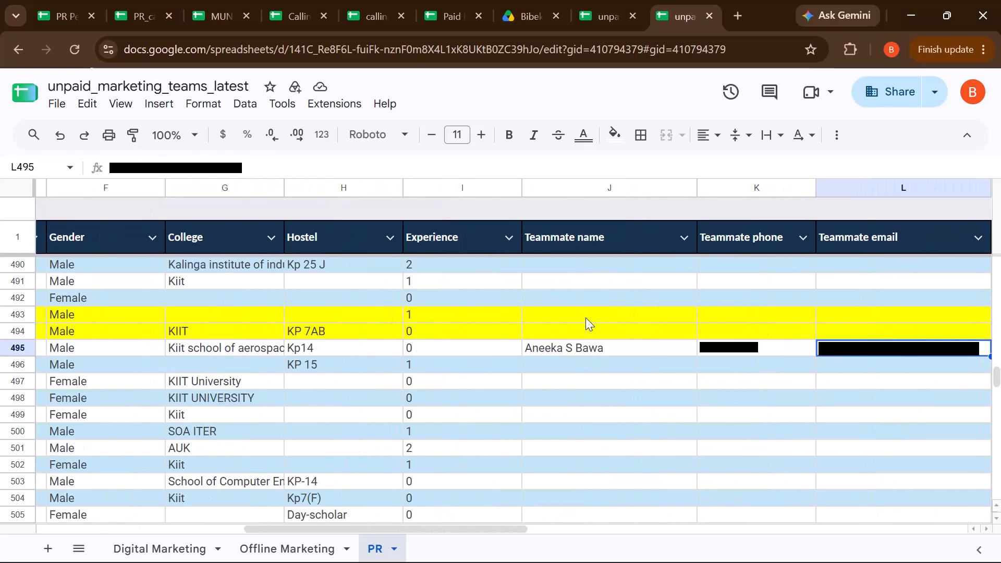
pyautogui.press('Left')
pyautogui.press('Right')
pyautogui.press('Right')
pyautogui.press('Left')
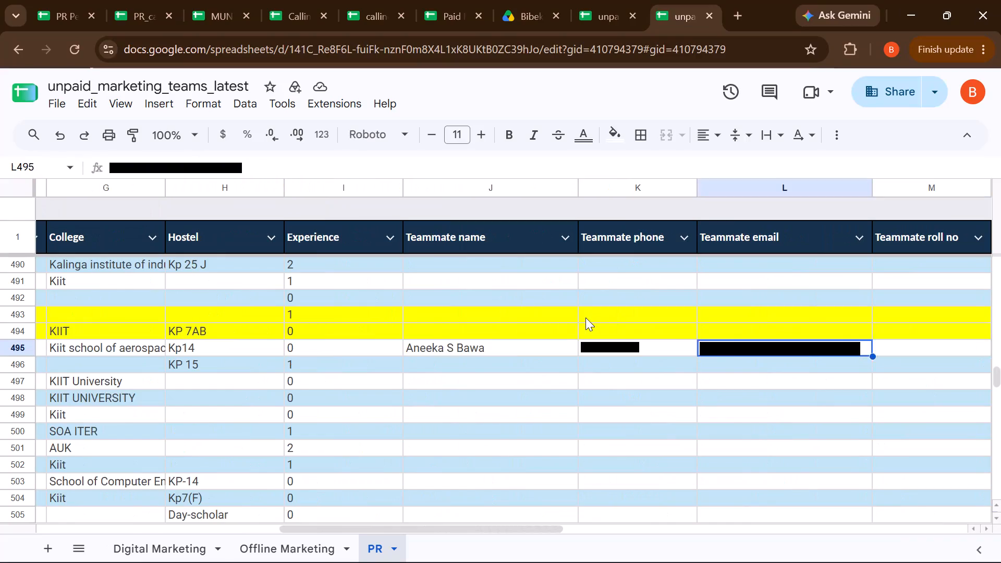
pyautogui.press('Right')
pyautogui.press('Right')
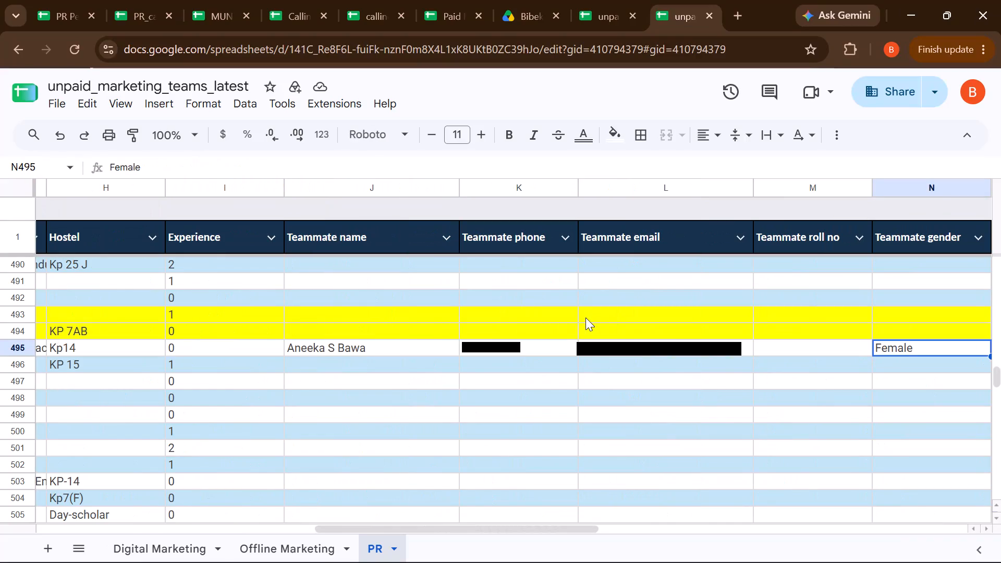
pyautogui.press('Left')
pyautogui.press('Left')
pyautogui.press('Right')
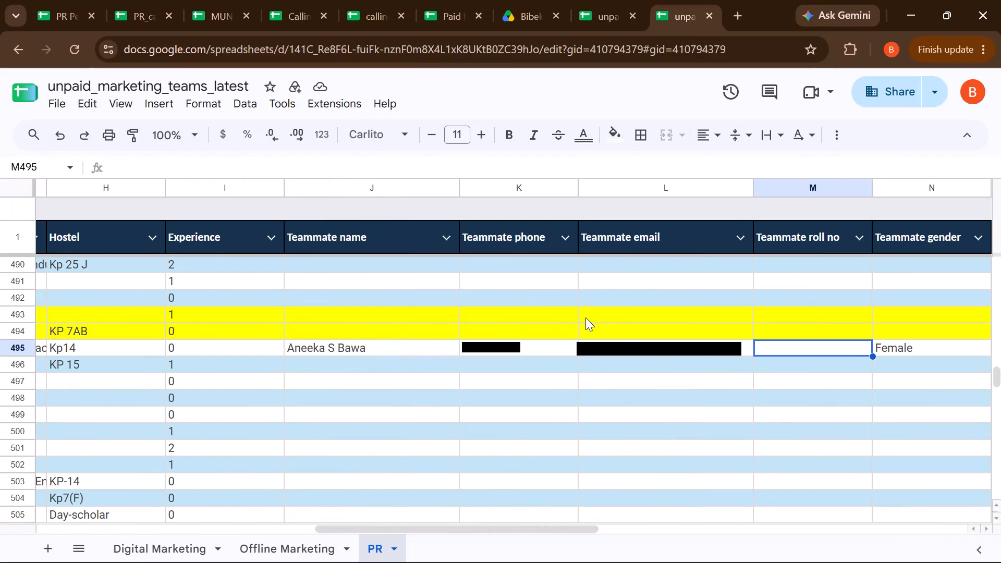
pyautogui.press('Right')
pyautogui.press('Left')
pyautogui.press('Right')
pyautogui.press('Right')
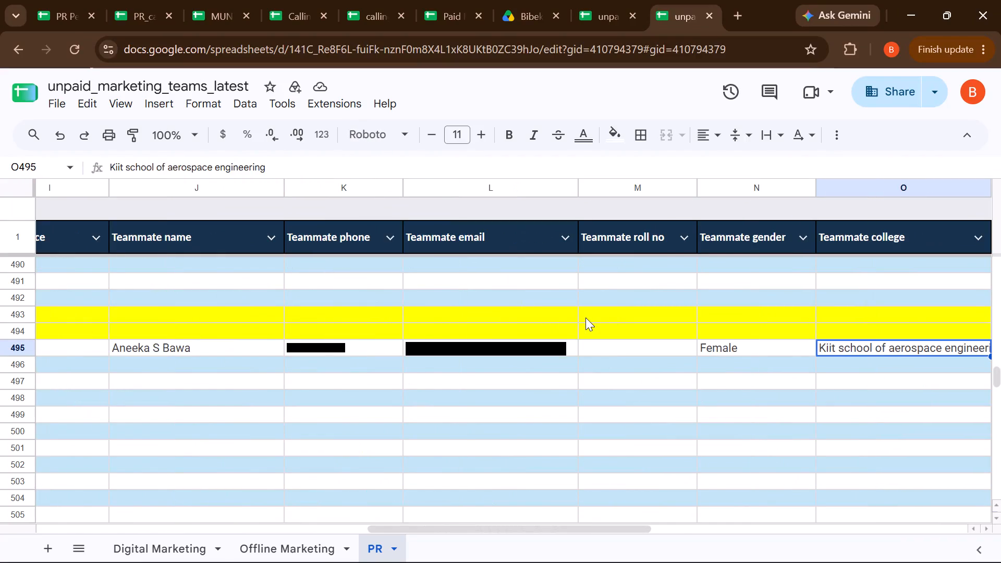
pyautogui.press('Right')
# Go back over the teammate fields of row 495, between Teammate name and Teammate experience.
pyautogui.press('Left')
pyautogui.press('Left')
pyautogui.press('Left')
pyautogui.press('Left')
pyautogui.press('Left')
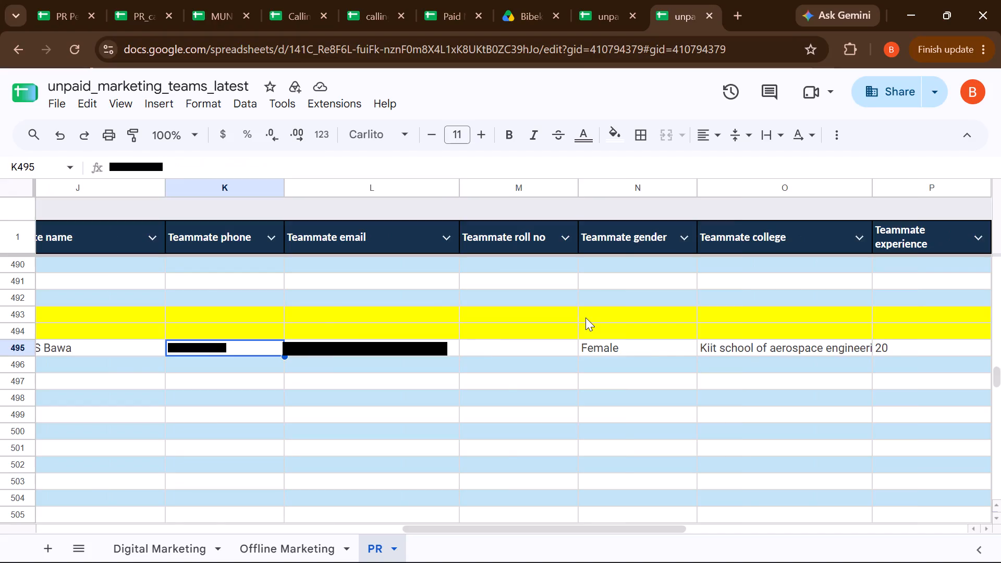
pyautogui.press('Left')
pyautogui.press('Left')
pyautogui.press('Right')
pyautogui.press('Right')
pyautogui.press('Right')
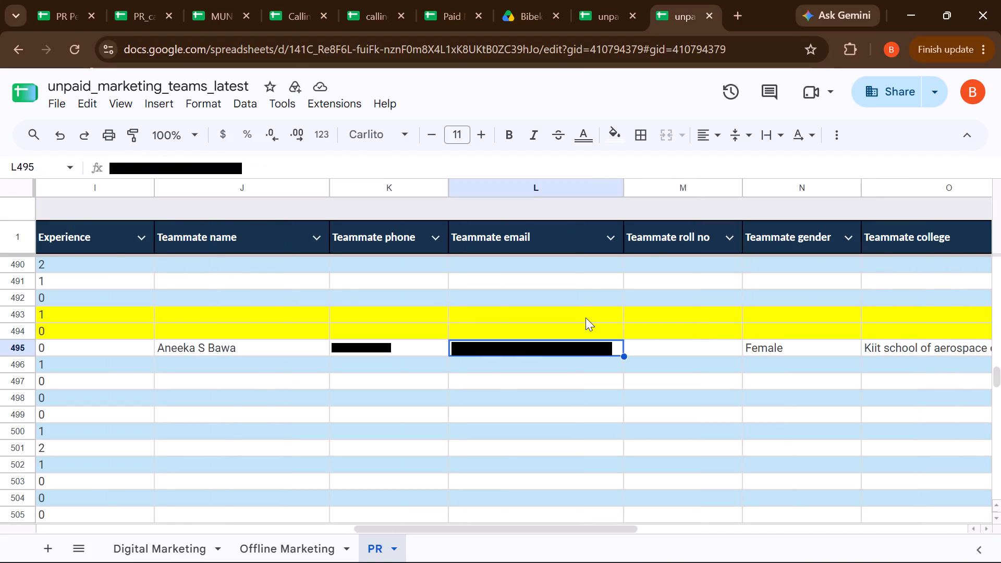
pyautogui.press('Right')
pyautogui.press('Right')
pyautogui.press('Right')
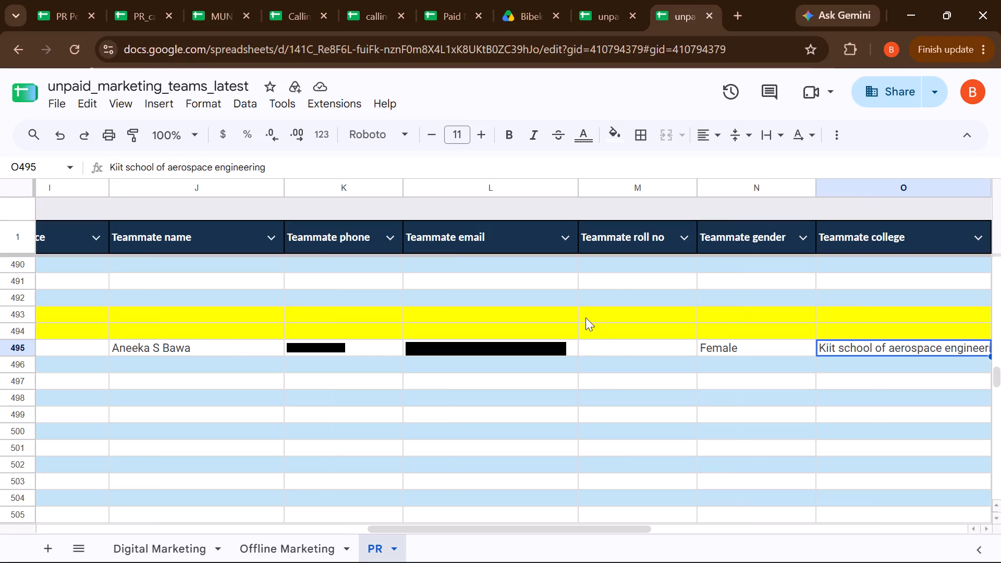
pyautogui.press('Right')
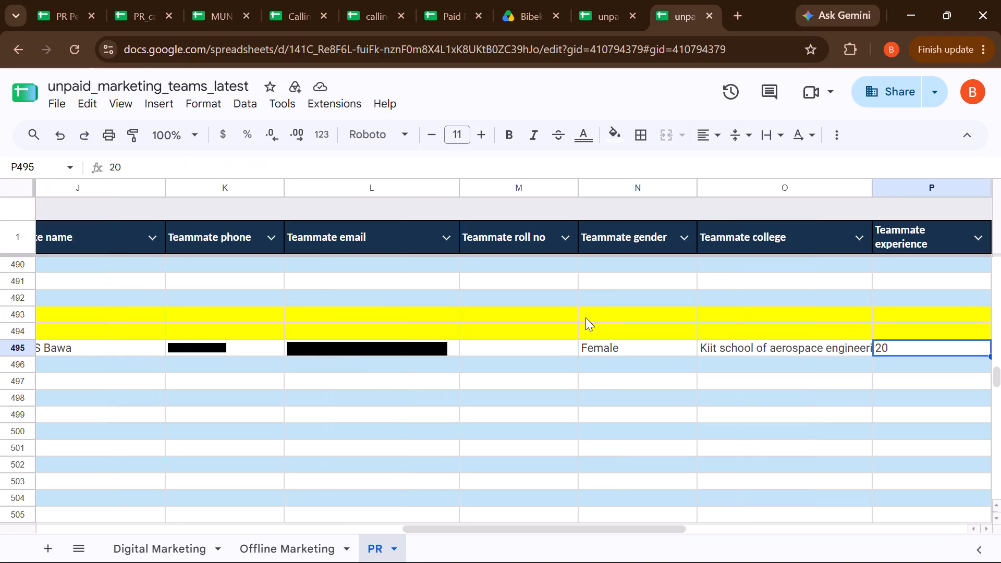
pyautogui.press('Left')
pyautogui.press('Right')
pyautogui.press('Left')
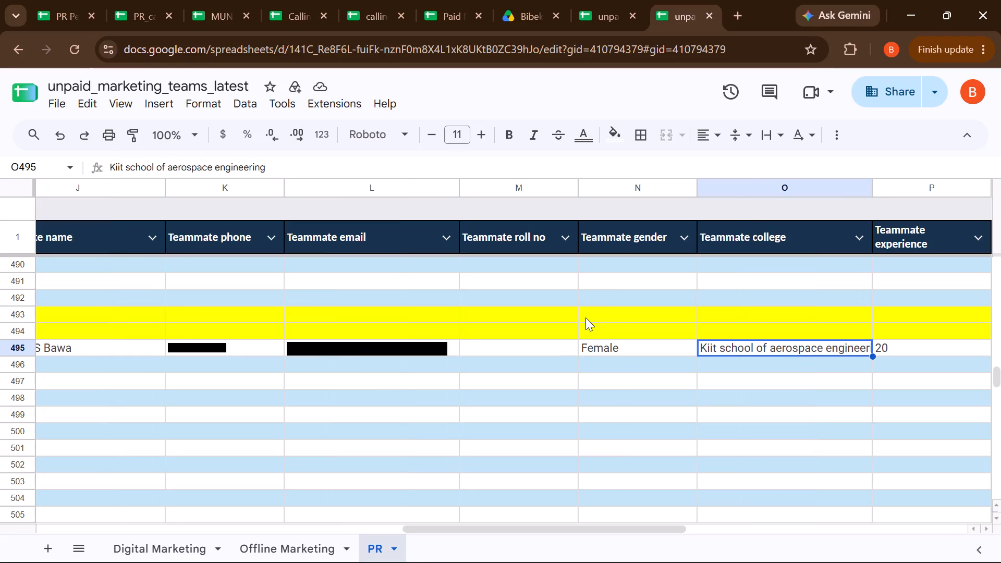
pyautogui.press('Left')
pyautogui.press('Left')
pyautogui.press('Left')
pyautogui.press('Left')
pyautogui.press('Left')
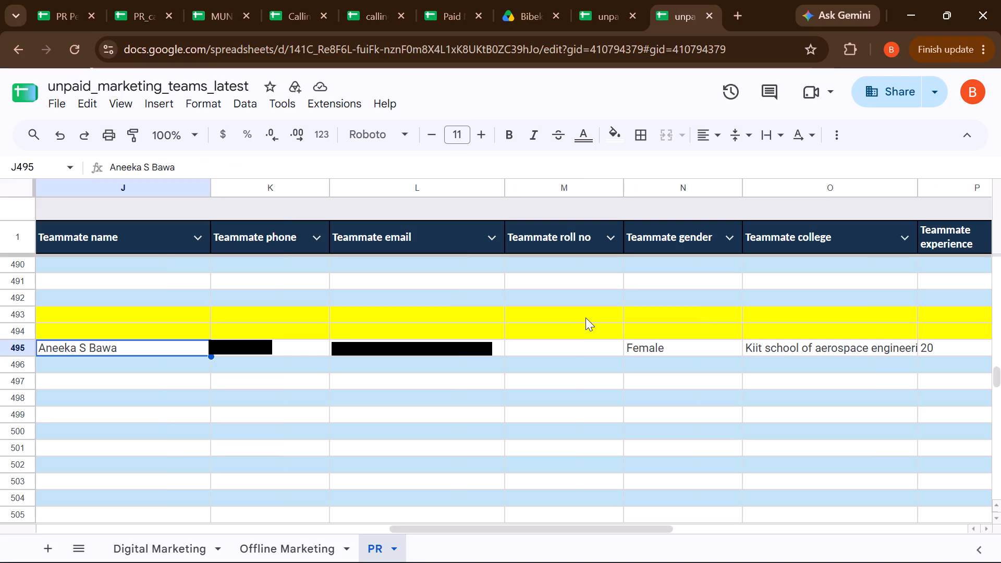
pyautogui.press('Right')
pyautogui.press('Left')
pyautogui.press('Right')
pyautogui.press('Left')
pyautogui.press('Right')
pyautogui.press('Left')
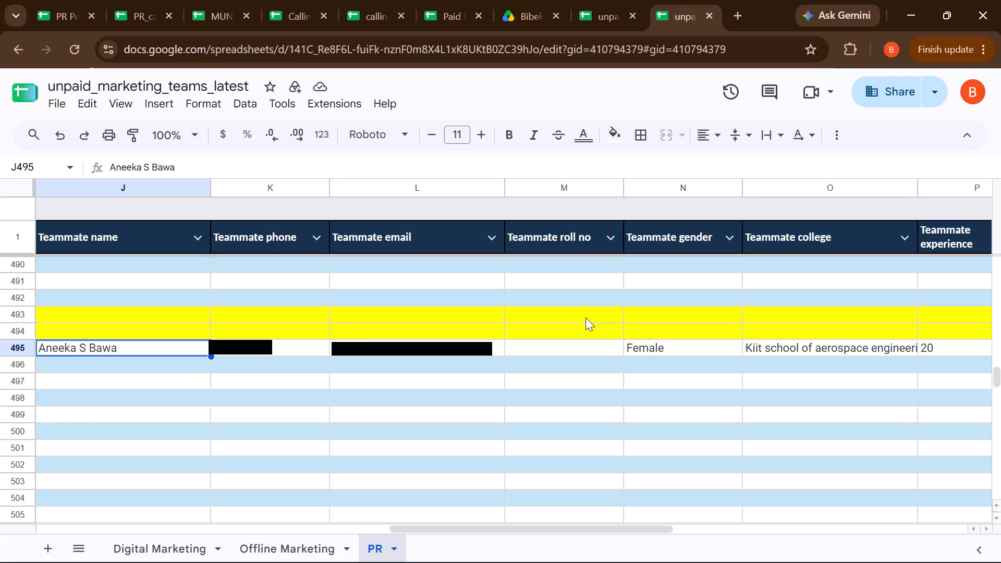
# Recheck the teammate phone, email, roll number, gender, college and experience in row 495, ending on the Teammate name cell.
pyautogui.press('Right')
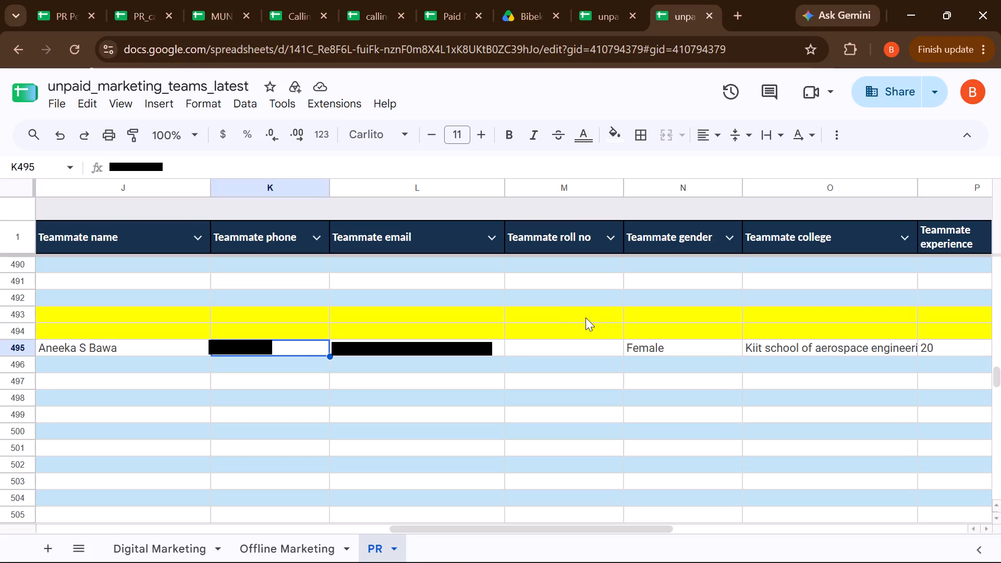
pyautogui.press('Right')
pyautogui.press('Right')
pyautogui.press('Right')
pyautogui.press('Right')
pyautogui.press('Right')
pyautogui.press('Left')
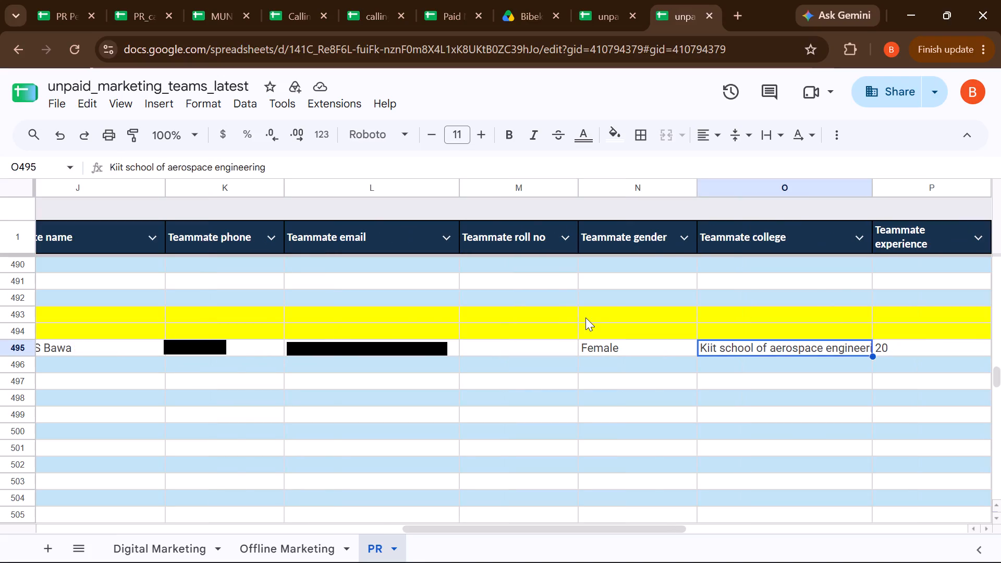
pyautogui.press('Left')
pyautogui.press('Left')
pyautogui.press('Left')
pyautogui.press('Left')
pyautogui.press('Left')
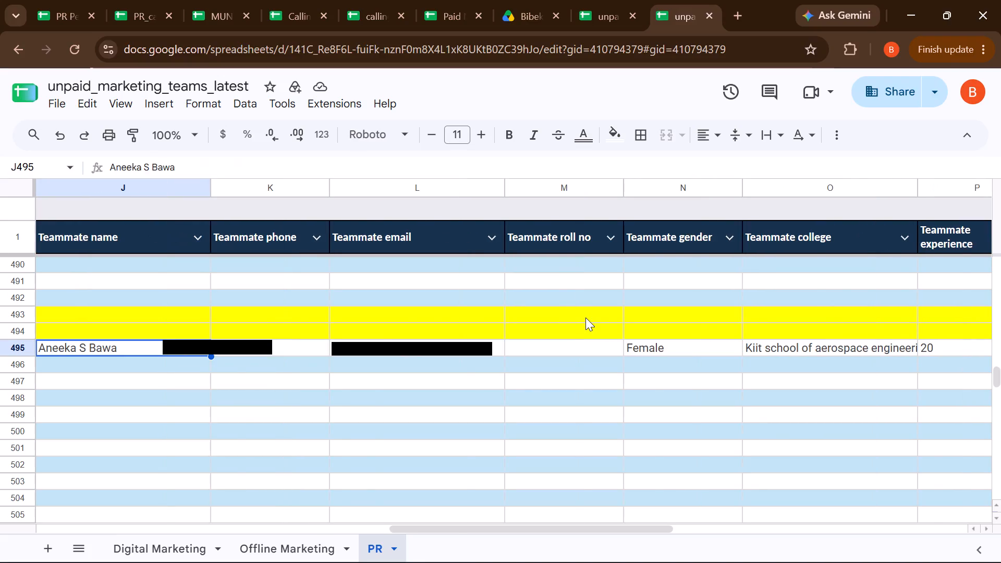
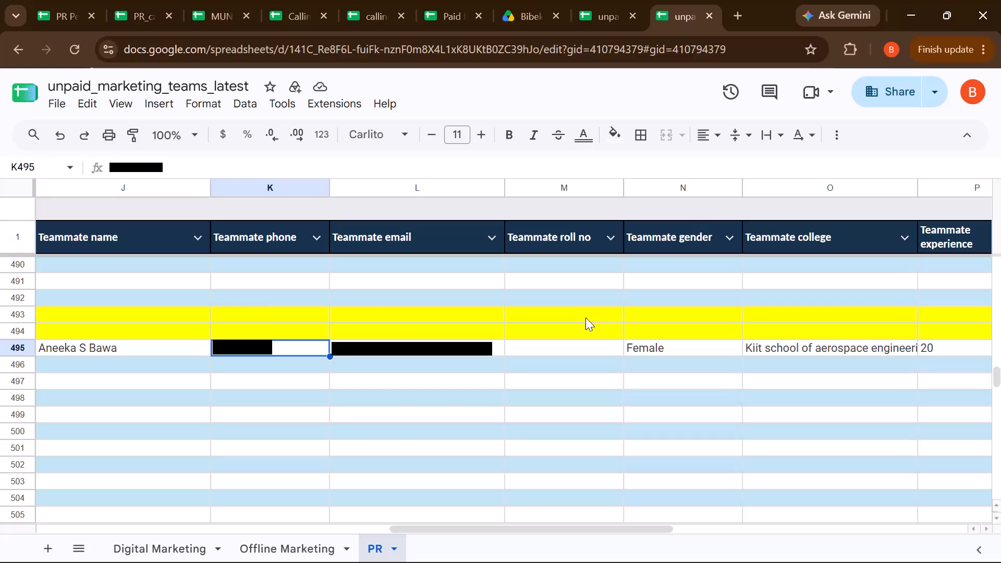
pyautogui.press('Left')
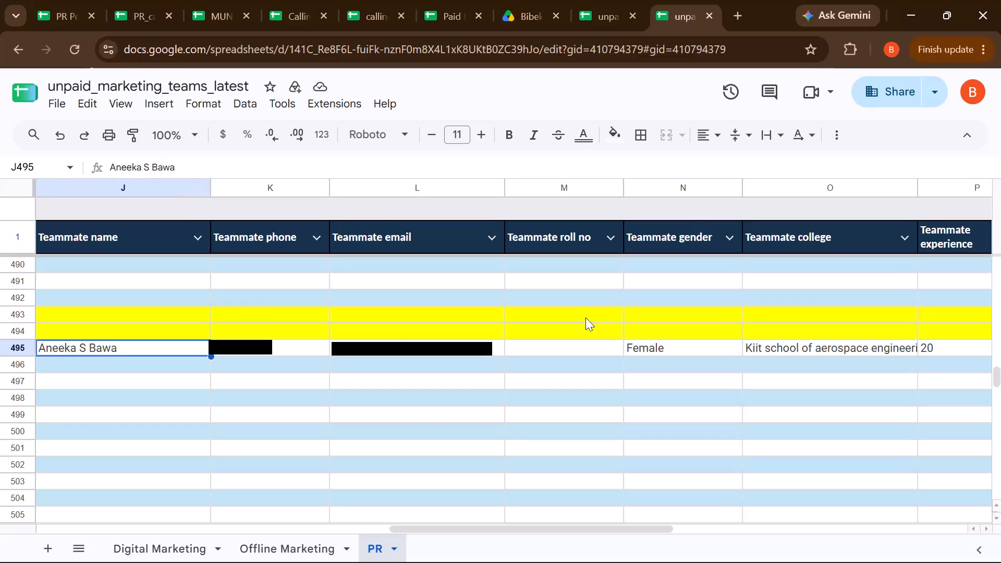
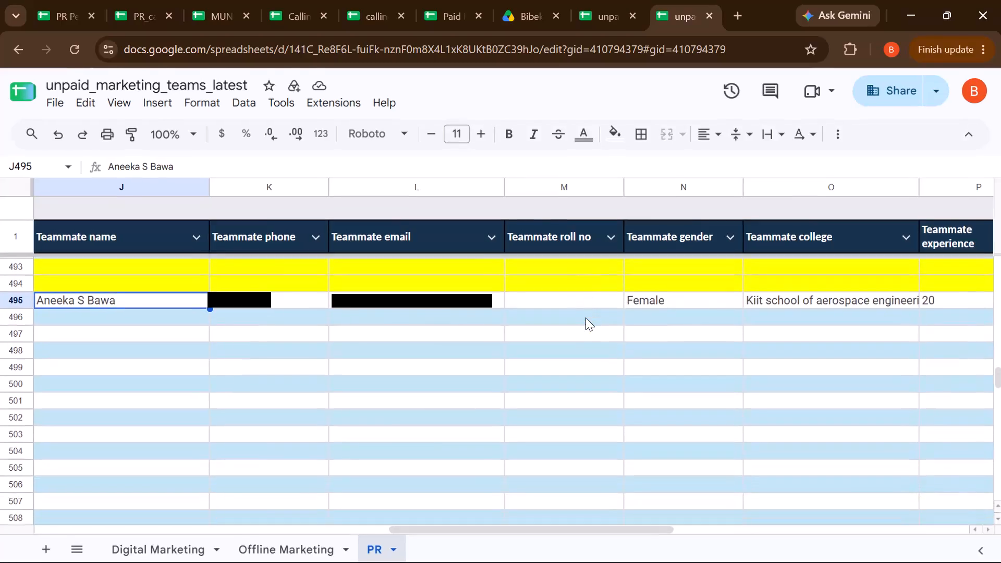
# Copy the teammate name in row 495 of the PR sheet.
pyautogui.scroll(1, 585, 317)
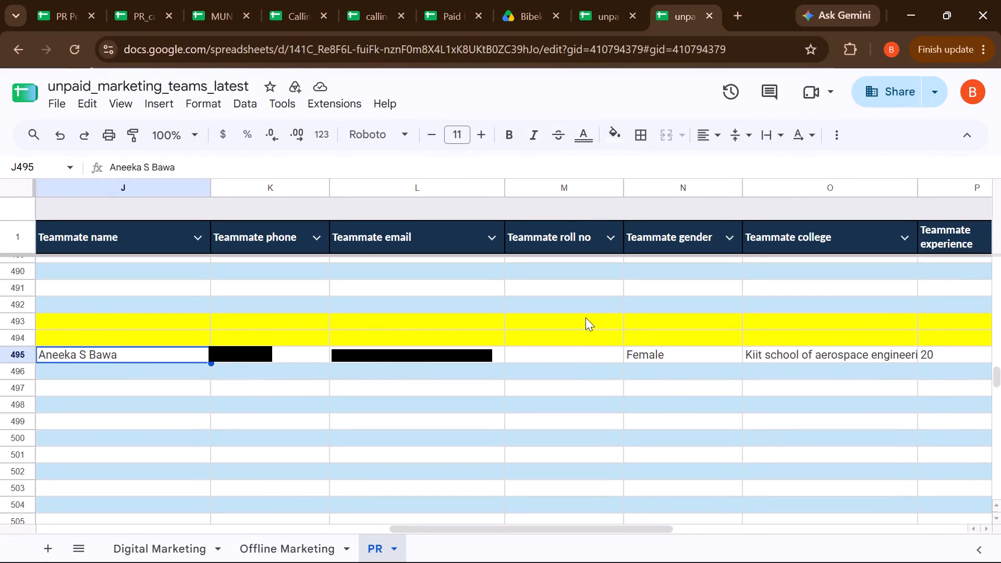
pyautogui.hotkey('ctrl', 'c')
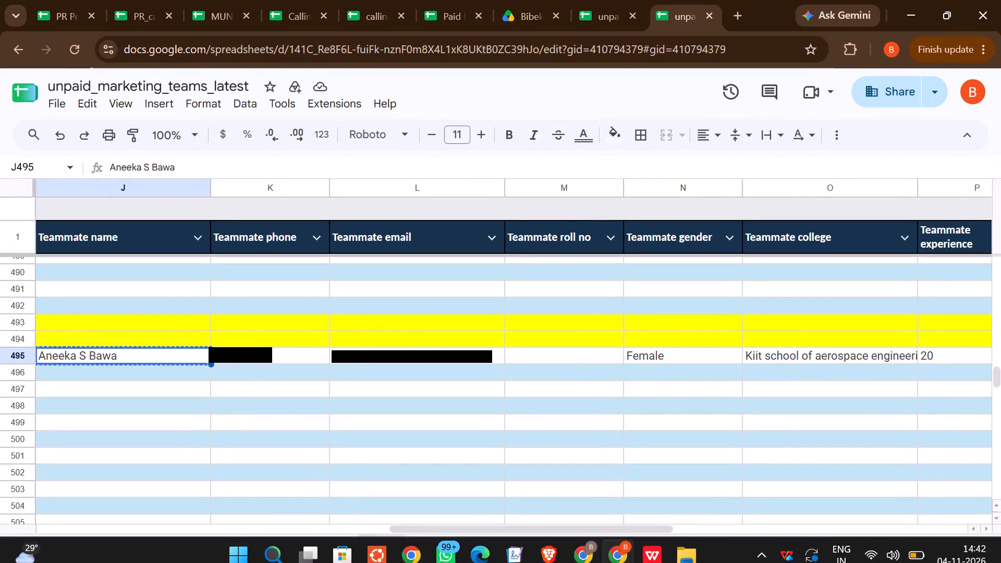
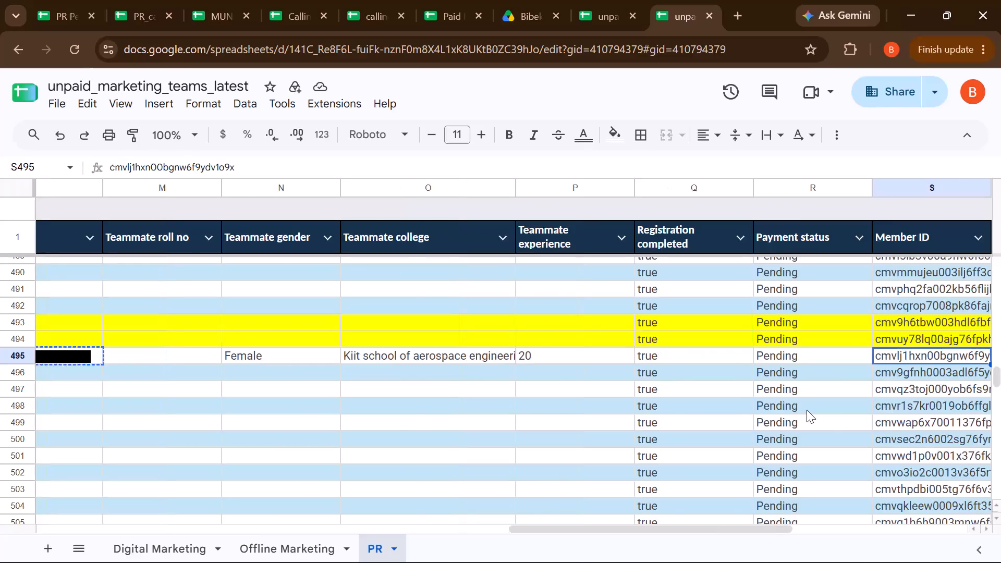
# Enter the remark "Temmate 2 wants EB" in the Remarks cell of row 495.
pyautogui.press('Right')
pyautogui.press('Right')
pyautogui.press('Right')
pyautogui.press('Left')
pyautogui.press('Right')
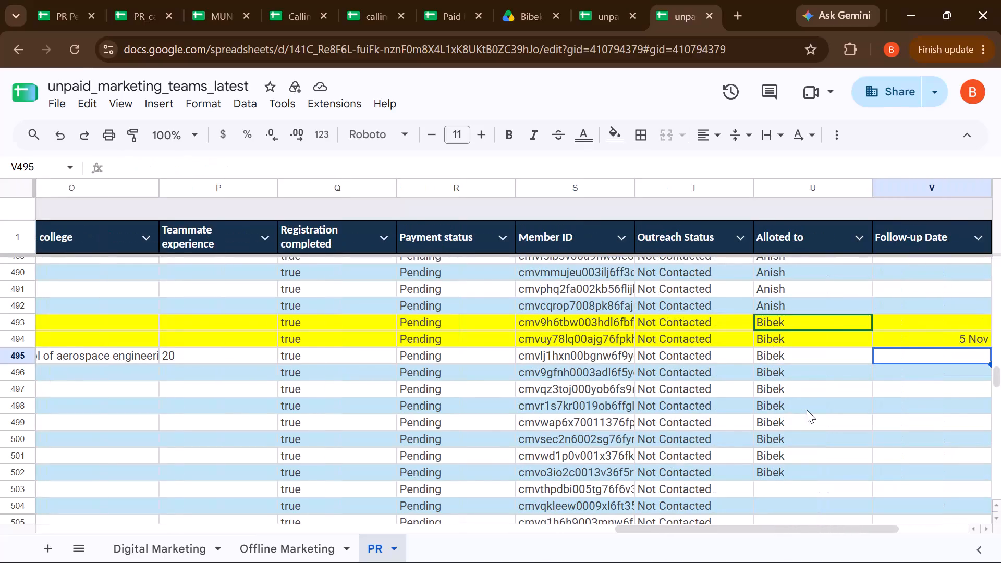
pyautogui.press('Right')
pyautogui.press('Left')
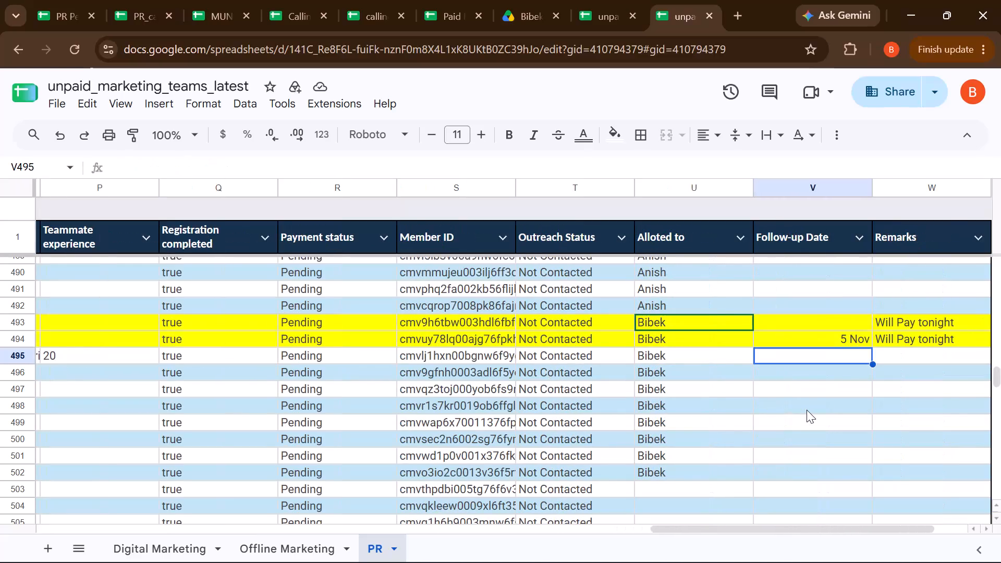
pyautogui.press('Left')
pyautogui.press('Left')
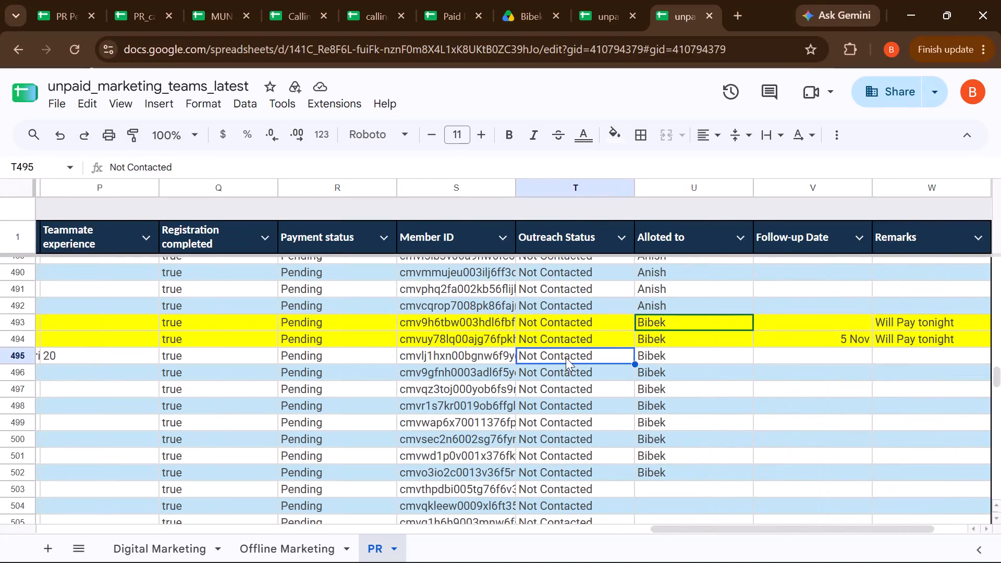
pyautogui.click(566, 358)
pyautogui.click(653, 362)
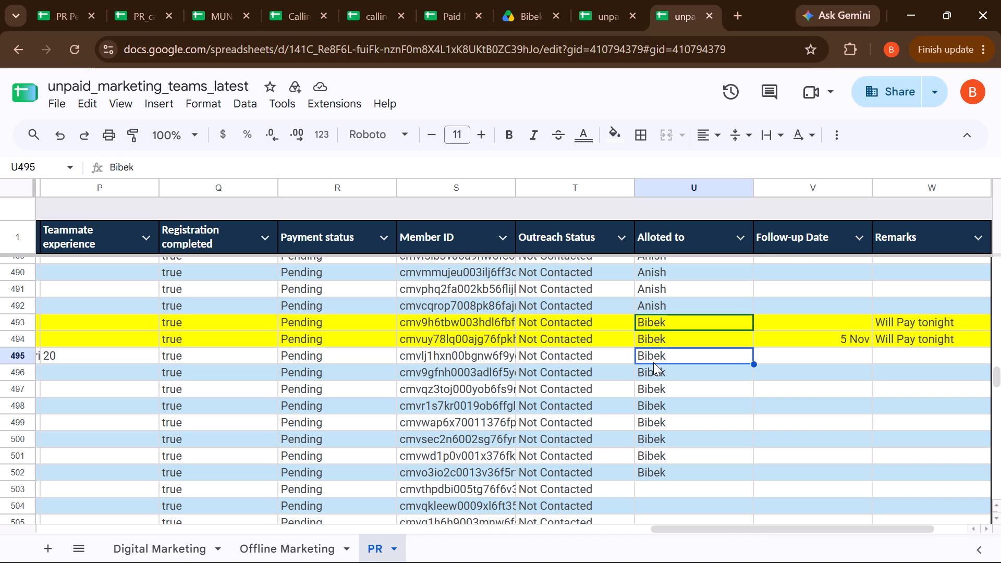
pyautogui.press('Right')
pyautogui.press('Right')
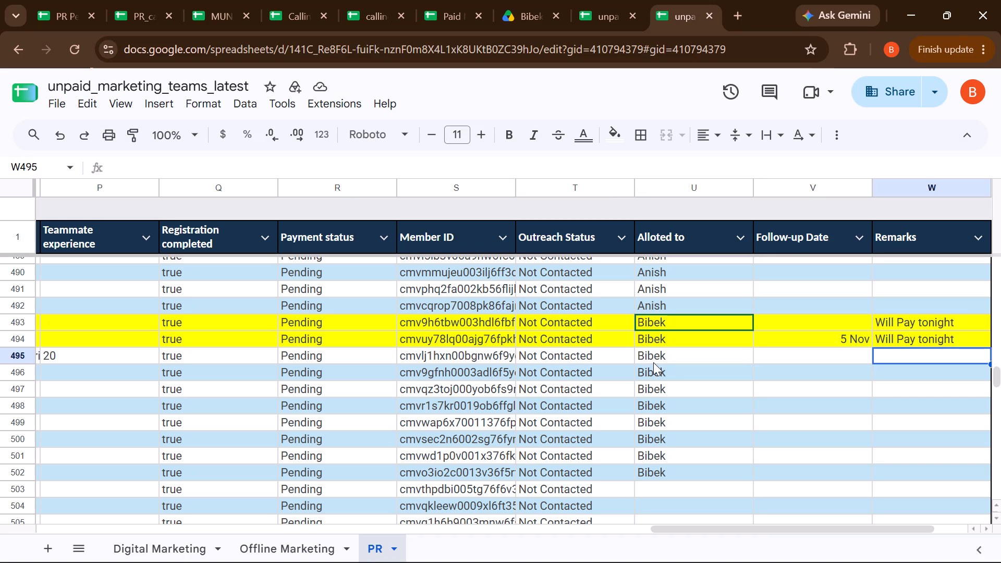
pyautogui.write('Temmare')
pyautogui.press('BackSpace')
pyautogui.press('BackSpace')
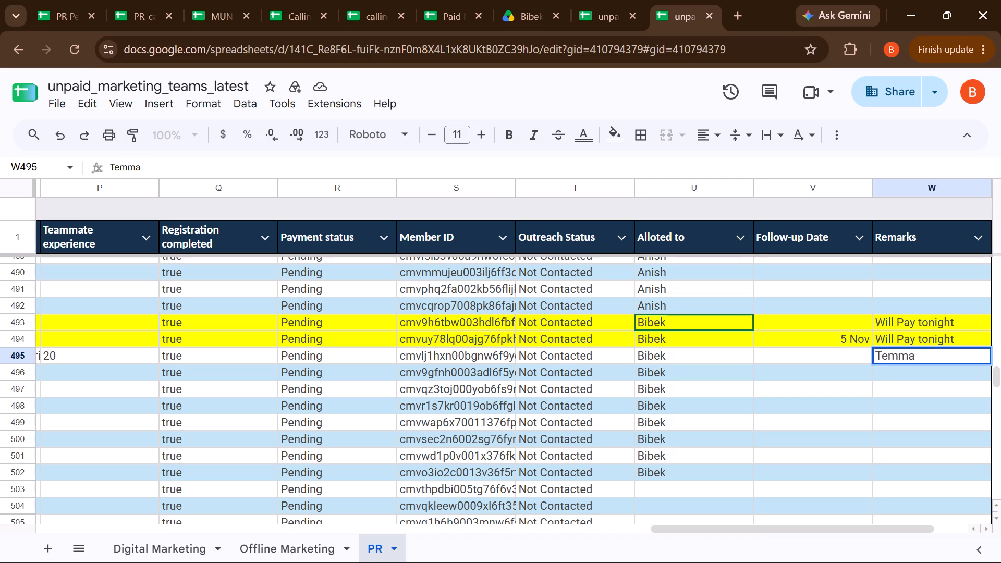
pyautogui.write('te 2')
pyautogui.press('space')
pyautogui.write('wants')
pyautogui.press('space')
pyautogui.write('EB')
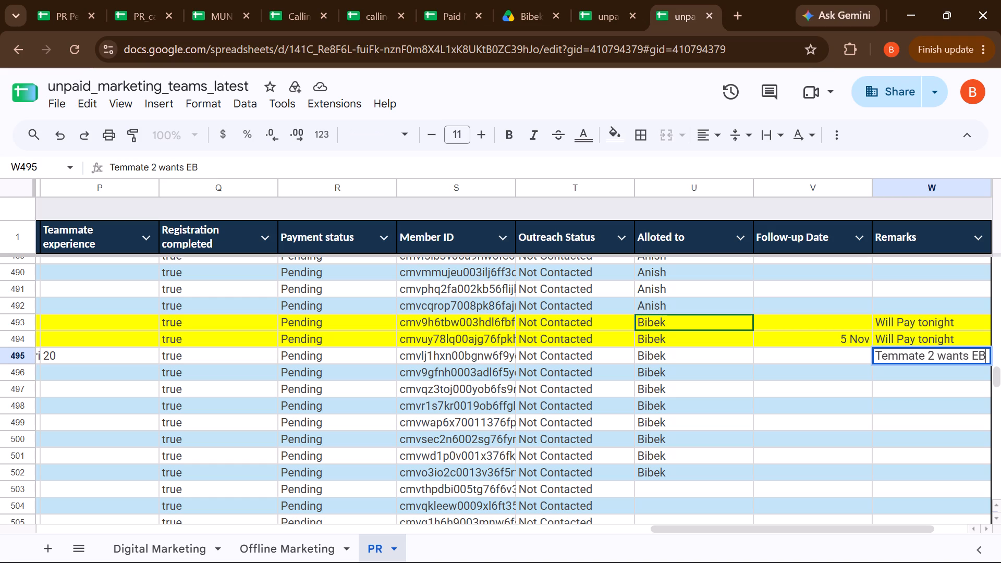
pyautogui.press('Left')
pyautogui.press('Left')
pyautogui.press('Right')
pyautogui.press('Right')
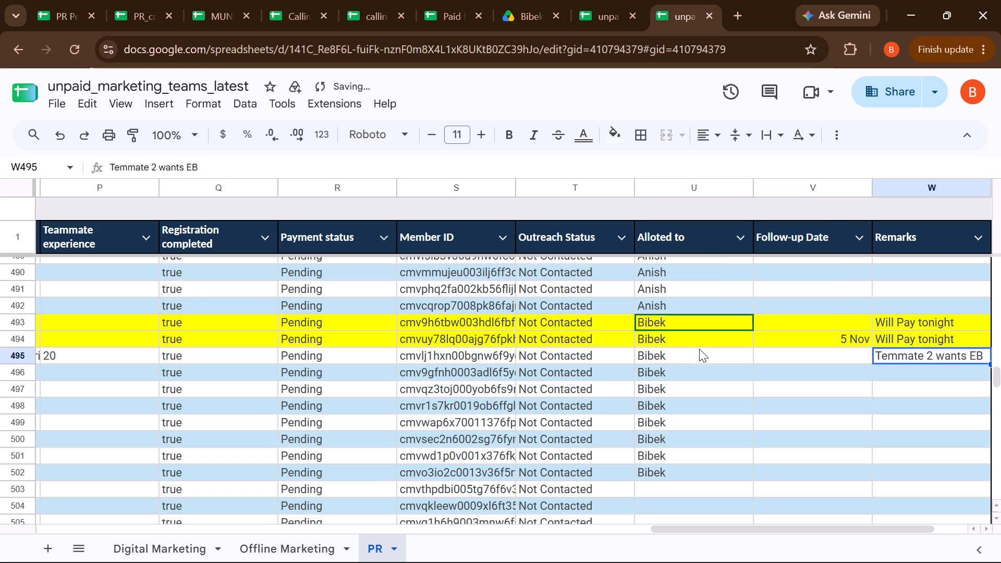
# Correct the row 495 remark to read "Teammate 2 prefers EB".
pyautogui.doubleClick(915, 362)
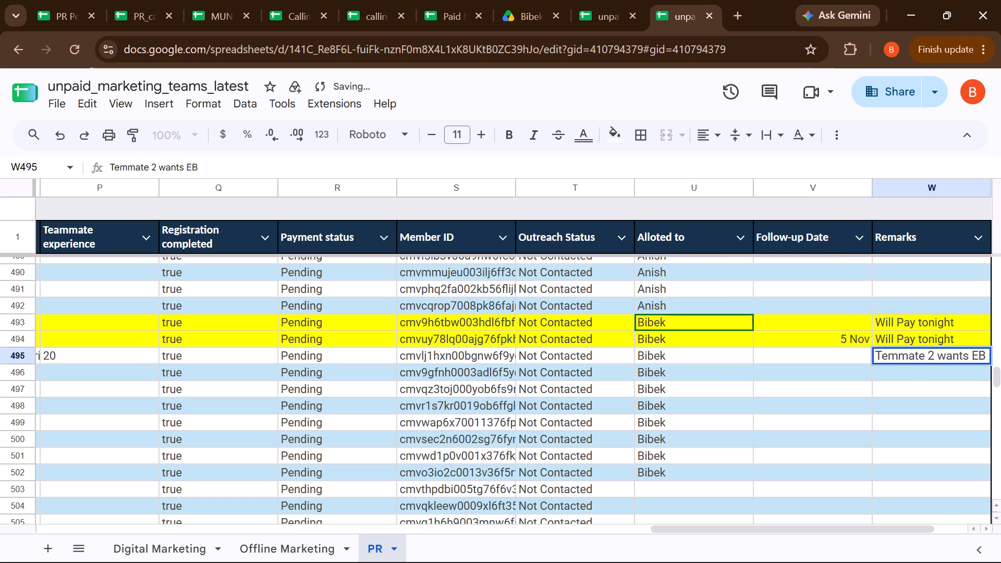
pyautogui.click(888, 353)
pyautogui.press('a')
pyautogui.press('Right')
pyautogui.press('Right')
pyautogui.press('Right')
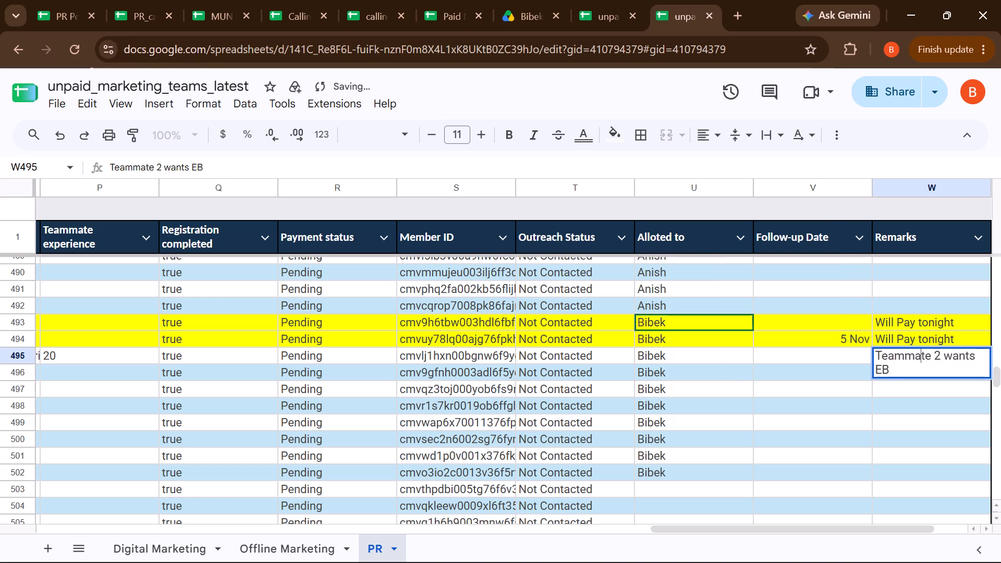
pyautogui.press('Right')
pyautogui.press('Right')
pyautogui.press('Right')
pyautogui.press('Right')
pyautogui.press('Right')
pyautogui.press('Delete')
pyautogui.press('Delete')
pyautogui.press('Delete')
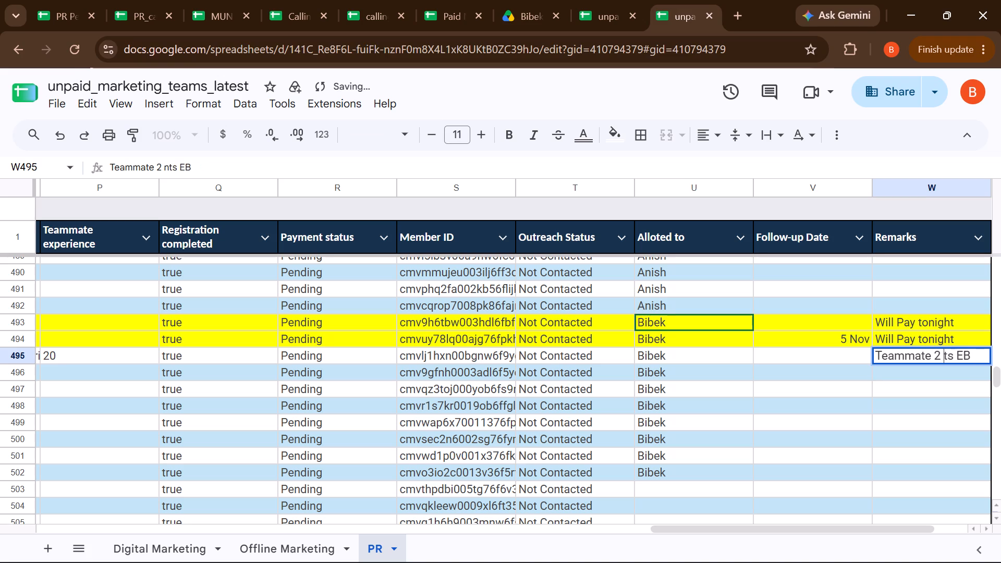
pyautogui.press('Delete')
pyautogui.press('Delete')
pyautogui.write('prefers')
pyautogui.click(778, 392)
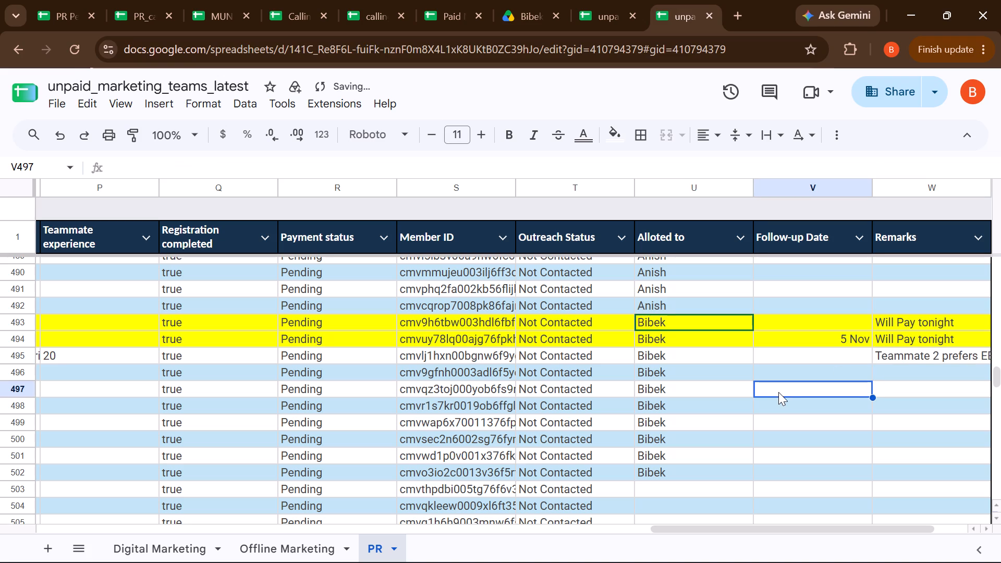
# Set the text colour of the whole of row 495 to yellow.
pyautogui.hscroll(-1, 460, 377)
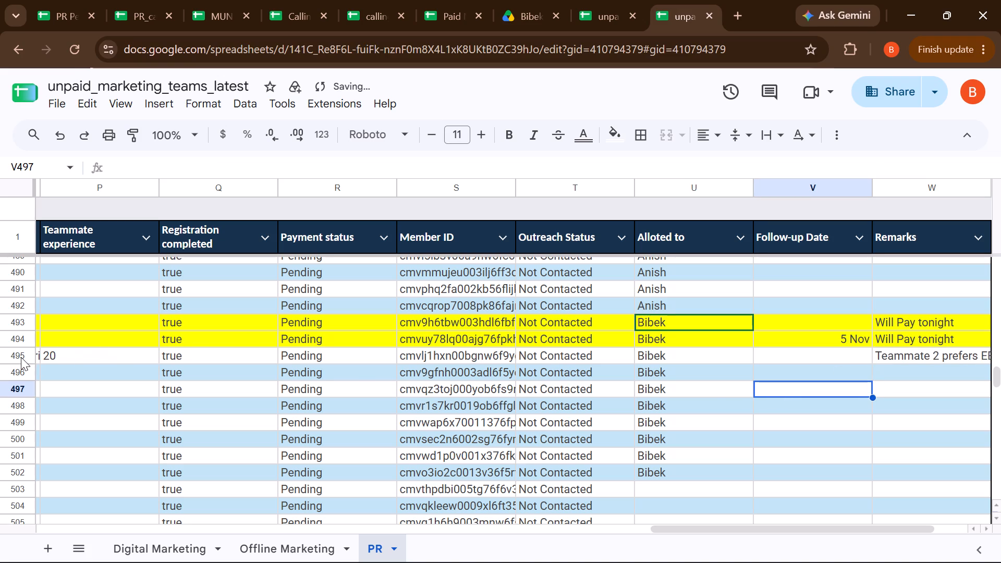
pyautogui.hscroll(-1, 21, 357)
pyautogui.click(20, 354)
pyautogui.hscroll(1, 20, 354)
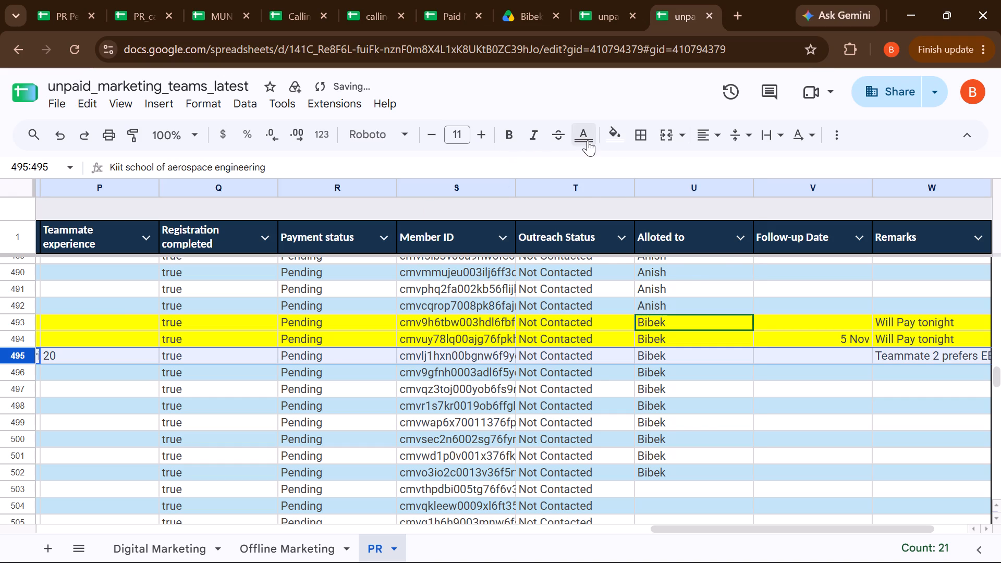
pyautogui.hscroll(1, 588, 140)
pyautogui.click(588, 140)
pyautogui.click(639, 207)
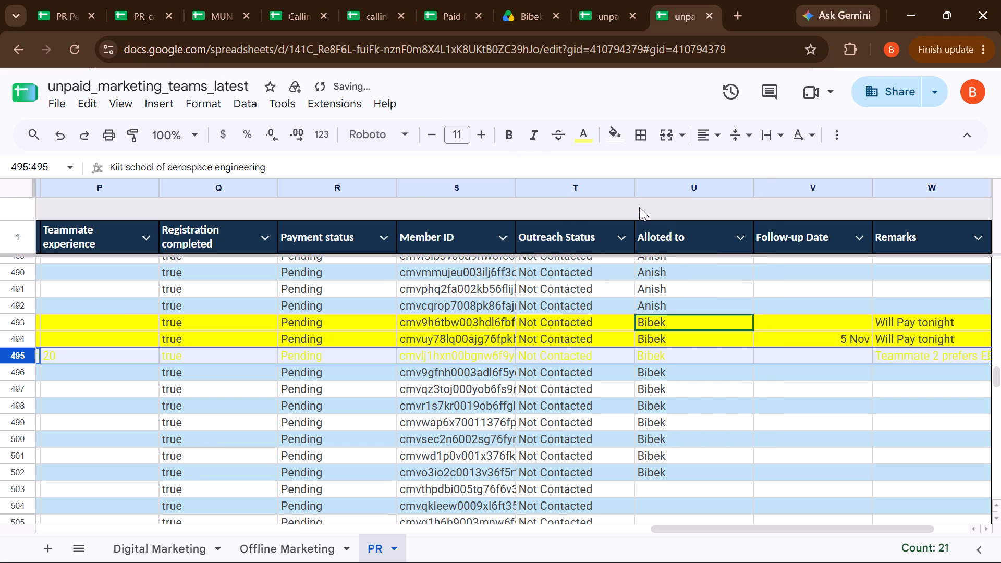
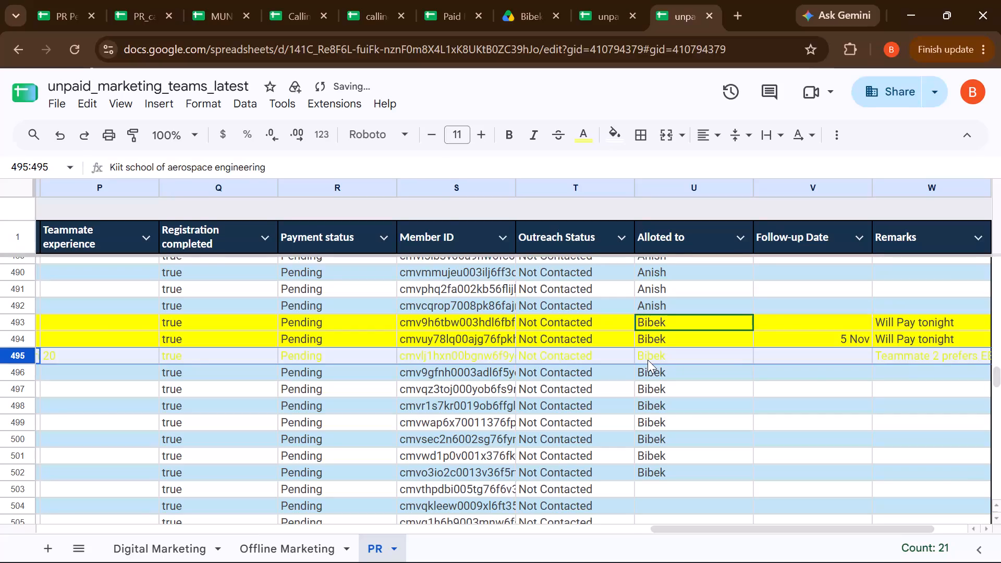
# Undo the yellow text colour applied to row 495.
pyautogui.hotkey('ctrl', 'z')
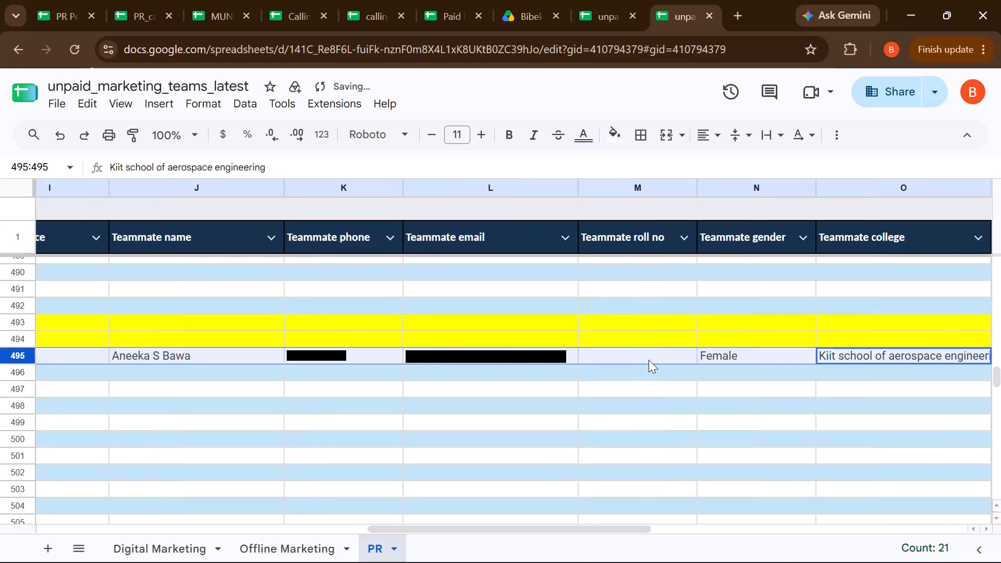
# Fill the whole of row 495 with a yellow background, matching rows 493 and 494.
pyautogui.hscroll(-7, 721, 352)
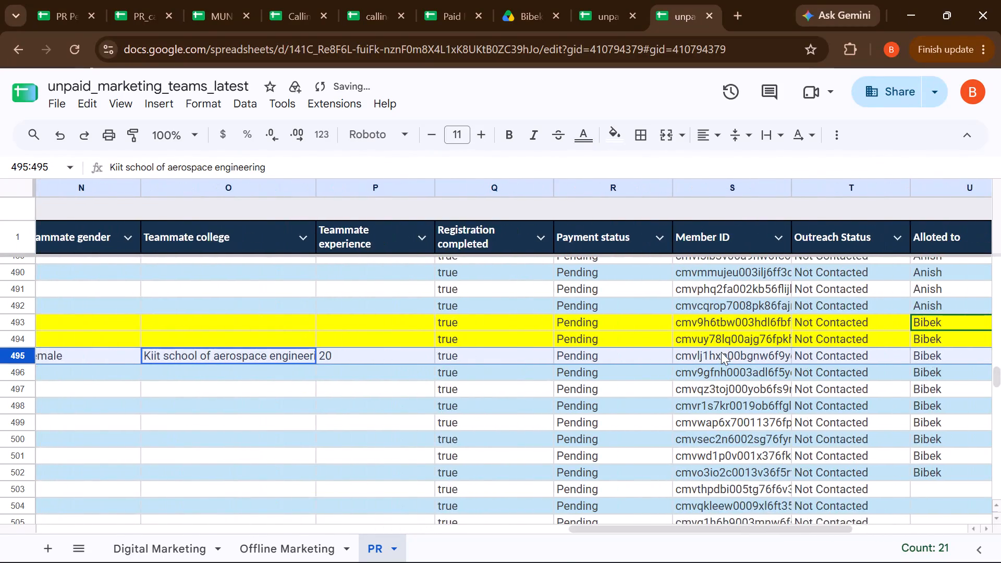
pyautogui.hscroll(-6, 721, 352)
pyautogui.click(721, 352)
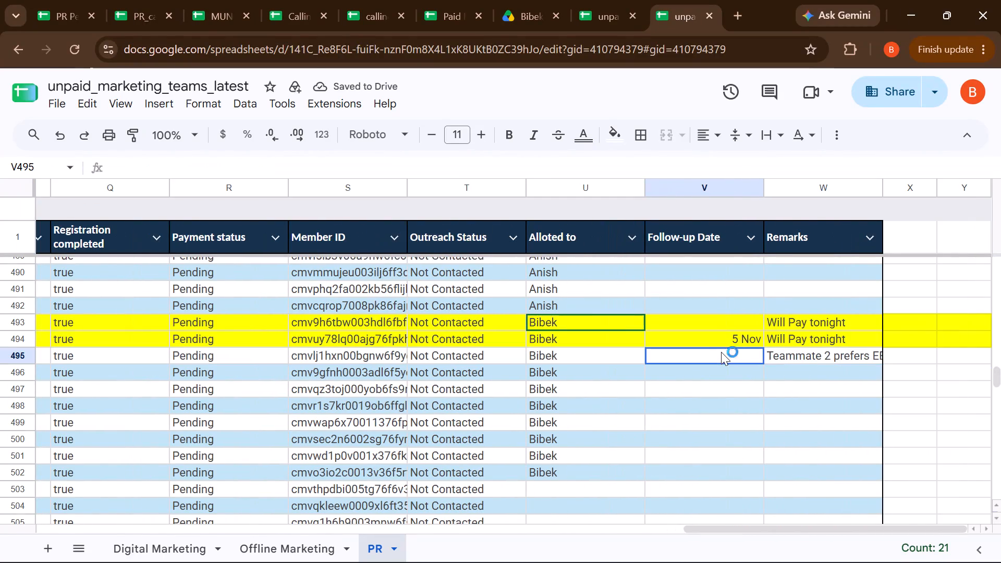
pyautogui.click(9, 353)
pyautogui.click(607, 139)
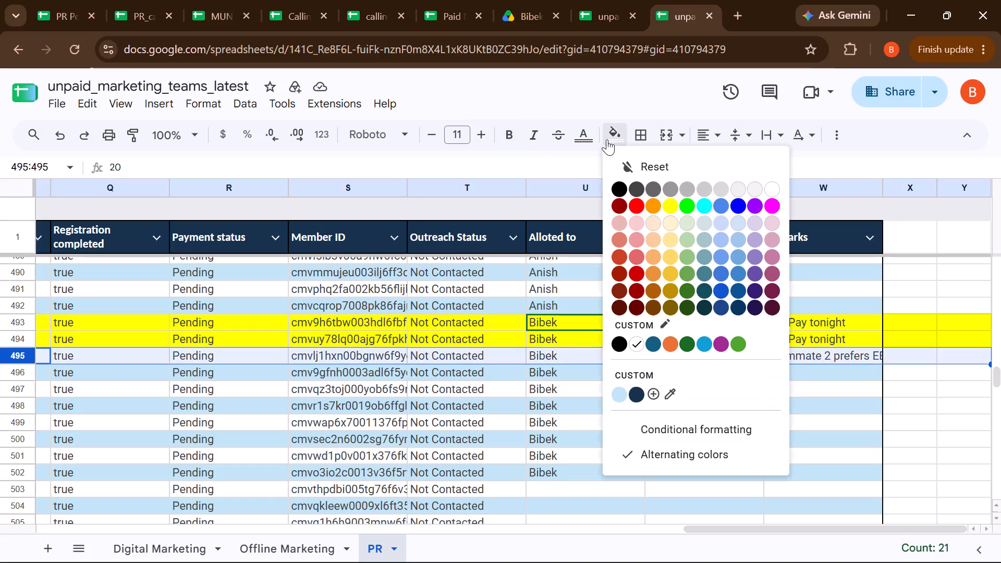
pyautogui.click(675, 204)
# Go to the Name cell of row 496 to view the contact details of Bibek's next allotted contact.
pyautogui.press('Down')
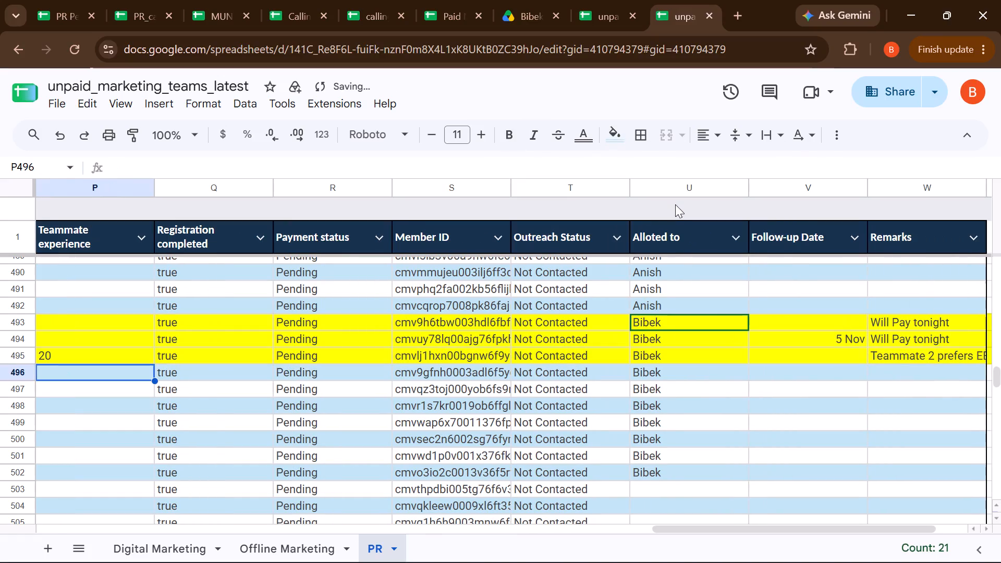
pyautogui.press('Down')
pyautogui.press('Left')
pyautogui.press('Right')
pyautogui.press('Up')
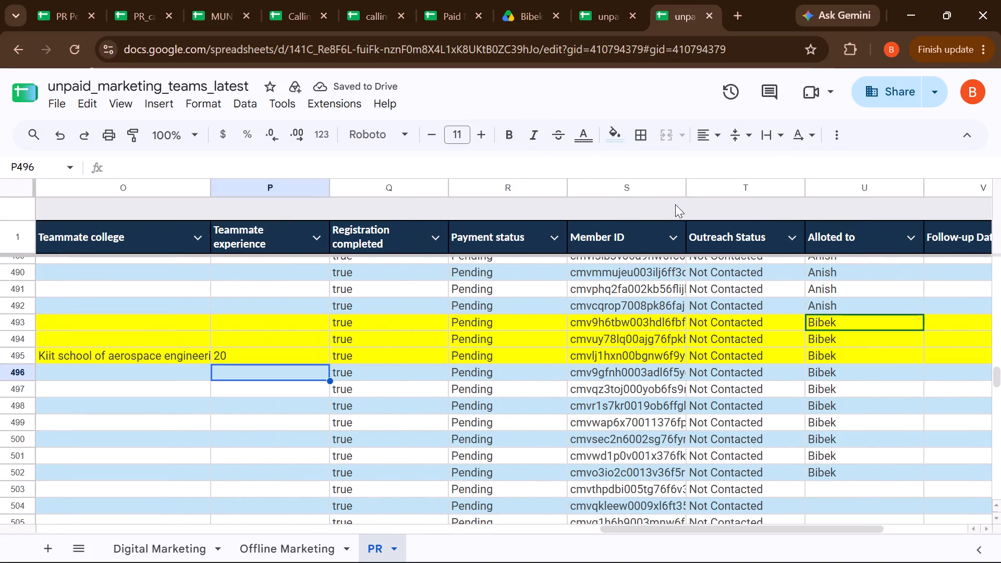
pyautogui.press('Left')
pyautogui.press('Left')
pyautogui.press('Left')
pyautogui.press('Left')
pyautogui.press('Left')
pyautogui.press('Left')
pyautogui.press('Left')
pyautogui.press('Left')
pyautogui.press('Left')
pyautogui.press('Left')
pyautogui.press('Left')
pyautogui.press('Left')
pyautogui.press('Left')
pyautogui.press('Left')
pyautogui.press('Left')
pyautogui.press('Left')
pyautogui.press('Left')
pyautogui.press('Left')
pyautogui.press('Left')
pyautogui.press('Left')
pyautogui.press('Right')
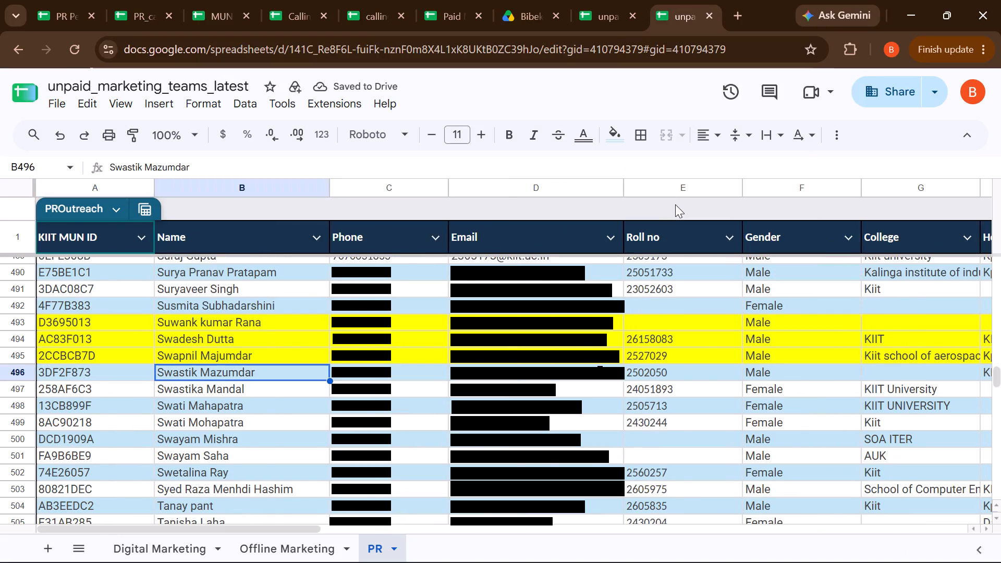
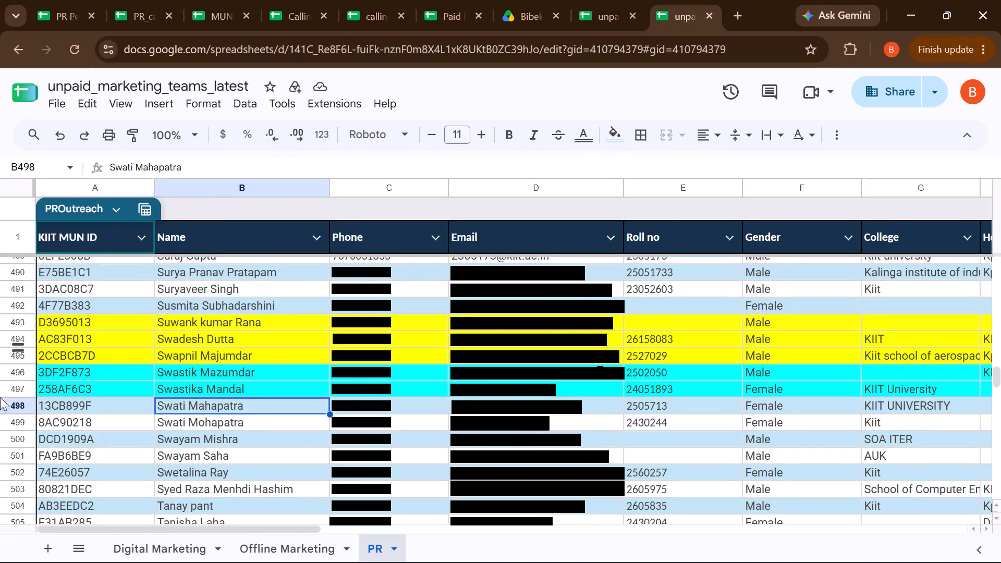
# Fill the whole of row 498 with a cyan background, matching rows 496 and 497.
pyautogui.click(17, 406)
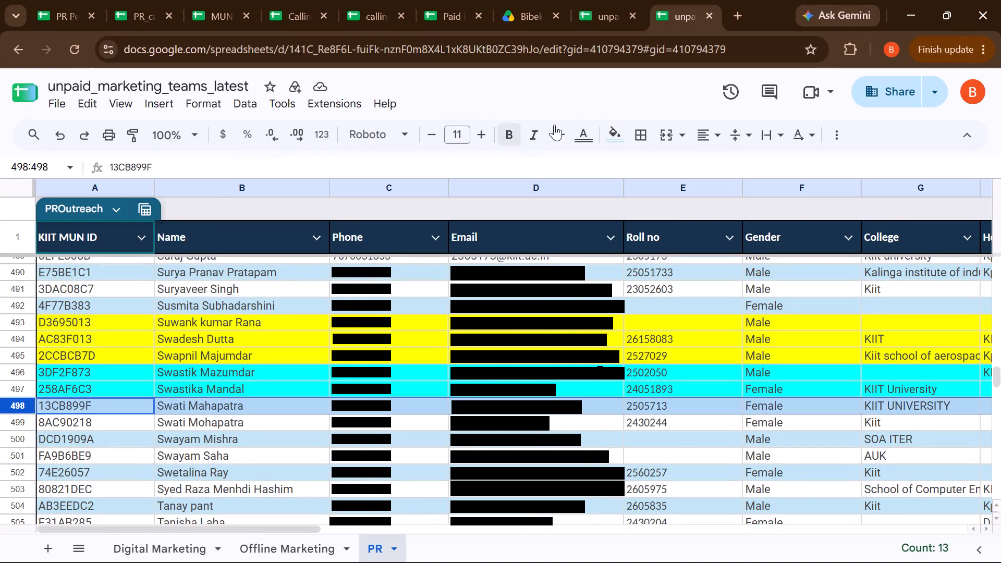
pyautogui.click(607, 128)
pyautogui.click(705, 203)
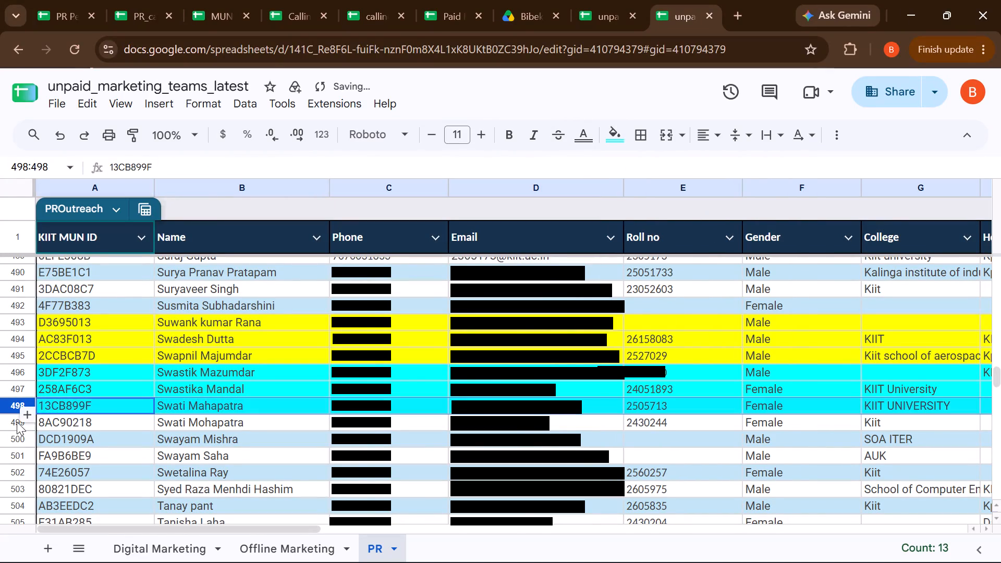
# Fill the whole of row 499 with a cyan background.
pyautogui.click(16, 422)
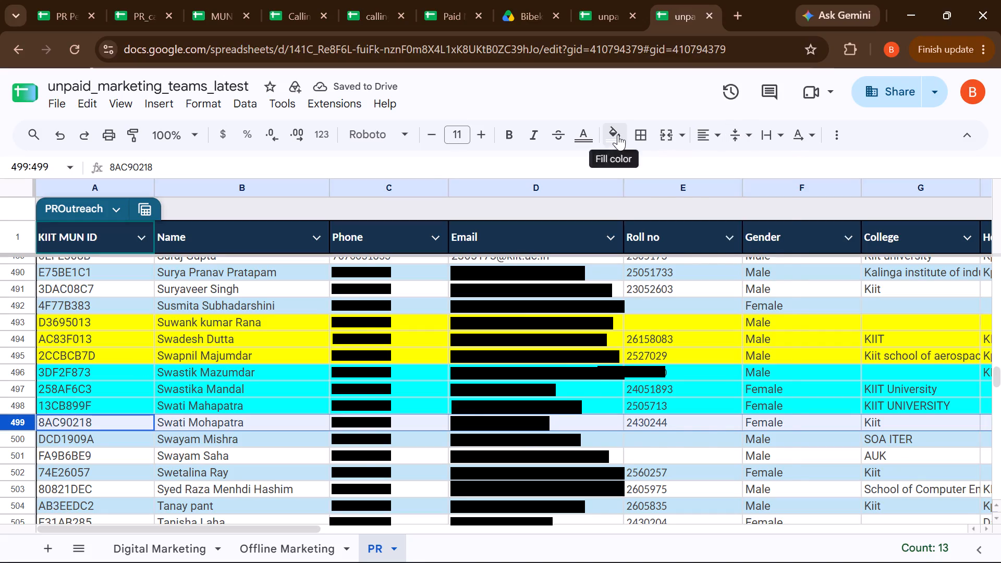
pyautogui.click(618, 134)
pyautogui.click(703, 202)
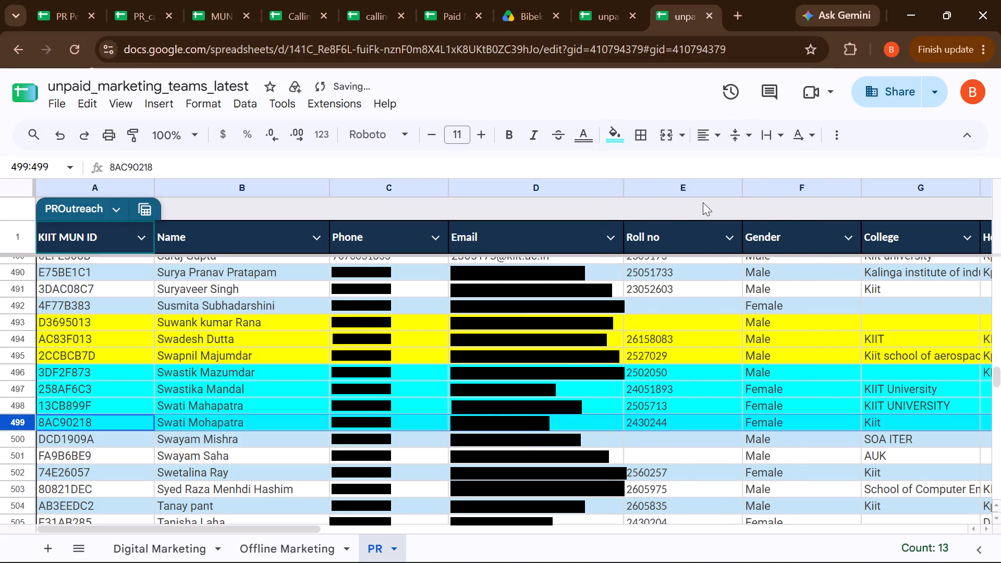
# Check row 500's entries across to the Alloted to and Follow-up Date columns, and return to its Name and Phone cells.
pyautogui.press('Right')
pyautogui.press('Down')
pyautogui.press('Right')
pyautogui.press('Right')
pyautogui.press('Right')
pyautogui.press('Right')
pyautogui.press('Right')
pyautogui.press('Right')
pyautogui.press('Right')
pyautogui.press('Right')
pyautogui.press('Right')
pyautogui.press('Right')
pyautogui.press('Right')
pyautogui.press('Right')
pyautogui.press('Right')
pyautogui.press('Right')
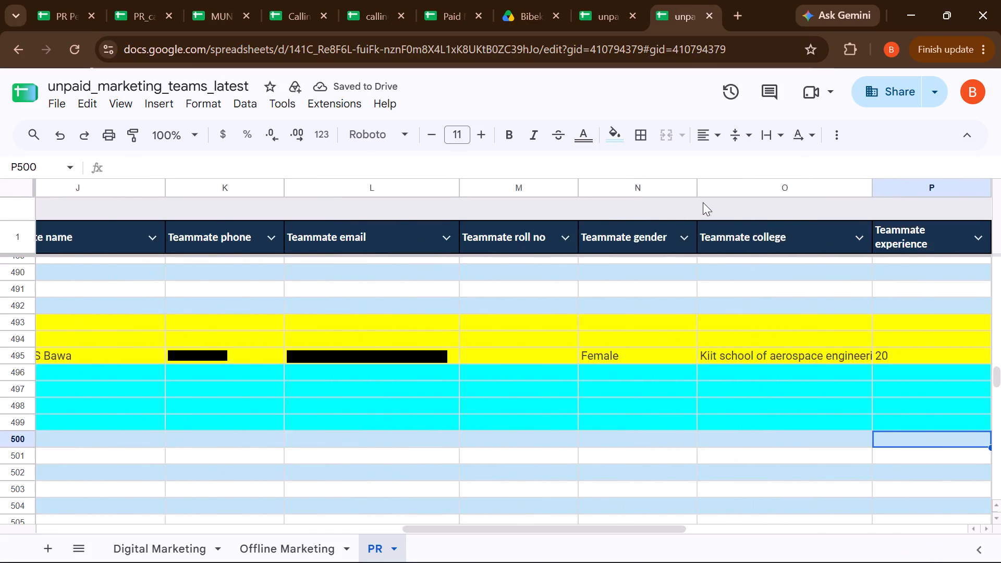
pyautogui.press('Right')
pyautogui.press('Right')
pyautogui.press('Right')
pyautogui.press('Right')
pyautogui.press('Right')
pyautogui.press('Right')
pyautogui.press('Left')
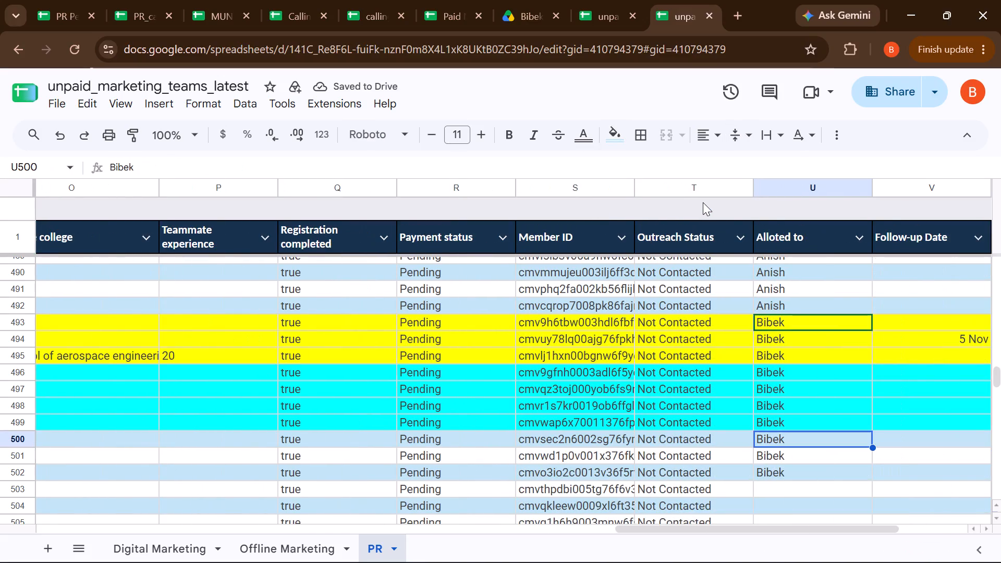
pyautogui.press('Left')
pyautogui.press('Left')
pyautogui.press('Left')
pyautogui.press('Left')
pyautogui.press('Left')
pyautogui.press('Left')
pyautogui.press('Left')
pyautogui.press('Left')
pyautogui.press('Left')
pyautogui.press('Left')
pyautogui.press('Left')
pyautogui.press('Left')
pyautogui.press('Left')
pyautogui.press('Left')
pyautogui.press('Left')
pyautogui.press('Left')
pyautogui.press('Left')
pyautogui.press('Left')
pyautogui.press('Left')
pyautogui.press('Left')
pyautogui.press('Right')
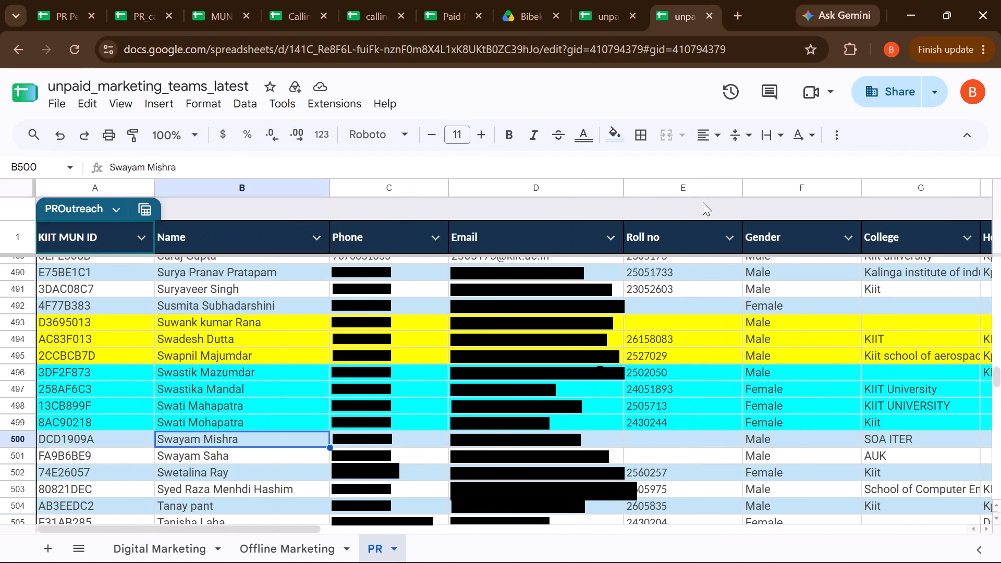
pyautogui.press('Right')
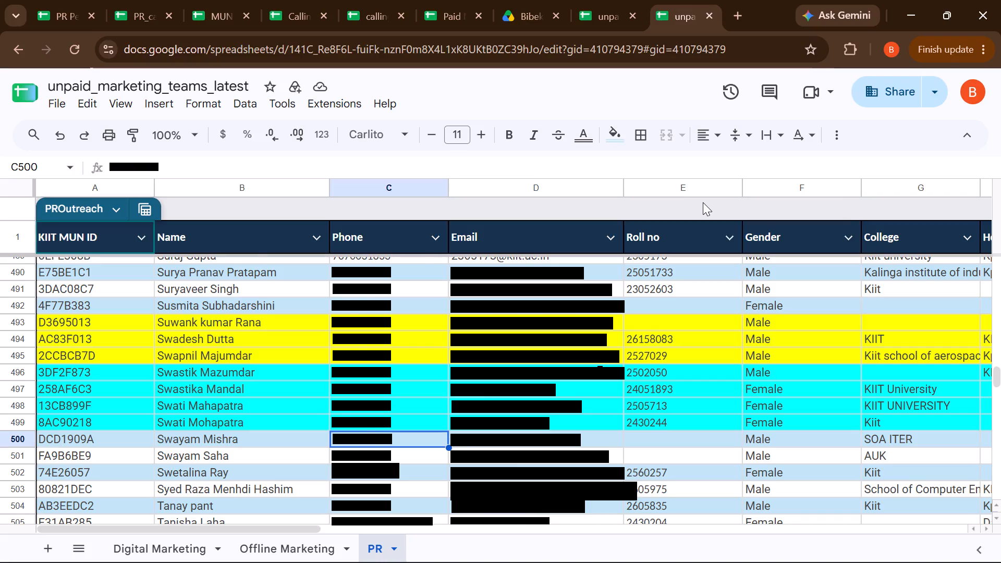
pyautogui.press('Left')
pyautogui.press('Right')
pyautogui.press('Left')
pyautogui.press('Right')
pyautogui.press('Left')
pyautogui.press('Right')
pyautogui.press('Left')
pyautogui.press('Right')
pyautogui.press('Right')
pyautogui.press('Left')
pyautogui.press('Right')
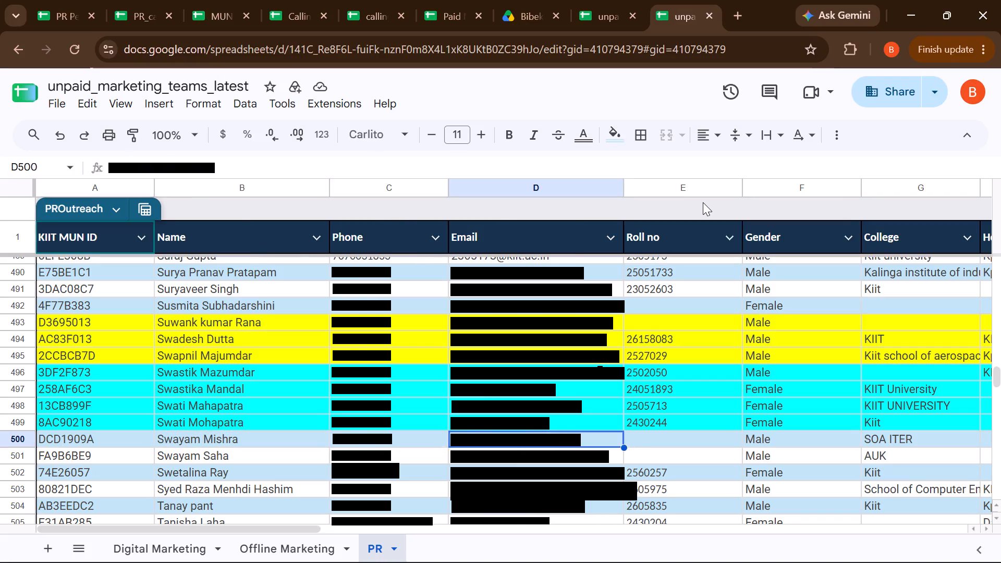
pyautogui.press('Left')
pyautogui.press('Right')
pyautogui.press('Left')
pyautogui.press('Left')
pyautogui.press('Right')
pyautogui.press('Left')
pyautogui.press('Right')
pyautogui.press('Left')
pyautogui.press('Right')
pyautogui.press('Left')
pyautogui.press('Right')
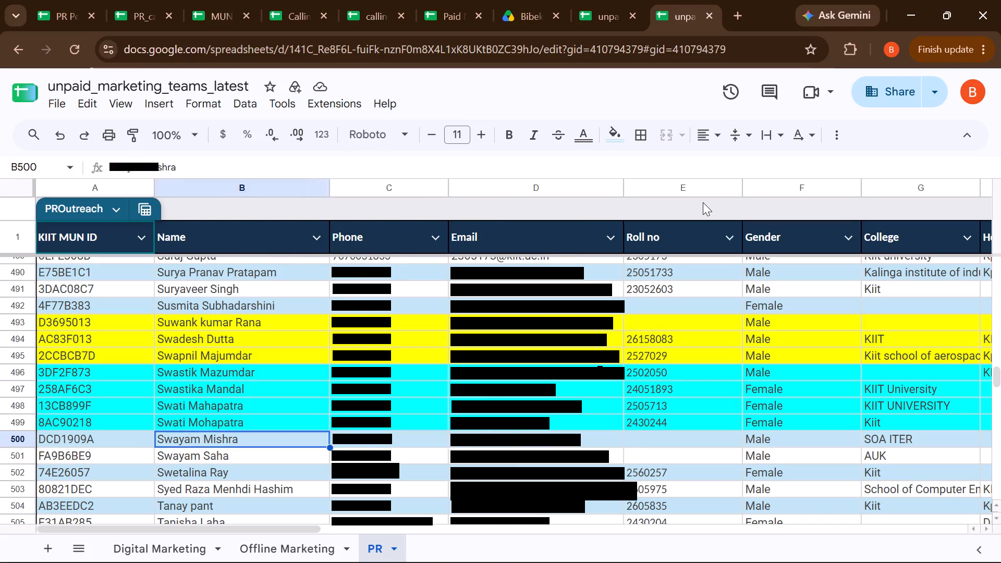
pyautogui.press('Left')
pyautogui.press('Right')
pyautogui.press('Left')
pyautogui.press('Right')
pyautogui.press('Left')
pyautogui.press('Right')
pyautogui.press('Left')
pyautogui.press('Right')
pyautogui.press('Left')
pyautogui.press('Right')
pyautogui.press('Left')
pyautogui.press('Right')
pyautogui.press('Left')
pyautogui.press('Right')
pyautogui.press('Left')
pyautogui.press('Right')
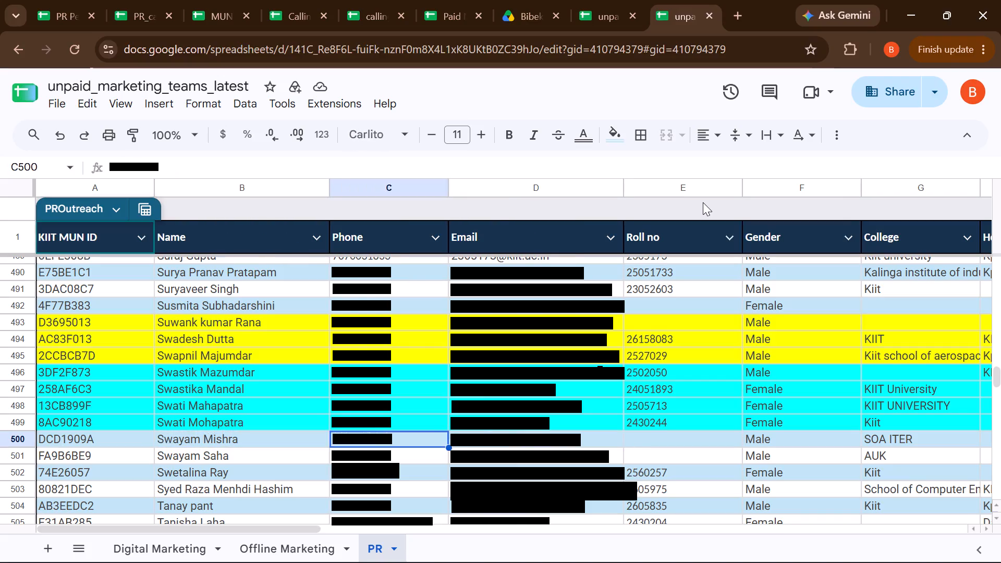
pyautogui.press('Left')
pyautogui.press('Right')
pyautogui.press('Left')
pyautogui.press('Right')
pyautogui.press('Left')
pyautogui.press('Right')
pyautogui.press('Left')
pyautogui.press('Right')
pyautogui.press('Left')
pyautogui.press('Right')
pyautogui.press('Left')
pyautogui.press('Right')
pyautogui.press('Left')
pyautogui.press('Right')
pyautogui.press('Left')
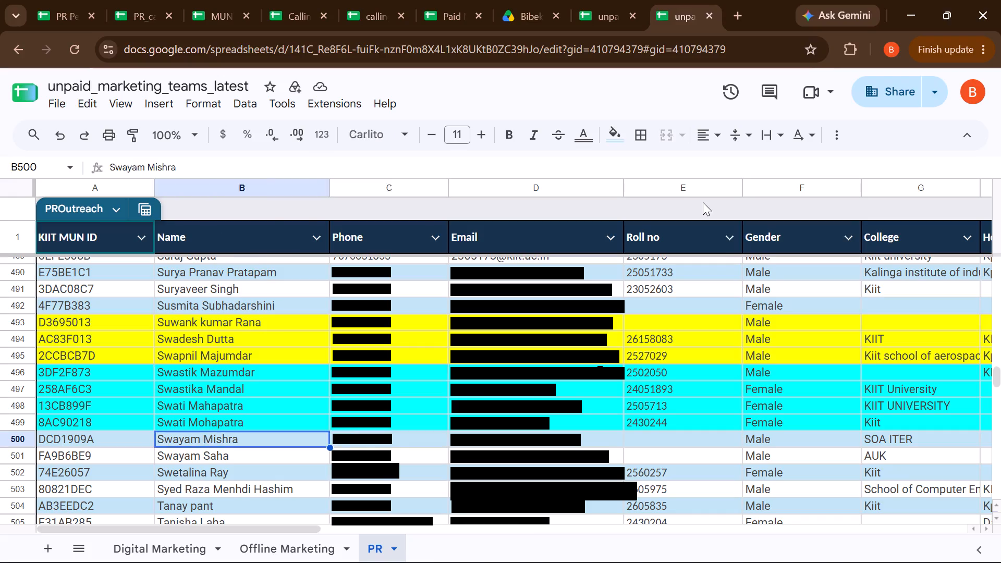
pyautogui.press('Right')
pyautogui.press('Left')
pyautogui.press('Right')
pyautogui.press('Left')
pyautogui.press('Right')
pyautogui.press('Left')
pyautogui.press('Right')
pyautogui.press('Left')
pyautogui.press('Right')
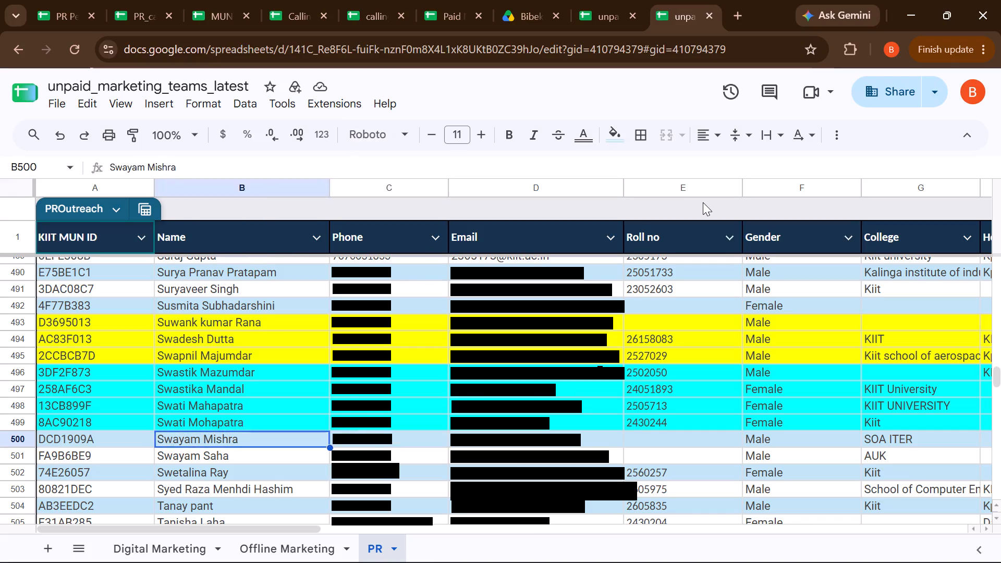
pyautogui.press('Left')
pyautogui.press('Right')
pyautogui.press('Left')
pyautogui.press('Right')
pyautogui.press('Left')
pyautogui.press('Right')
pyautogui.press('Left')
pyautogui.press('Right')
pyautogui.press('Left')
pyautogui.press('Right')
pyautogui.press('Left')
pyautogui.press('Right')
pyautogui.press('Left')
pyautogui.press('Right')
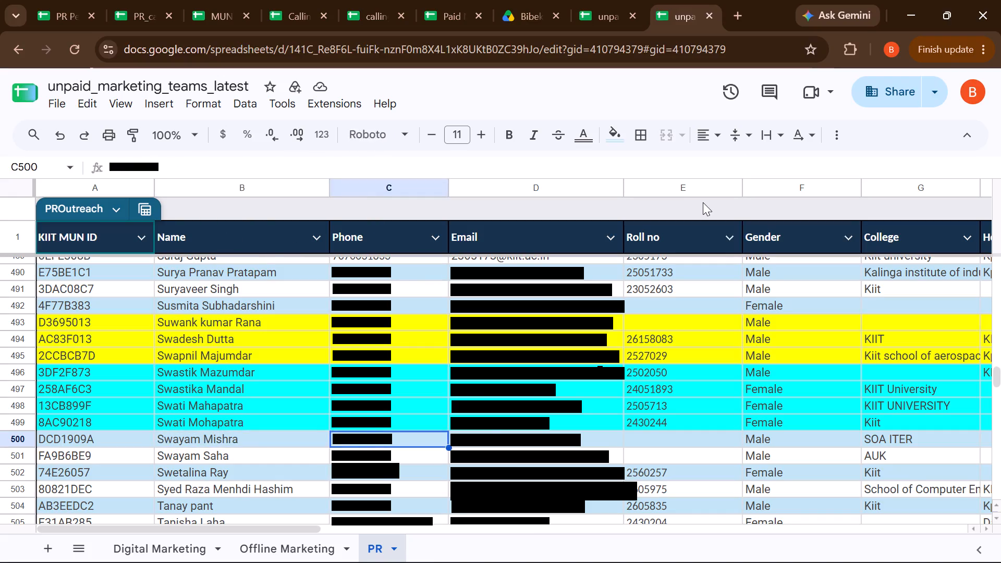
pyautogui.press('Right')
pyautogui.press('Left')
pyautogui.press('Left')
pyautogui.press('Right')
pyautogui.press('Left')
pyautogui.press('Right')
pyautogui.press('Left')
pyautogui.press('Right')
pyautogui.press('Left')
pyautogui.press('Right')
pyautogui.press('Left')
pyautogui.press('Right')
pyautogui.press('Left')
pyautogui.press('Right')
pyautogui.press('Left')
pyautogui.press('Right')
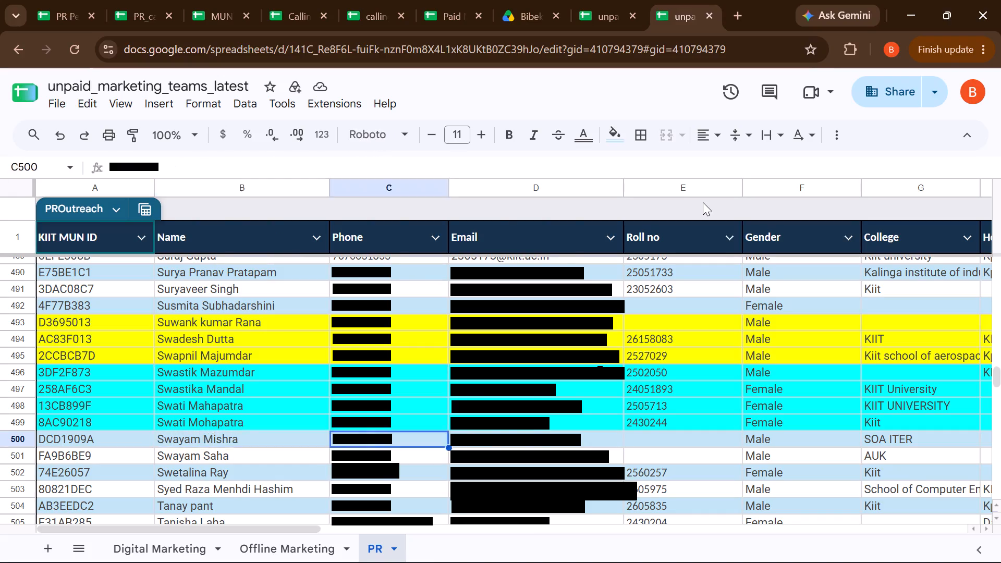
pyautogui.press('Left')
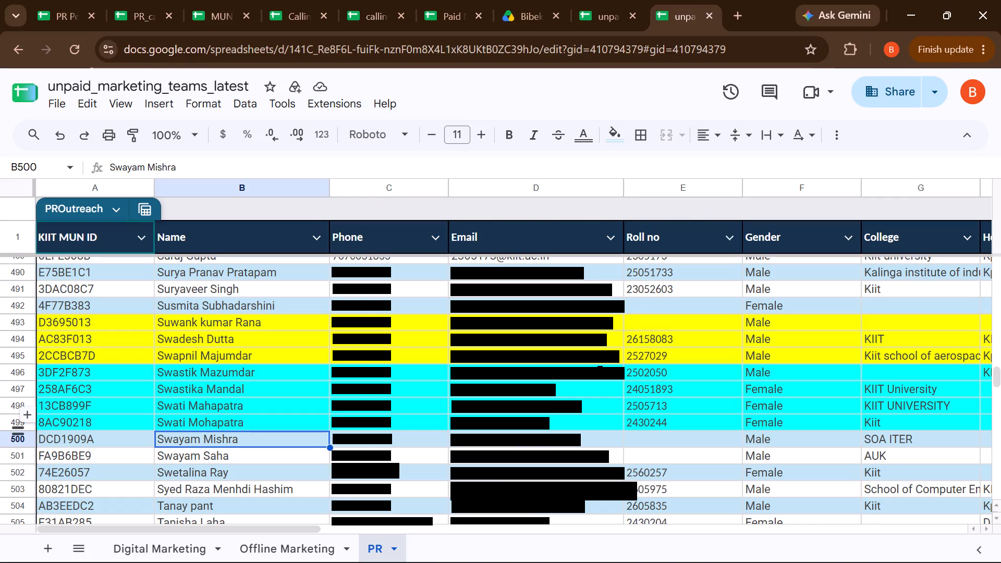
# Fill the whole of row 500 with a cyan background.
pyautogui.click(18, 443)
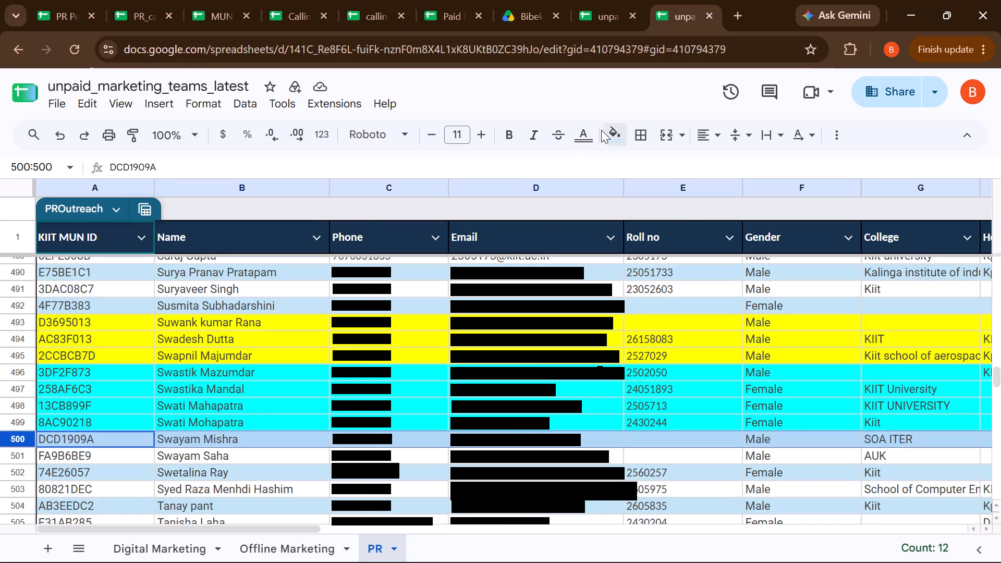
pyautogui.click(611, 136)
pyautogui.click(703, 205)
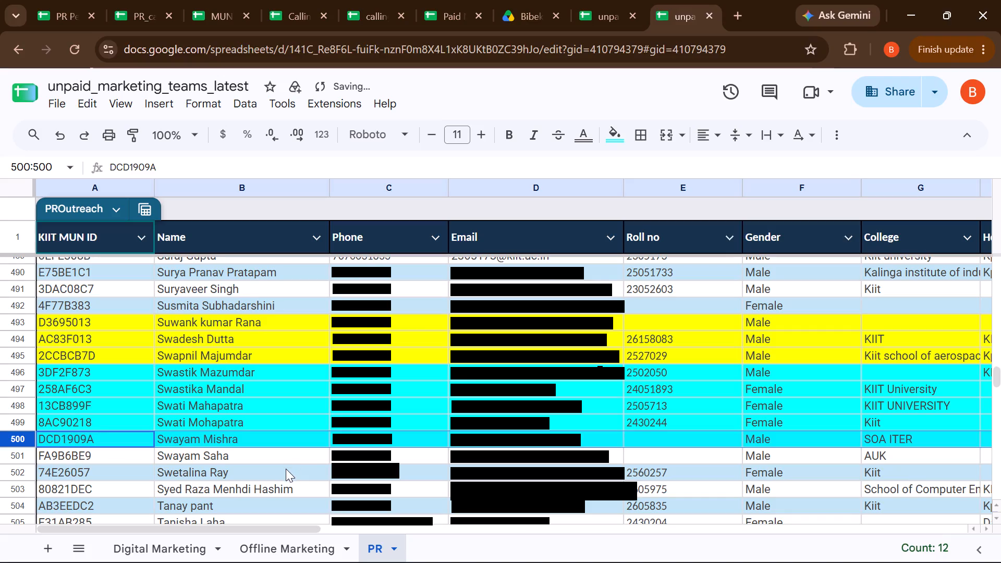
# Go to the contact name in row 501 and fill the whole row with a cyan background.
pyautogui.click(320, 462)
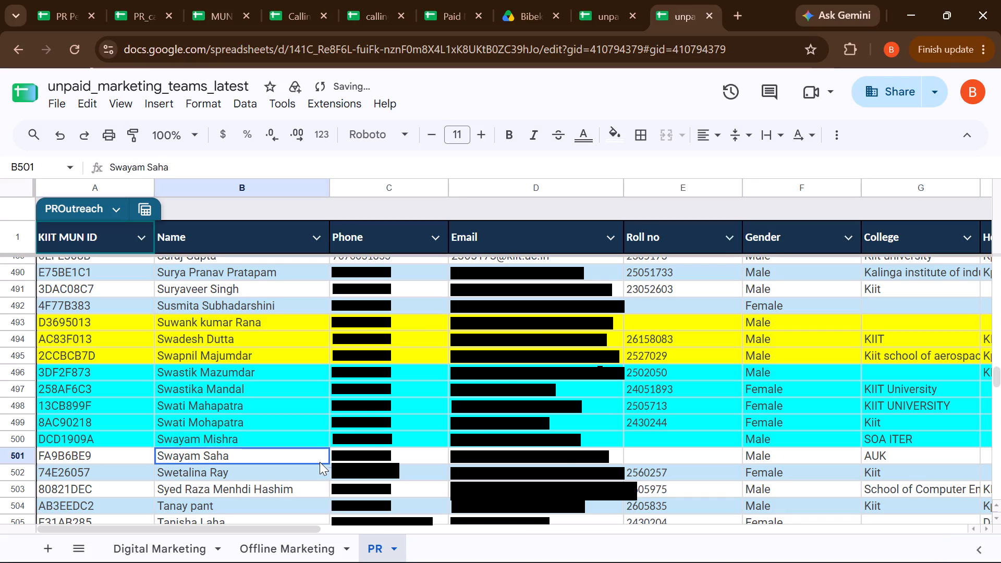
pyautogui.click(315, 455)
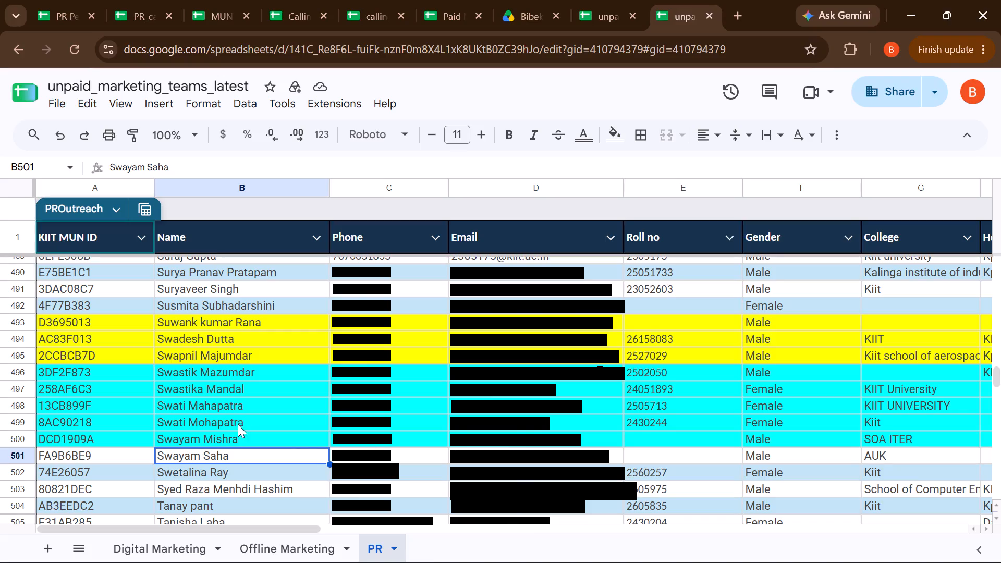
pyautogui.click(21, 454)
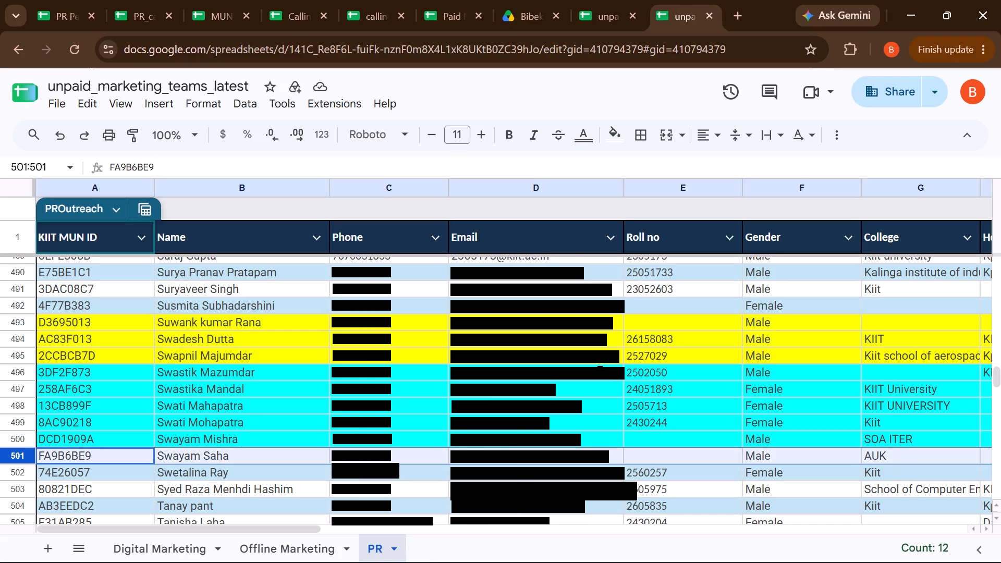
pyautogui.click(608, 129)
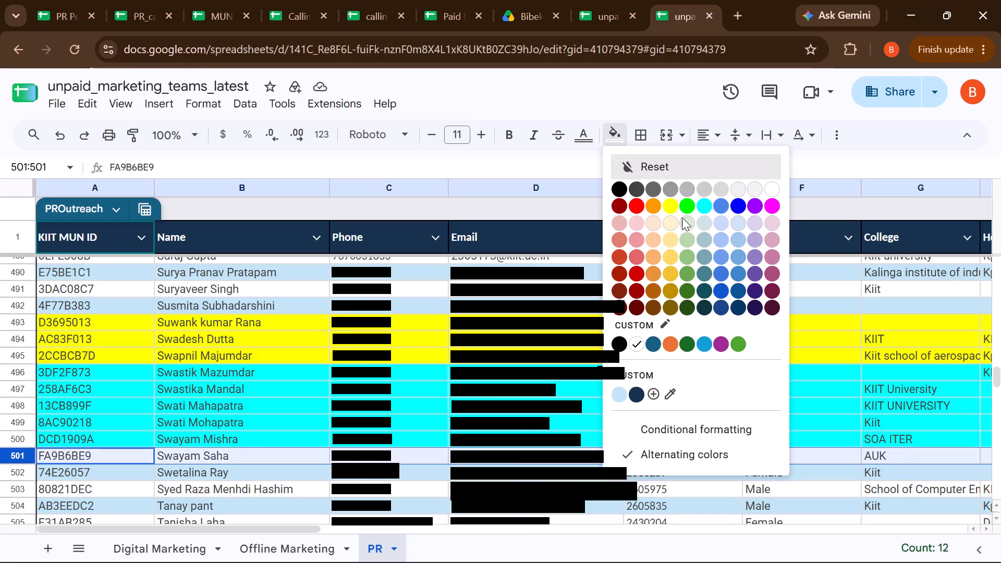
pyautogui.click(701, 208)
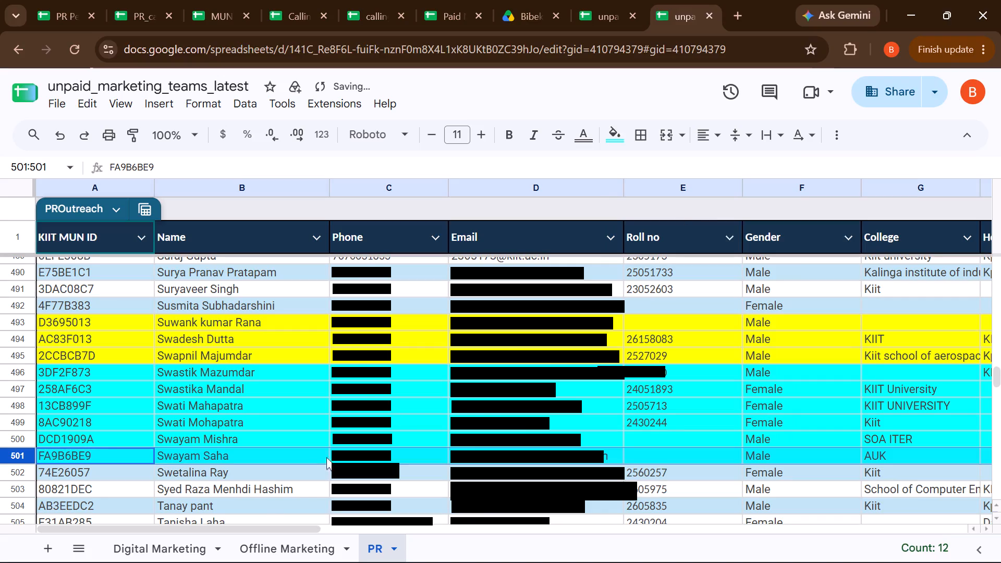
# Consult the name and phone number in row 502 and fill the whole row with a cyan background.
pyautogui.click(305, 474)
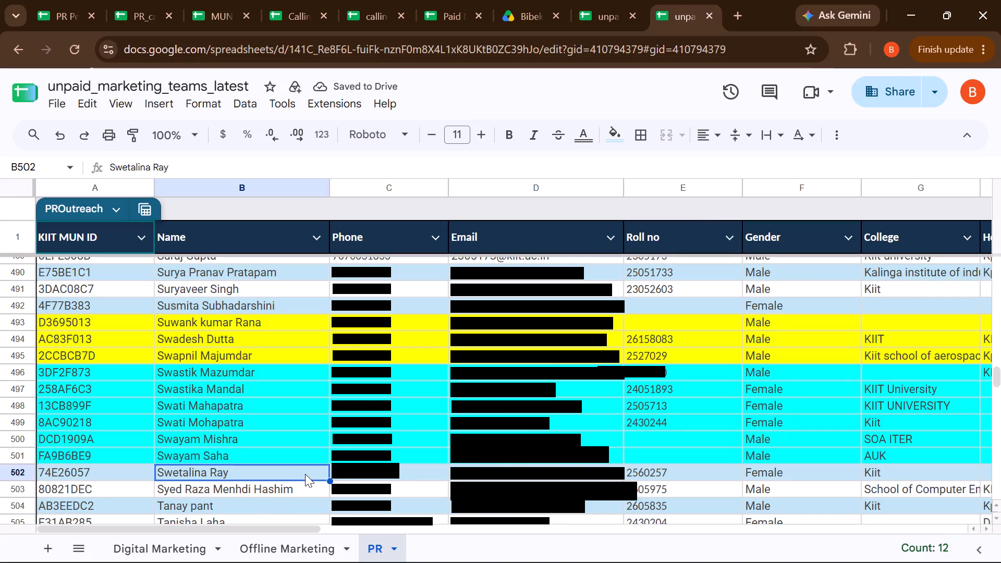
pyautogui.click(393, 467)
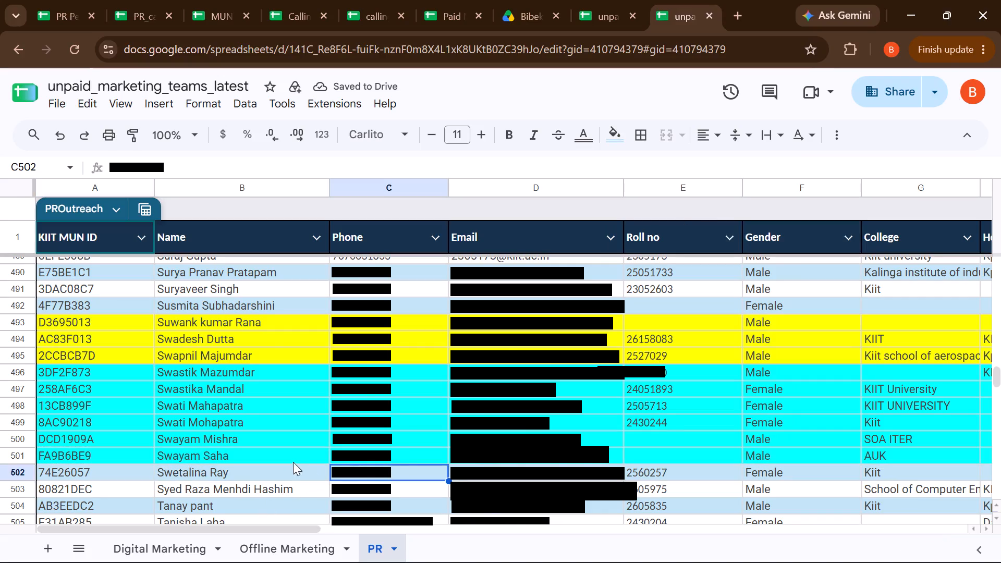
pyautogui.click(287, 467)
pyautogui.click(379, 471)
pyautogui.click(9, 470)
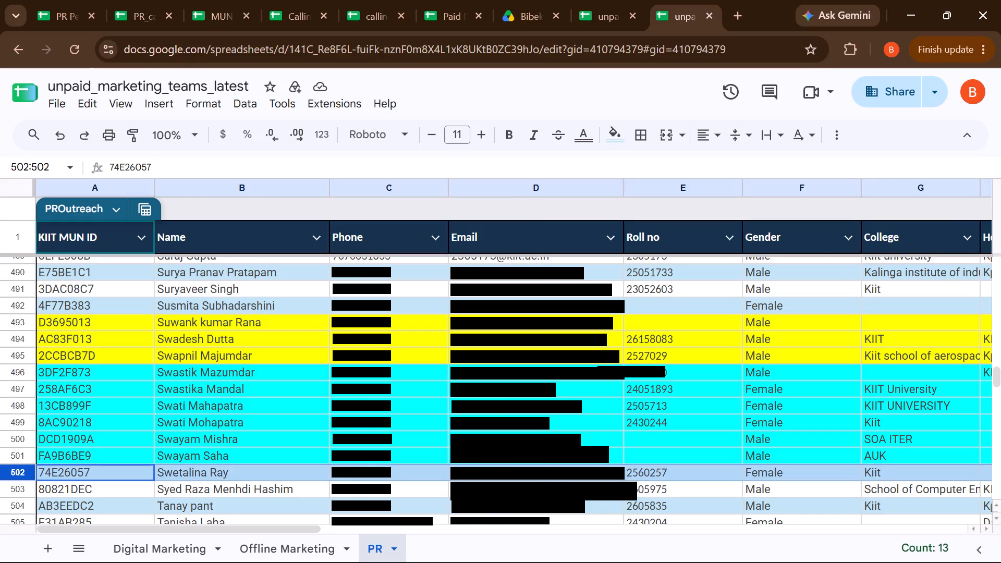
pyautogui.click(608, 139)
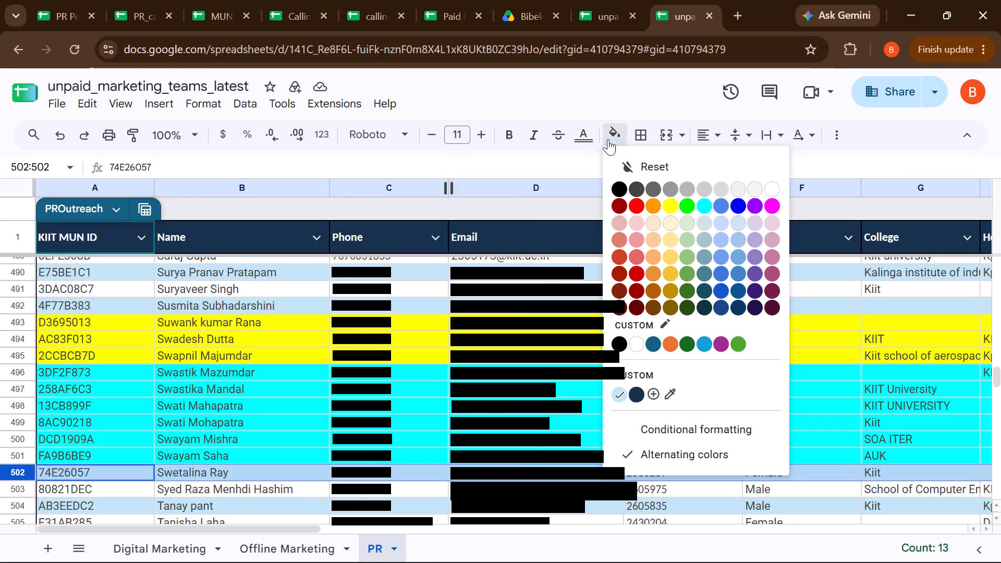
pyautogui.click(709, 210)
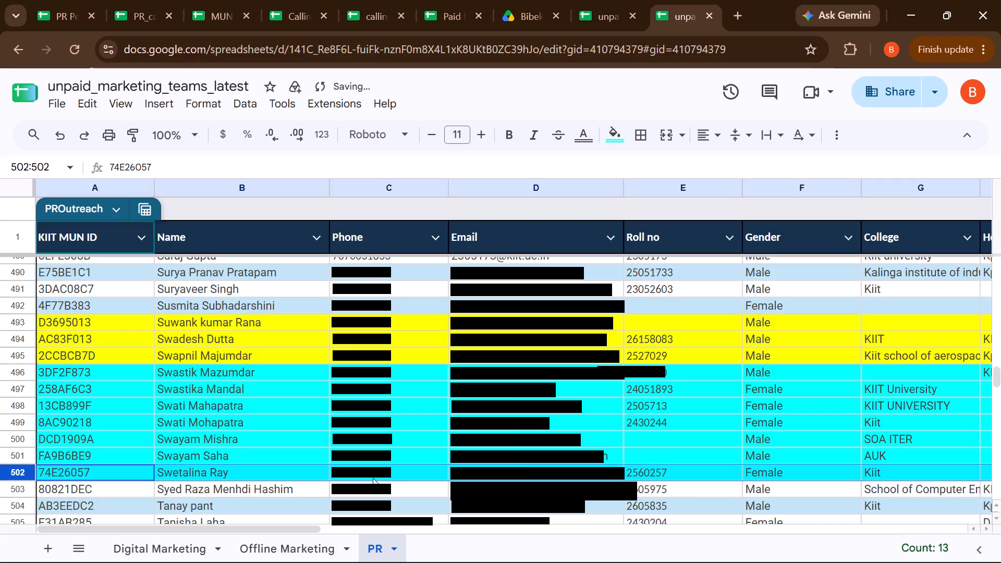
# Check row 502's entries across to the Alloted to, Follow-up Date and Remarks columns, and return to its KIIT MUN ID cell.
pyautogui.click(403, 475)
pyautogui.press('Right')
pyautogui.press('Right')
pyautogui.press('Right')
pyautogui.press('Right')
pyautogui.press('Right')
pyautogui.press('Right')
pyautogui.press('Right')
pyautogui.press('Right')
pyautogui.press('Right')
pyautogui.press('Right')
pyautogui.press('Right')
pyautogui.press('Right')
pyautogui.press('Right')
pyautogui.press('Right')
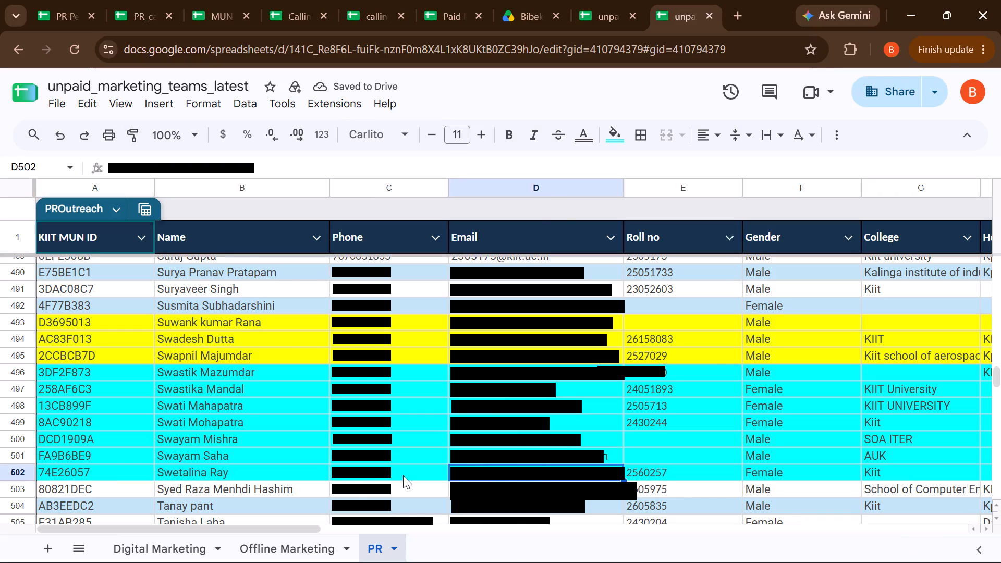
pyautogui.press('Right')
pyautogui.press('Right')
pyautogui.press('Right')
pyautogui.press('Right')
pyautogui.press('Right')
pyautogui.press('Right')
pyautogui.press('Right')
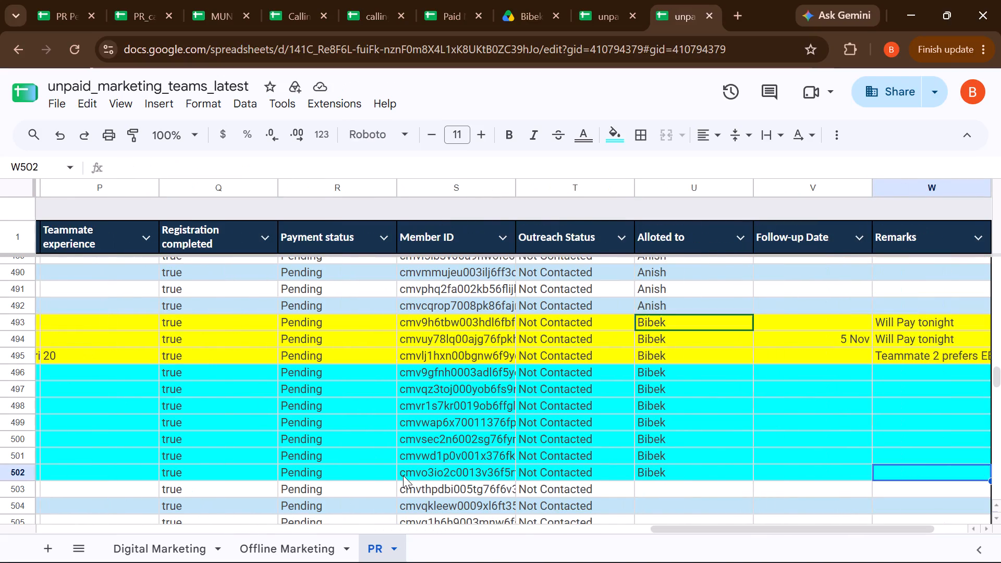
pyautogui.press('Left')
pyautogui.press('Left')
pyautogui.press('Left')
pyautogui.press('Right')
pyautogui.press('Left')
pyautogui.press('Right')
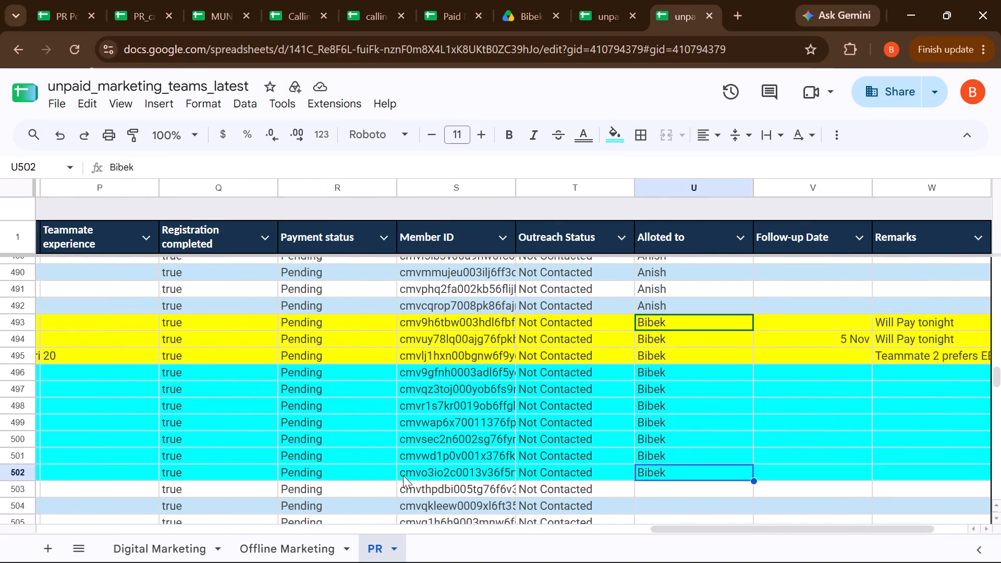
pyautogui.press('Left')
pyautogui.press('Left')
pyautogui.press('Left')
pyautogui.press('Left')
pyautogui.press('Left')
pyautogui.press('Left')
pyautogui.press('Left')
pyautogui.press('Left')
pyautogui.press('Left')
pyautogui.press('Left')
pyautogui.press('Left')
pyautogui.press('Left')
pyautogui.press('Left')
pyautogui.press('Left')
pyautogui.press('Left')
pyautogui.press('Left')
pyautogui.press('Left')
pyautogui.press('Left')
pyautogui.press('Left')
pyautogui.press('Left')
pyautogui.press('Left')
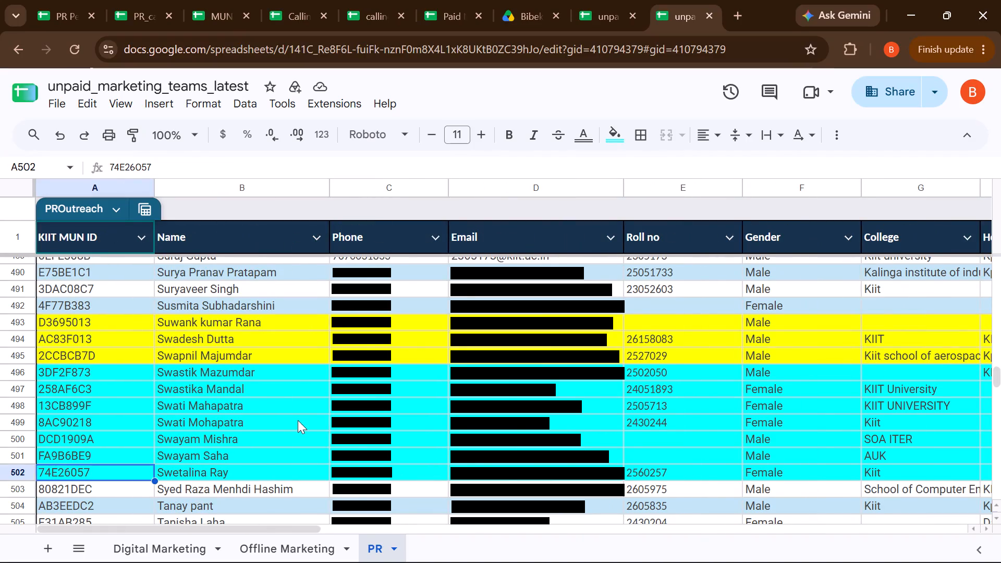
# Look through the remaining contacts below row 502 to the end of the PR list, and review the coloured rows from 493 on.
pyautogui.scroll(-9, 298, 420)
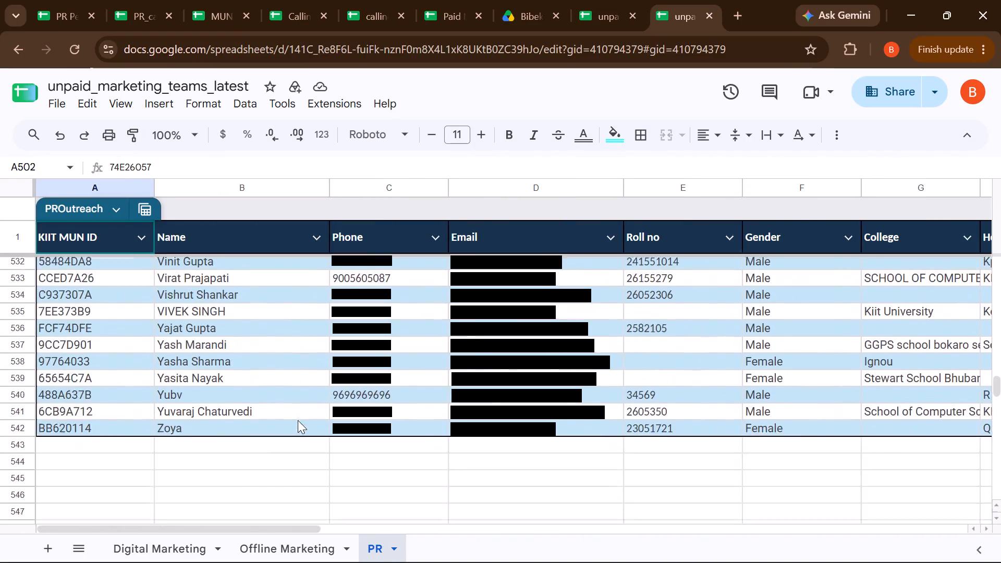
pyautogui.scroll(-1, 298, 420)
pyautogui.scroll(6, 298, 420)
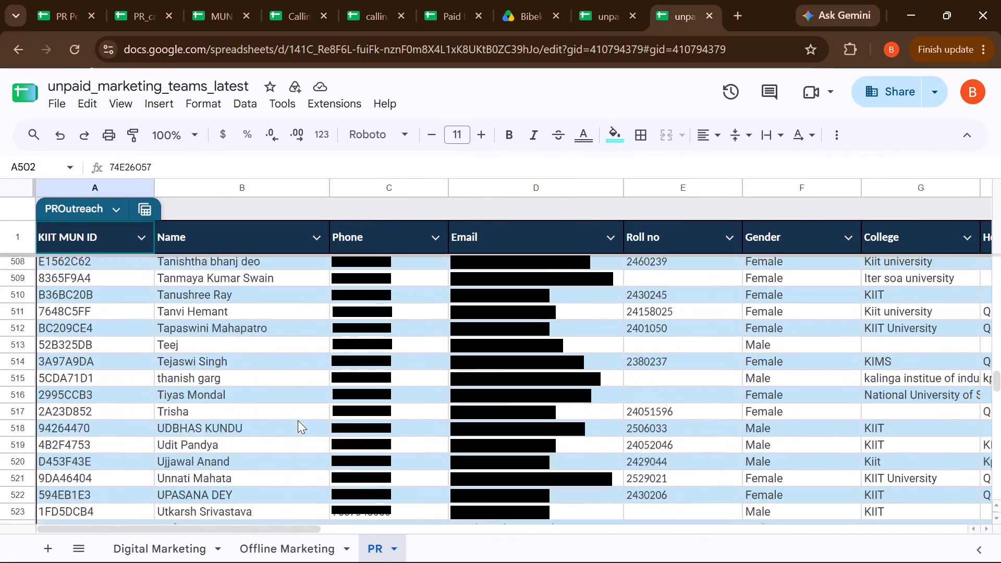
pyautogui.scroll(1, 298, 420)
pyautogui.scroll(-2, 298, 420)
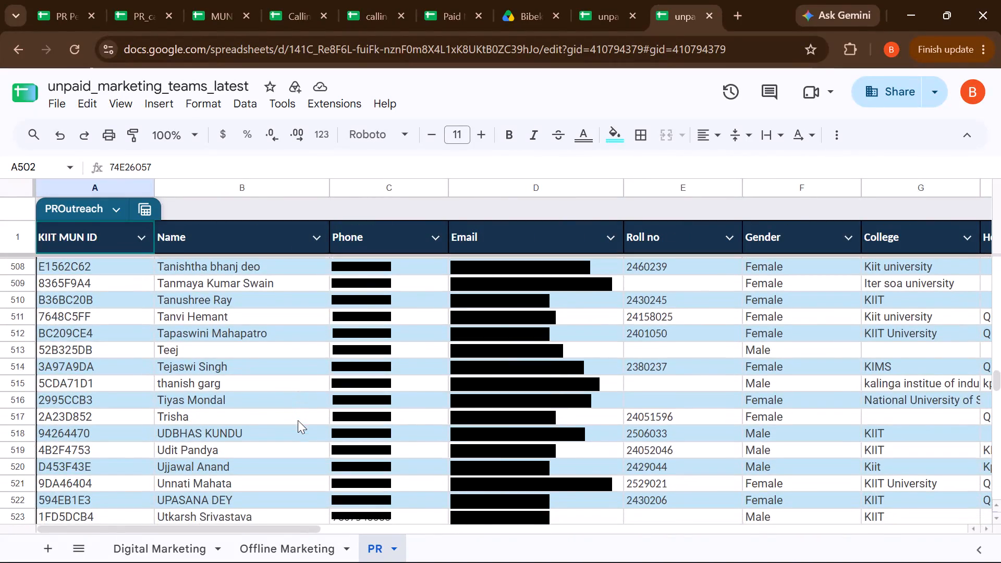
pyautogui.hscroll(2, 298, 420)
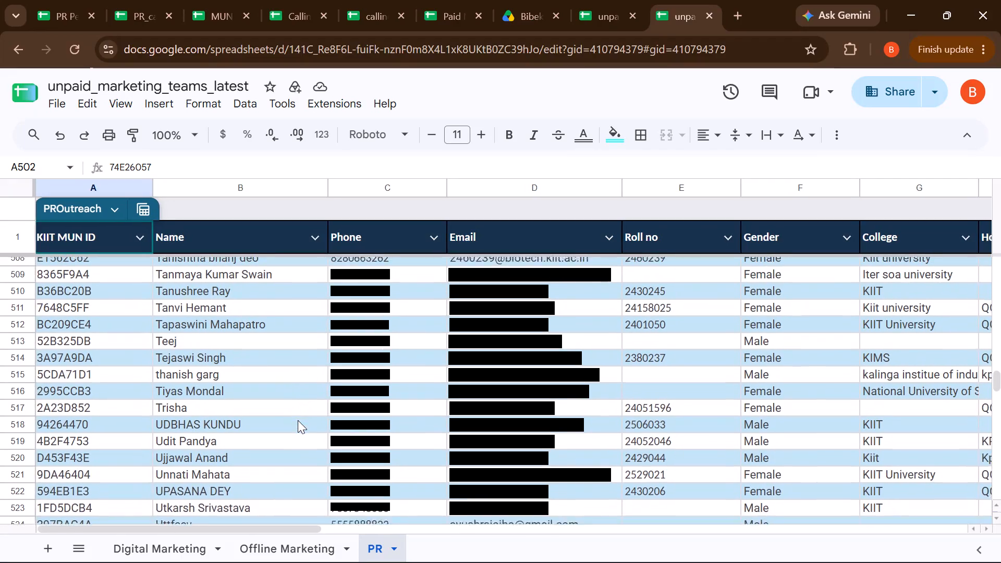
pyautogui.hscroll(1, 298, 420)
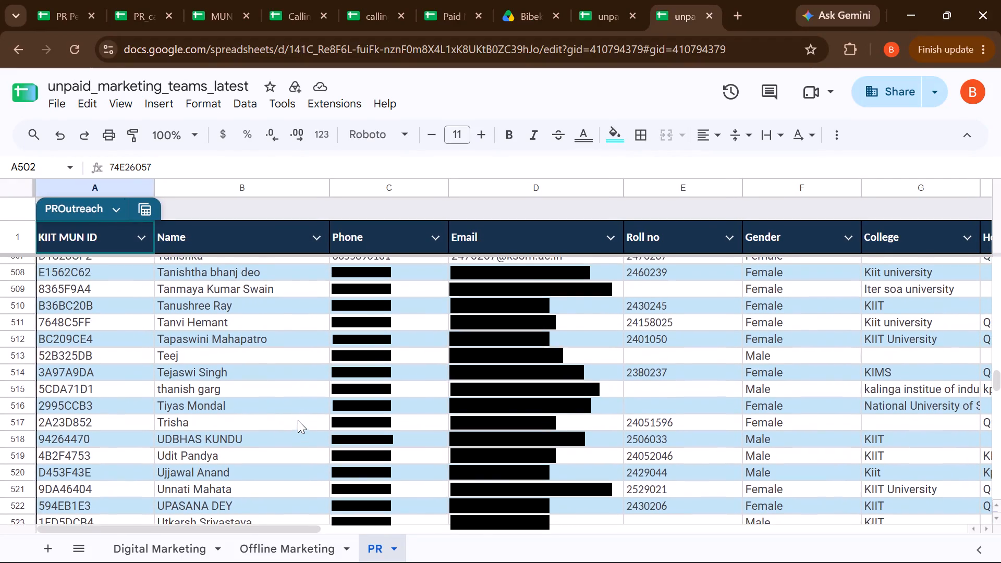
pyautogui.hscroll(1, 298, 420)
pyautogui.scroll(1, 298, 420)
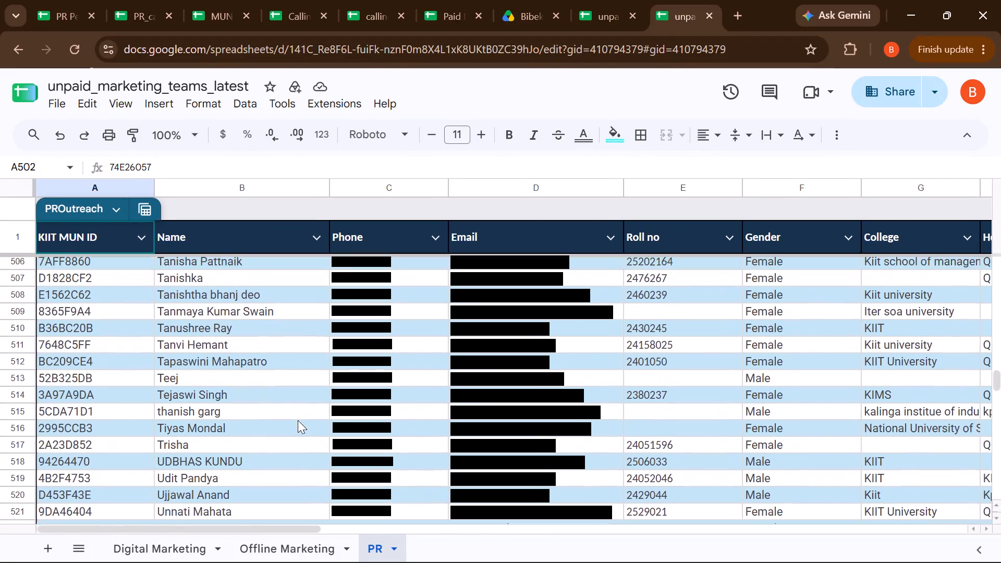
pyautogui.scroll(1, 298, 420)
pyautogui.hscroll(1, 298, 420)
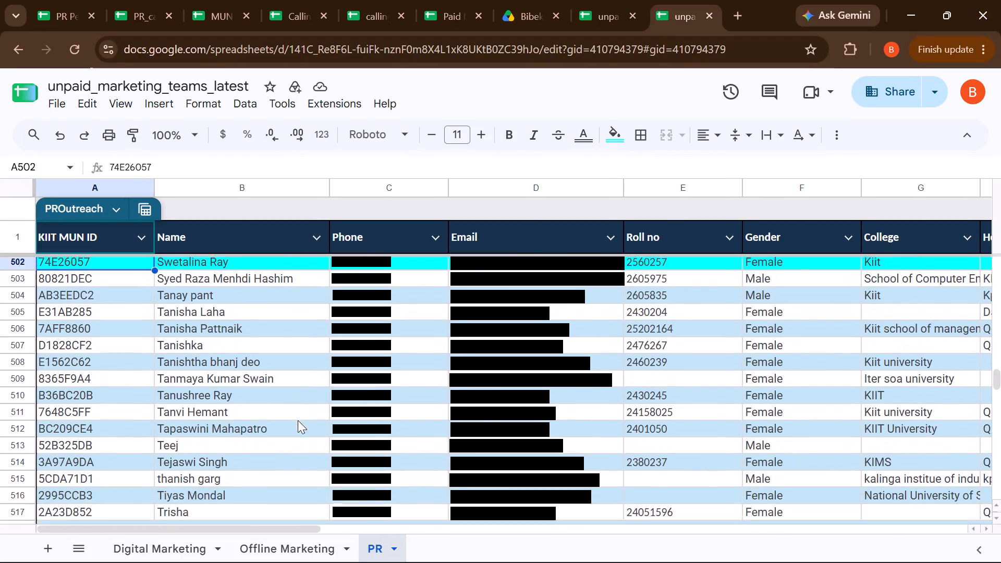
pyautogui.hscroll(5, 298, 420)
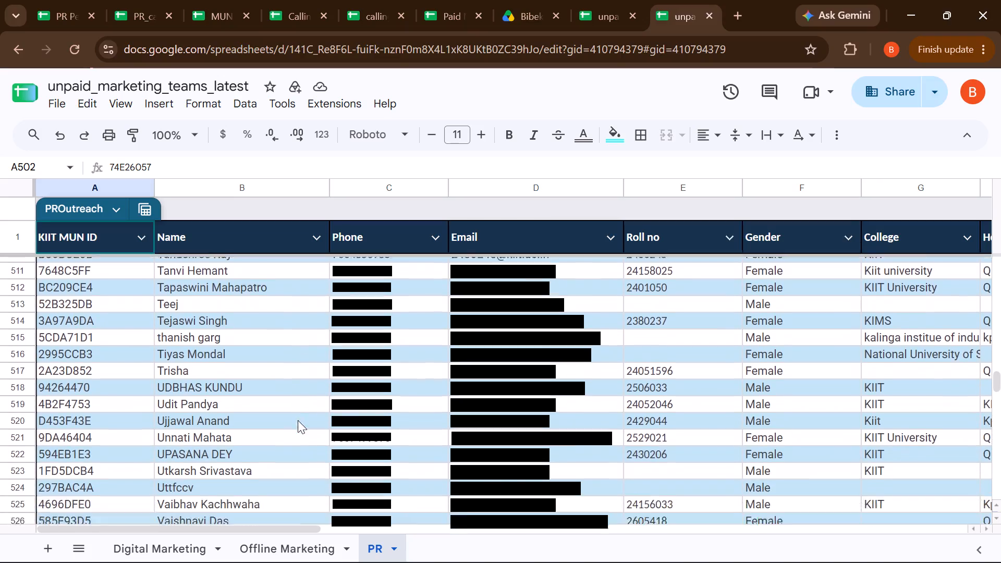
pyautogui.hscroll(1, 298, 420)
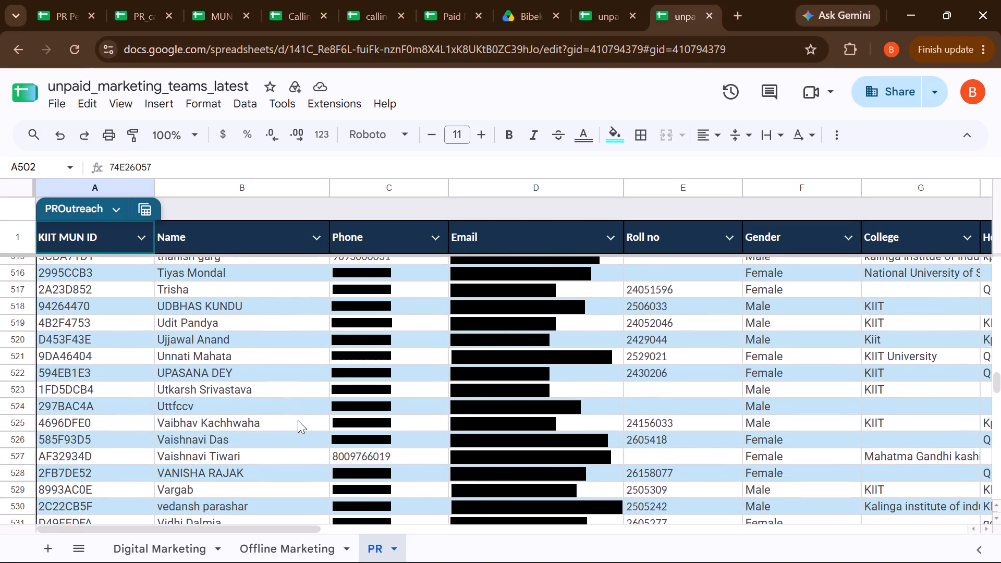
pyautogui.hscroll(1, 298, 420)
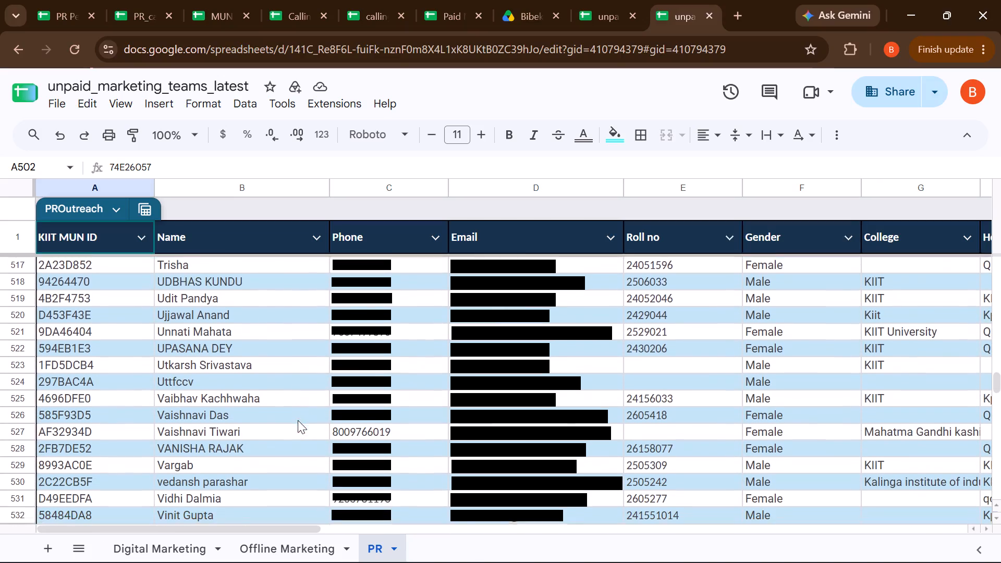
pyautogui.hscroll(3, 298, 420)
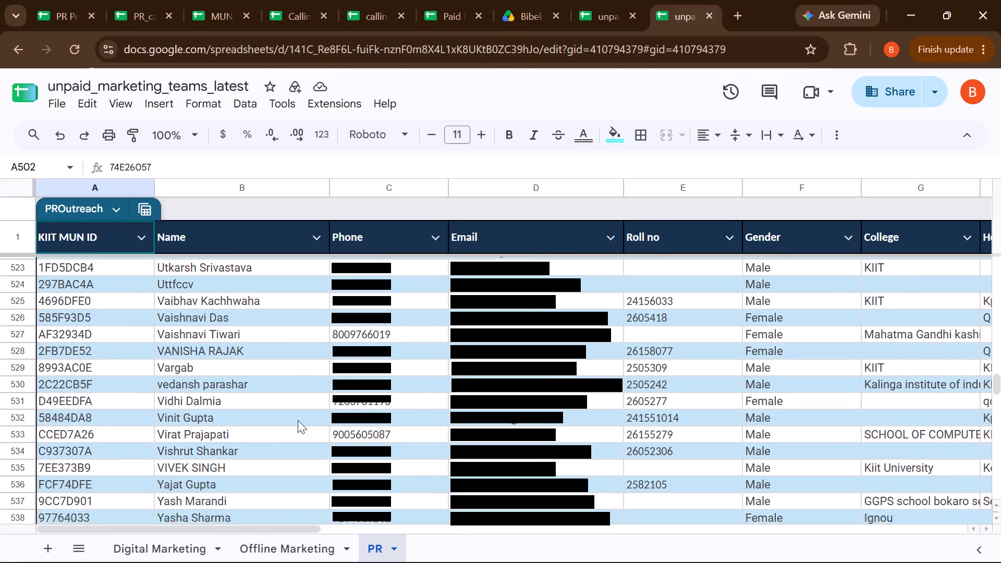
pyautogui.hscroll(4, 298, 420)
pyautogui.scroll(5, 298, 420)
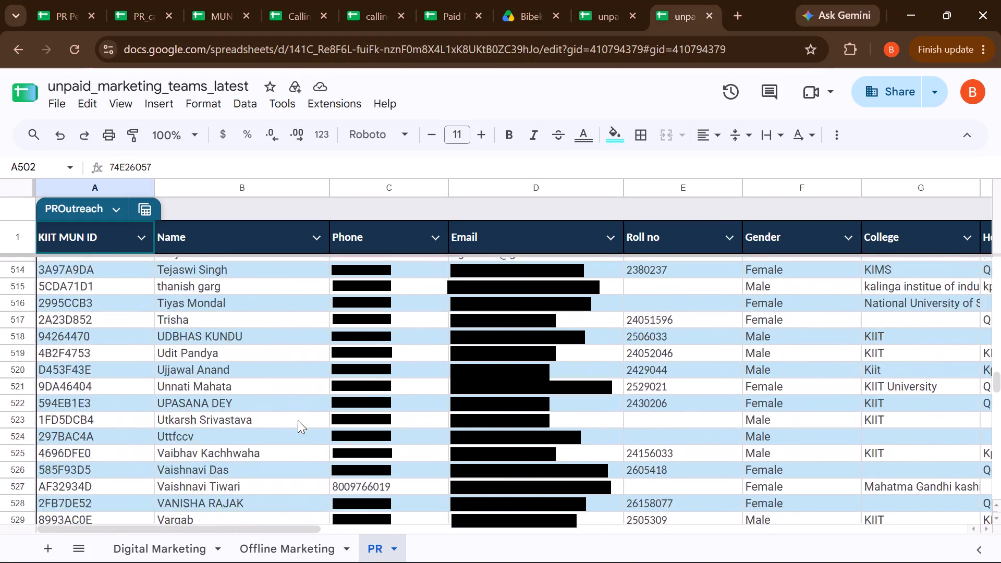
pyautogui.scroll(4, 298, 420)
pyautogui.hscroll(1, 298, 420)
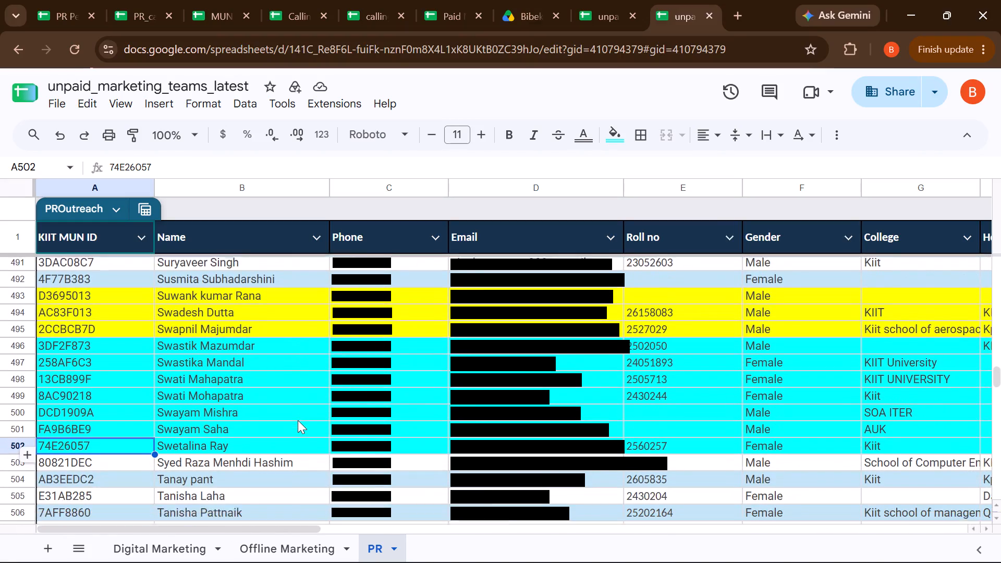
pyautogui.hscroll(2, 298, 420)
pyautogui.click(298, 420)
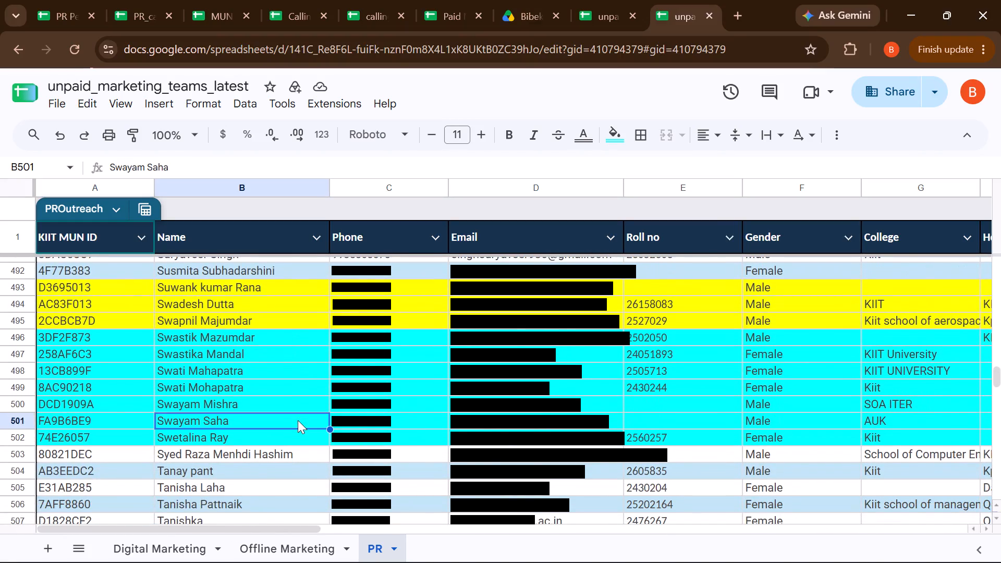
pyautogui.scroll(1, 298, 420)
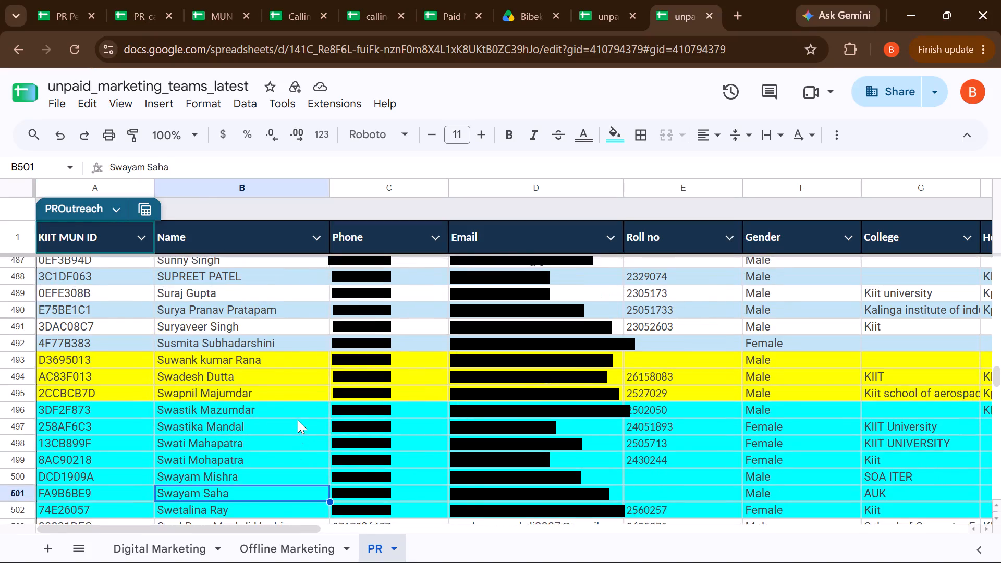
pyautogui.scroll(3, 298, 420)
pyautogui.hscroll(1, 298, 420)
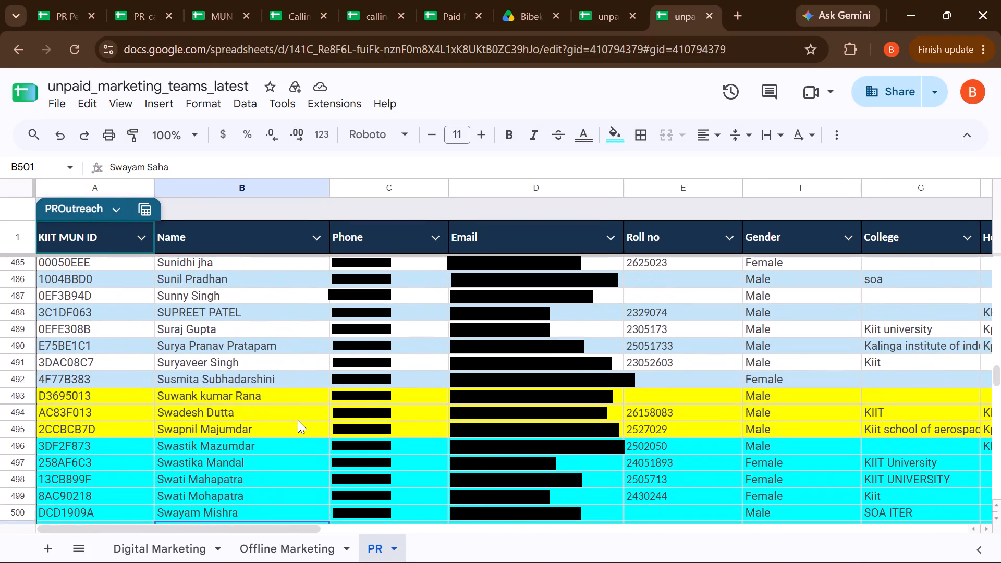
pyautogui.hscroll(1, 298, 420)
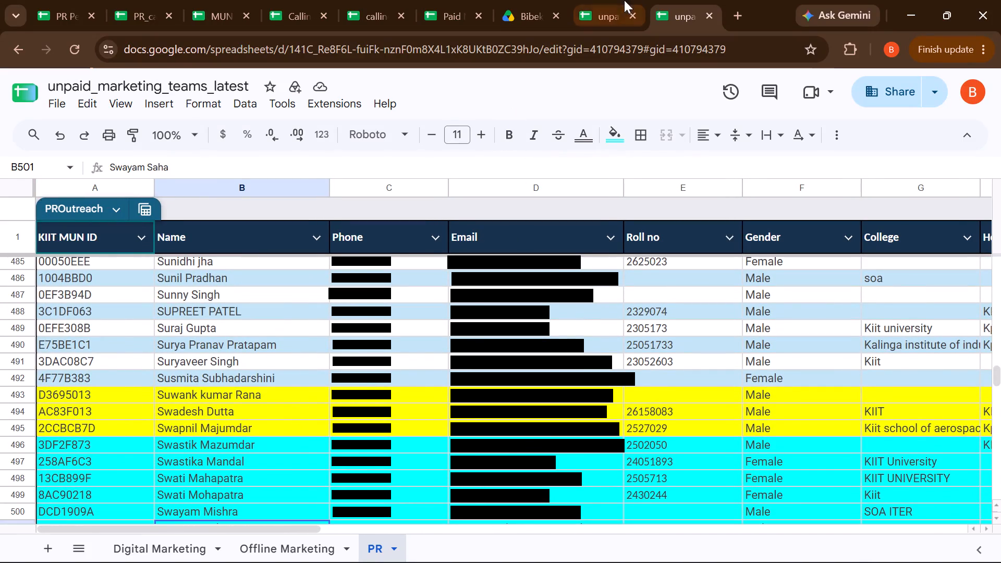
# Switch to the unpaid_marketing_outreach spreadsheet and find Bibek's allotted rows by their Outreach Status, Alloted To and Follow-up Date columns.
pyautogui.click(588, 16)
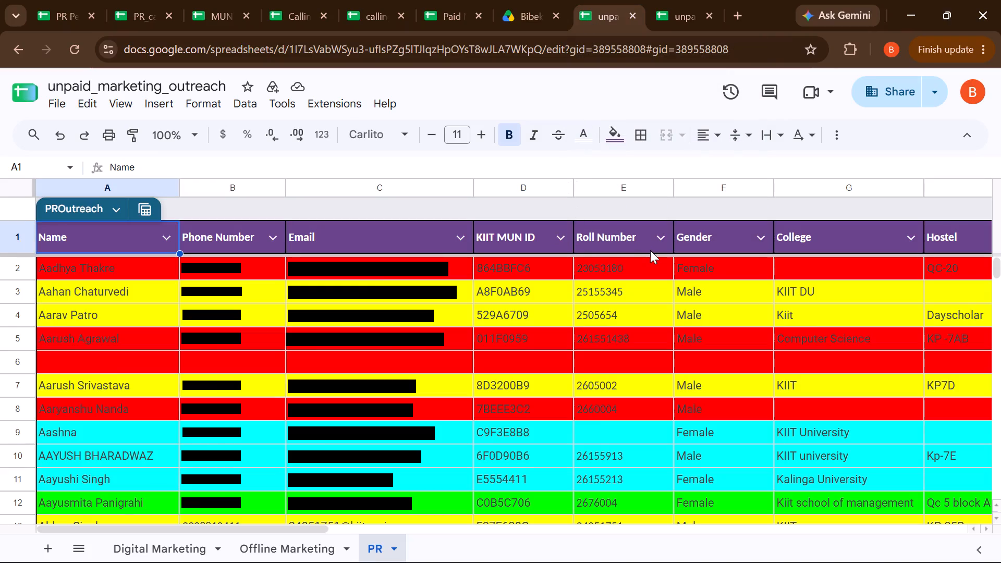
pyautogui.scroll(7, 650, 250)
pyautogui.scroll(3, 629, 340)
pyautogui.hscroll(-8, 629, 340)
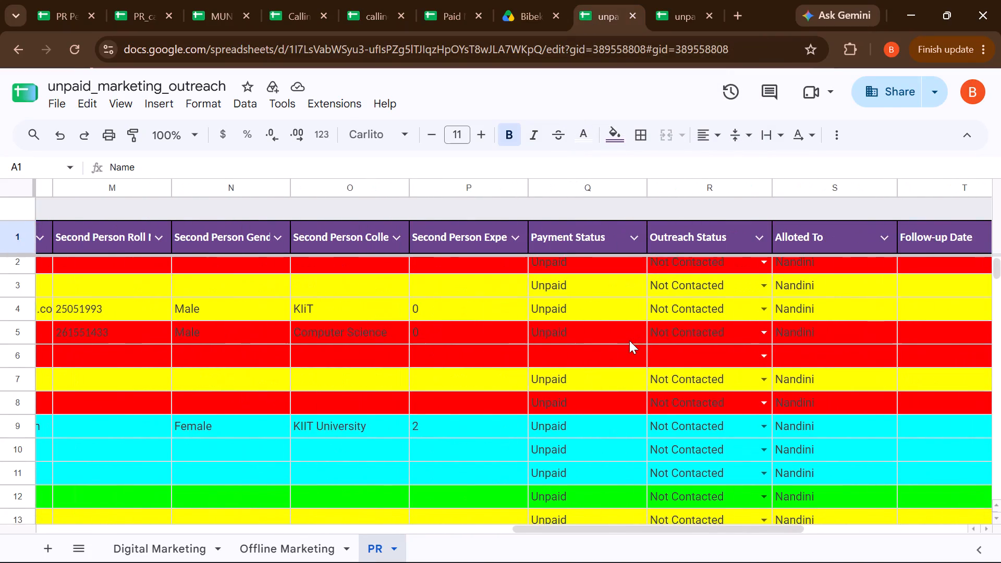
pyautogui.scroll(2, 629, 340)
pyautogui.hscroll(-1, 629, 340)
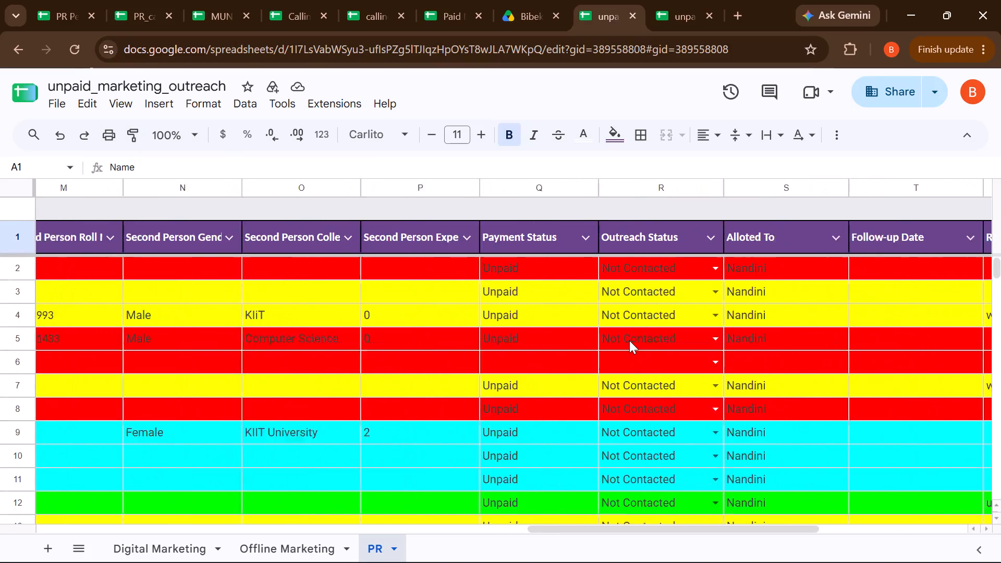
pyautogui.hscroll(-2, 629, 340)
pyautogui.scroll(-4, 629, 340)
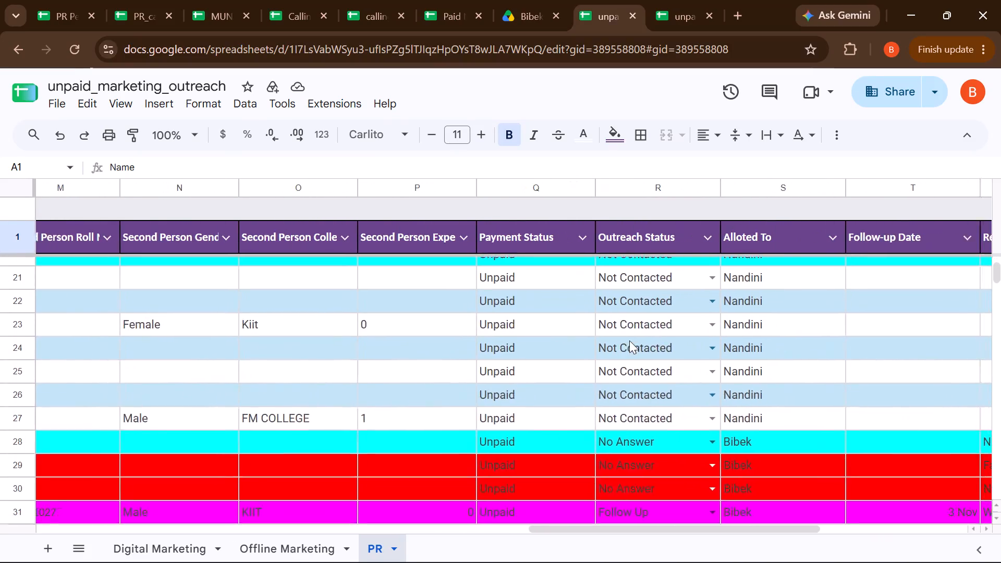
pyautogui.scroll(-3, 629, 340)
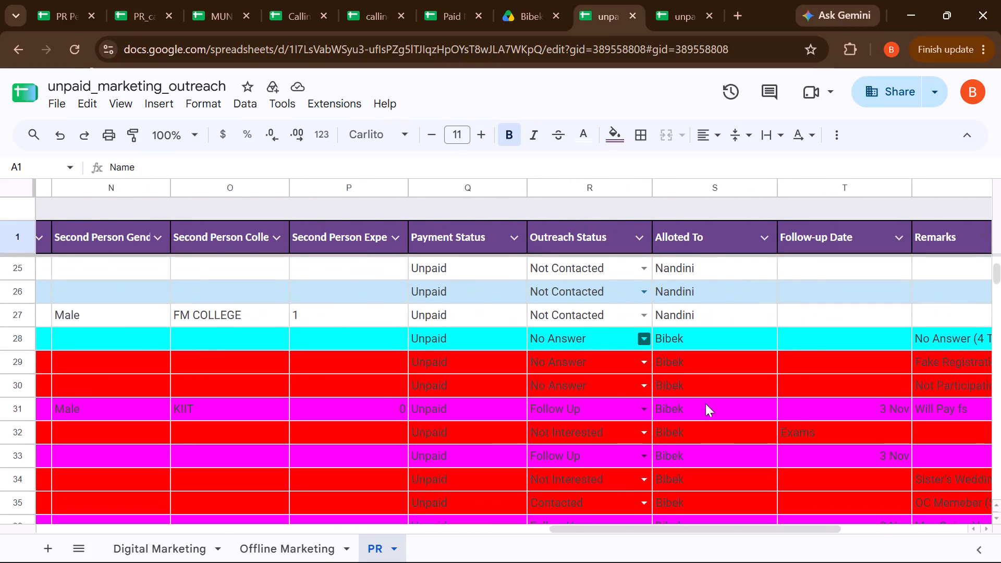
# Go to Bibek's Follow Up contact in row 31 and consult the Name and Phone Number cells.
pyautogui.click(705, 407)
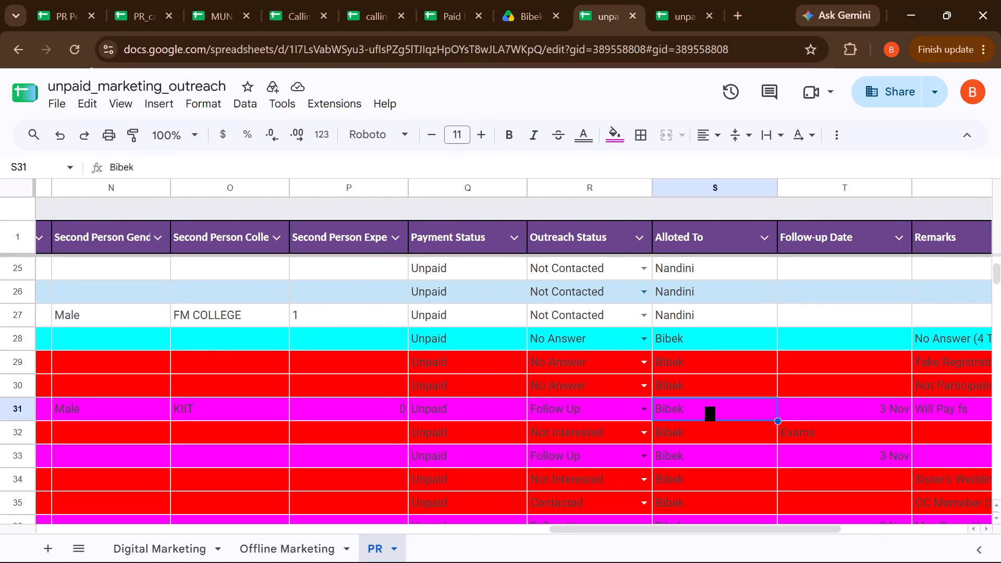
pyautogui.press('Left')
pyautogui.press('Left')
pyautogui.press('Left')
pyautogui.press('Left')
pyautogui.press('Left')
pyautogui.press('Left')
pyautogui.press('Left')
pyautogui.press('Left')
pyautogui.press('Left')
pyautogui.press('Left')
pyautogui.press('Left')
pyautogui.press('Left')
pyautogui.press('Left')
pyautogui.press('Left')
pyautogui.press('Left')
pyautogui.press('Left')
pyautogui.press('Left')
pyautogui.press('Left')
pyautogui.press('Left')
pyautogui.press('Left')
pyautogui.press('Right')
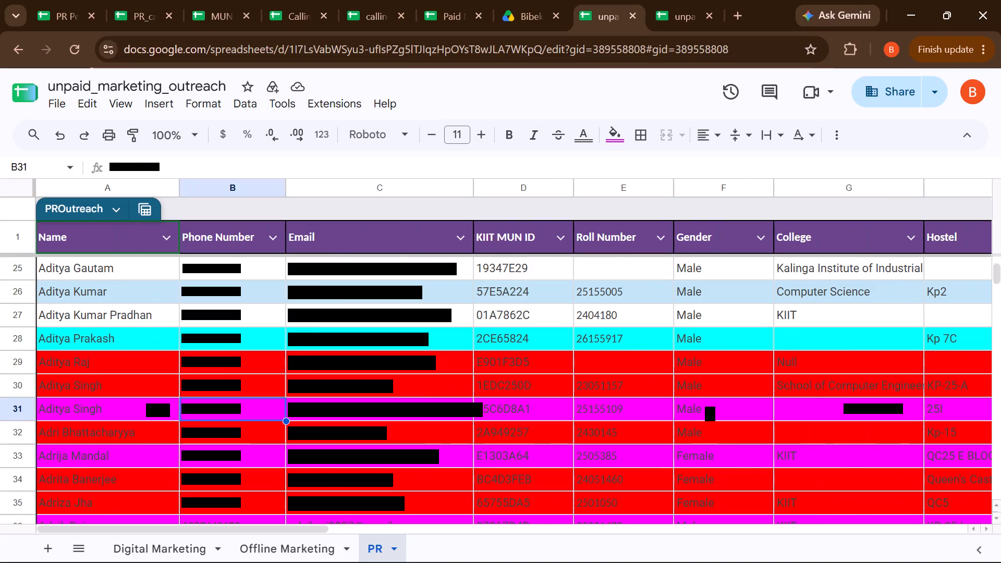
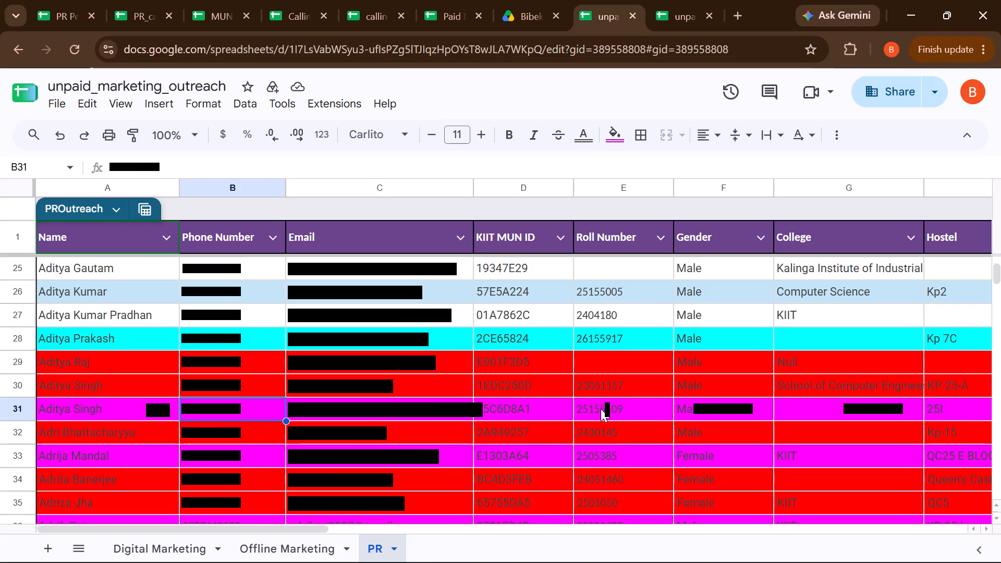
# Check row 31's entries across to the Second Person columns, and return to its Name cell.
pyautogui.press('Right')
pyautogui.press('Right')
pyautogui.press('Right')
pyautogui.press('Right')
pyautogui.press('Right')
pyautogui.press('Right')
pyautogui.press('Right')
pyautogui.press('Right')
pyautogui.press('Right')
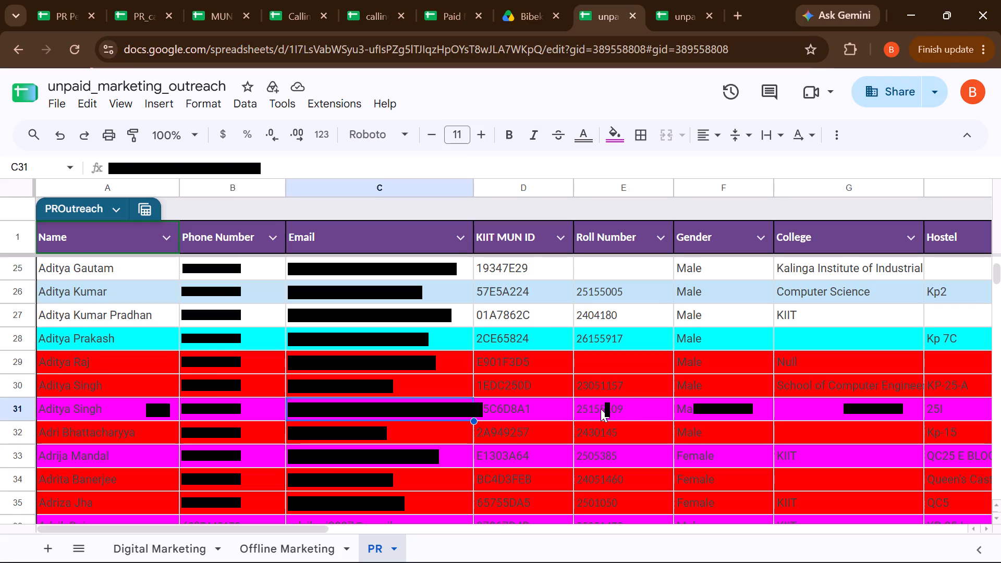
pyautogui.press('Right')
pyautogui.press('Right')
pyautogui.press('Right')
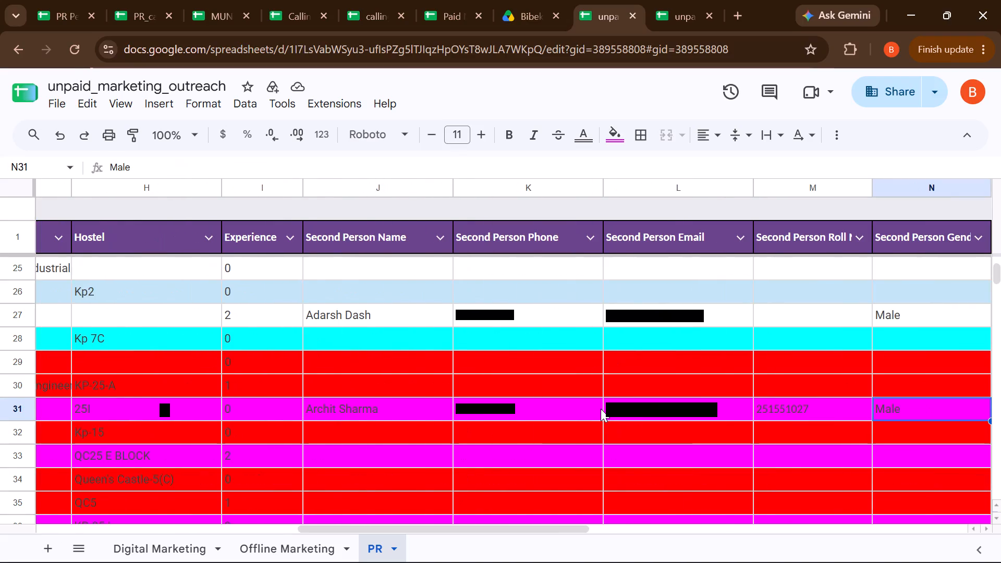
pyautogui.press('Left')
pyautogui.press('Left')
pyautogui.press('Left')
pyautogui.press('Left')
pyautogui.press('Left')
pyautogui.press('Left')
pyautogui.press('Left')
pyautogui.press('Left')
pyautogui.press('Left')
pyautogui.press('Left')
pyautogui.press('Left')
pyautogui.press('Left')
pyautogui.press('Left')
pyautogui.press('Left')
pyautogui.press('Left')
pyautogui.press('Left')
pyautogui.press('Left')
pyautogui.press('Left')
pyautogui.press('Left')
pyautogui.press('Left')
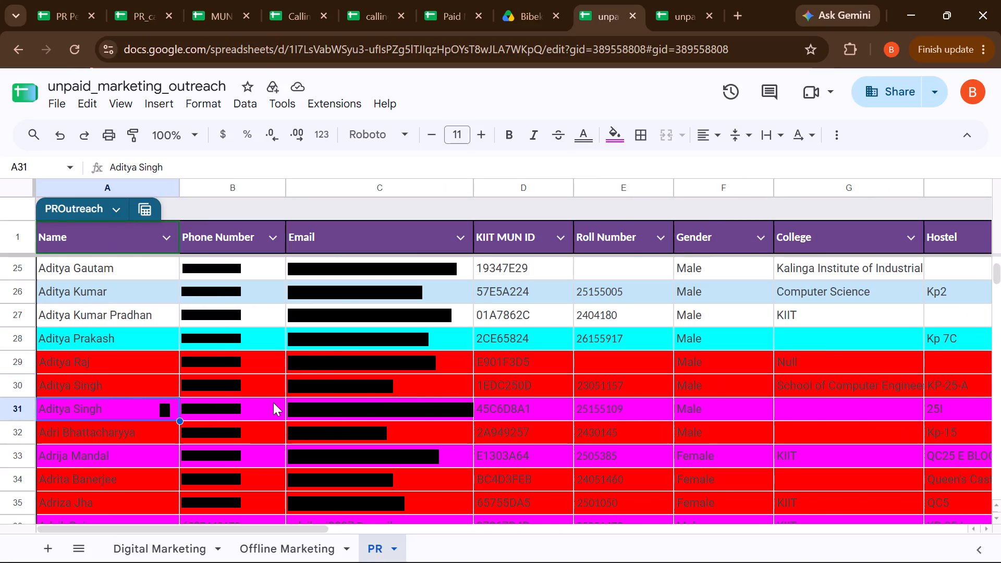
# Fill the whole of row 31 with bright green.
pyautogui.click(14, 403)
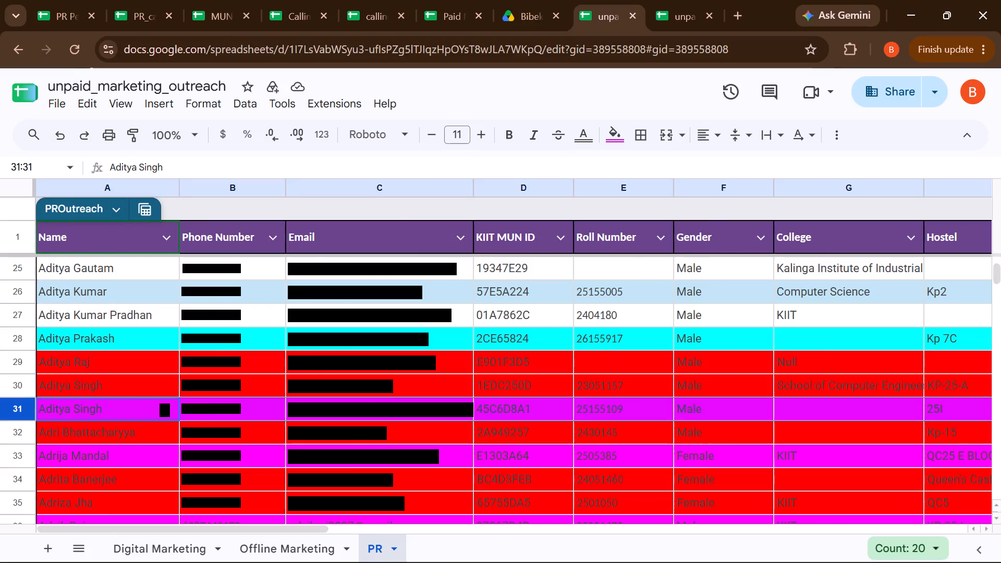
pyautogui.click(615, 138)
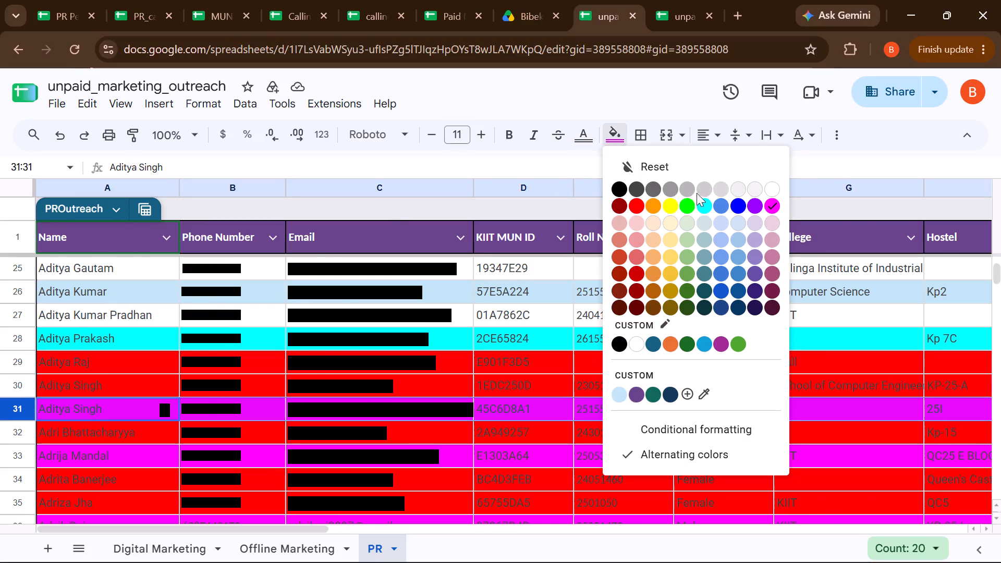
pyautogui.click(691, 202)
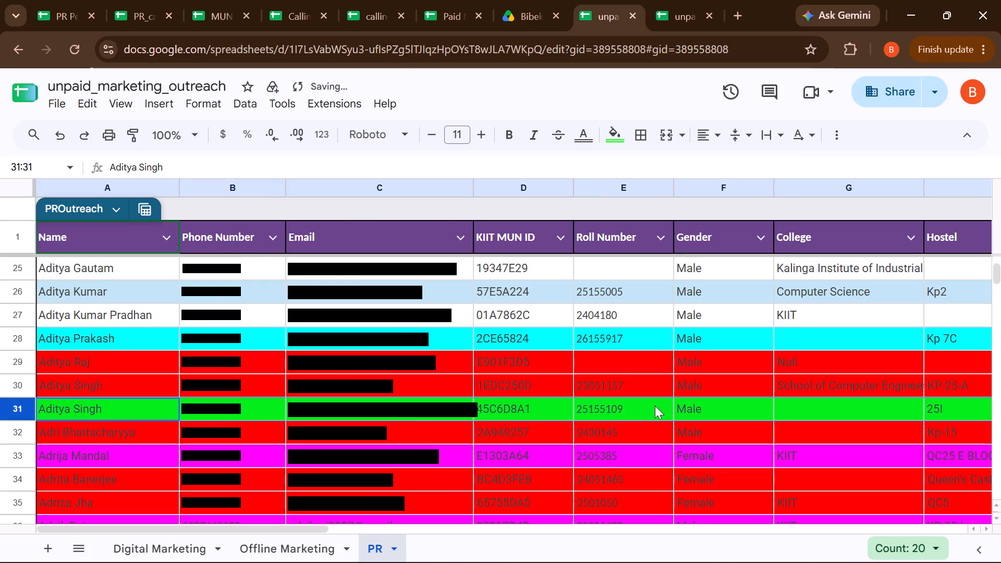
# Replace the Remarks entry in row 31 with "Paid".
pyautogui.click(655, 406)
pyautogui.press('Right')
pyautogui.press('Right')
pyautogui.press('Right')
pyautogui.press('Right')
pyautogui.press('Right')
pyautogui.press('Right')
pyautogui.press('Right')
pyautogui.press('Right')
pyautogui.press('Right')
pyautogui.press('Right')
pyautogui.press('Right')
pyautogui.press('Right')
pyautogui.press('Right')
pyautogui.press('Right')
pyautogui.press('Right')
pyautogui.press('Right')
pyautogui.press('Right')
pyautogui.press('Right')
pyautogui.press('Right')
pyautogui.press('Right')
pyautogui.press('Right')
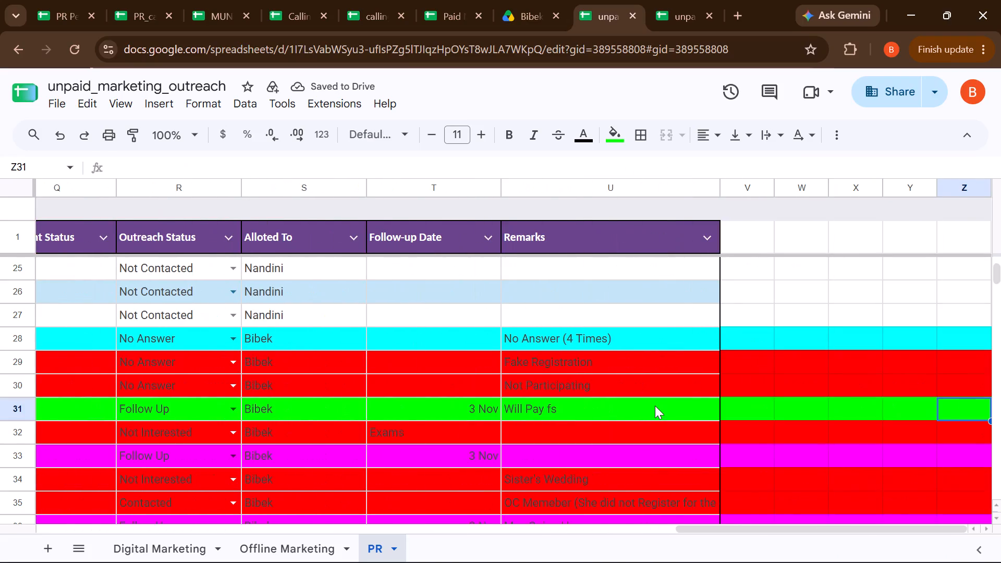
pyautogui.press('Left')
pyautogui.press('Left')
pyautogui.press('Left')
pyautogui.press('Left')
pyautogui.press('Left')
pyautogui.press('Left')
pyautogui.doubleClick(655, 406)
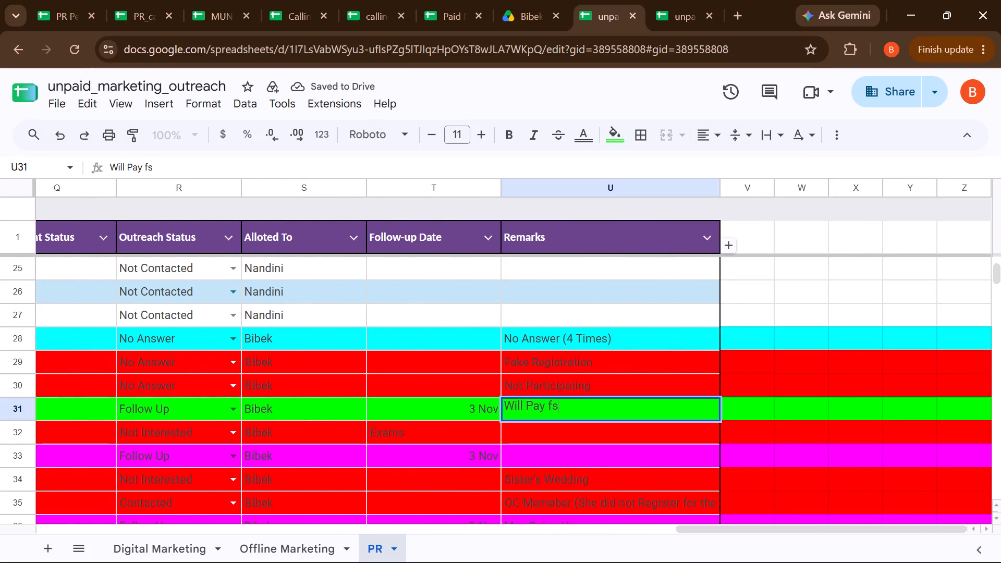
pyautogui.press('BackSpace')
pyautogui.press('BackSpace')
pyautogui.press('BackSpace')
pyautogui.press('BackSpace')
pyautogui.press('BackSpace')
pyautogui.press('BackSpace')
pyautogui.press('BackSpace')
pyautogui.press('BackSpace')
pyautogui.press('BackSpace')
pyautogui.press('BackSpace')
pyautogui.press('BackSpace')
pyautogui.press('BackSpace')
pyautogui.press('BackSpace')
pyautogui.press('BackSpace')
pyautogui.write('Paid')
pyautogui.press('Return')
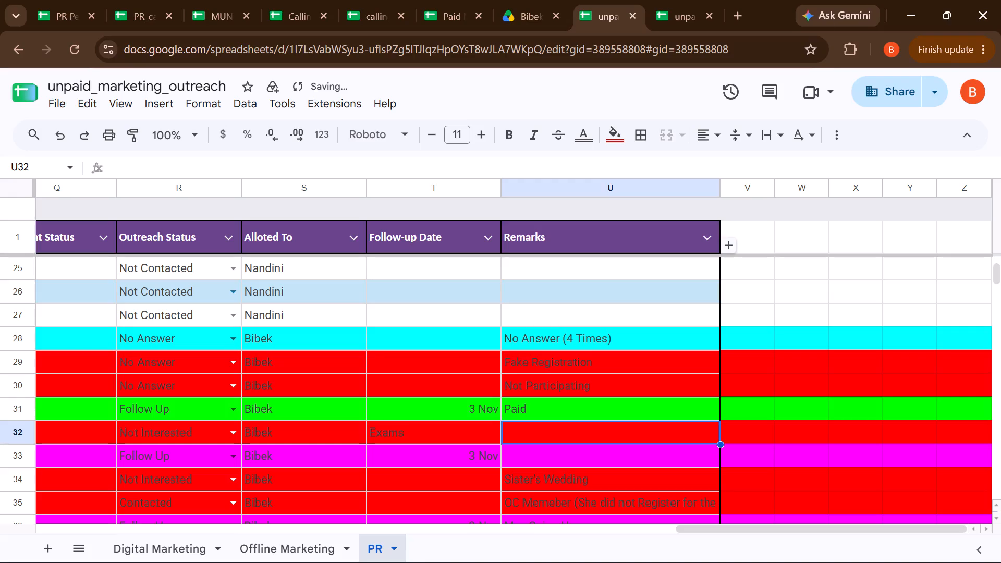
# Switch to the unpaid_marketing_teams_latest spreadsheet, consult row 500's Phone cell, and fill that whole row red.
pyautogui.click(676, 8)
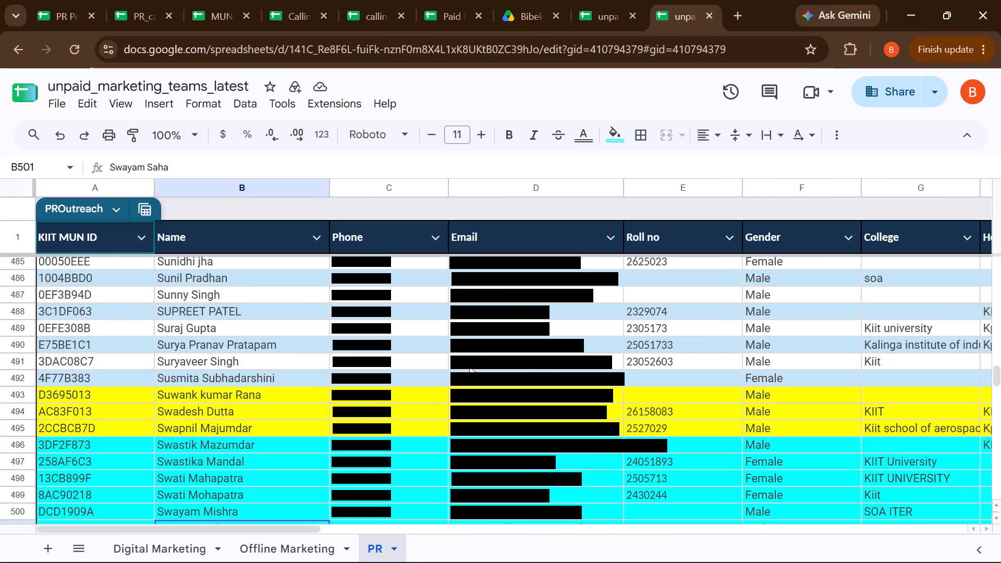
pyautogui.scroll(-1, 469, 366)
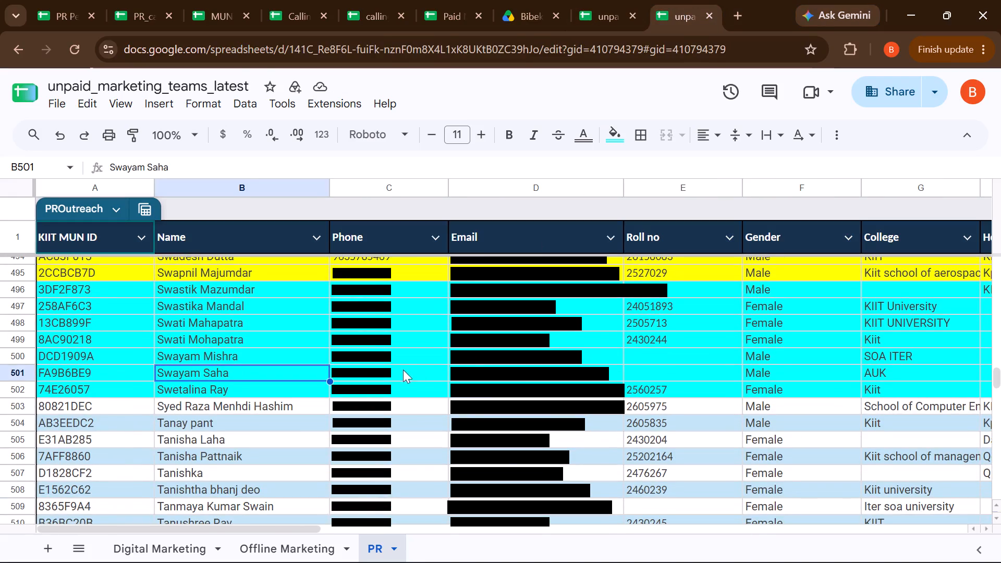
pyautogui.click(399, 359)
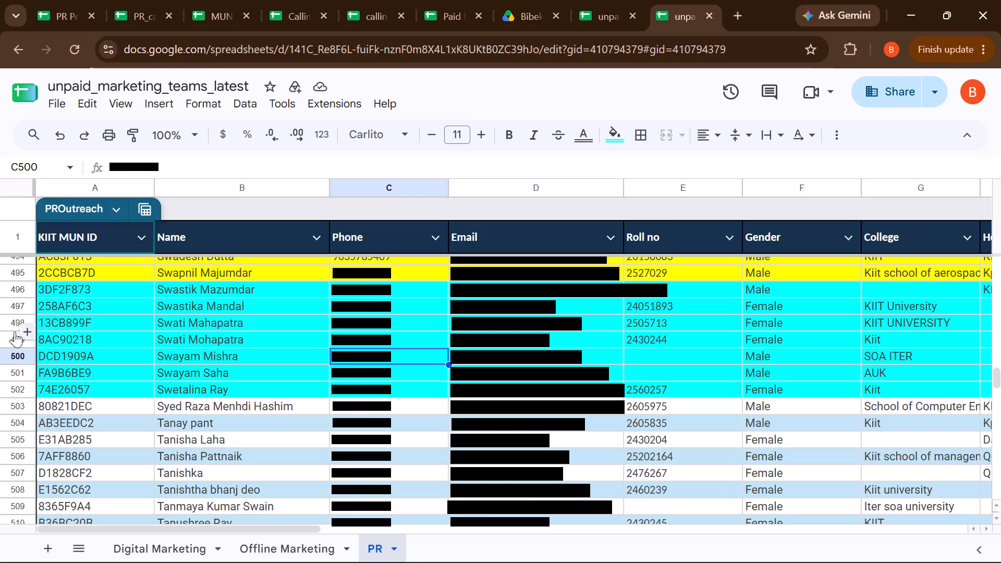
pyautogui.click(17, 354)
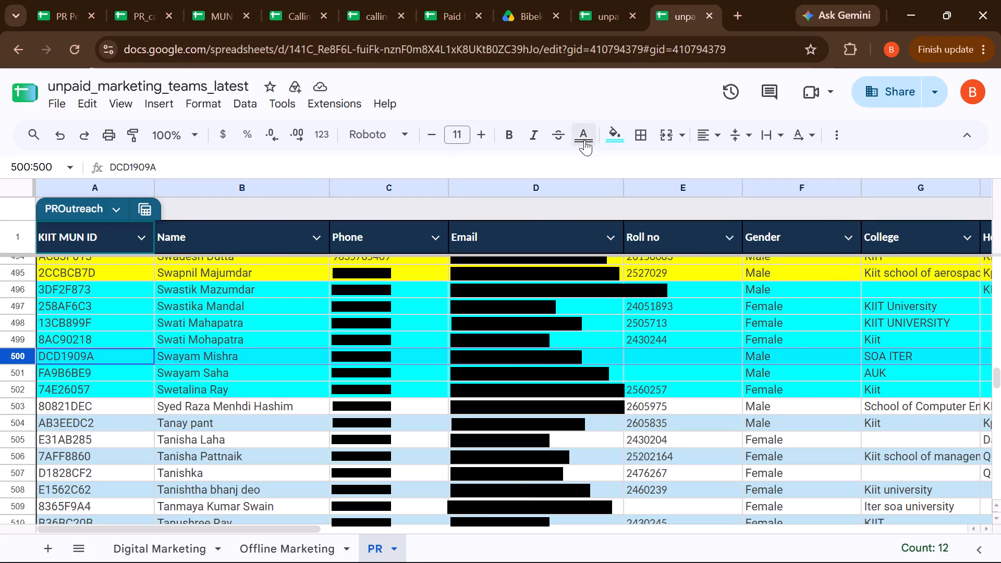
pyautogui.click(619, 133)
pyautogui.click(636, 201)
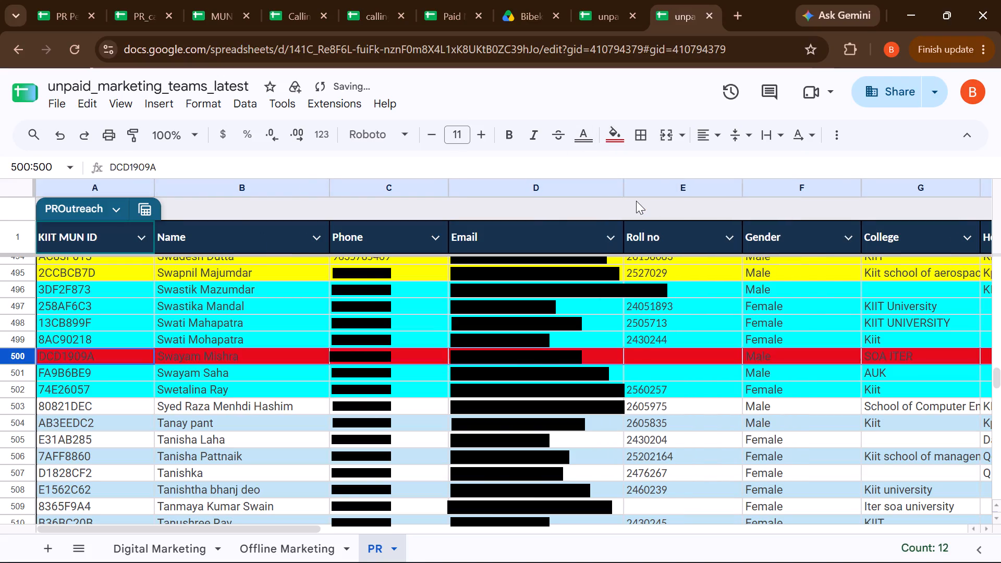
# Enter "Not interested" in the Remarks column of row 500.
pyautogui.press('Right')
pyautogui.press('Right')
pyautogui.press('Right')
pyautogui.press('Right')
pyautogui.press('Right')
pyautogui.press('Right')
pyautogui.press('Right')
pyautogui.press('Right')
pyautogui.press('Right')
pyautogui.press('Right')
pyautogui.press('Right')
pyautogui.press('Right')
pyautogui.press('Right')
pyautogui.press('Right')
pyautogui.press('Right')
pyautogui.press('Right')
pyautogui.press('Right')
pyautogui.press('Right')
pyautogui.press('Right')
pyautogui.press('Right')
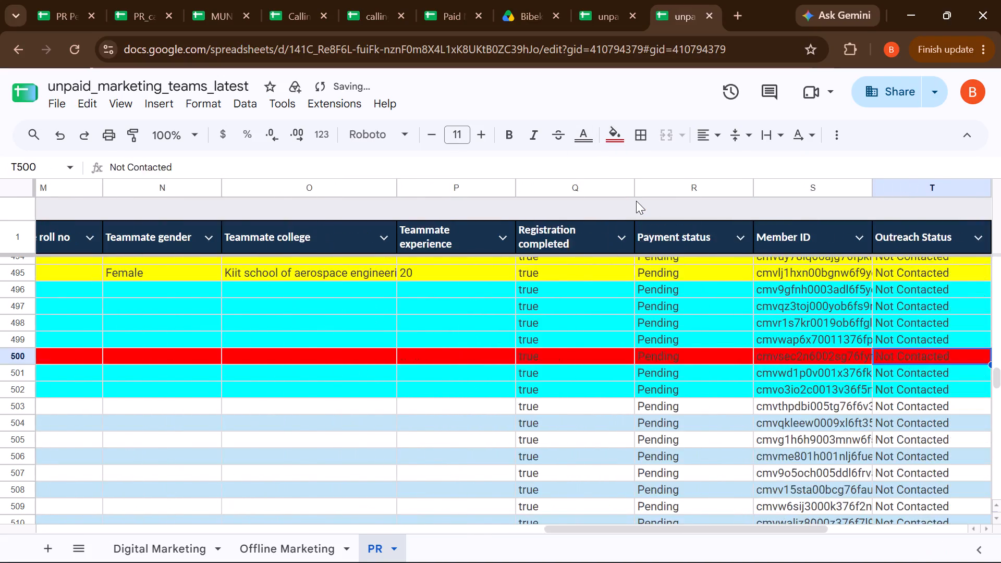
pyautogui.press('Right')
pyautogui.press('Right')
pyautogui.press('Left')
pyautogui.press('Right')
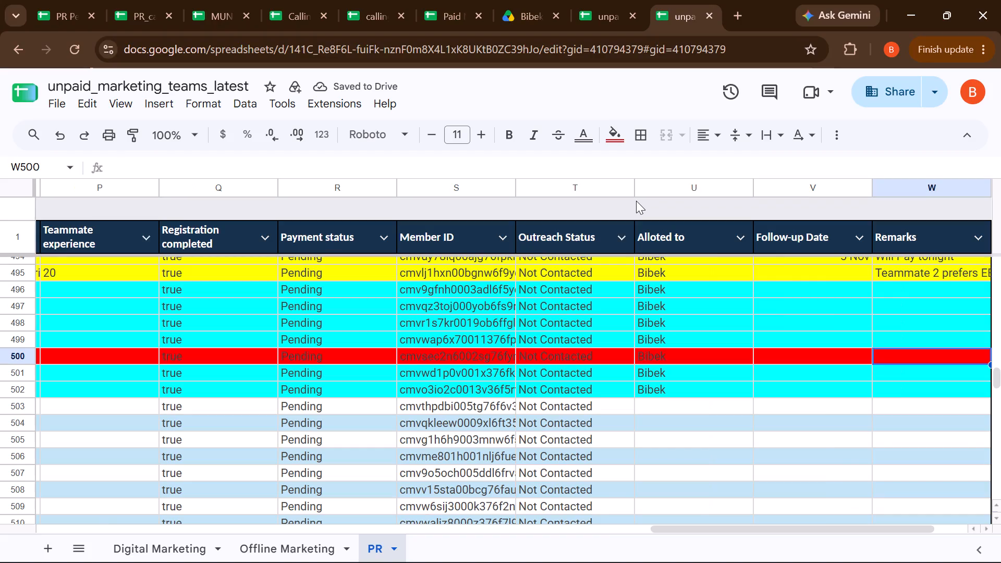
pyautogui.write('Not interested')
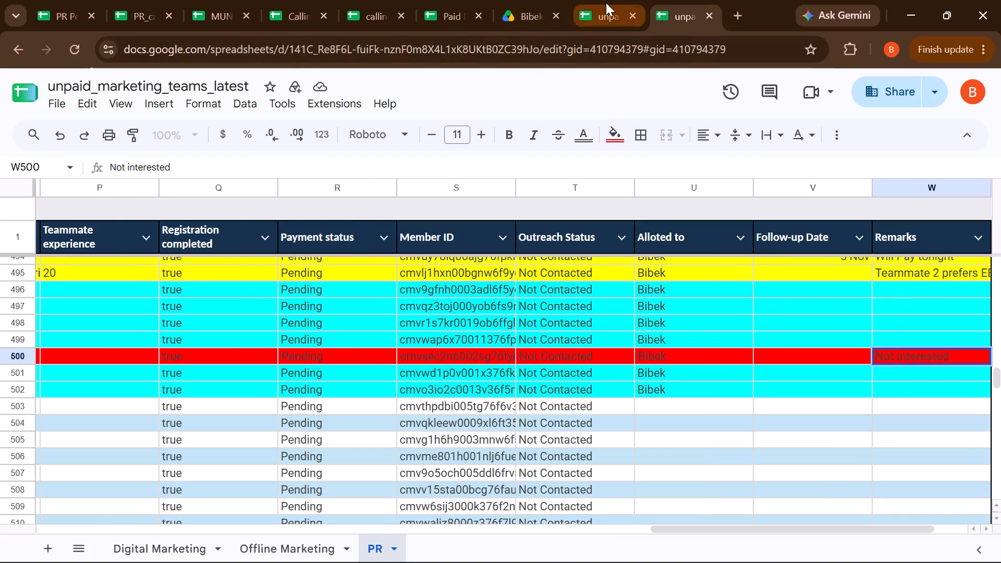
# Switch back to the unpaid_marketing_outreach spreadsheet and go to the Name cell of Bibek's Follow Up contact in row 33.
pyautogui.click(606, 3)
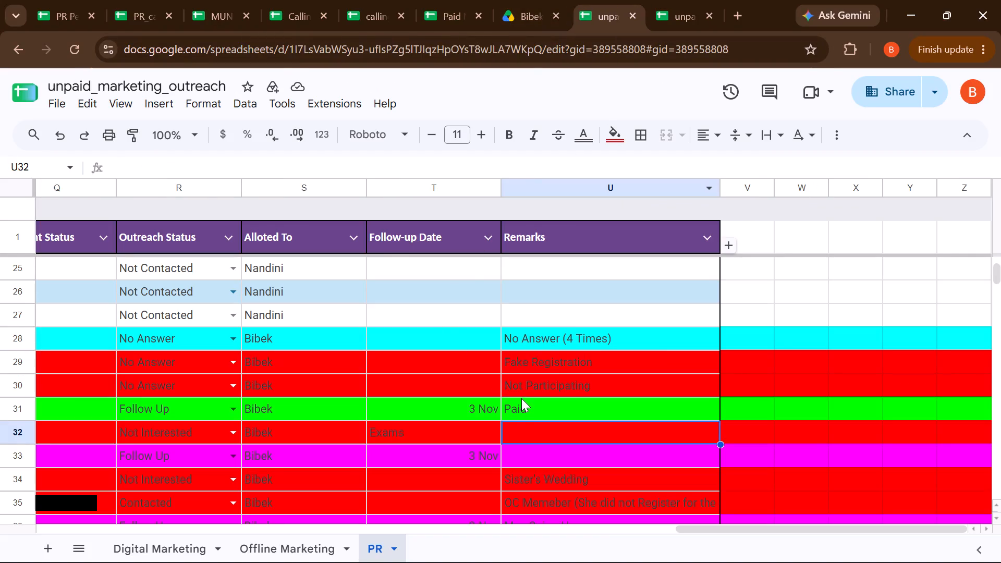
pyautogui.click(521, 398)
pyautogui.press('Down')
pyautogui.press('Down')
pyautogui.press('Down')
pyautogui.press('Left')
pyautogui.press('Left')
pyautogui.press('Left')
pyautogui.press('Left')
pyautogui.press('Left')
pyautogui.press('Left')
pyautogui.press('Left')
pyautogui.press('Left')
pyautogui.press('Left')
pyautogui.press('Left')
pyautogui.press('Left')
pyautogui.press('Left')
pyautogui.press('Left')
pyautogui.press('Left')
pyautogui.press('Left')
pyautogui.press('Left')
pyautogui.press('Left')
pyautogui.press('Left')
pyautogui.press('Left')
pyautogui.press('Left')
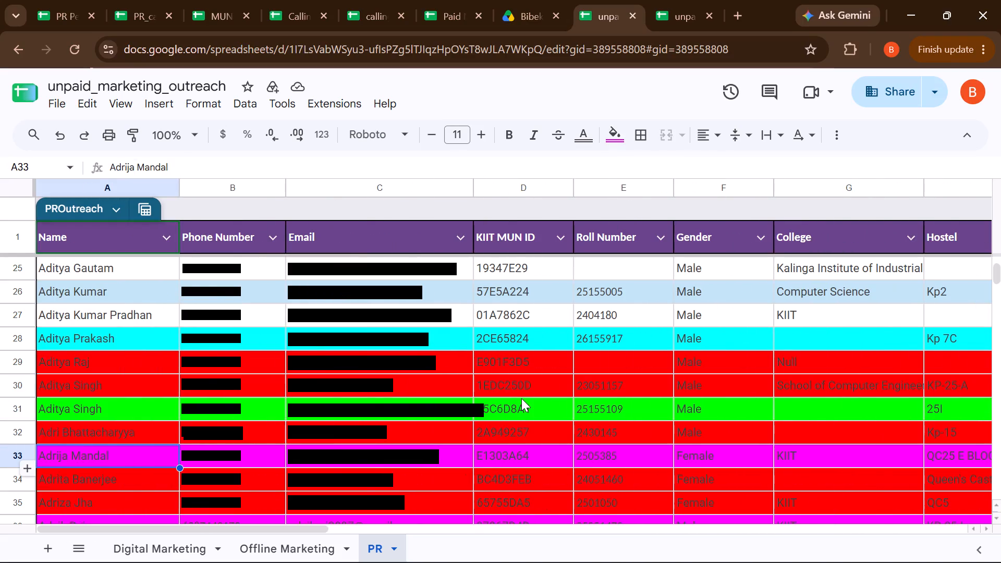
# Review the coloured contact rows around row 33, and check that row's Outreach Status, Follow-up Date and Remarks cells.
pyautogui.scroll(-1, 521, 398)
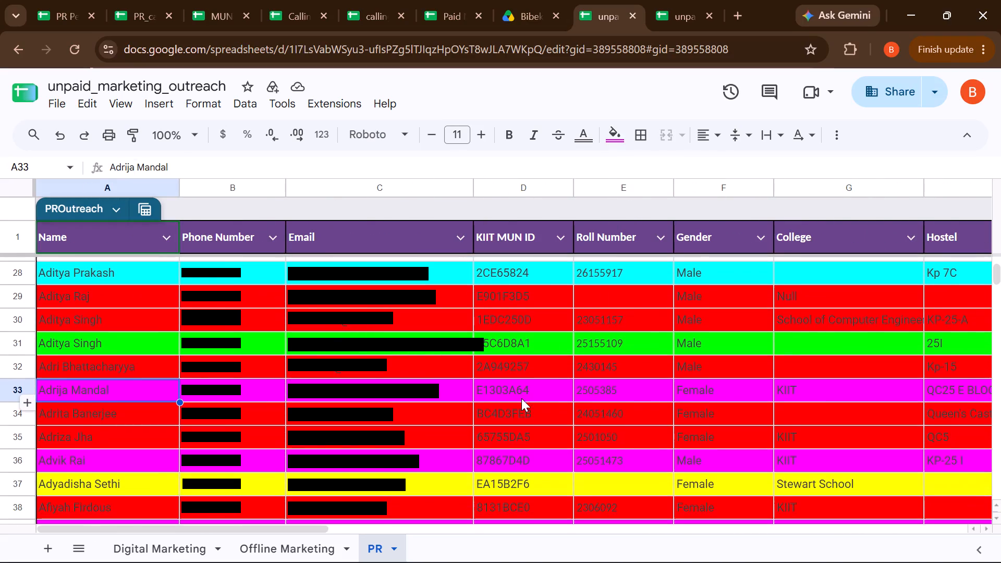
pyautogui.scroll(-1, 521, 398)
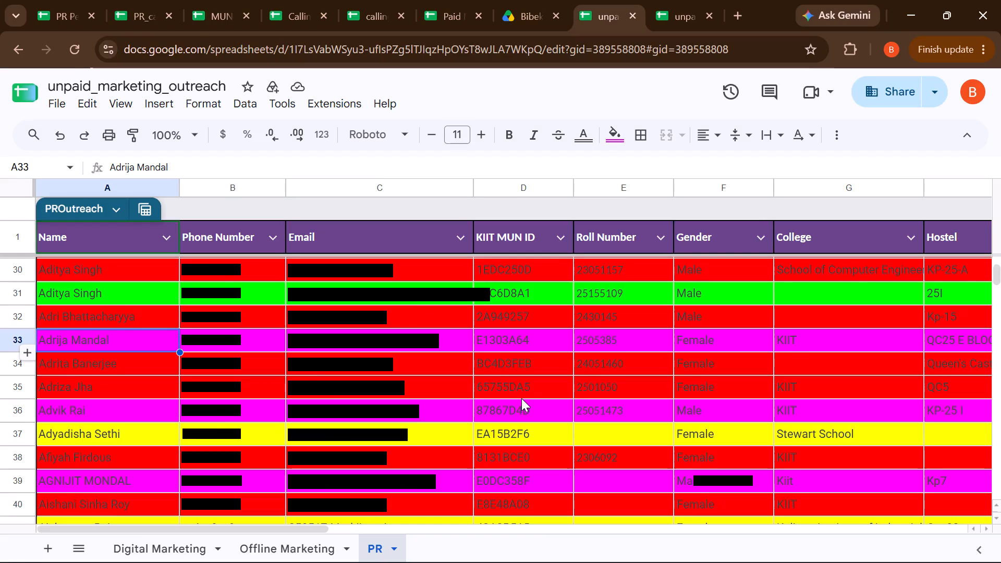
pyautogui.press('Right')
pyautogui.press('Right')
pyautogui.press('Right')
pyautogui.press('Right')
pyautogui.press('Right')
pyautogui.press('Right')
pyautogui.press('Right')
pyautogui.press('Right')
pyautogui.press('Right')
pyautogui.press('Right')
pyautogui.press('Right')
pyautogui.press('Right')
pyautogui.press('Right')
pyautogui.press('Right')
pyautogui.press('Right')
pyautogui.press('Right')
pyautogui.press('Right')
pyautogui.press('Right')
pyautogui.press('Right')
pyautogui.press('Right')
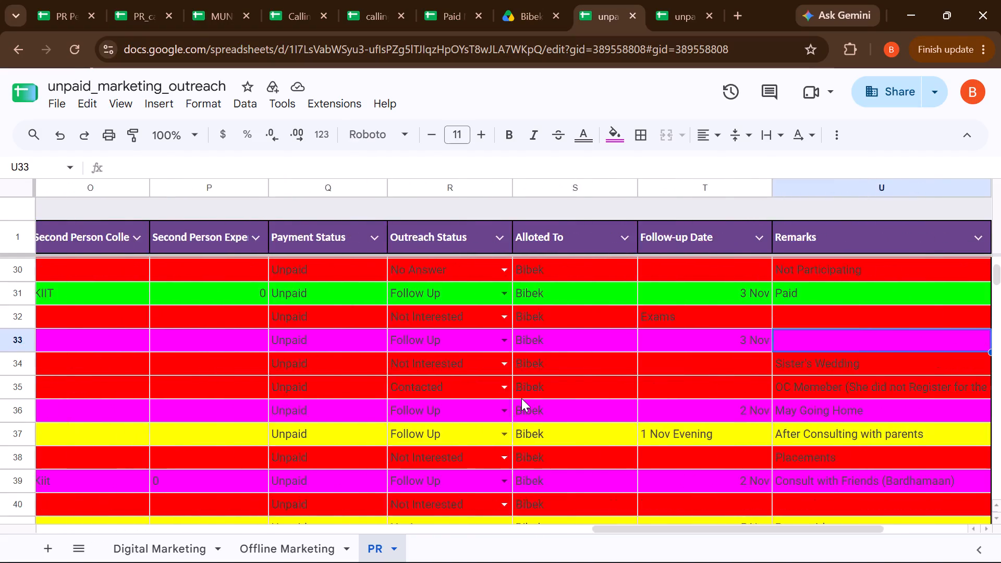
# Check the cells around row 33's Remarks entry and go back to that row's Name cell.
pyautogui.press('Right')
pyautogui.press('Right')
pyautogui.press('Left')
pyautogui.press('Right')
pyautogui.press('Left')
pyautogui.press('Right')
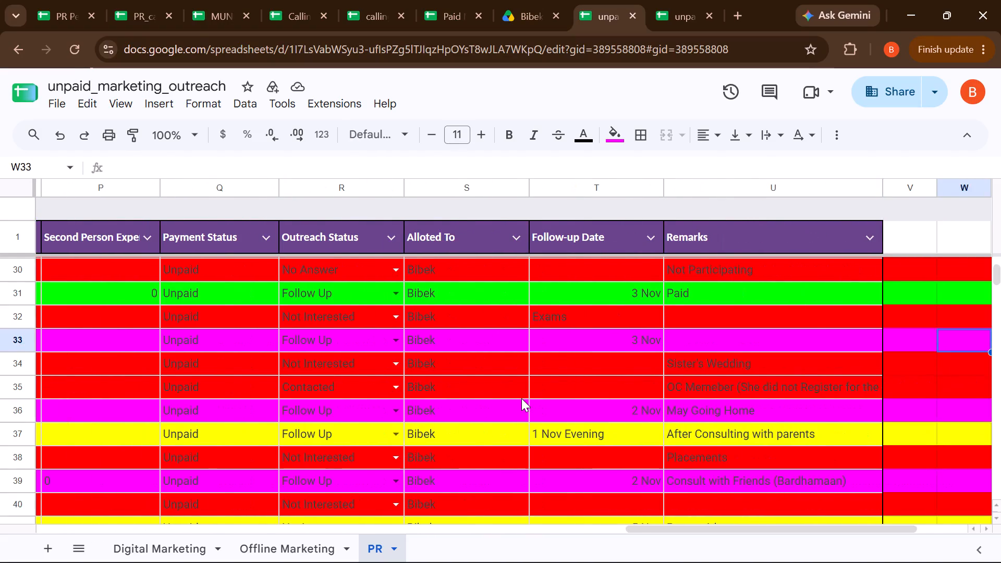
pyautogui.press('Right')
pyautogui.press('Left')
pyautogui.press('Left')
pyautogui.press('Left')
pyautogui.press('Left')
pyautogui.press('Left')
pyautogui.press('Left')
pyautogui.press('Left')
pyautogui.press('Left')
pyautogui.press('Left')
pyautogui.press('Left')
pyautogui.press('Left')
pyautogui.press('Left')
pyautogui.press('Left')
pyautogui.press('Left')
pyautogui.press('Left')
pyautogui.press('Left')
pyautogui.press('Left')
pyautogui.press('Left')
pyautogui.press('Left')
pyautogui.press('Left')
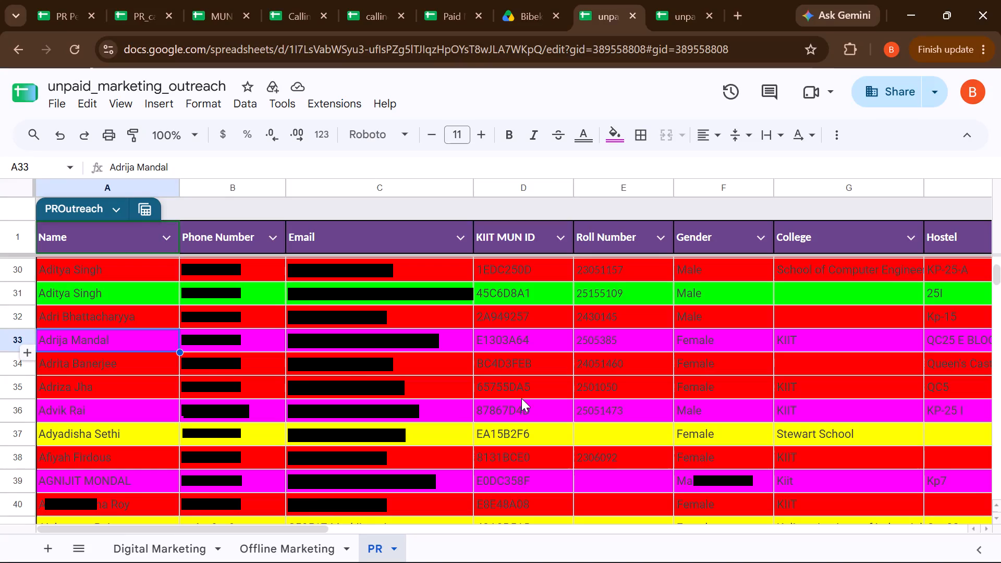
# Go to Bibek's Follow Up contact in row 36, examine its Outreach Status, Follow-up Date and Remarks, and return to its Name cell.
pyautogui.press('Down')
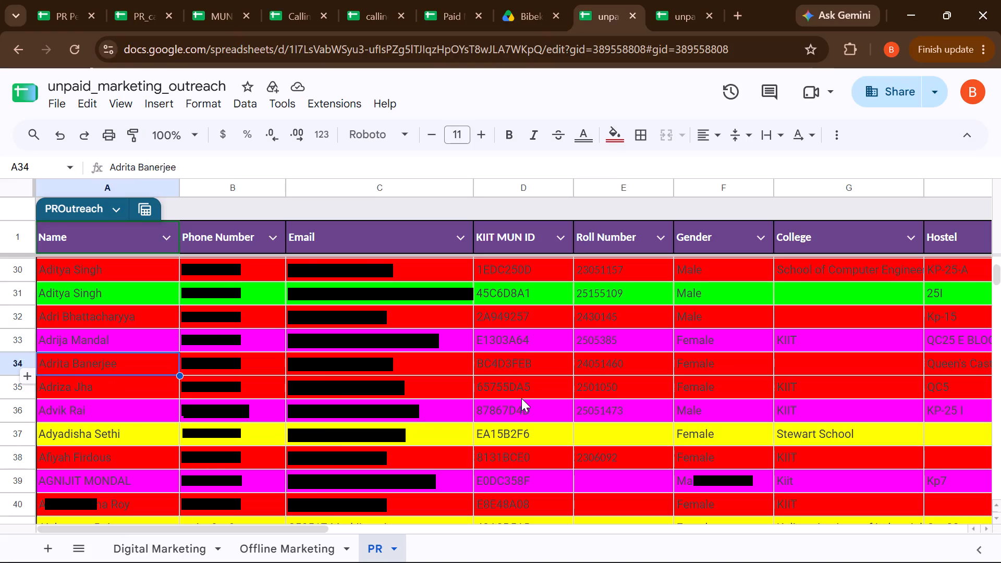
pyautogui.press('Down')
pyautogui.press('Down')
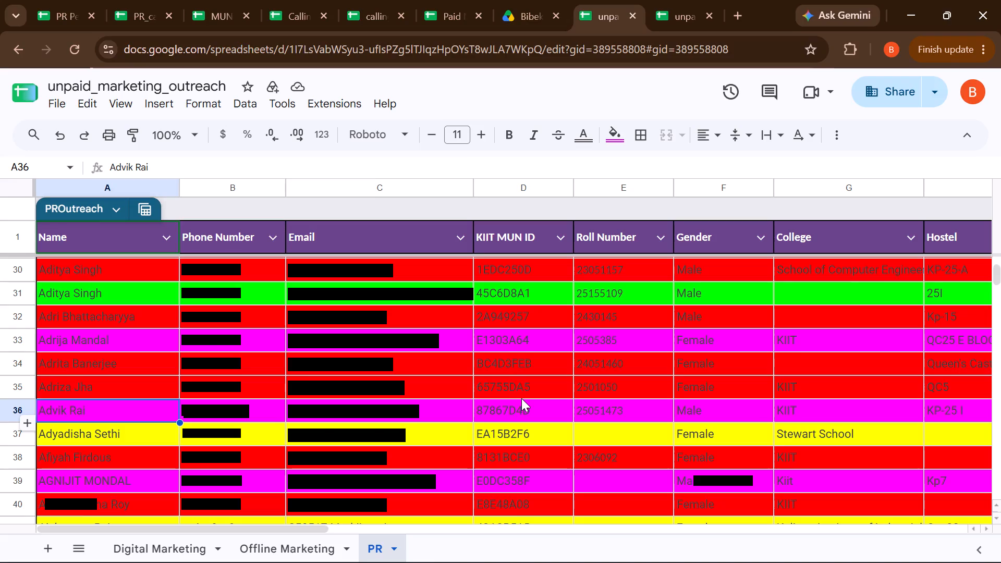
pyautogui.press('Right')
pyautogui.press('Right')
pyautogui.press('Right')
pyautogui.press('Right')
pyautogui.press('Right')
pyautogui.press('Right')
pyautogui.press('Right')
pyautogui.press('Right')
pyautogui.press('Right')
pyautogui.press('Right')
pyautogui.press('Right')
pyautogui.press('Right')
pyautogui.press('Right')
pyautogui.press('Right')
pyautogui.press('Right')
pyautogui.press('Right')
pyautogui.press('Right')
pyautogui.press('Right')
pyautogui.press('Right')
pyautogui.press('Right')
pyautogui.press('Right')
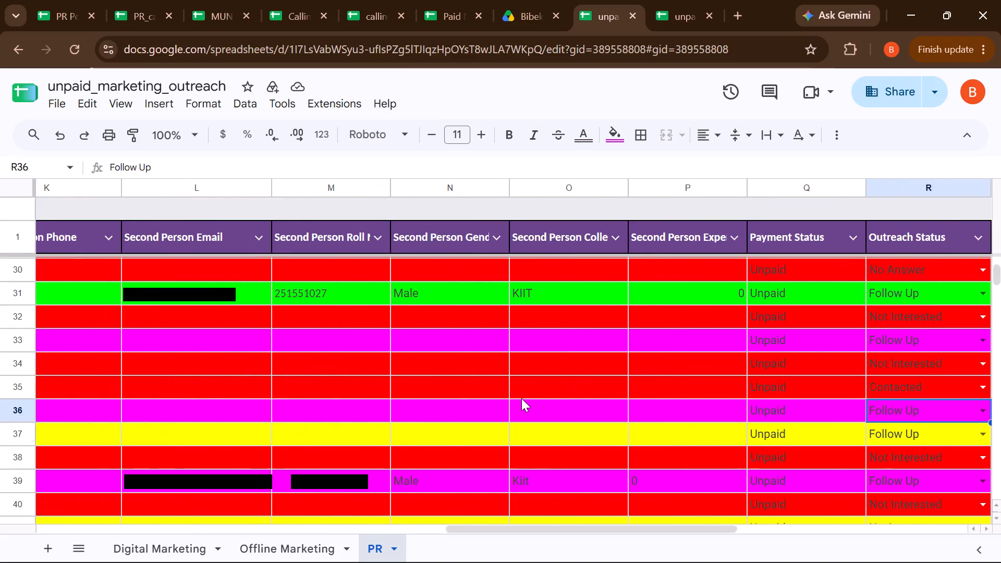
pyautogui.press('Left')
pyautogui.press('Left')
pyautogui.press('Right')
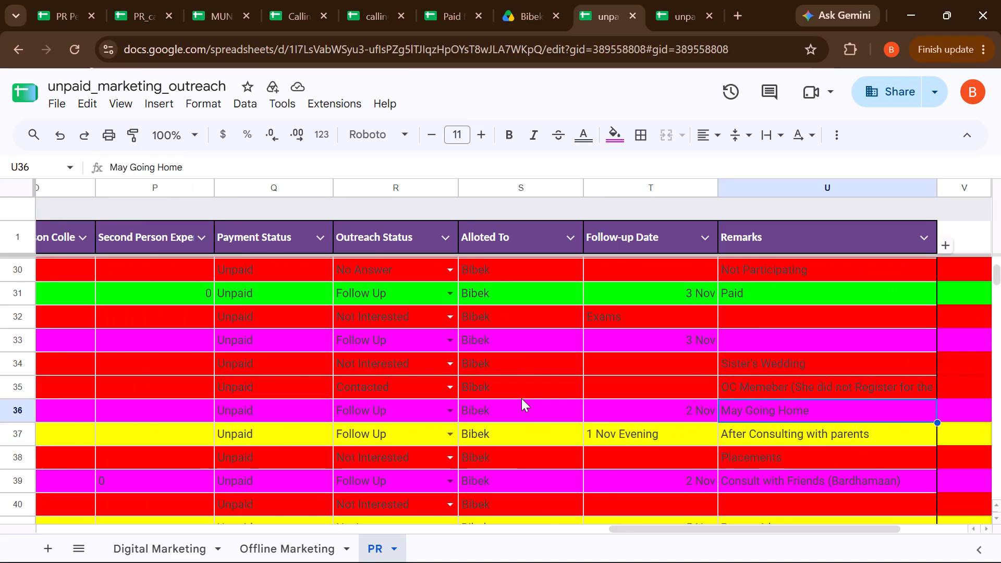
pyautogui.press('Right')
pyautogui.press('Right')
pyautogui.press('Left')
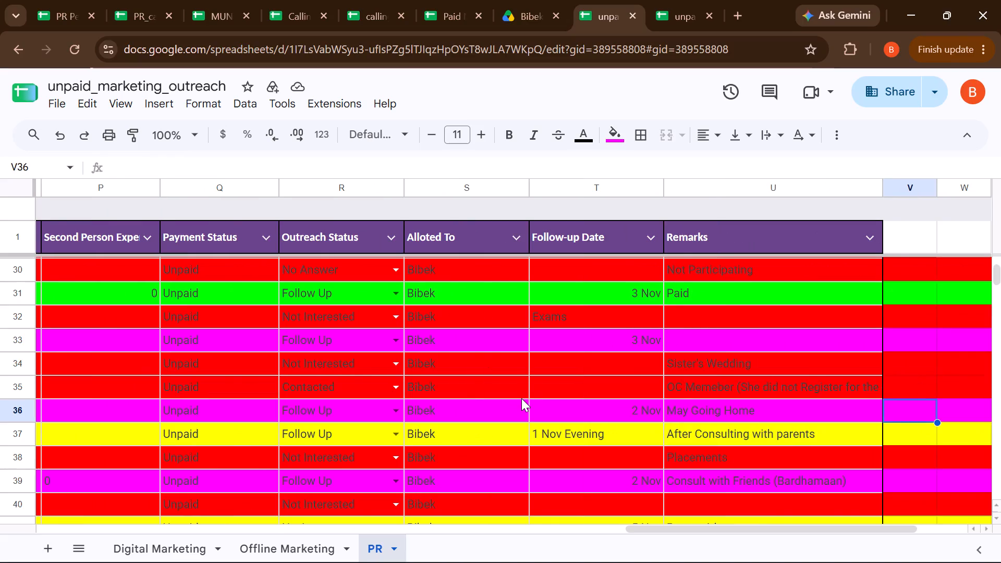
pyautogui.press('Left')
pyautogui.press('Left')
pyautogui.press('Left')
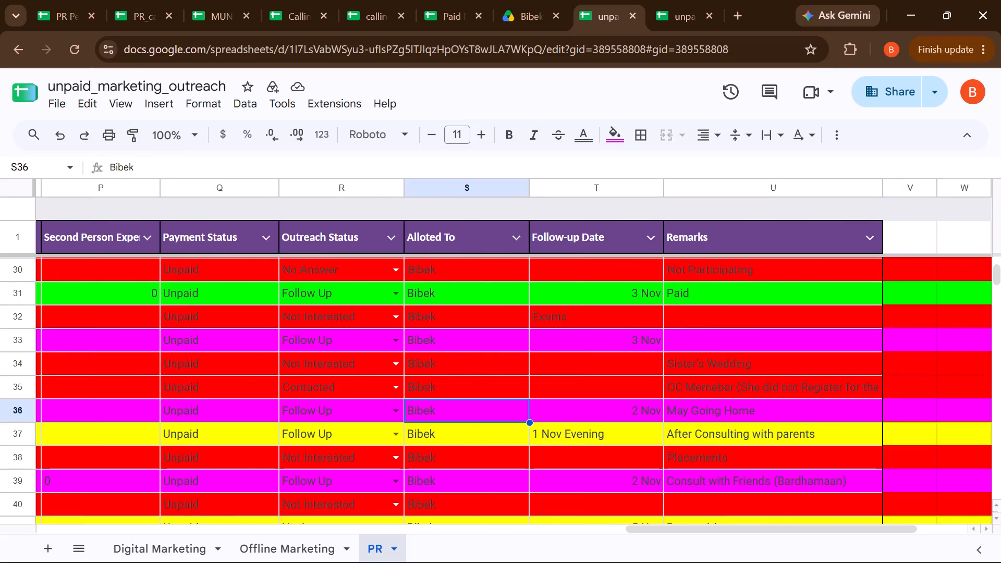
pyautogui.press('Left')
pyautogui.press('Left')
pyautogui.press('Left')
pyautogui.press('Left')
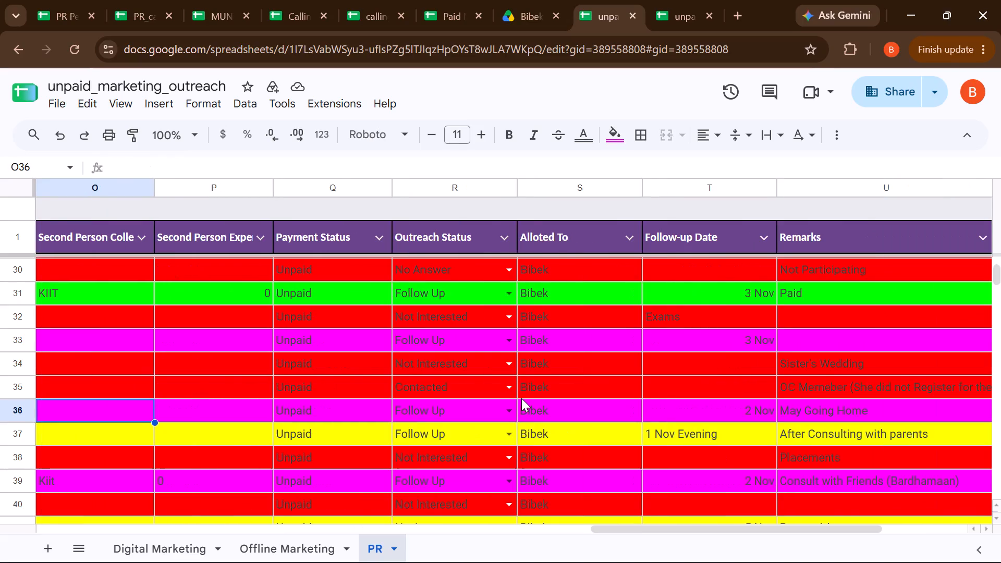
pyautogui.press('Left')
pyautogui.press('Left')
pyautogui.press('Left')
pyautogui.press('Left')
pyautogui.press('Left')
pyautogui.press('Left')
pyautogui.press('Left')
pyautogui.press('Left')
pyautogui.press('Left')
pyautogui.press('Left')
pyautogui.press('Left')
pyautogui.press('Left')
pyautogui.press('Left')
pyautogui.press('Left')
pyautogui.press('Left')
pyautogui.press('Left')
pyautogui.press('Left')
pyautogui.press('Left')
pyautogui.press('Left')
pyautogui.press('Left')
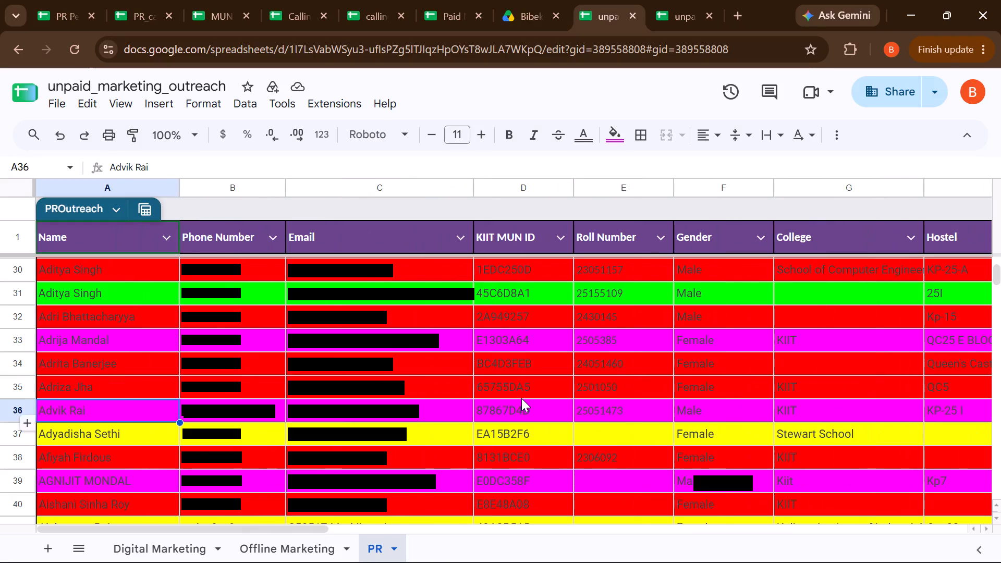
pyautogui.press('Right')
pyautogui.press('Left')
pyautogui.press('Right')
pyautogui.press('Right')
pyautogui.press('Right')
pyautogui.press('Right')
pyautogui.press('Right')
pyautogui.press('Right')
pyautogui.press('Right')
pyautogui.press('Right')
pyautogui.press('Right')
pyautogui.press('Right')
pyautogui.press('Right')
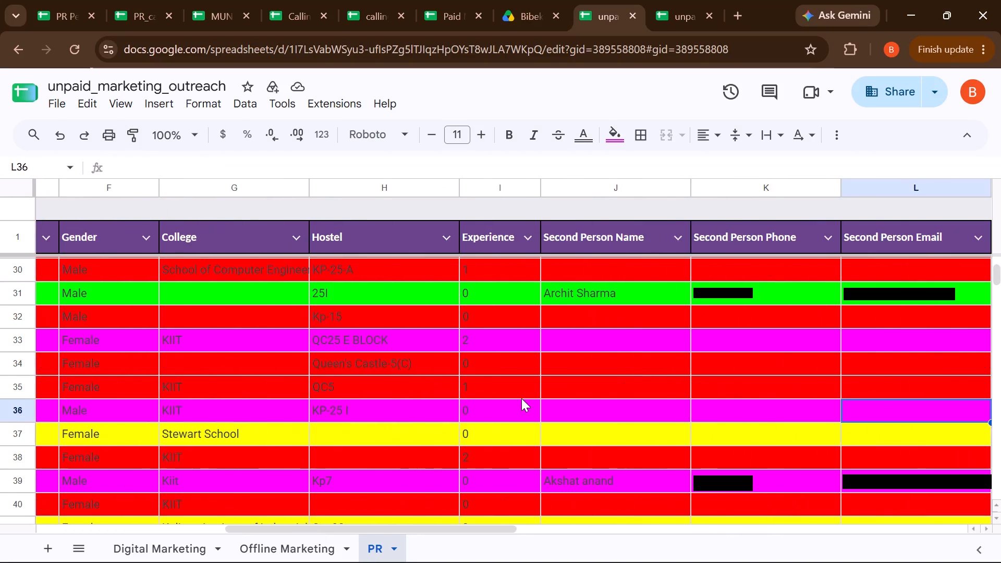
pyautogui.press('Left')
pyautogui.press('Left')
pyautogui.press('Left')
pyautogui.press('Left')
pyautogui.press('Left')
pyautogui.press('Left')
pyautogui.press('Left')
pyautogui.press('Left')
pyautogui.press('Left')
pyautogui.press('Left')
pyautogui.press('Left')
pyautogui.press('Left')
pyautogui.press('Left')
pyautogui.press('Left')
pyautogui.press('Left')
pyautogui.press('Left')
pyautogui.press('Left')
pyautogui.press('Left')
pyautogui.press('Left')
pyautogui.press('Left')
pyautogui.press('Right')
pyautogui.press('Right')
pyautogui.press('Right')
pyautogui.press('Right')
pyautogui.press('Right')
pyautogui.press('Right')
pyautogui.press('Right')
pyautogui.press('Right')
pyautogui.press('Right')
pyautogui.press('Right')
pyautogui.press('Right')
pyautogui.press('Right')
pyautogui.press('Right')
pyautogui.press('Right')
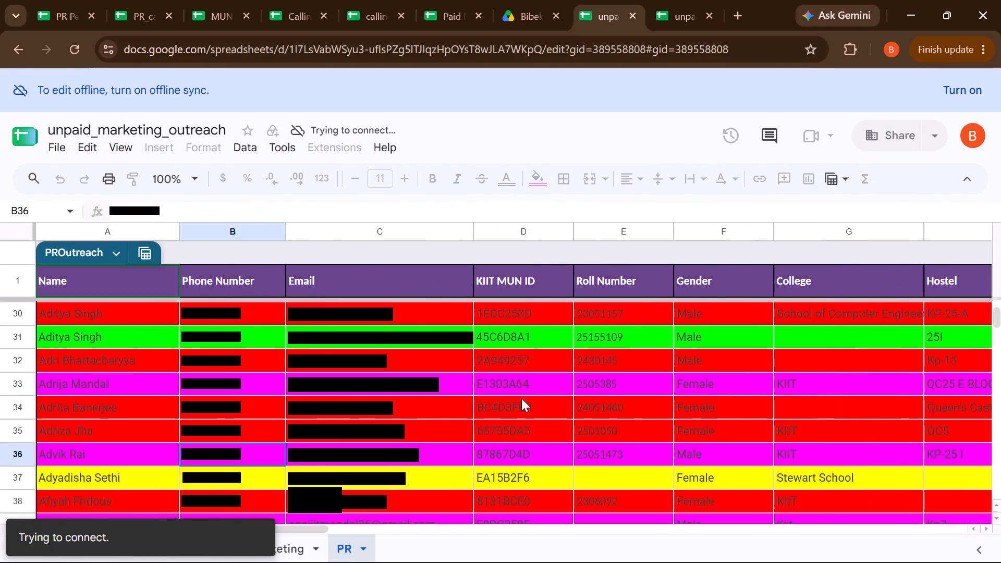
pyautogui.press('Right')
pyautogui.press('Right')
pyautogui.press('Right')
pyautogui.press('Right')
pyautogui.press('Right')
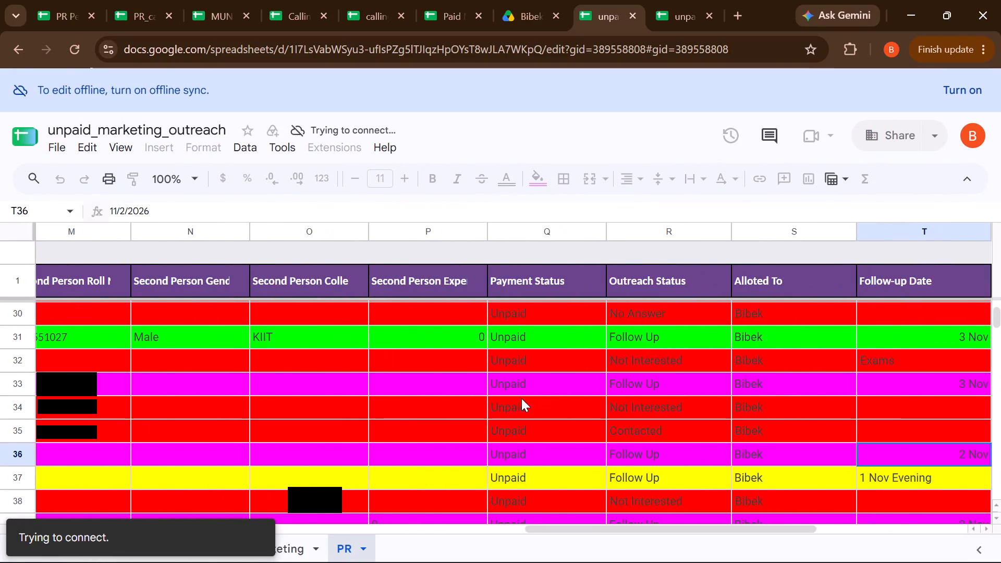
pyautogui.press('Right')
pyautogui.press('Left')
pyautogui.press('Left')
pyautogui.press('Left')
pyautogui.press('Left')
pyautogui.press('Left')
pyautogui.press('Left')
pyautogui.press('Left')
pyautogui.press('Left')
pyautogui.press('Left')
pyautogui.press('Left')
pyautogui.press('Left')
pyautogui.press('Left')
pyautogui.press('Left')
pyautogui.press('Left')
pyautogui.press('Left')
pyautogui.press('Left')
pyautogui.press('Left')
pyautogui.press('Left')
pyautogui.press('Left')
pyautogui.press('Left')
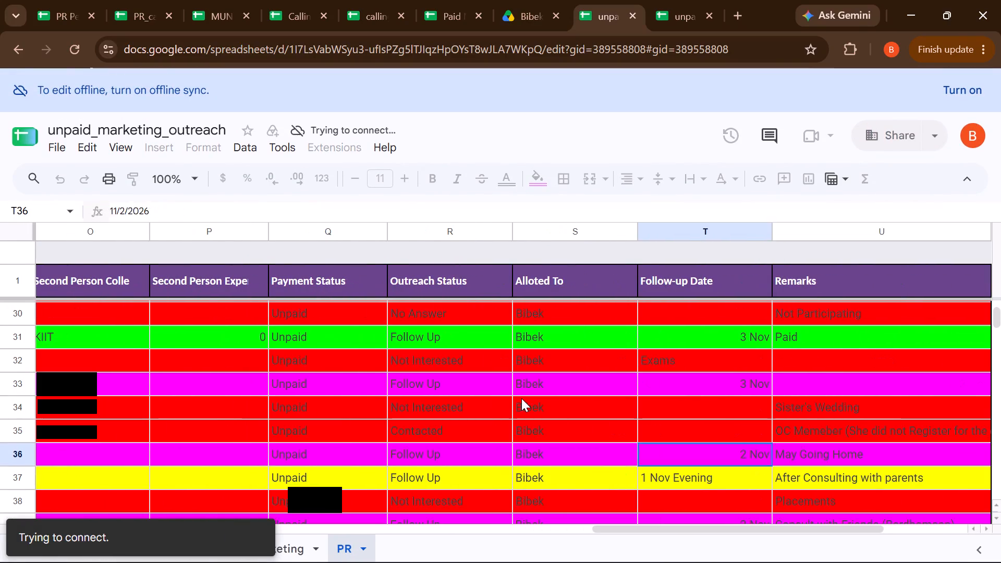
# Examine the details of Bibek's Follow Up contact across row 36 once more and return to that row's Name cell.
pyautogui.press('Right')
pyautogui.press('Right')
pyautogui.press('Right')
pyautogui.press('Right')
pyautogui.press('Right')
pyautogui.press('Right')
pyautogui.press('Right')
pyautogui.press('Right')
pyautogui.press('Right')
pyautogui.press('Right')
pyautogui.press('Right')
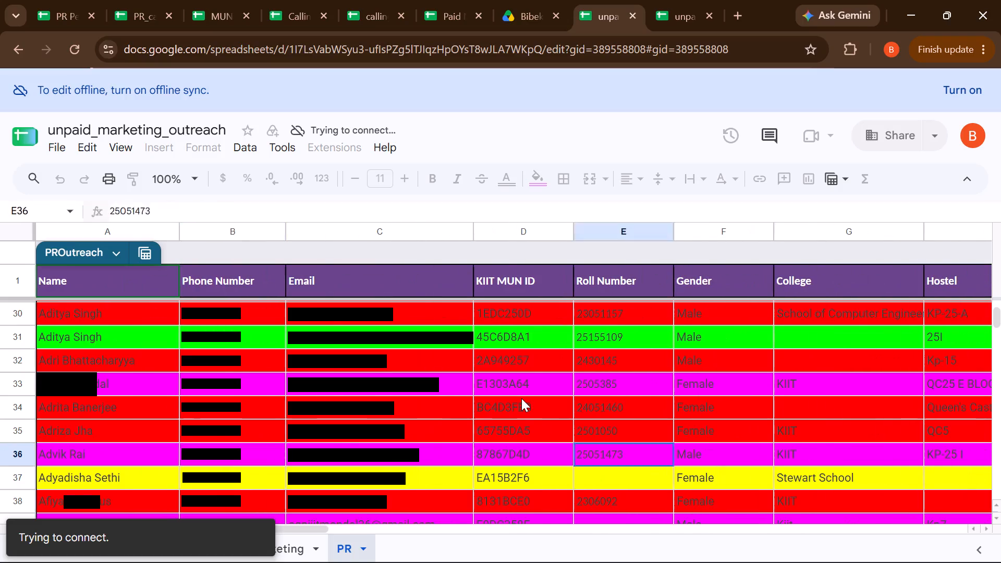
pyautogui.press('Left')
pyautogui.press('Left')
pyautogui.press('Left')
pyautogui.press('Left')
pyautogui.press('Left')
pyautogui.press('Left')
pyautogui.press('Left')
pyautogui.press('Left')
pyautogui.press('Left')
pyautogui.press('Left')
pyautogui.press('Left')
pyautogui.press('Left')
pyautogui.press('Left')
pyautogui.press('Left')
pyautogui.press('Left')
pyautogui.press('Left')
pyautogui.press('Left')
pyautogui.press('Left')
pyautogui.press('Left')
pyautogui.press('Left')
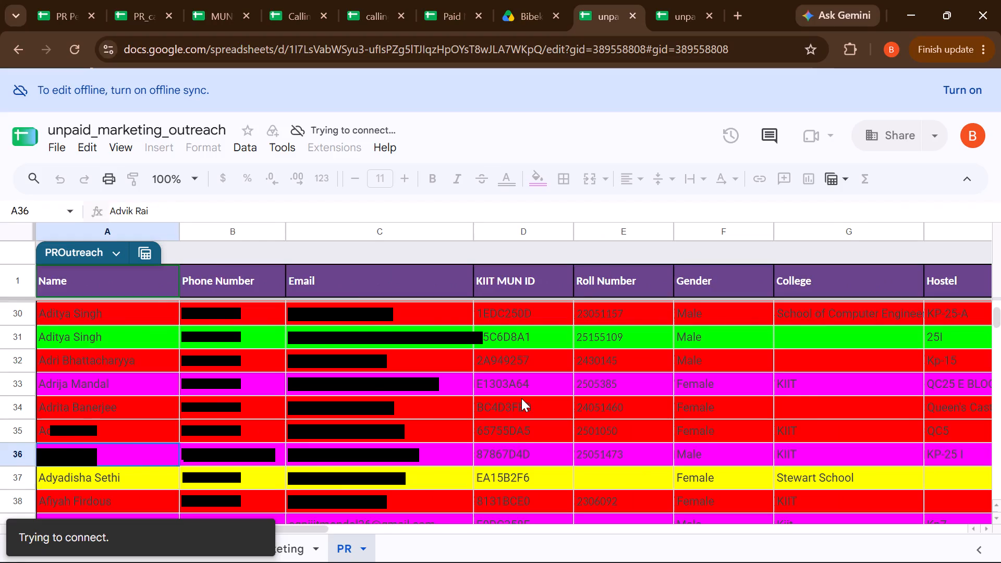
# Check the magenta contact in row 33 and the yellow contact in row 37, and look over the rows below them.
pyautogui.click(20, 378)
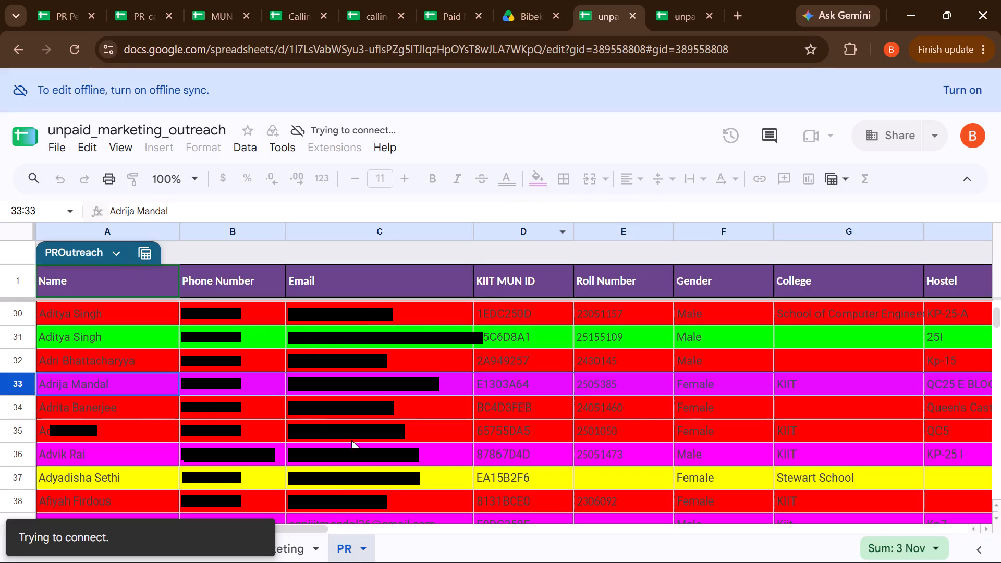
pyautogui.click(69, 474)
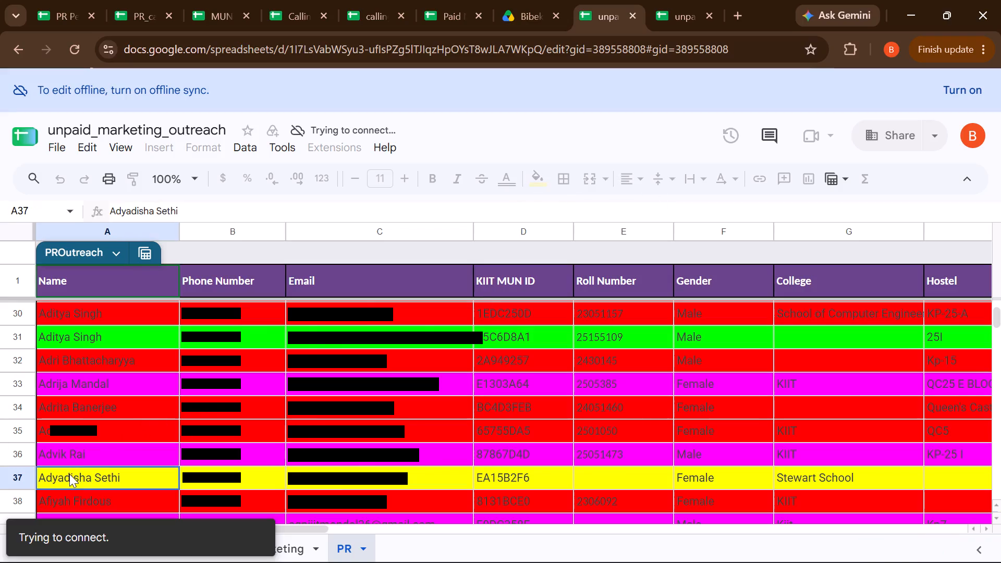
pyautogui.click(97, 468)
pyautogui.click(187, 486)
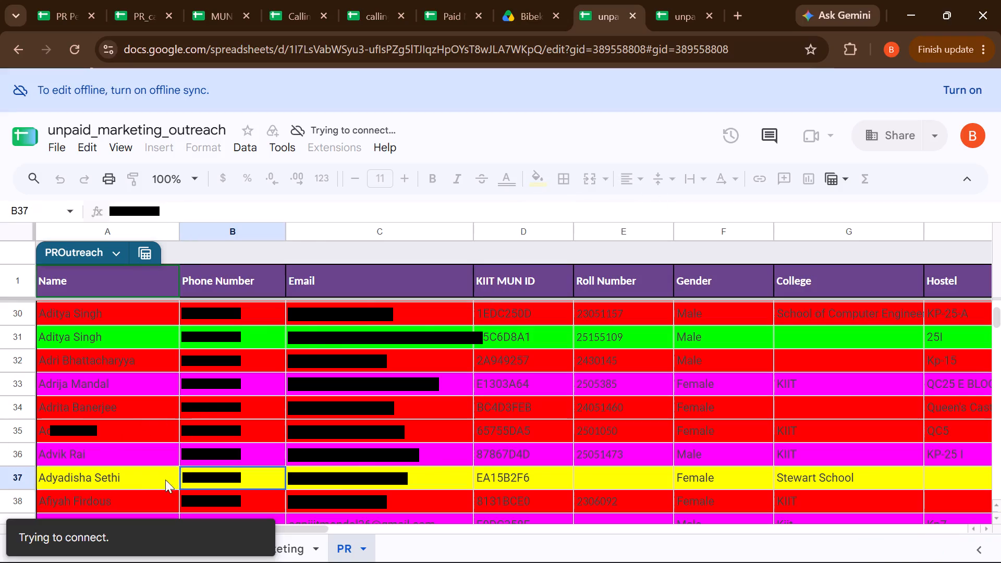
pyautogui.click(149, 478)
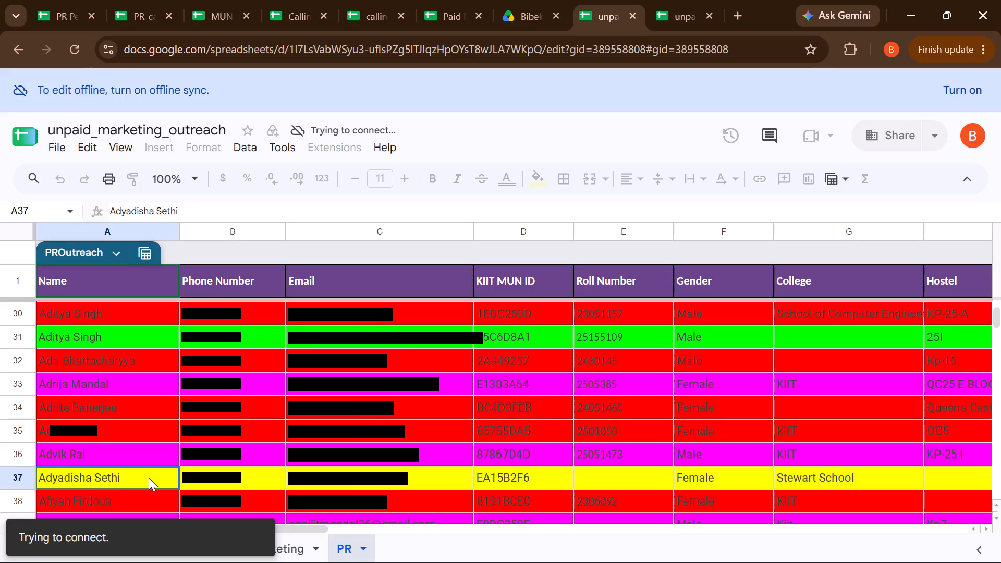
pyautogui.scroll(-1, 149, 478)
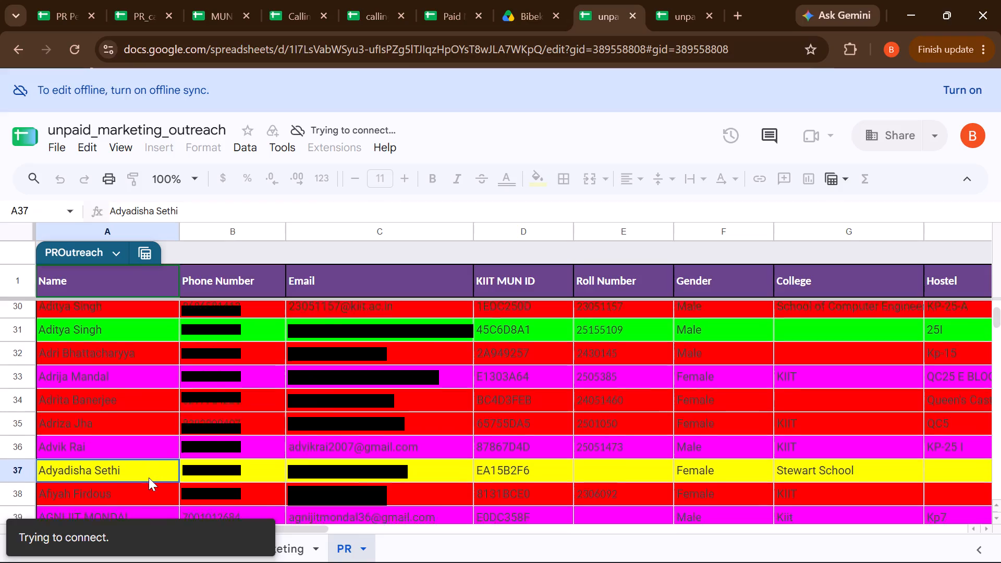
pyautogui.scroll(-2, 149, 478)
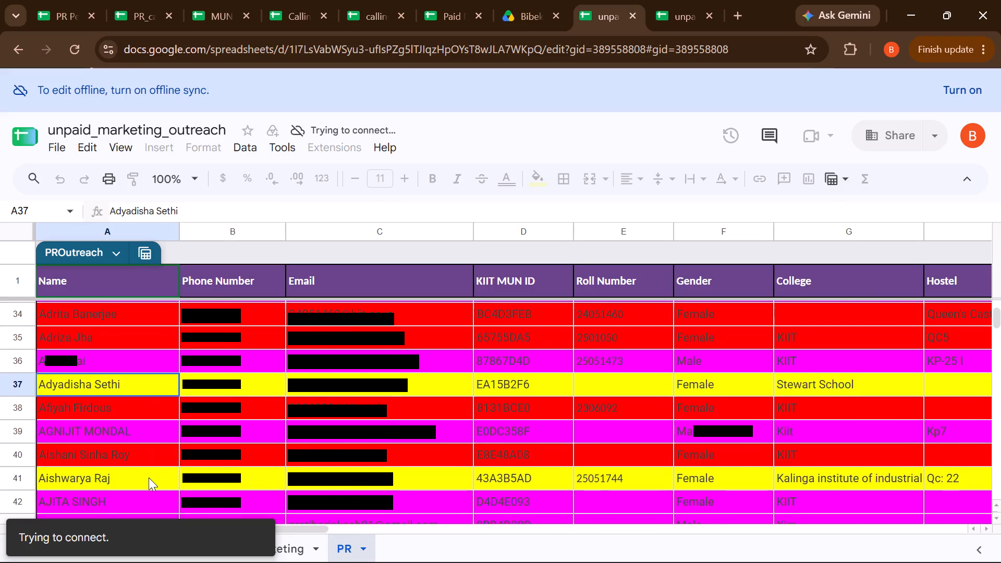
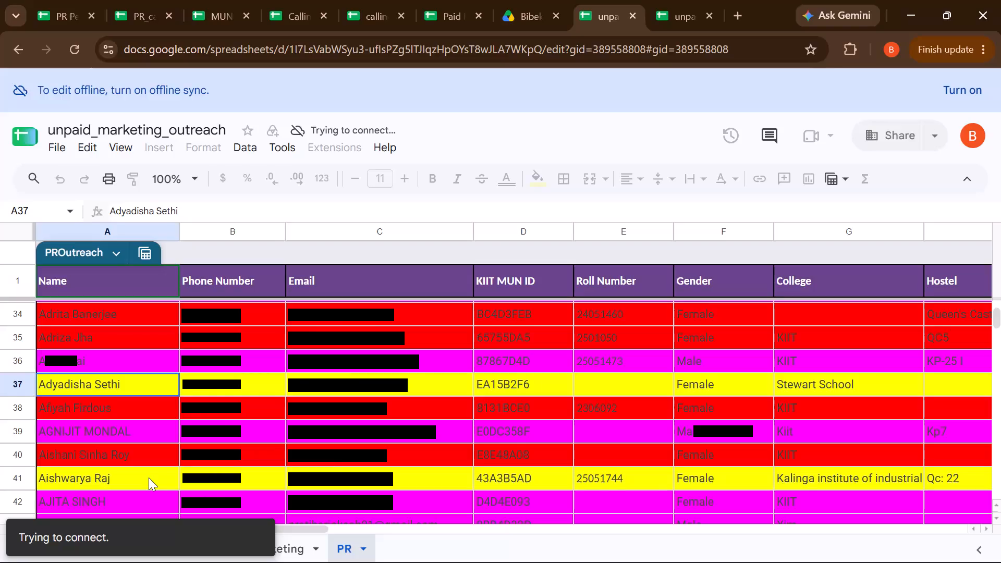
# Go to Bibek's Follow Up contact in row 39 and examine its details through Outreach Status, Follow-up Date and Remarks.
pyautogui.press('Down')
pyautogui.press('Down')
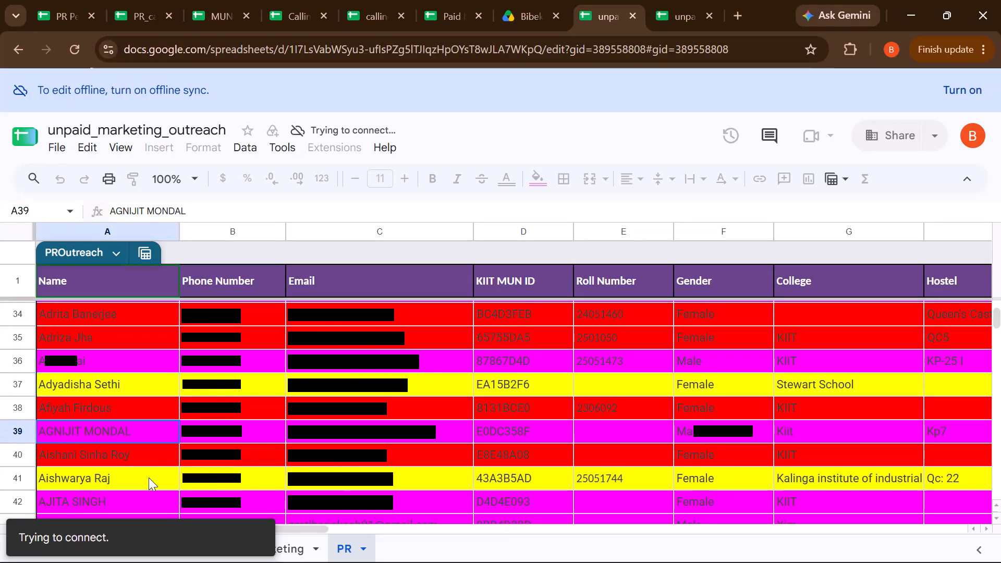
pyautogui.press('Right')
pyautogui.press('Right')
pyautogui.press('Right')
pyautogui.press('Right')
pyautogui.press('Right')
pyautogui.press('Right')
pyautogui.press('Right')
pyautogui.press('Right')
pyautogui.press('Right')
pyautogui.press('Right')
pyautogui.press('Right')
pyautogui.press('Right')
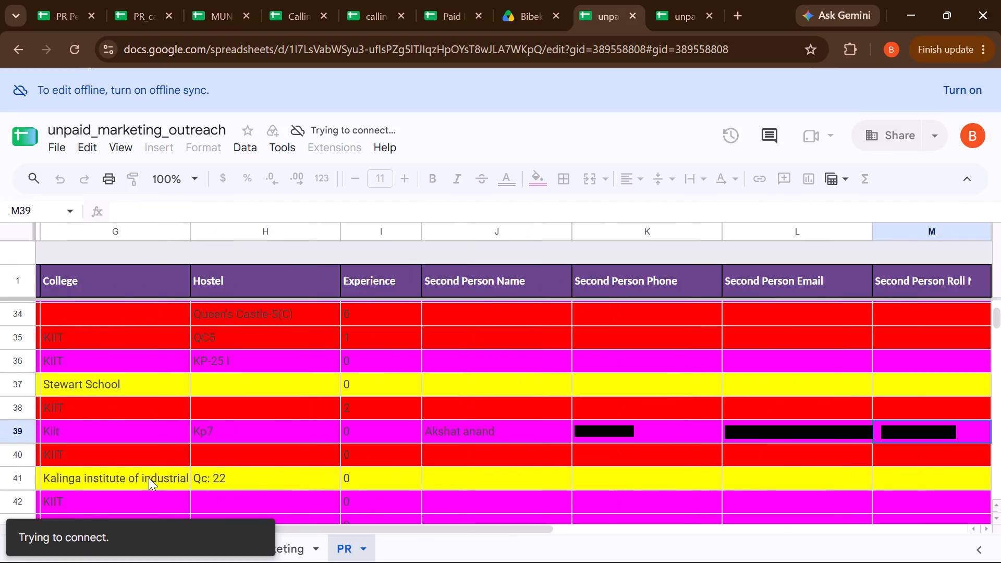
pyautogui.press('Right')
pyautogui.press('Right')
pyautogui.press('Right')
pyautogui.press('Right')
pyautogui.press('Right')
pyautogui.press('Right')
pyautogui.press('Right')
pyautogui.press('Right')
pyautogui.press('Right')
pyautogui.press('Right')
pyautogui.press('Right')
pyautogui.press('Right')
pyautogui.press('Right')
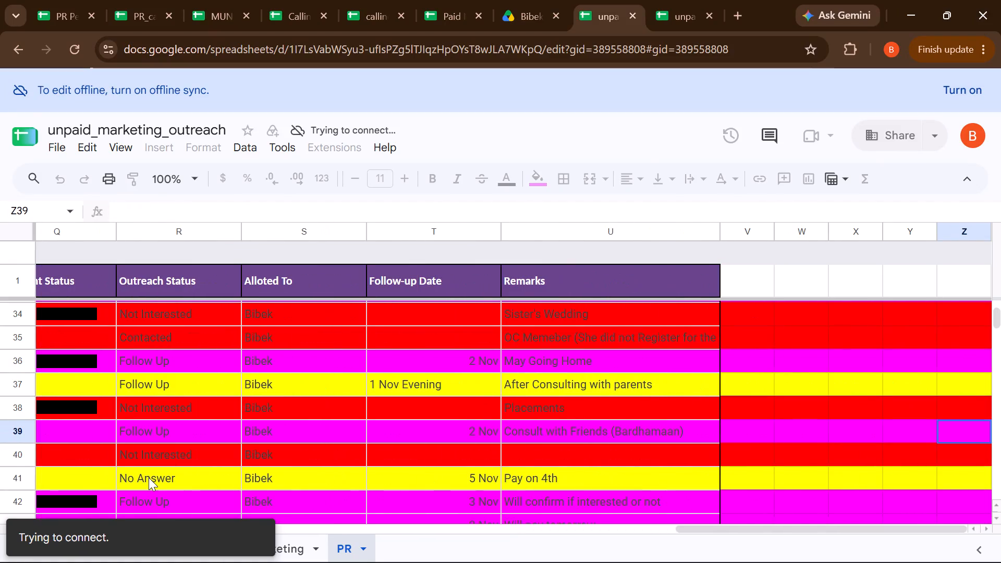
# Recheck row 39's cells from Outreach Status through Remarks and the blank columns beyond.
pyautogui.press('Left')
pyautogui.press('Left')
pyautogui.press('Left')
pyautogui.press('Left')
pyautogui.press('Left')
pyautogui.press('Left')
pyautogui.press('Left')
pyautogui.press('Left')
pyautogui.press('Right')
pyautogui.press('Right')
pyautogui.press('Right')
pyautogui.press('Right')
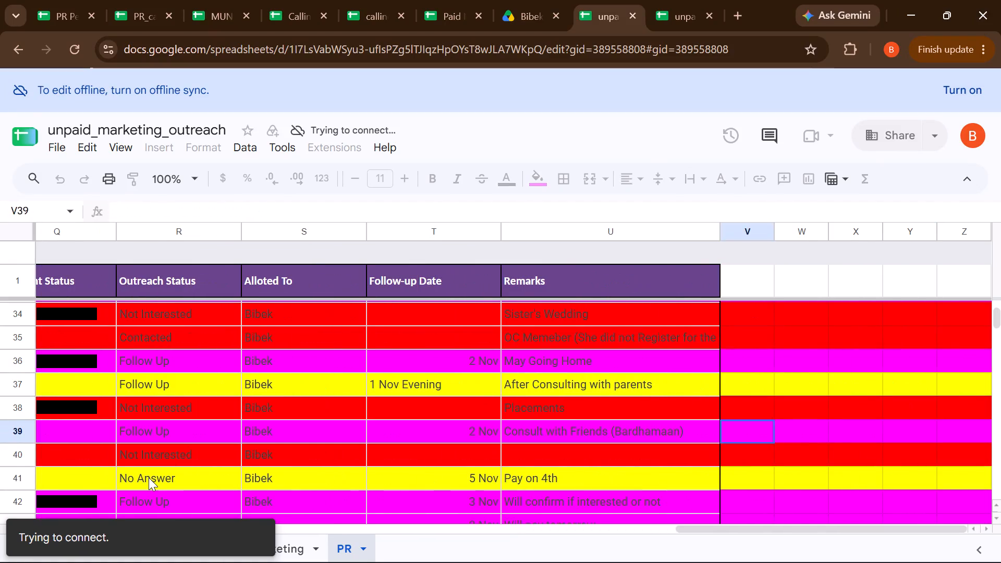
pyautogui.press('Right')
pyautogui.press('Right')
pyautogui.press('Right')
pyautogui.press('Right')
pyautogui.press('Right')
pyautogui.press('Right')
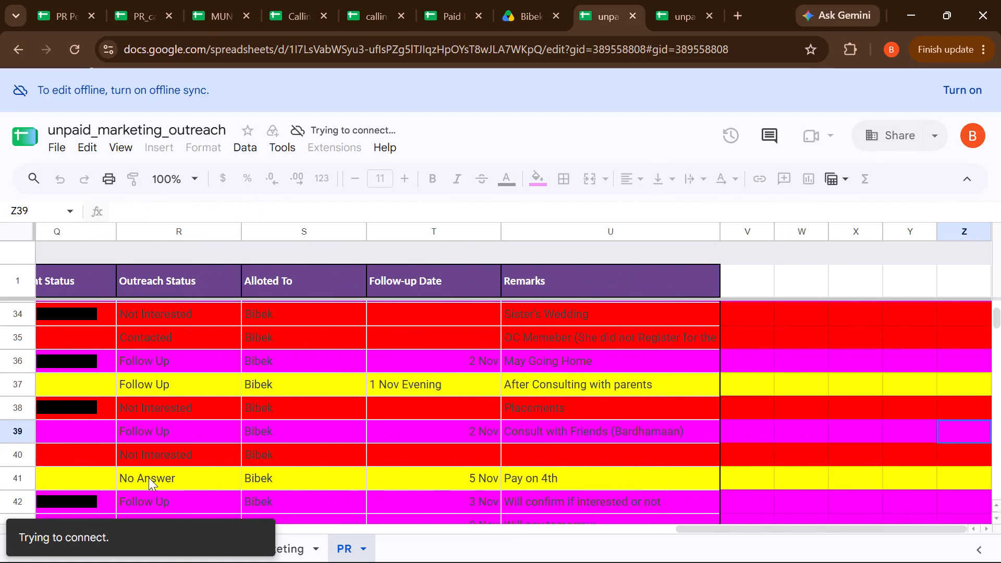
pyautogui.press('Right')
pyautogui.press('Right')
# Go back along row 39 past Remarks and Payment Status to that row's Name cell.
pyautogui.press('Left')
pyautogui.press('Left')
pyautogui.press('Left')
pyautogui.press('Left')
pyautogui.press('Left')
pyautogui.press('Left')
pyautogui.press('Left')
pyautogui.press('Left')
pyautogui.press('Left')
pyautogui.press('Left')
pyautogui.press('Left')
pyautogui.press('Left')
pyautogui.press('Left')
pyautogui.press('Left')
pyautogui.press('Left')
pyautogui.press('Left')
pyautogui.press('Left')
pyautogui.press('Left')
pyautogui.press('Left')
pyautogui.press('Left')
pyautogui.press('Left')
pyautogui.press('Left')
pyautogui.press('Left')
pyautogui.press('Left')
pyautogui.press('Left')
pyautogui.press('Left')
pyautogui.press('Left')
pyautogui.press('Left')
pyautogui.press('Left')
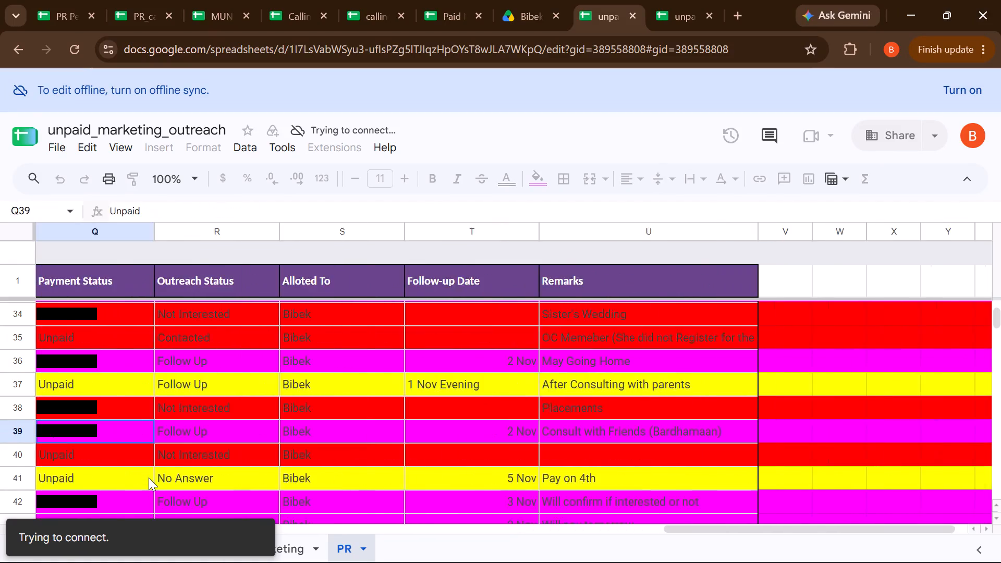
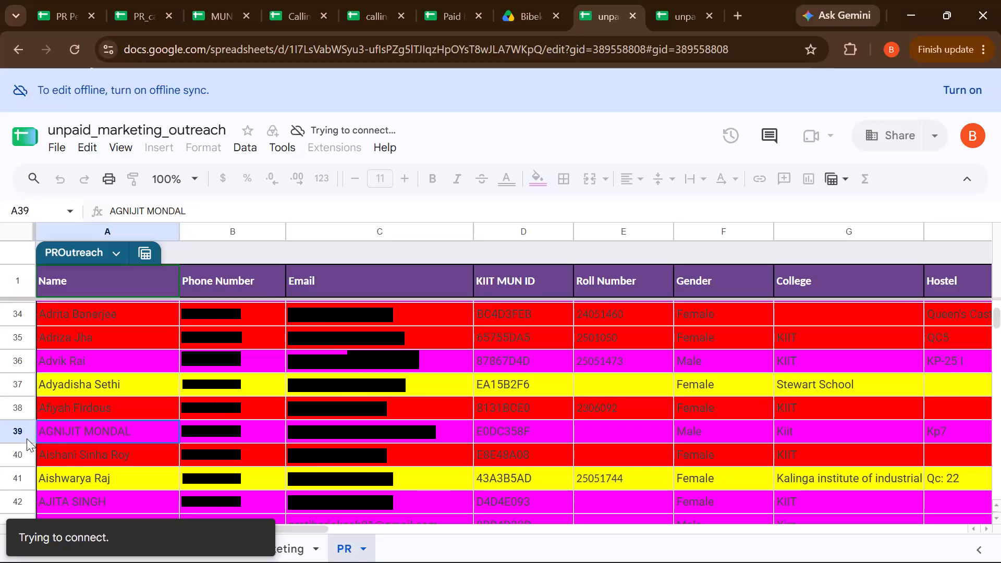
# Select the whole of row 39 in the PR sheet of unpaid_marketing_outreach.
pyautogui.click(27, 438)
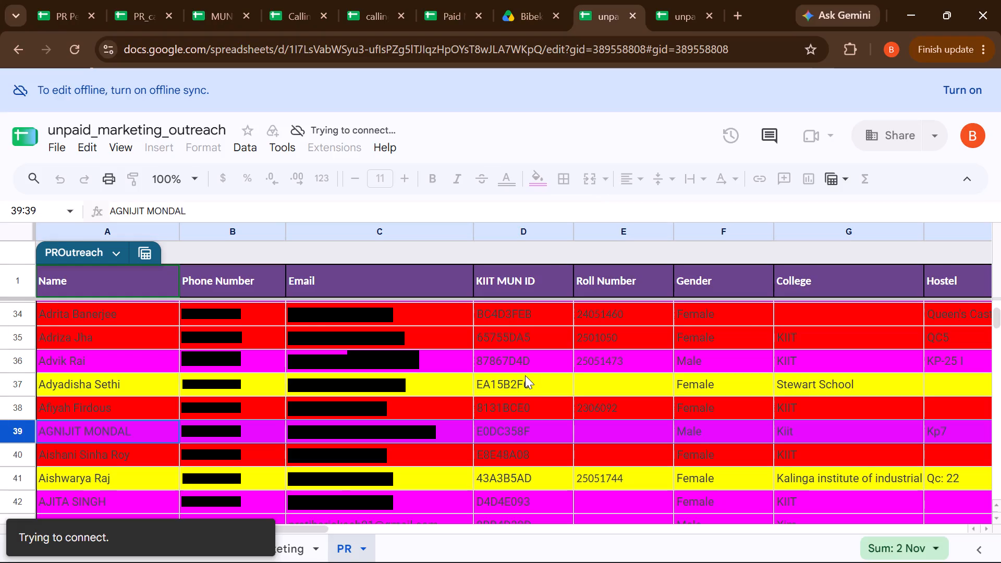
# Check the computer's Wi-Fi connection in the system quick settings.
pyautogui.click(880, 542)
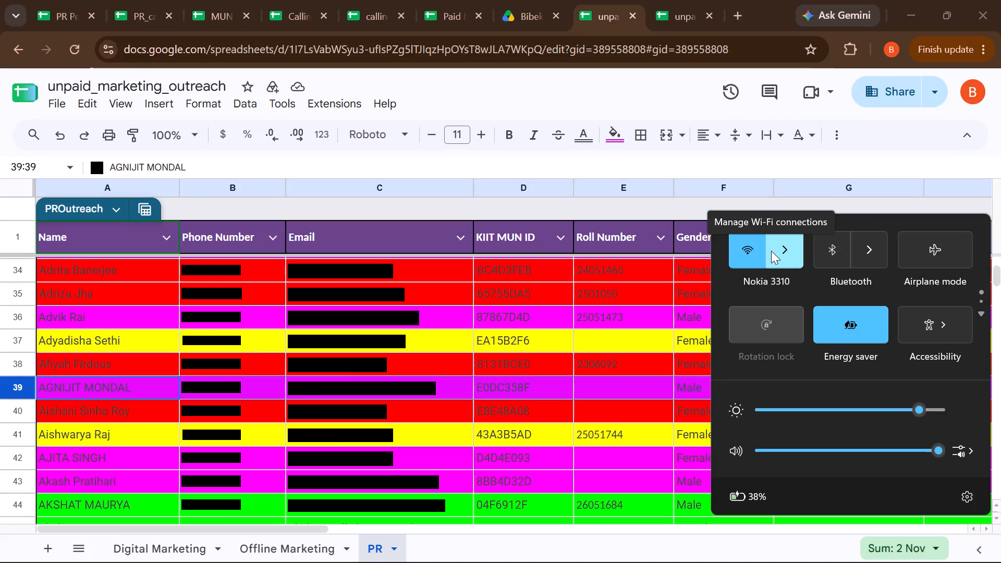
# Examine the colour-coded contacts around row 500 in unpaid_marketing_teams_latest's PR sheet, from their teammate details back to their names, and return to unpaid_marketing_outreach.
pyautogui.click(684, 4)
pyautogui.hscroll(7, 136, 407)
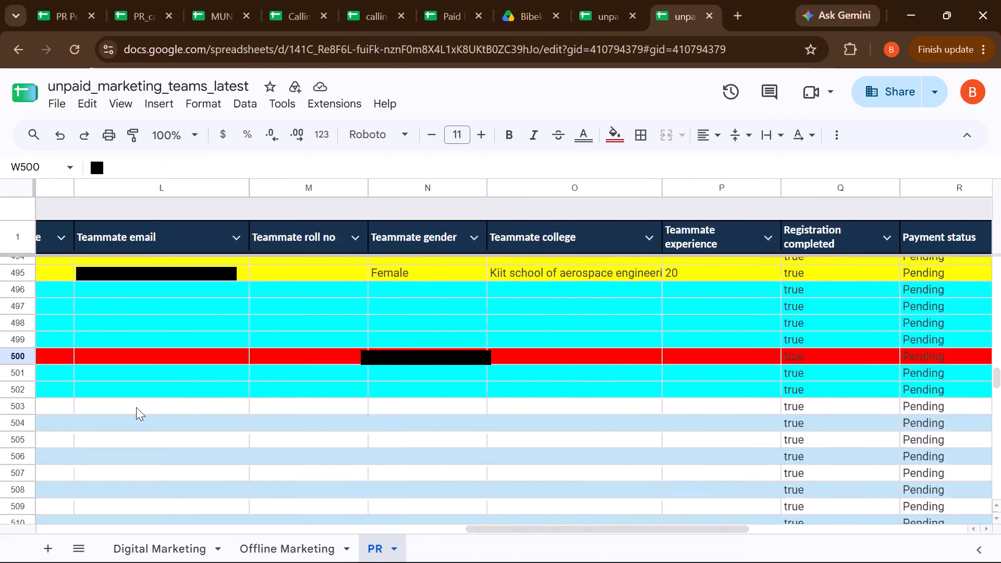
pyautogui.hscroll(8, 136, 407)
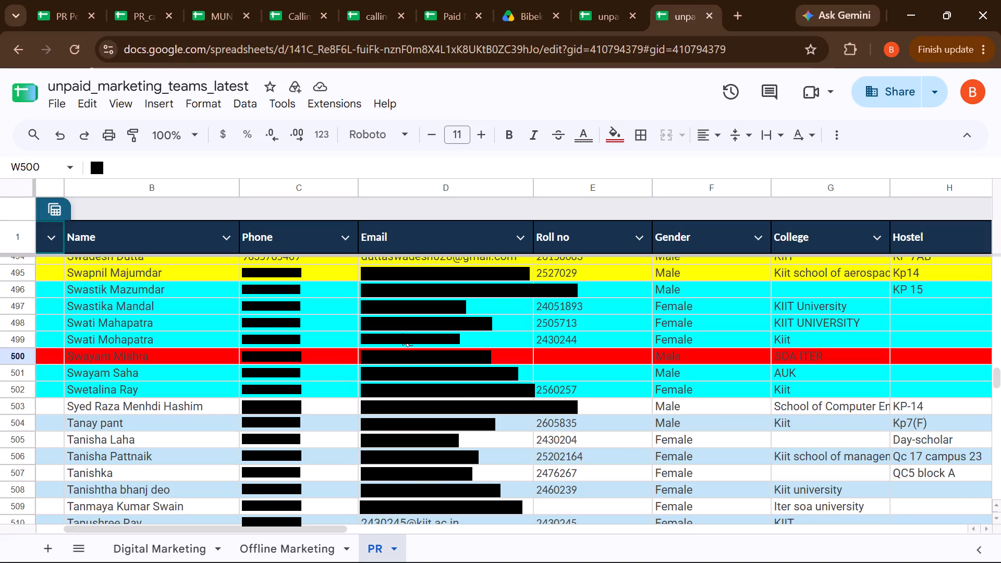
pyautogui.scroll(1, 402, 333)
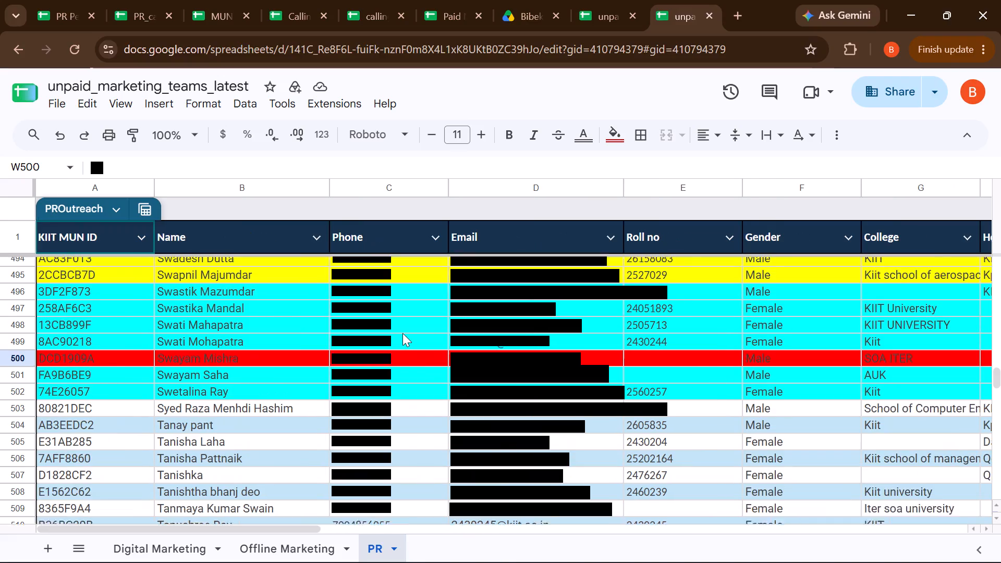
pyautogui.scroll(2, 402, 333)
pyautogui.scroll(-1, 402, 333)
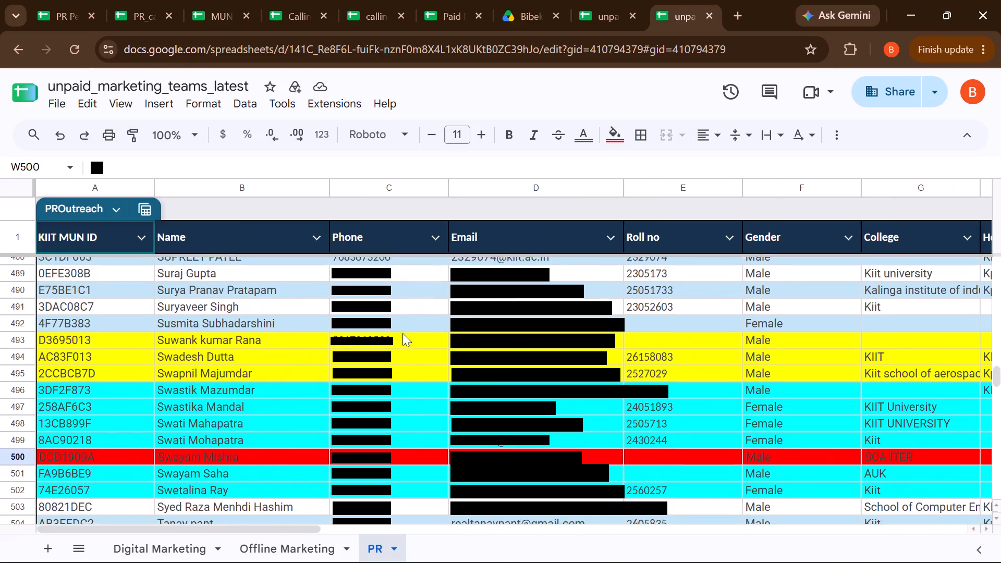
pyautogui.scroll(-1, 402, 333)
pyautogui.click(596, 13)
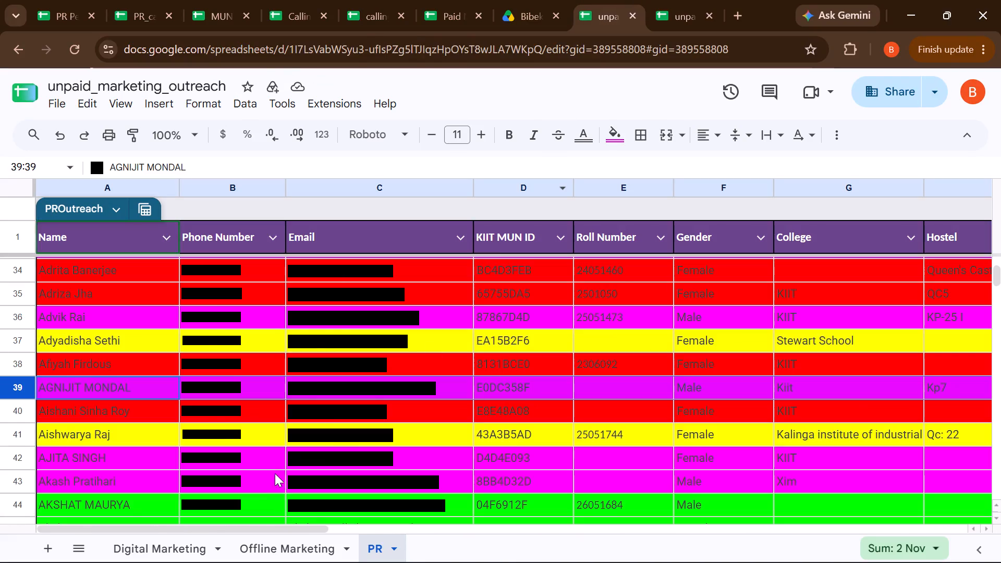
# Glance back over the contacts above row 39 and switch to the PR sheet of unpaid_marketing_teams_latest.
pyautogui.scroll(3, 278, 458)
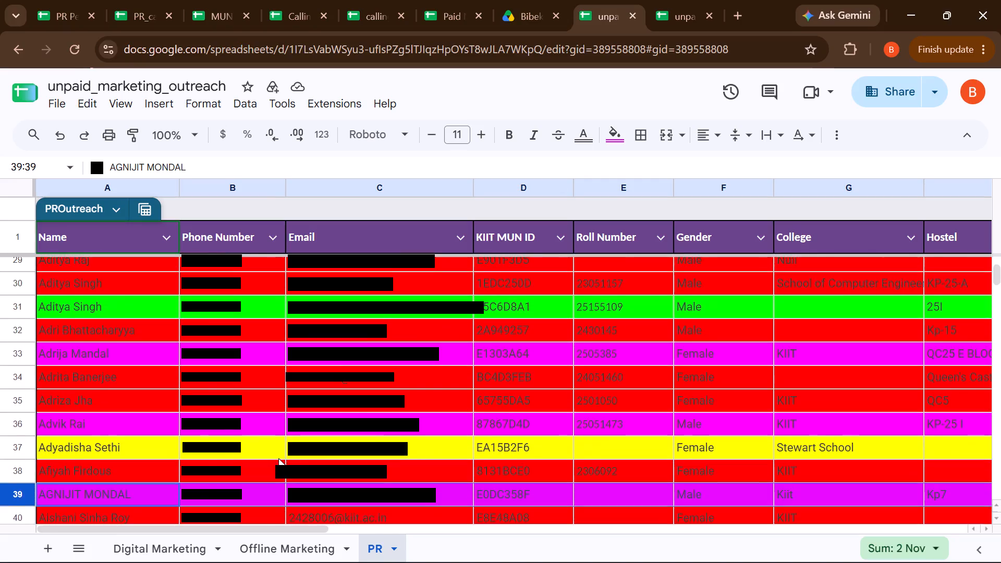
pyautogui.scroll(3, 278, 458)
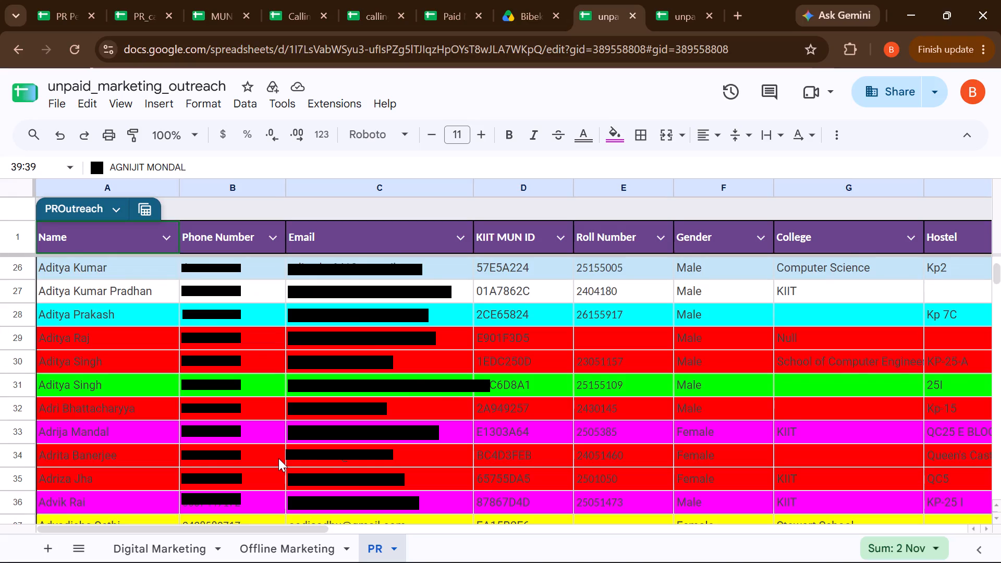
pyautogui.click(689, 9)
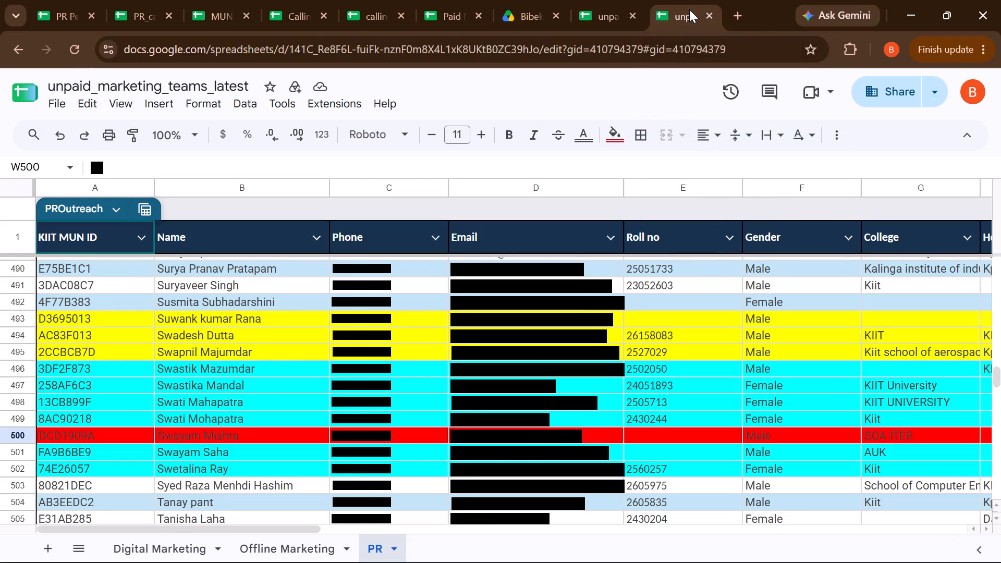
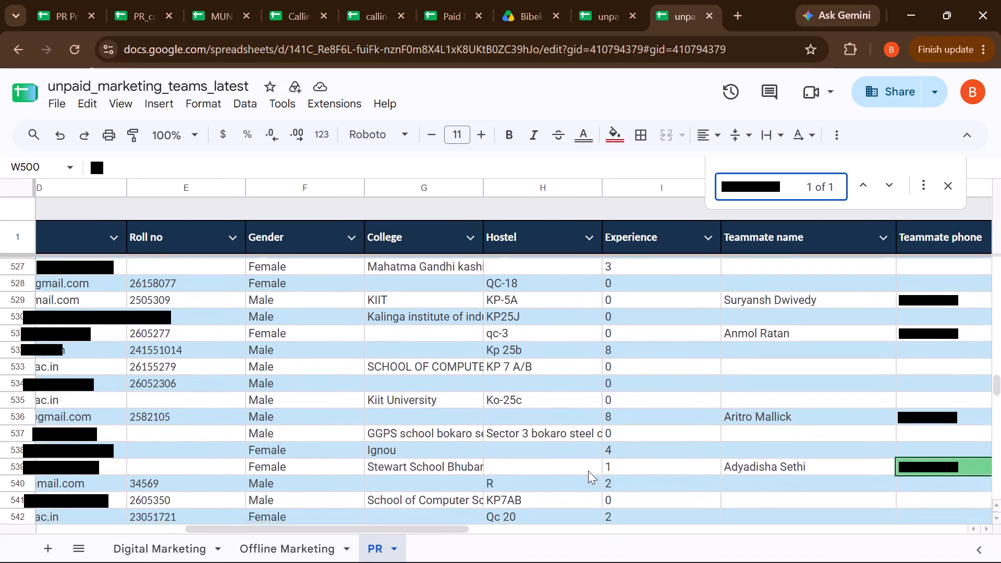
# Check the teammate details of the matched contact in row 539, then clear and close the search.
pyautogui.hscroll(-2, 588, 471)
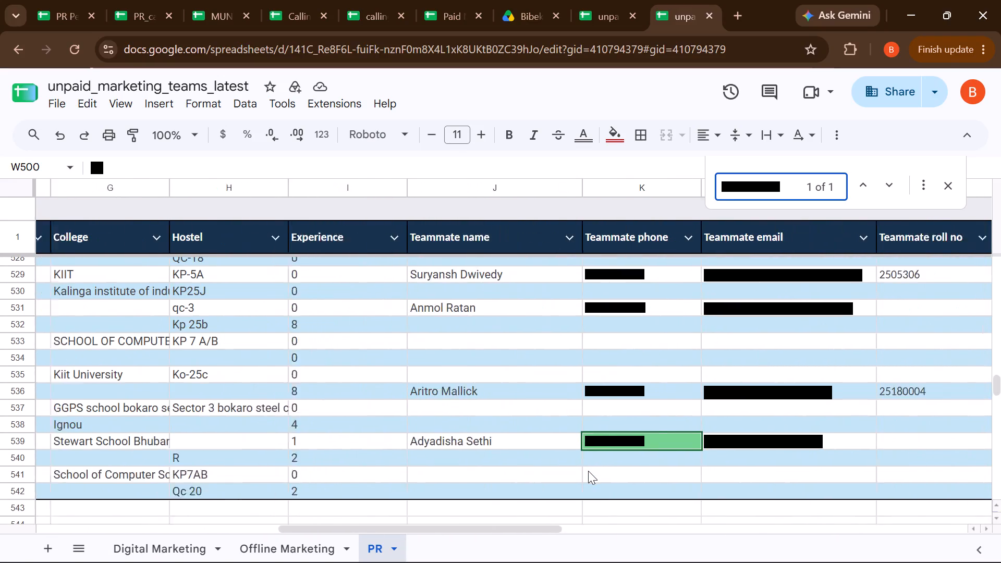
pyautogui.hscroll(-1, 588, 471)
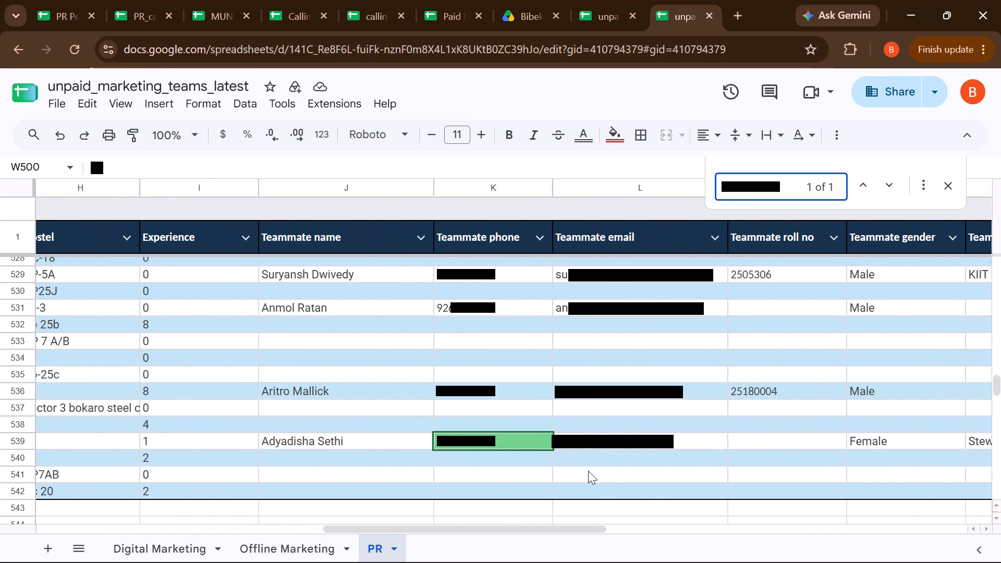
pyautogui.hscroll(1, 499, 453)
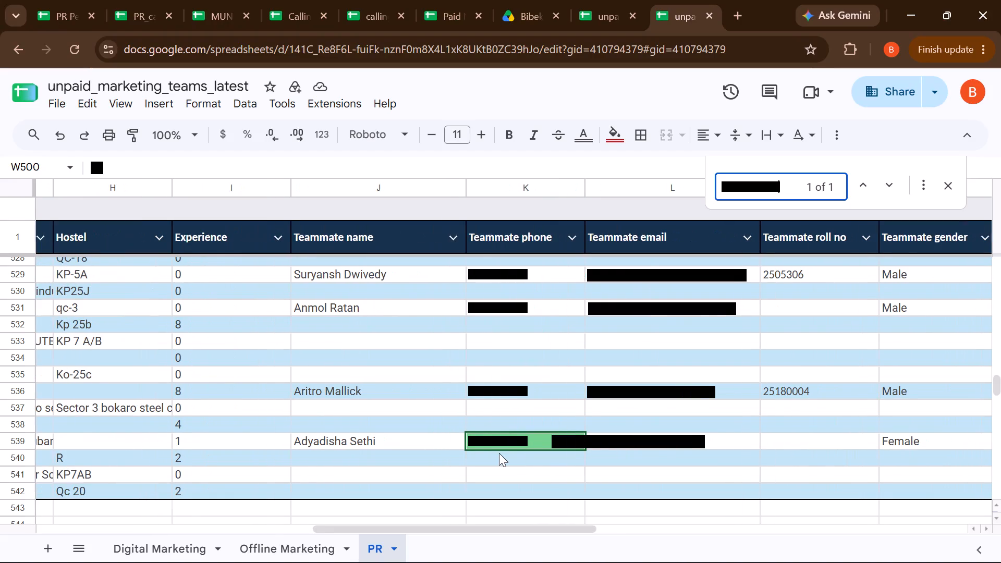
pyautogui.hscroll(1, 499, 453)
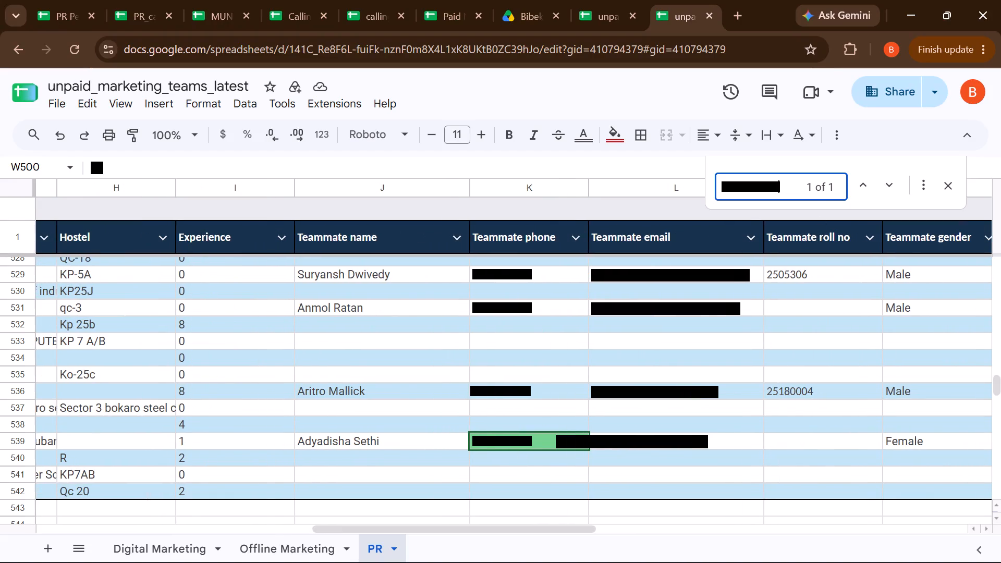
pyautogui.moveTo(800, 188); pyautogui.dragTo(711, 184)
pyautogui.hotkey('ctrl', 'x')
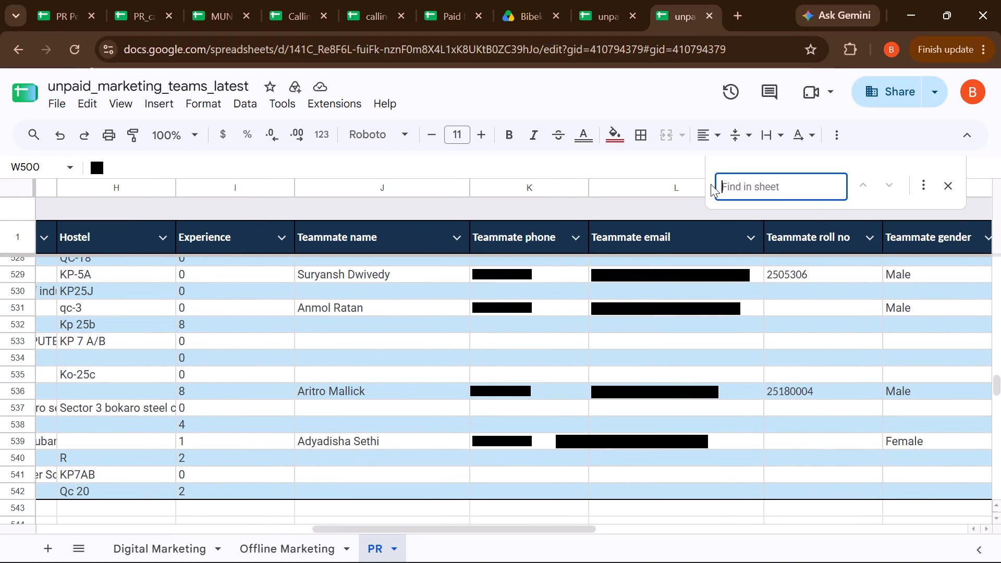
pyautogui.click(947, 182)
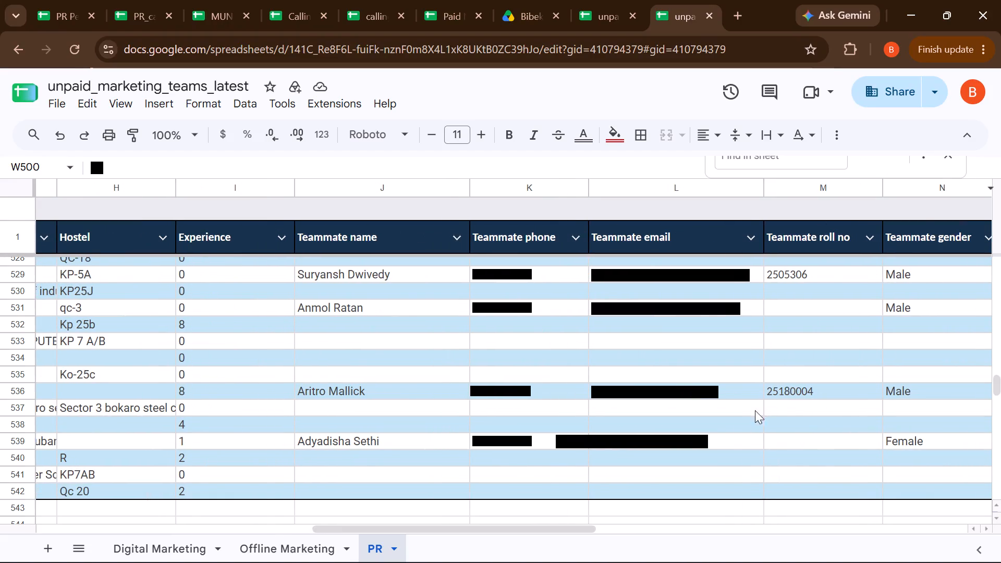
# Read across row 539 through the teammate columns and back to its KIIT MUN ID, name and phone.
pyautogui.click(731, 432)
pyautogui.press('Down')
pyautogui.press('Right')
pyautogui.press('Right')
pyautogui.press('Right')
pyautogui.press('Right')
pyautogui.press('Right')
pyautogui.press('Right')
pyautogui.press('Right')
pyautogui.press('Right')
pyautogui.press('Right')
pyautogui.press('Right')
pyautogui.press('Right')
pyautogui.press('Right')
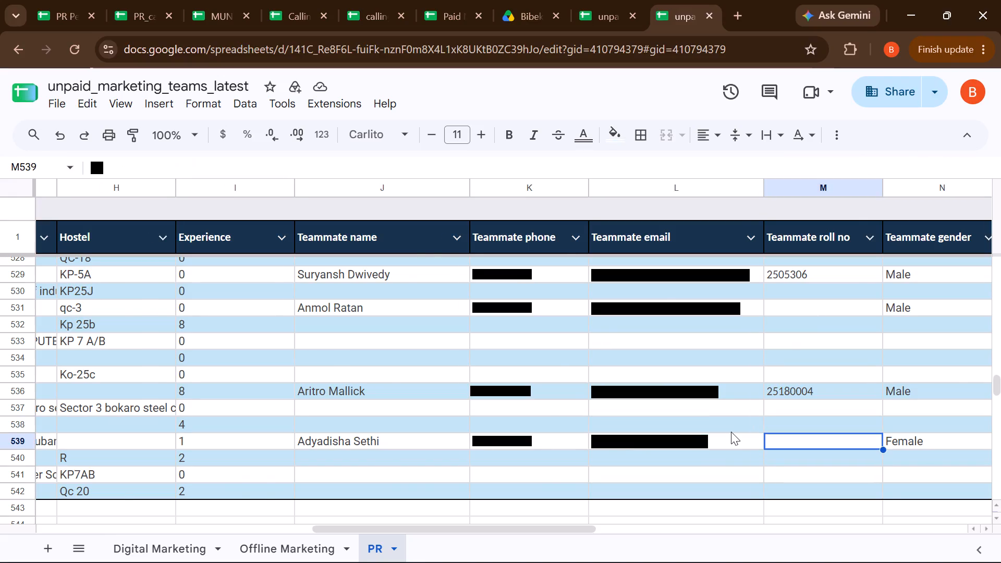
pyautogui.press('Left')
pyautogui.press('Left')
pyautogui.press('Left')
pyautogui.press('Left')
pyautogui.press('Left')
pyautogui.press('Left')
pyautogui.press('Left')
pyautogui.press('Left')
pyautogui.press('Left')
pyautogui.press('Left')
pyautogui.press('Left')
pyautogui.press('Left')
pyautogui.press('Left')
pyautogui.press('Left')
pyautogui.press('Left')
pyautogui.press('Left')
pyautogui.press('Left')
pyautogui.press('Left')
pyautogui.press('Left')
pyautogui.press('Left')
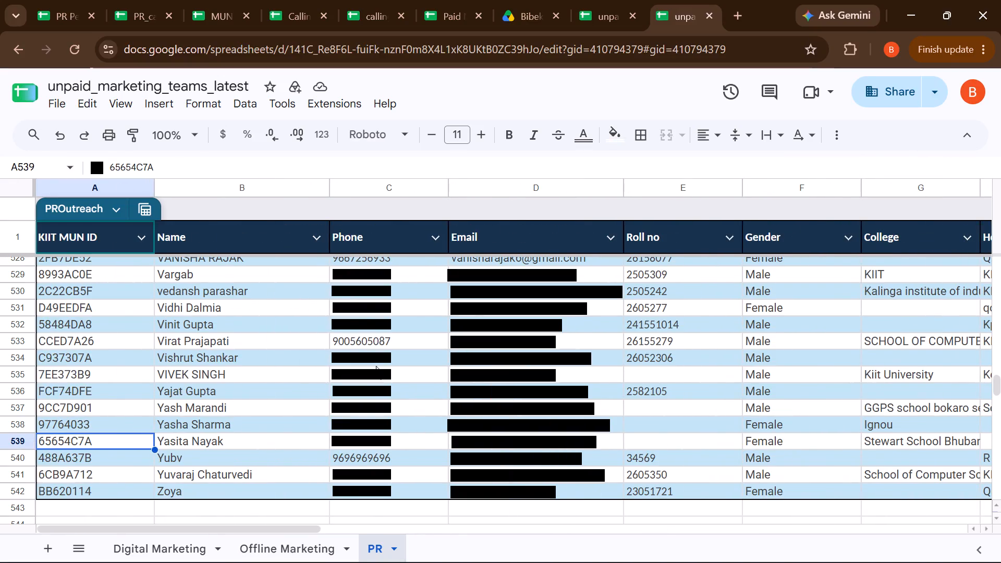
# Return to the PR sheet of unpaid_marketing_outreach and examine the contact in row 37 and the rows around it.
pyautogui.click(611, 5)
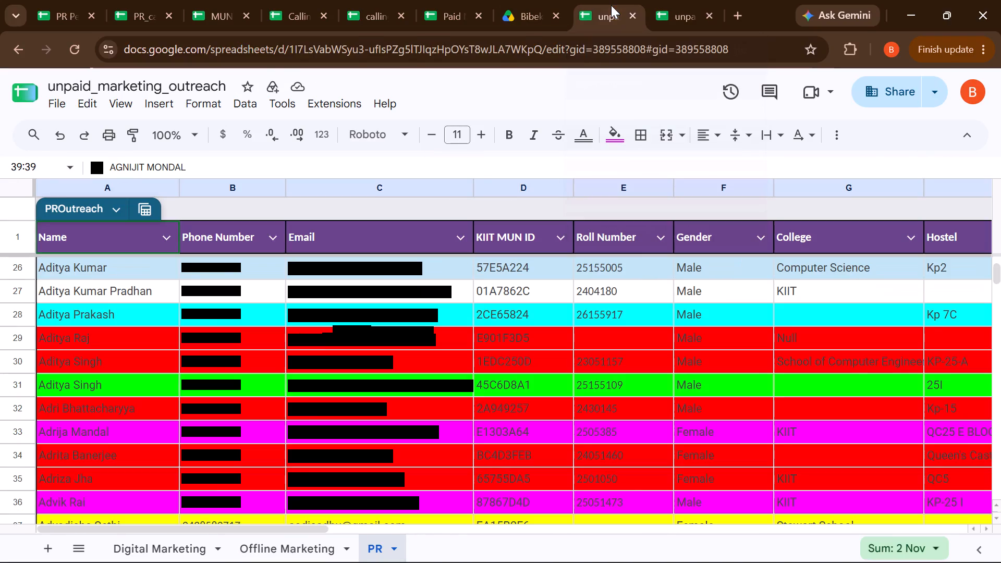
pyautogui.hscroll(1, 294, 381)
pyautogui.scroll(-1, 294, 381)
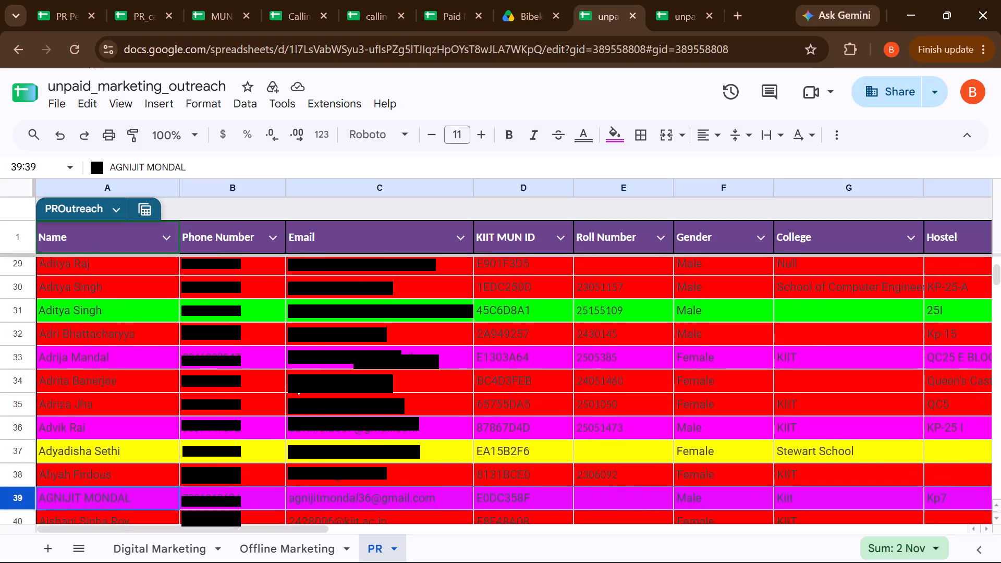
pyautogui.scroll(-1, 294, 381)
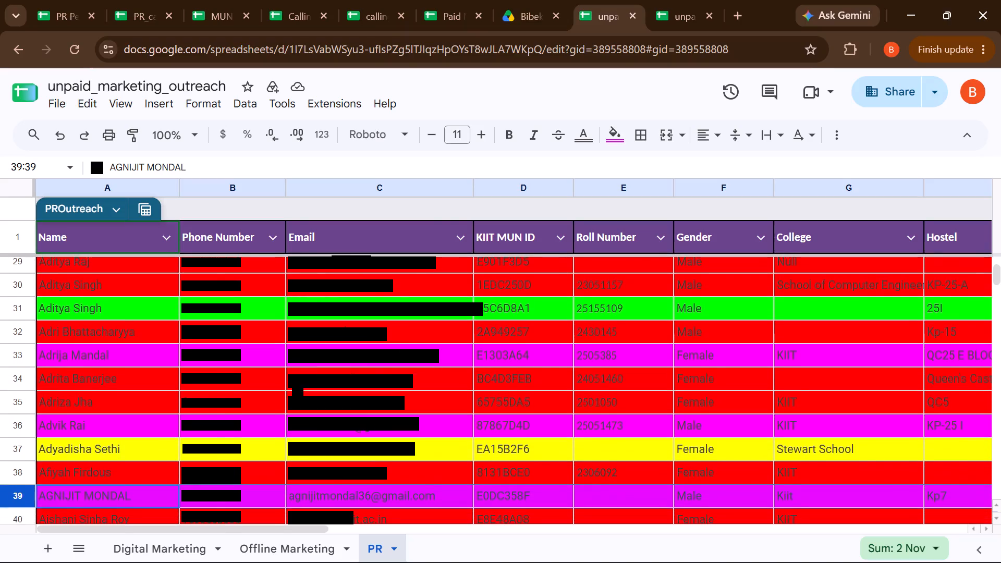
pyautogui.click(143, 449)
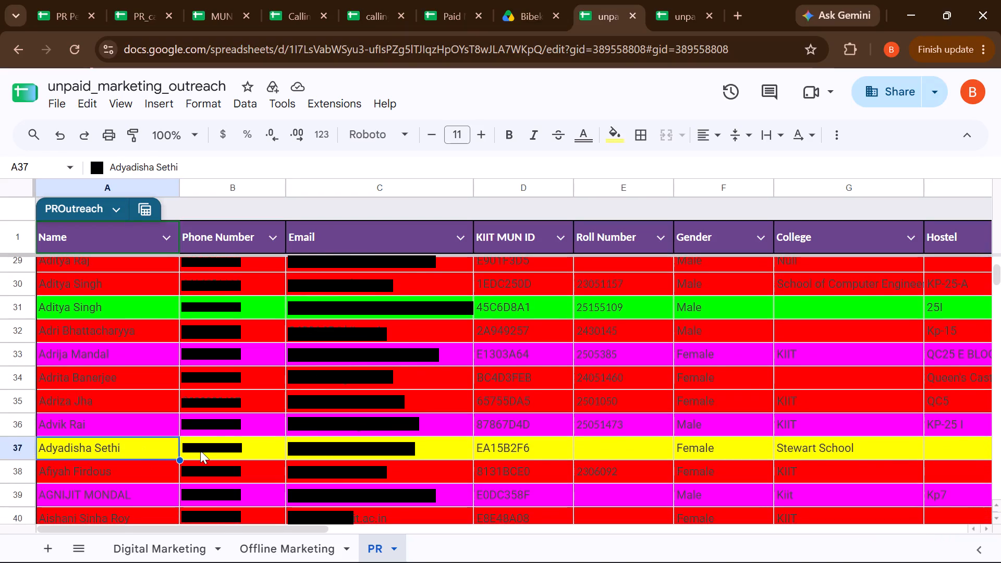
pyautogui.click(200, 450)
pyautogui.click(128, 443)
pyautogui.scroll(-1, 128, 443)
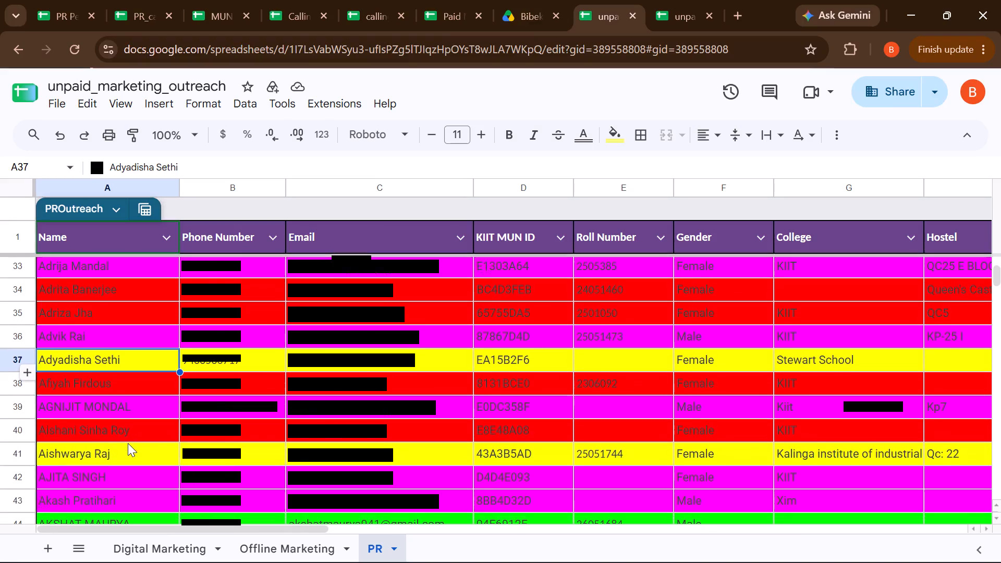
pyautogui.scroll(-1, 128, 443)
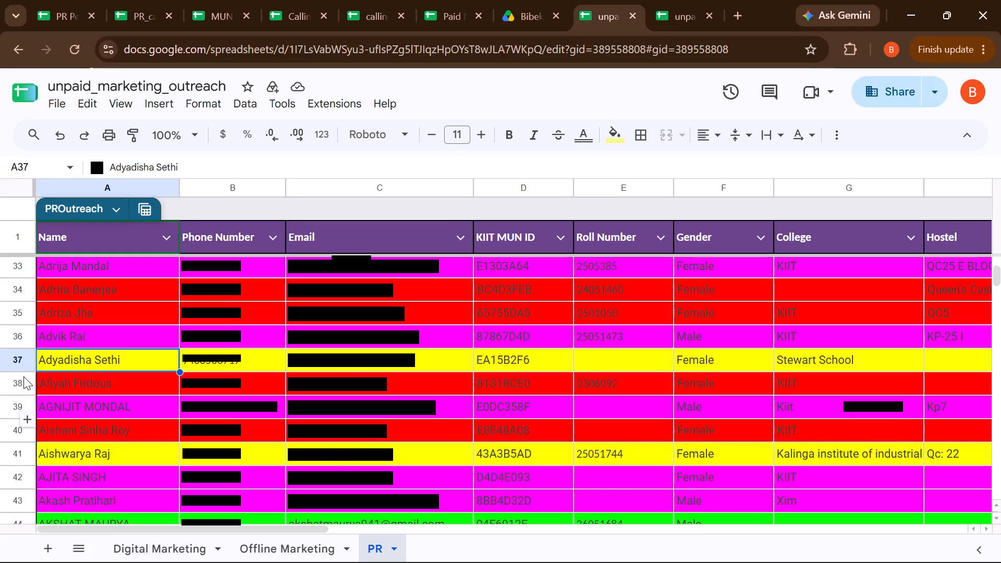
# Fill the whole of row 37 with red.
pyautogui.click(23, 360)
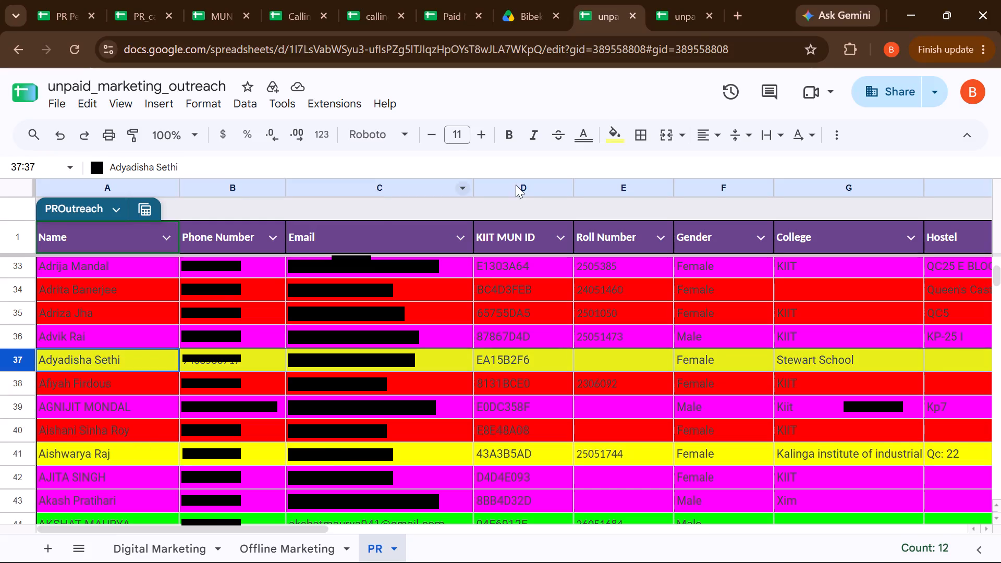
pyautogui.click(613, 145)
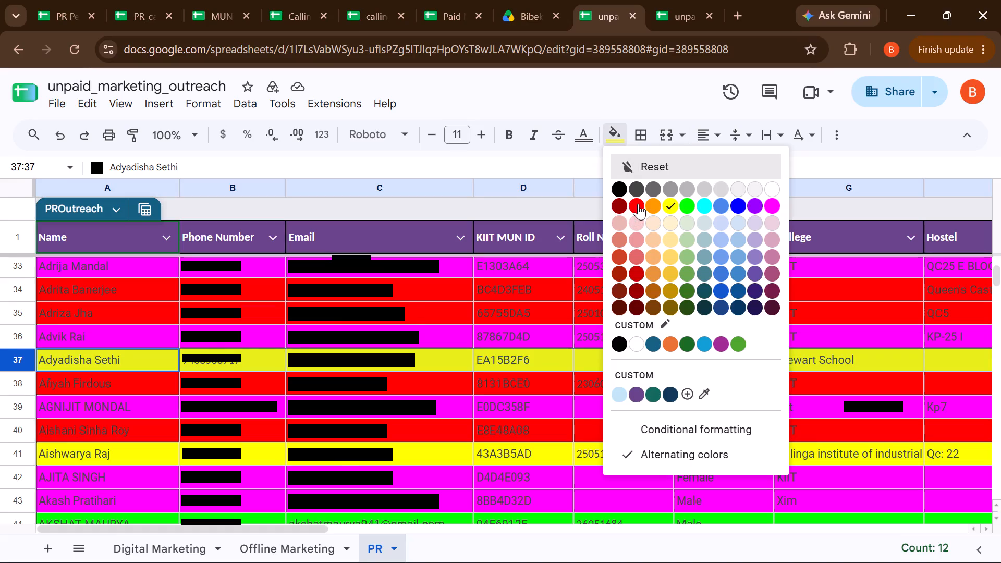
pyautogui.click(638, 204)
# Replace the remark in row 37 with "Personal issues".
pyautogui.click(624, 357)
pyautogui.press('Right')
pyautogui.press('Right')
pyautogui.press('Right')
pyautogui.press('Right')
pyautogui.press('Right')
pyautogui.press('Right')
pyautogui.press('Right')
pyautogui.press('Right')
pyautogui.press('Right')
pyautogui.press('Right')
pyautogui.press('Right')
pyautogui.press('Right')
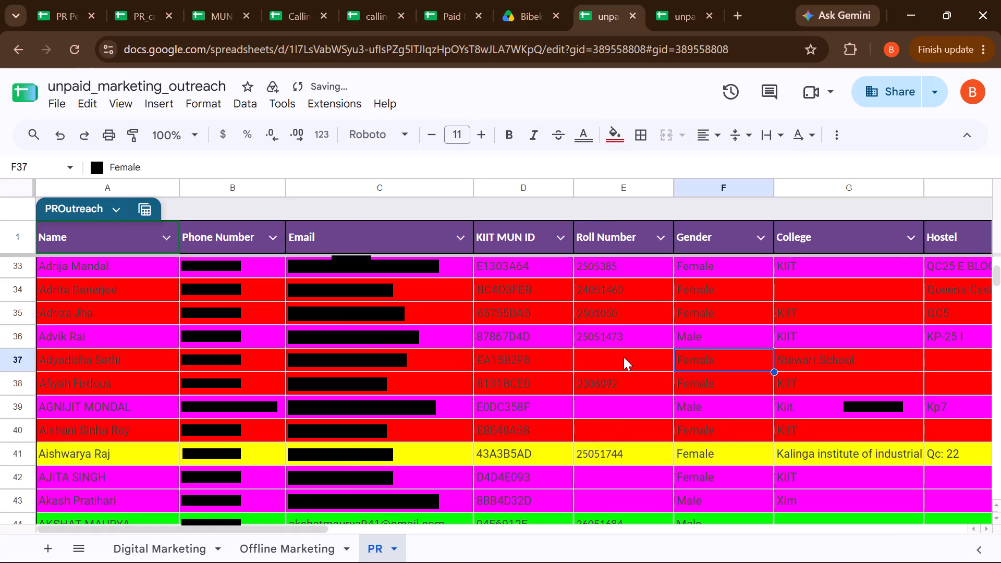
pyautogui.press('Right')
pyautogui.press('Right')
pyautogui.press('Right')
pyautogui.press('Right')
pyautogui.press('Right')
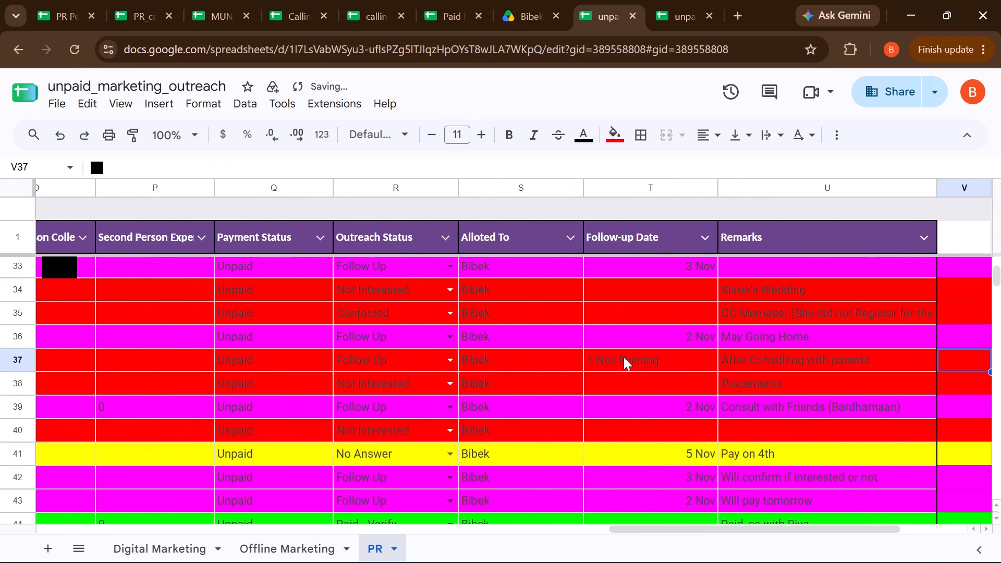
pyautogui.press('Left')
pyautogui.press('Left')
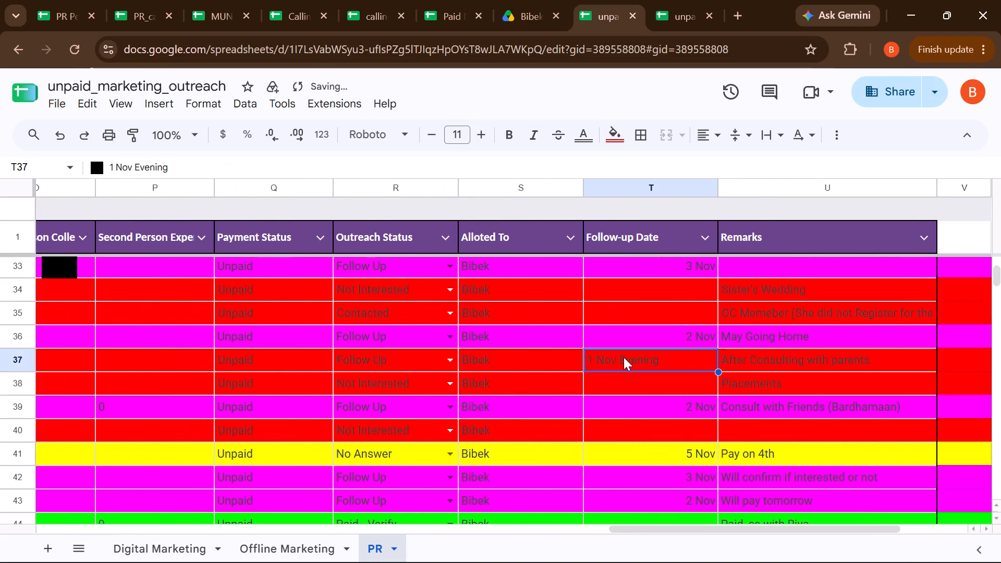
pyautogui.doubleClick(752, 359)
pyautogui.press('BackSpace')
pyautogui.press('BackSpace')
pyautogui.press('BackSpace')
pyautogui.press('BackSpace')
pyautogui.press('BackSpace')
pyautogui.press('BackSpace')
pyautogui.press('BackSpace')
pyautogui.press('BackSpace')
pyautogui.press('BackSpace')
pyautogui.press('BackSpace')
pyautogui.press('BackSpace')
pyautogui.press('BackSpace')
pyautogui.press('BackSpace')
pyautogui.press('BackSpace')
pyautogui.press('BackSpace')
pyautogui.press('BackSpace')
pyautogui.press('BackSpace')
pyautogui.press('BackSpace')
pyautogui.press('BackSpace')
pyautogui.press('BackSpace')
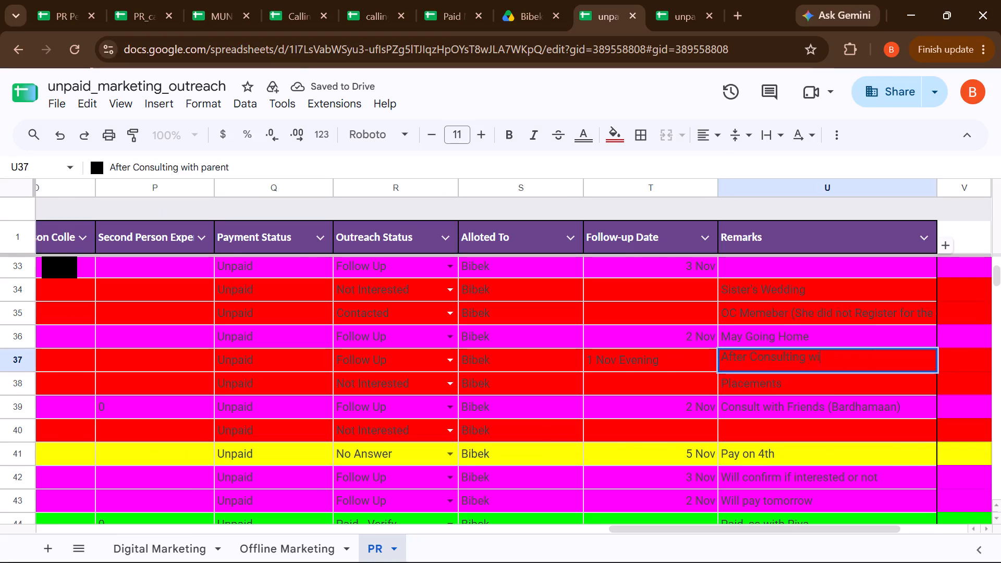
pyautogui.write('Personal issues')
pyautogui.press('Return')
# Review the outreach entries in rows 39 to 41 and go to the phone number of the contact in row 41.
pyautogui.press('Down')
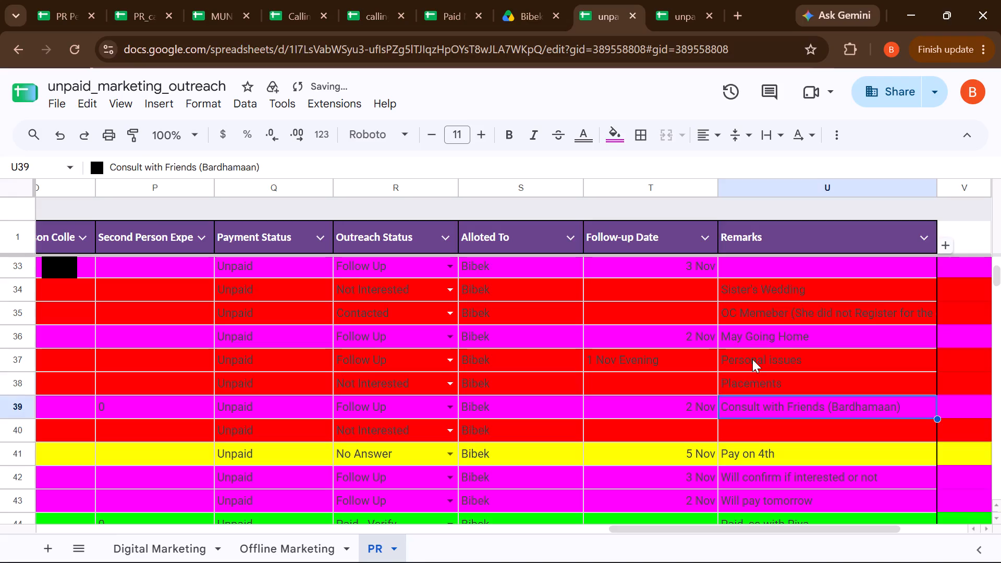
pyautogui.press('Down')
pyautogui.press('Left')
pyautogui.press('Left')
pyautogui.press('Left')
pyautogui.press('Left')
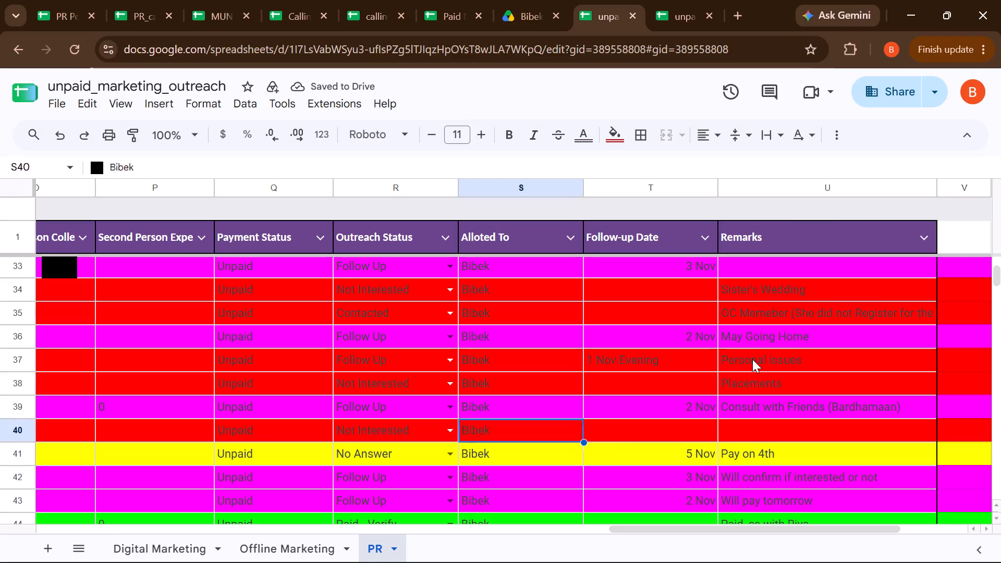
pyautogui.press('Up')
pyautogui.press('Down')
pyautogui.press('Down')
pyautogui.press('Left')
pyautogui.press('Left')
pyautogui.press('Left')
pyautogui.press('Left')
pyautogui.press('Left')
pyautogui.press('Left')
pyautogui.press('Left')
pyautogui.press('Left')
pyautogui.press('Left')
pyautogui.press('Left')
pyautogui.press('Left')
pyautogui.press('Left')
pyautogui.press('Left')
pyautogui.press('Left')
pyautogui.press('Left')
pyautogui.press('Left')
pyautogui.press('Left')
pyautogui.press('Left')
pyautogui.press('Left')
pyautogui.press('Left')
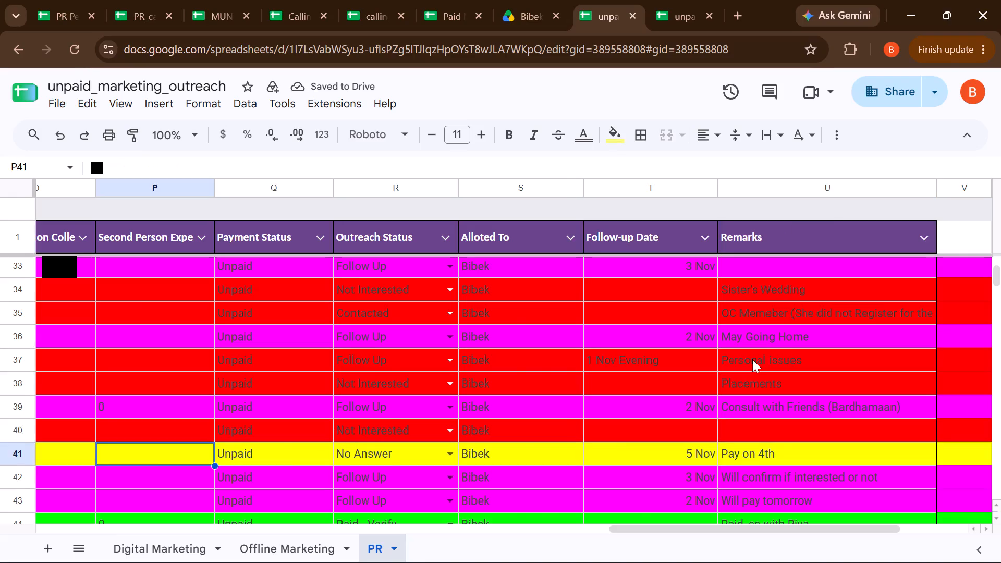
pyautogui.press('Right')
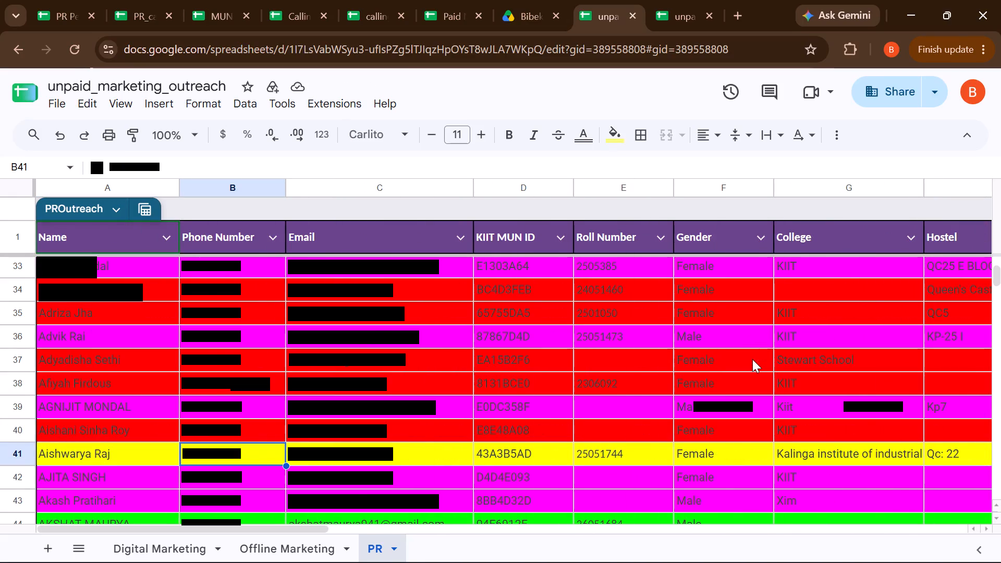
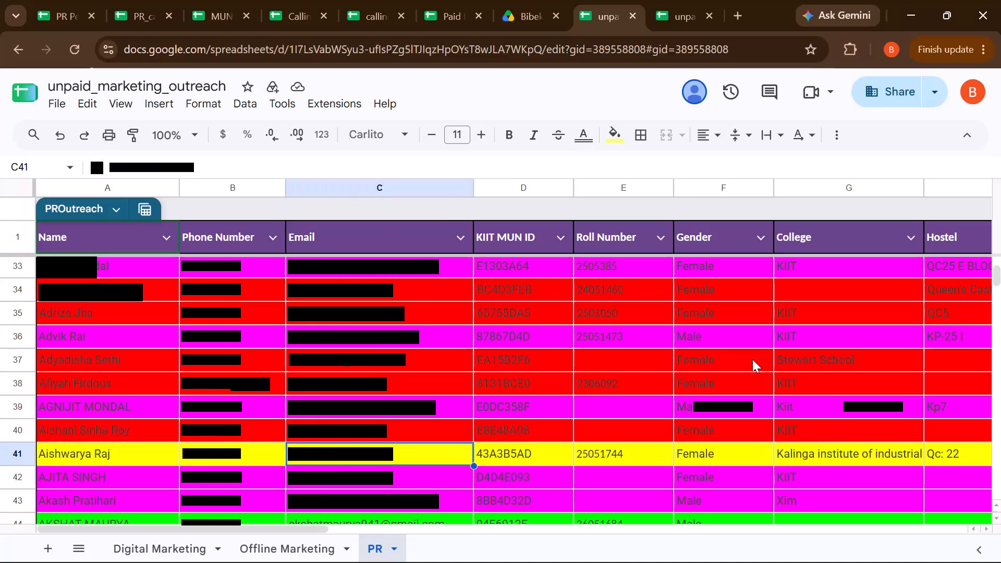
# Check the follow-up date and remark of the contact in row 41 and set the outreach status to Contacted.
pyautogui.press('Right')
pyautogui.press('Right')
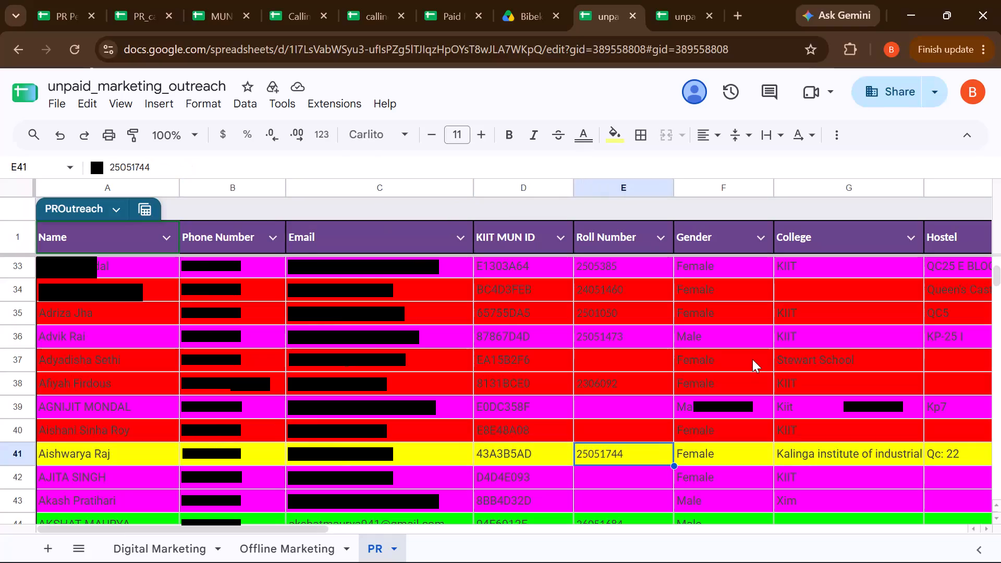
pyautogui.press('Right')
pyautogui.press('Right')
pyautogui.press('Right')
pyautogui.press('Right')
pyautogui.press('Right')
pyautogui.press('Right')
pyautogui.press('Right')
pyautogui.press('Right')
pyautogui.press('Right')
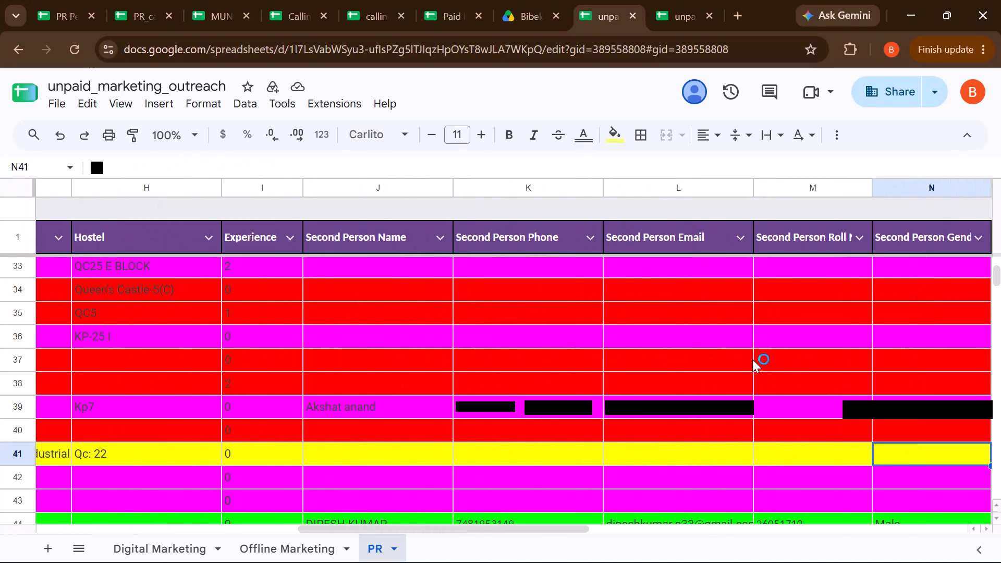
pyautogui.press('Left')
pyautogui.press('Right')
pyautogui.press('Right')
pyautogui.press('Right')
pyautogui.press('Right')
pyautogui.press('Right')
pyautogui.press('Right')
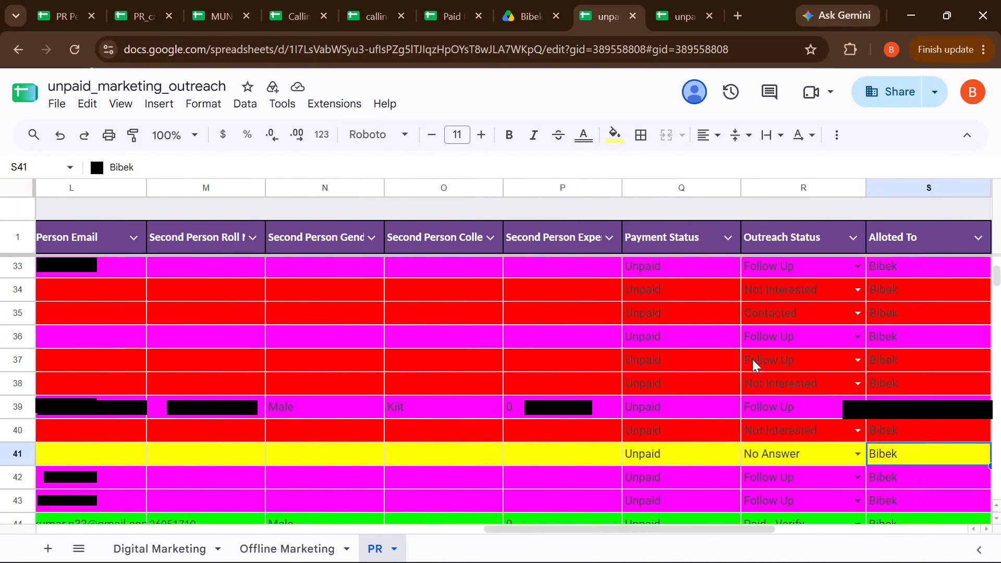
pyautogui.press('Right')
pyautogui.press('Right')
pyautogui.press('Left')
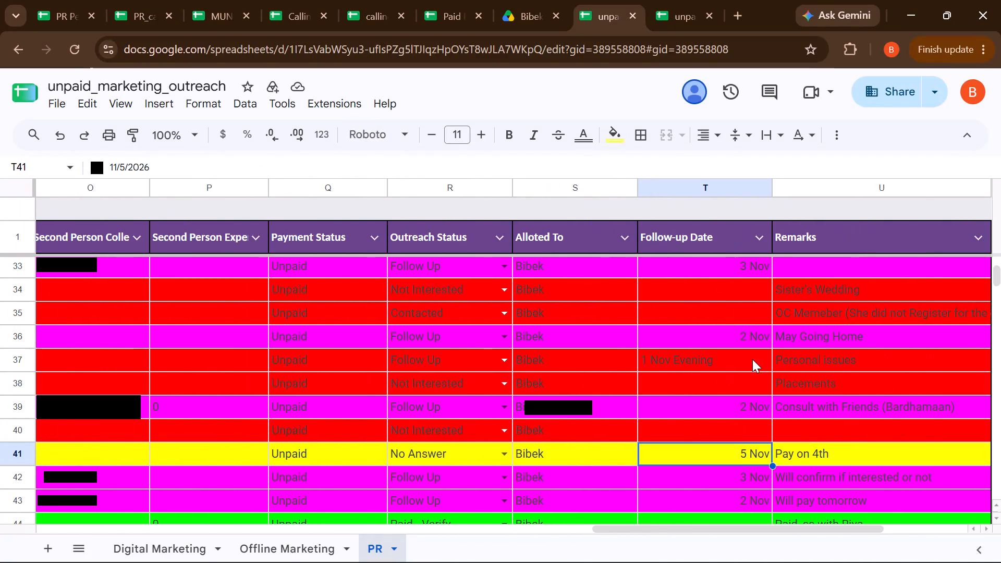
pyautogui.press('Right')
pyautogui.press('Left')
pyautogui.press('Left')
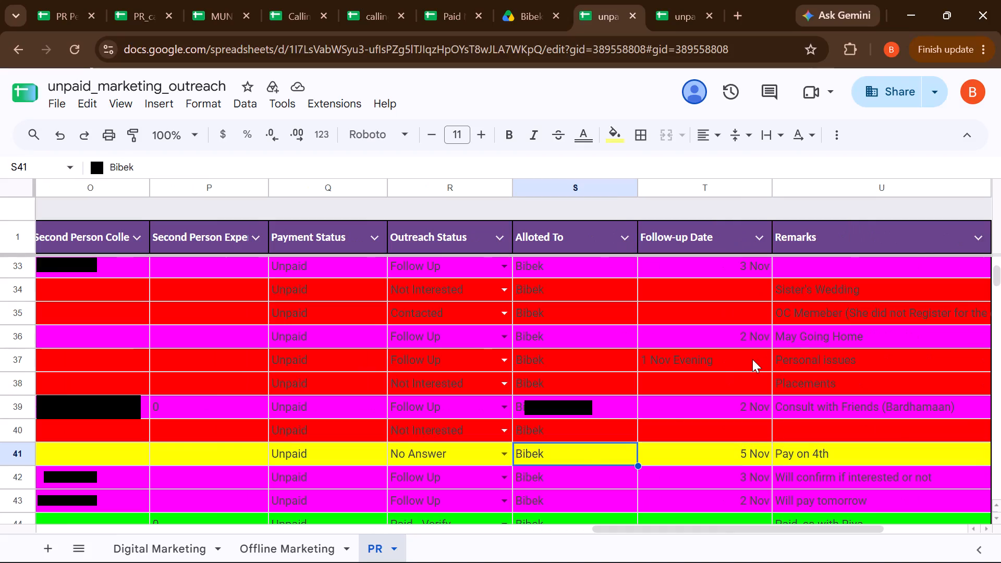
pyautogui.click(506, 462)
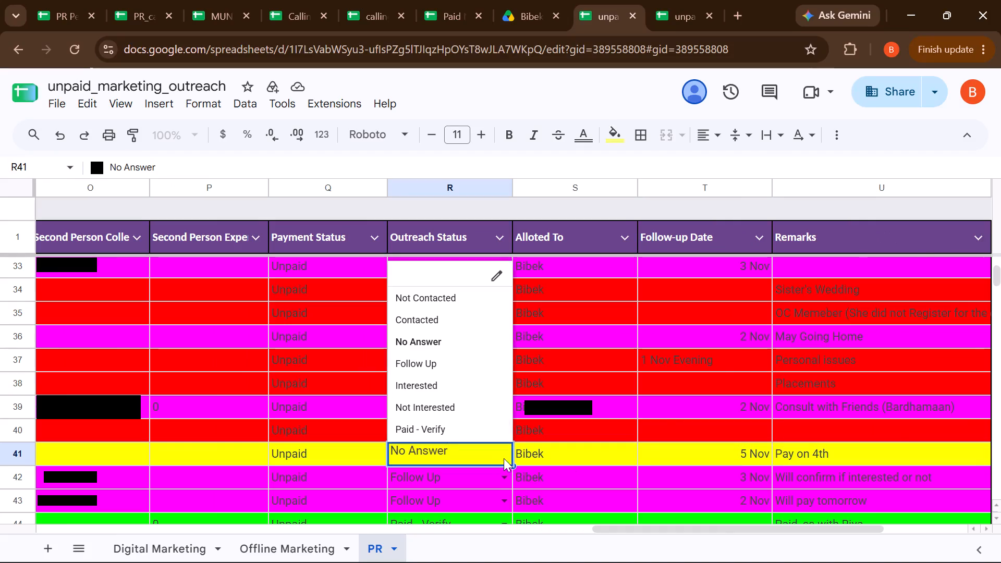
pyautogui.click(453, 316)
# Go back to the phone number of the contact in row 41 and look over the contacts in the rows below.
pyautogui.press('Left')
pyautogui.press('Left')
pyautogui.press('Left')
pyautogui.press('Left')
pyautogui.press('Left')
pyautogui.press('Left')
pyautogui.press('Left')
pyautogui.press('Left')
pyautogui.press('Left')
pyautogui.press('Left')
pyautogui.press('Left')
pyautogui.press('Left')
pyautogui.press('Left')
pyautogui.press('Left')
pyautogui.press('Left')
pyautogui.press('Left')
pyautogui.press('Left')
pyautogui.press('Left')
pyautogui.press('Left')
pyautogui.press('Left')
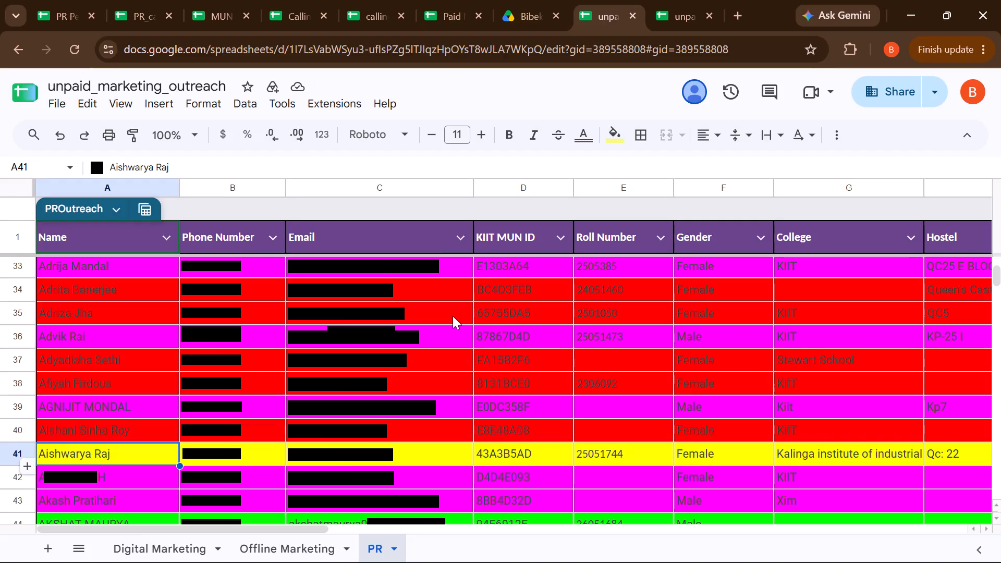
pyautogui.press('Right')
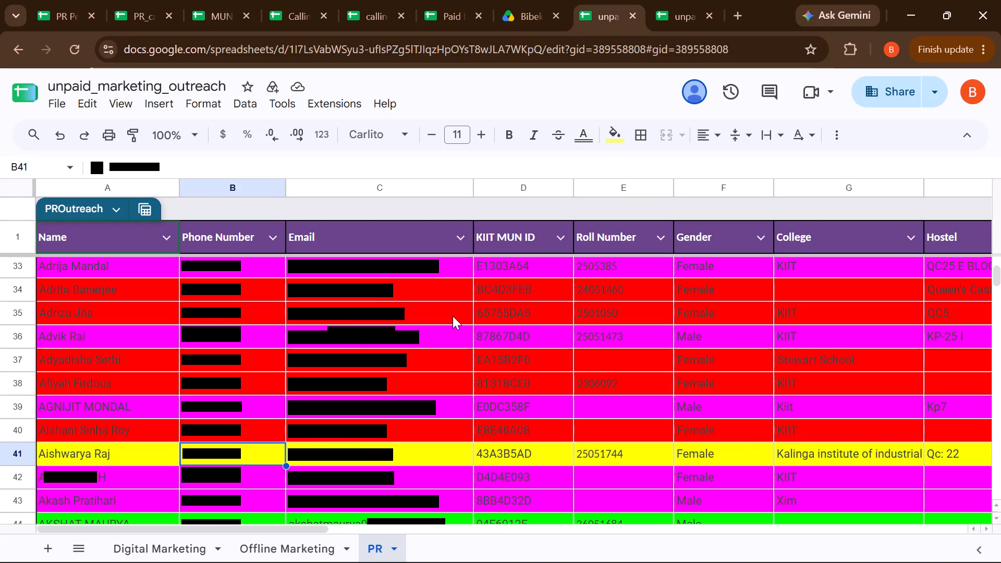
pyautogui.scroll(-2, 453, 316)
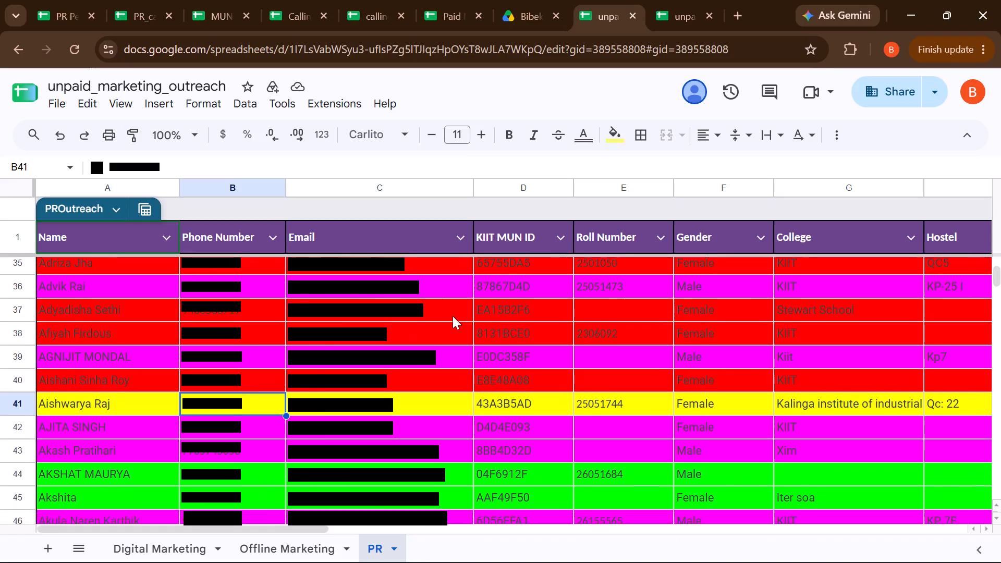
pyautogui.scroll(-2, 453, 316)
pyautogui.hscroll(1, 453, 316)
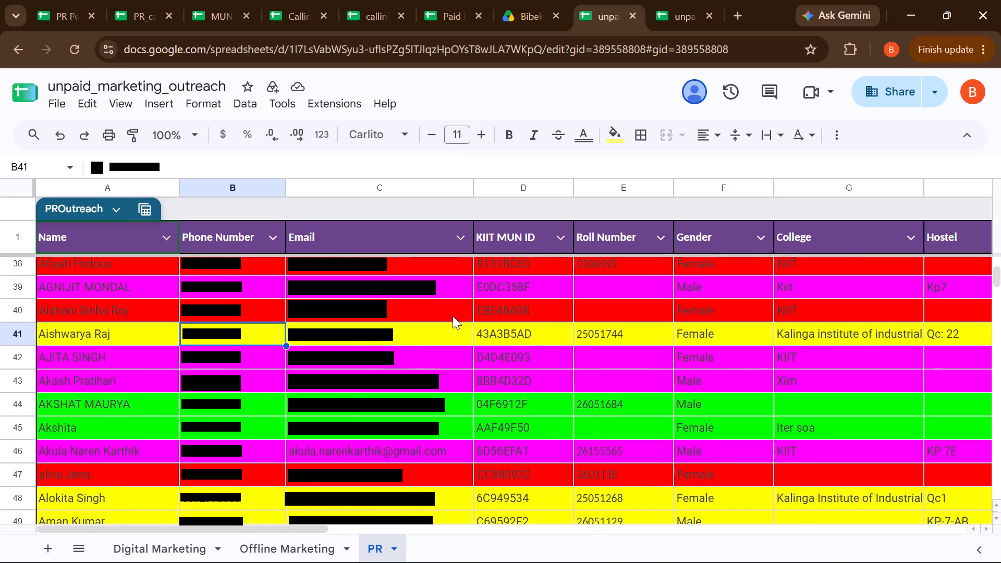
pyautogui.hscroll(1, 453, 316)
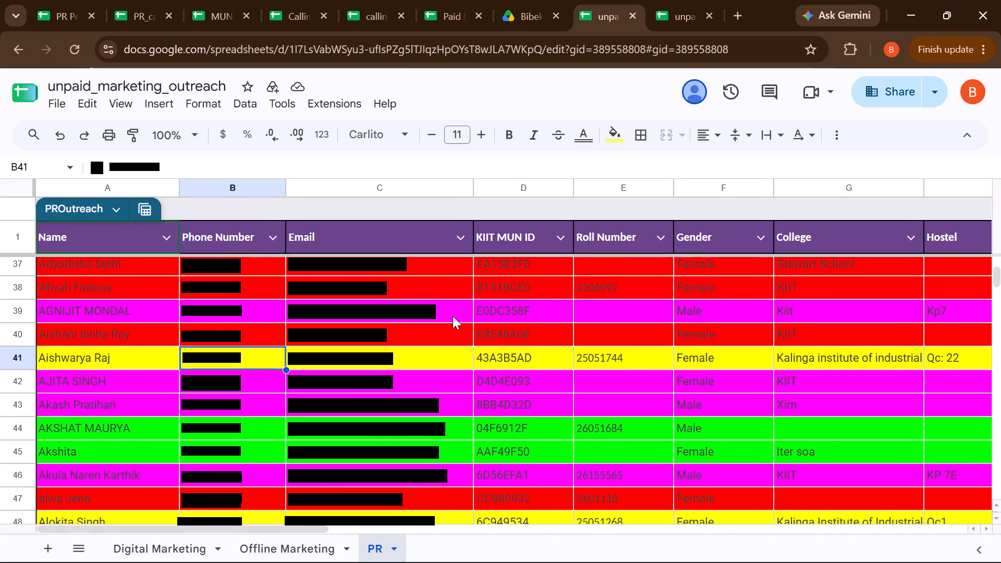
pyautogui.hscroll(1, 453, 316)
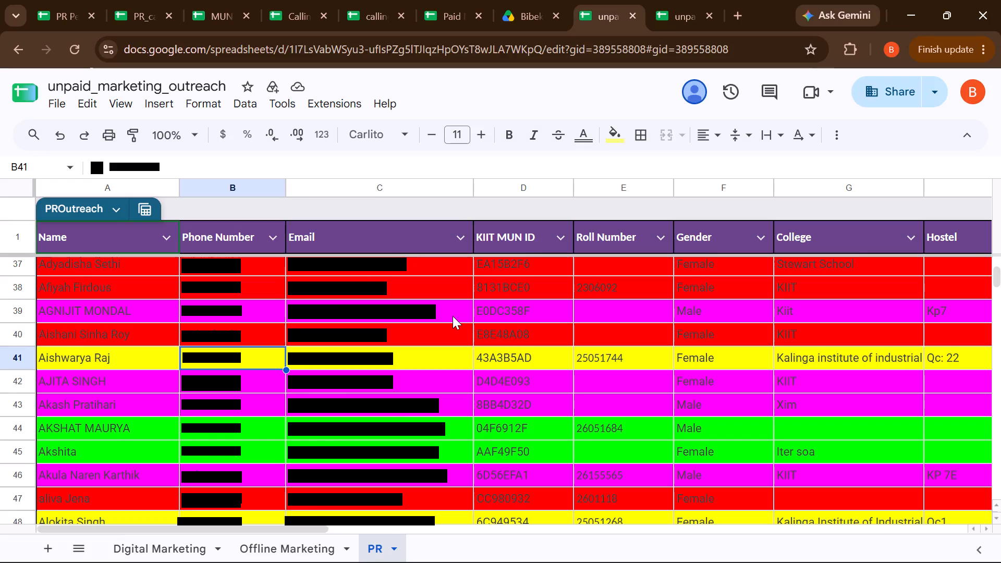
# Examine the outreach status, follow-up date and remark of the contact in row 42, and return to the contact's name.
pyautogui.press('Down')
pyautogui.press('Right')
pyautogui.press('Right')
pyautogui.press('Right')
pyautogui.press('Right')
pyautogui.press('Right')
pyautogui.press('Right')
pyautogui.press('Right')
pyautogui.press('Right')
pyautogui.press('Right')
pyautogui.press('Right')
pyautogui.press('Right')
pyautogui.press('Right')
pyautogui.press('Right')
pyautogui.press('Right')
pyautogui.press('Right')
pyautogui.press('Right')
pyautogui.press('Right')
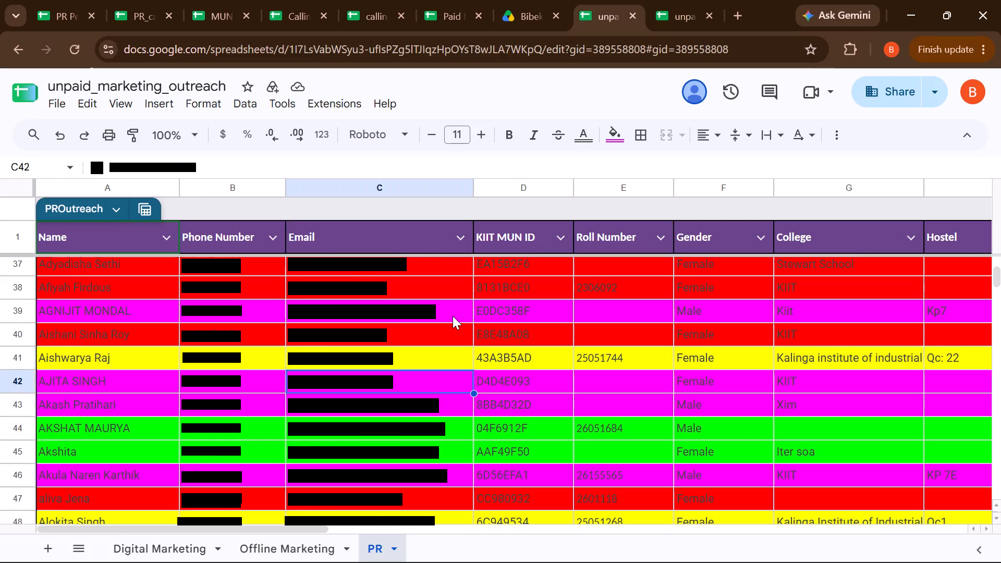
pyautogui.press('Right')
pyautogui.press('Right')
pyautogui.press('Right')
pyautogui.press('Left')
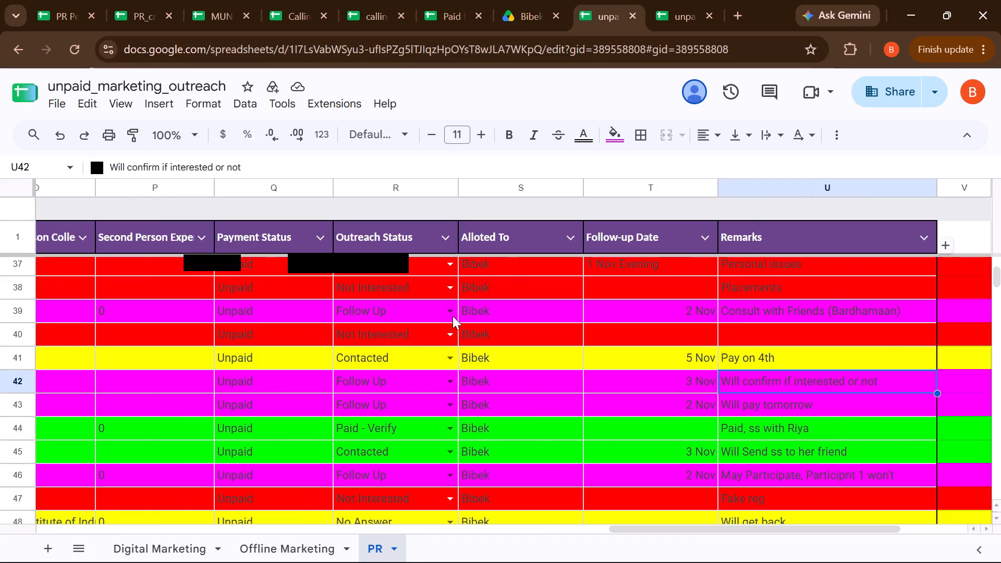
pyautogui.press('Left')
pyautogui.press('Left')
pyautogui.press('Left')
pyautogui.press('Left')
pyautogui.press('Left')
pyautogui.press('Left')
pyautogui.press('Left')
pyautogui.press('Left')
pyautogui.press('Left')
pyautogui.press('Left')
pyautogui.press('Left')
pyautogui.press('Left')
pyautogui.press('Left')
pyautogui.press('Left')
pyautogui.press('Left')
pyautogui.press('Left')
pyautogui.press('Left')
pyautogui.press('Left')
pyautogui.press('Left')
pyautogui.press('Left')
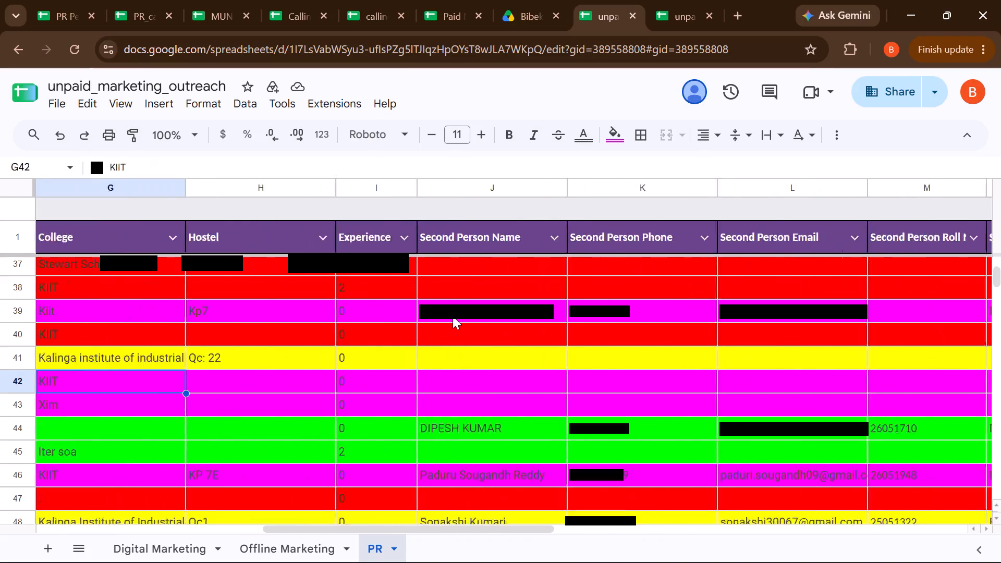
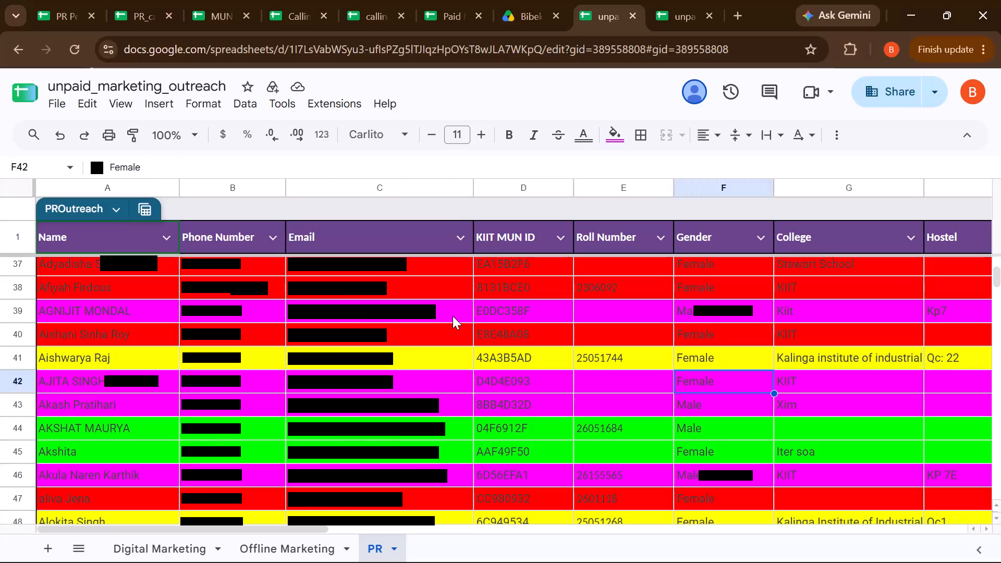
# Examine the outreach status, follow-up date and remark of the contact in row 43, and return to the contact's name.
pyautogui.press('Right')
pyautogui.press('Down')
pyautogui.press('Right')
pyautogui.press('Right')
pyautogui.press('Right')
pyautogui.press('Right')
pyautogui.press('Right')
pyautogui.press('Right')
pyautogui.press('Right')
pyautogui.press('Right')
pyautogui.press('Right')
pyautogui.press('Right')
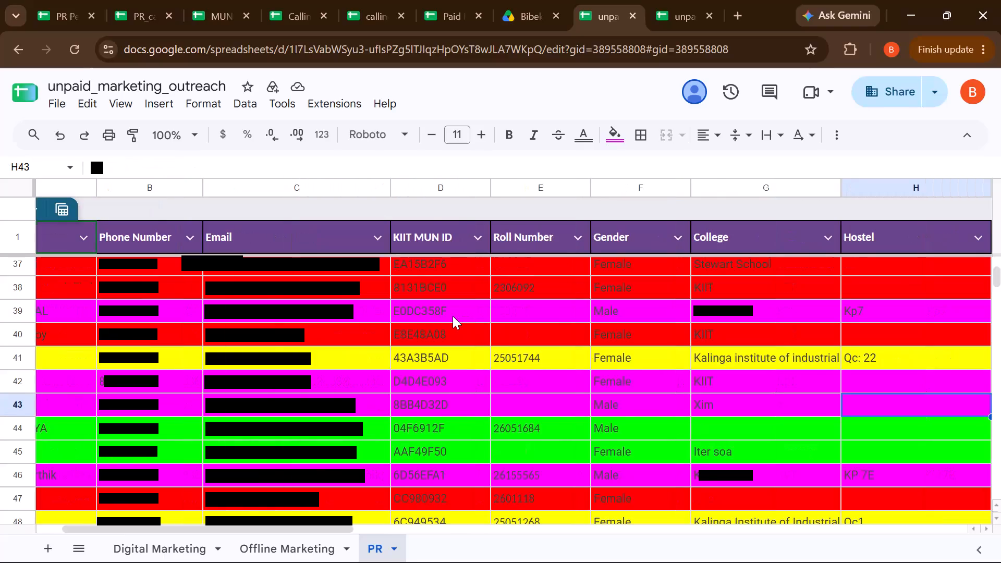
pyautogui.press('Right')
pyautogui.press('Right')
pyautogui.press('Right')
pyautogui.press('Right')
pyautogui.press('Right')
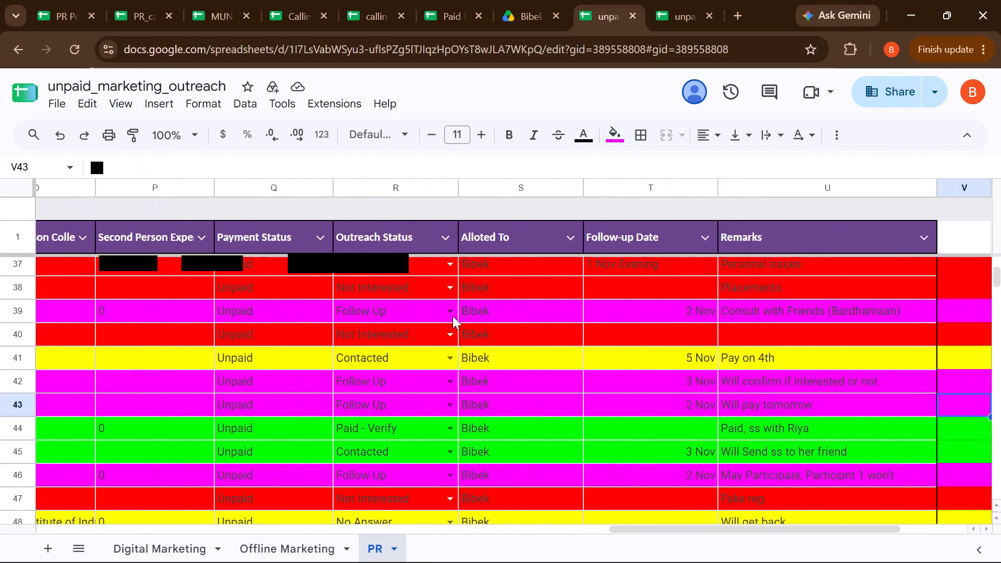
pyautogui.press('Left')
pyautogui.press('Left')
pyautogui.press('Left')
pyautogui.press('Left')
pyautogui.press('Left')
pyautogui.press('Left')
pyautogui.press('Left')
pyautogui.press('Left')
pyautogui.press('Left')
pyautogui.press('Left')
pyautogui.press('Left')
pyautogui.press('Left')
pyautogui.press('Left')
pyautogui.press('Left')
pyautogui.press('Left')
pyautogui.press('Left')
pyautogui.press('Left')
pyautogui.press('Left')
pyautogui.press('Left')
pyautogui.press('Left')
pyautogui.press('Left')
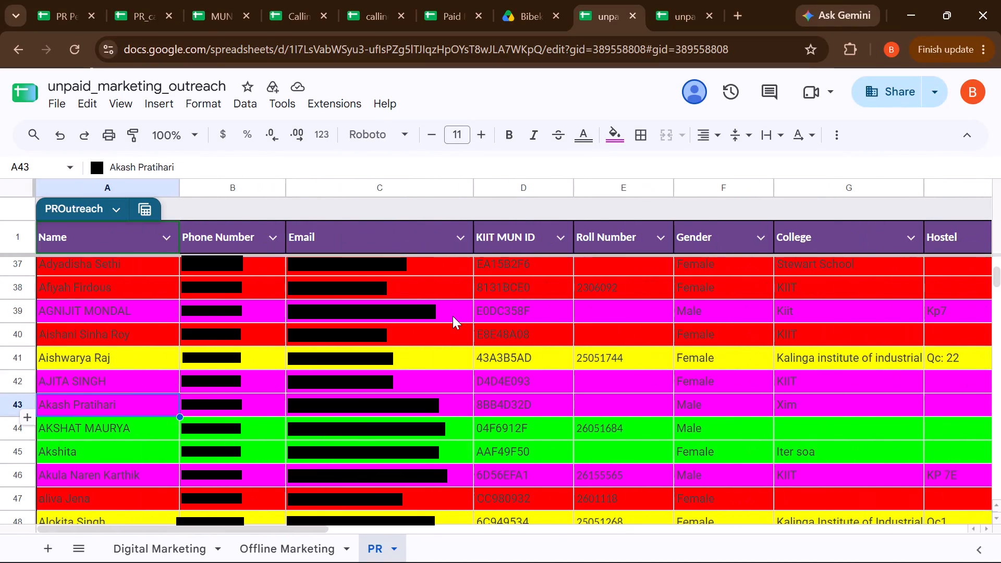
pyautogui.press('Right')
pyautogui.press('Left')
pyautogui.press('Left')
pyautogui.press('Left')
pyautogui.press('Left')
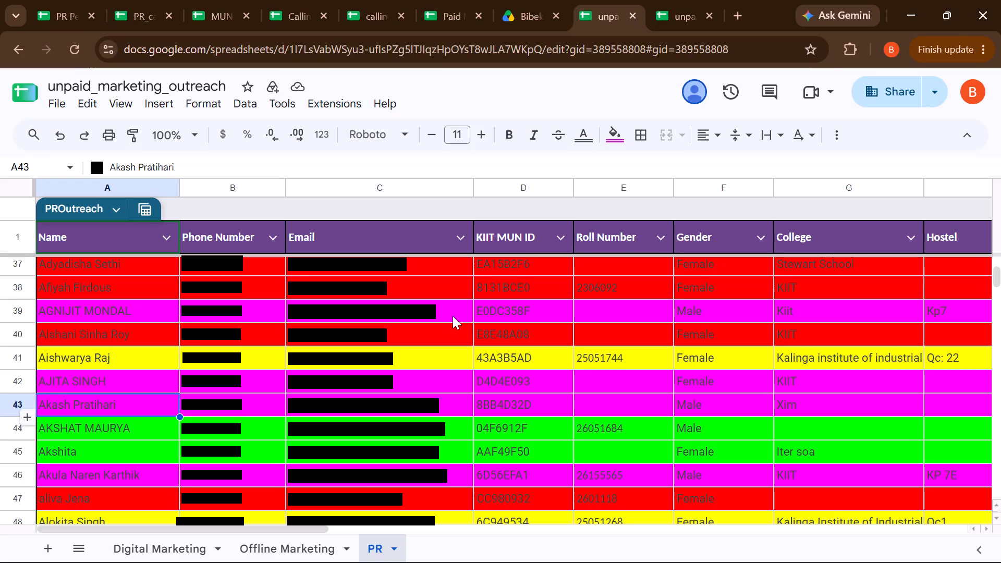
# Look over the contacts below row 43 and check the outreach status, follow-up date and remark of the contact in row 46.
pyautogui.scroll(-1, 453, 316)
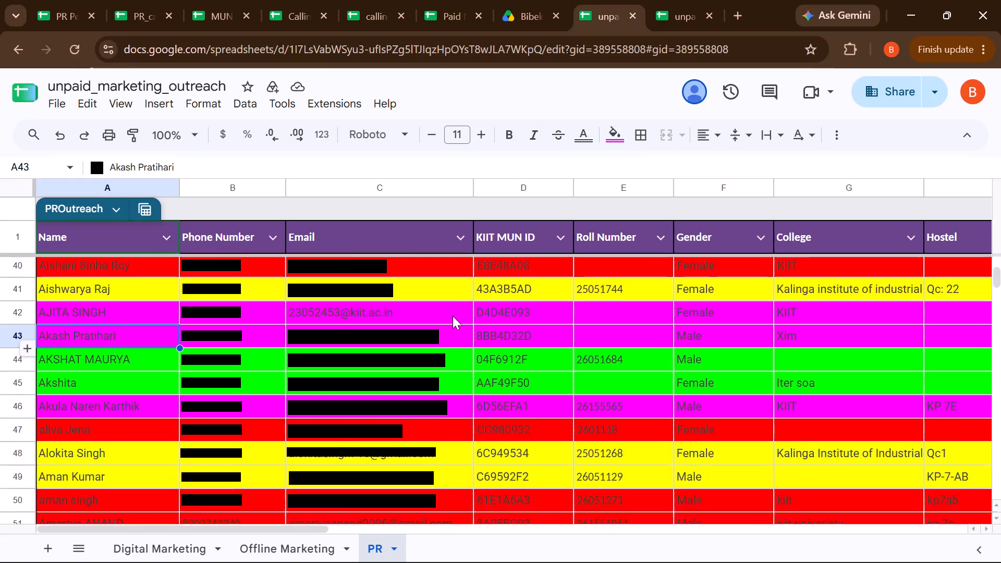
pyautogui.scroll(-1, 453, 316)
pyautogui.hscroll(1, 453, 316)
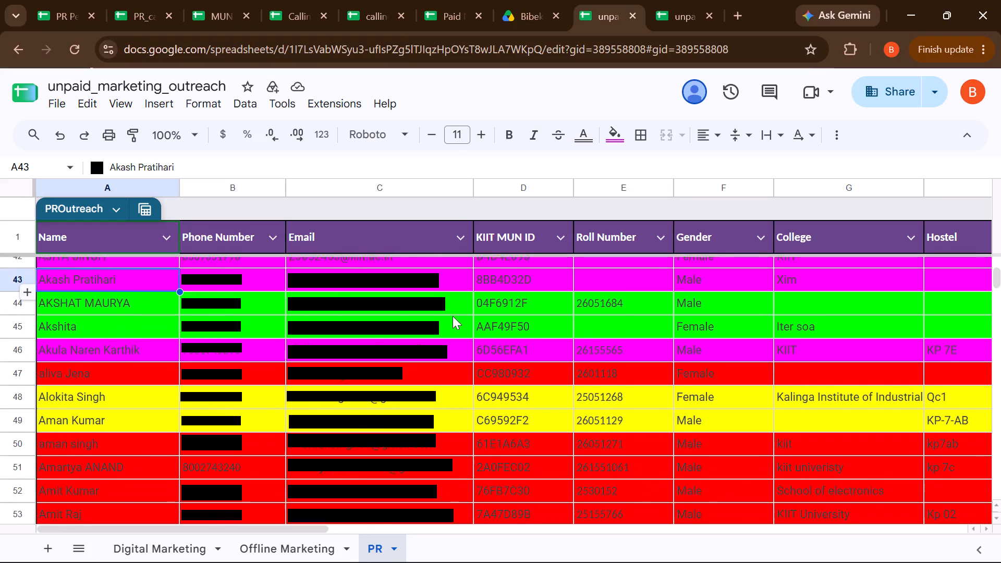
pyautogui.hscroll(1, 453, 316)
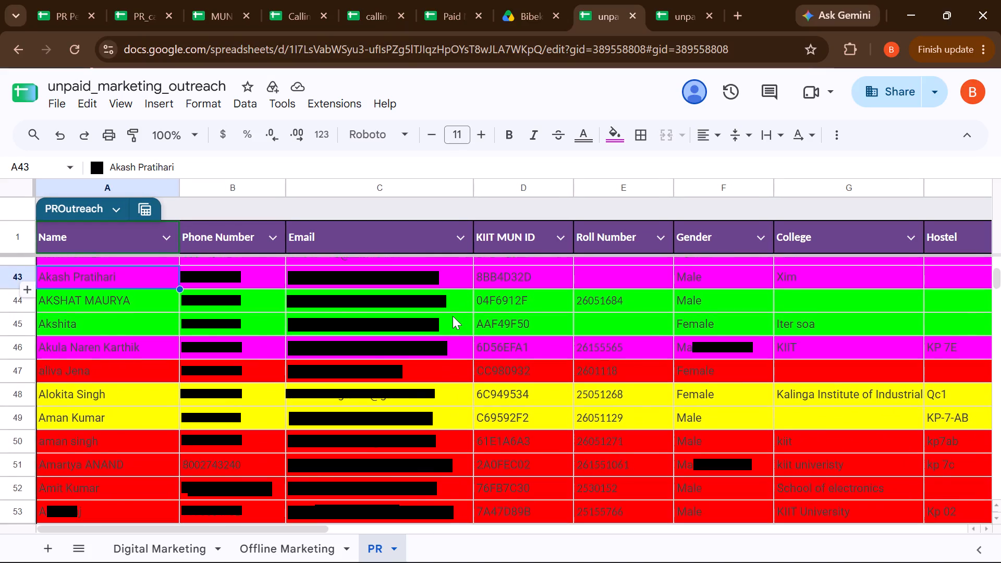
pyautogui.hscroll(1, 453, 316)
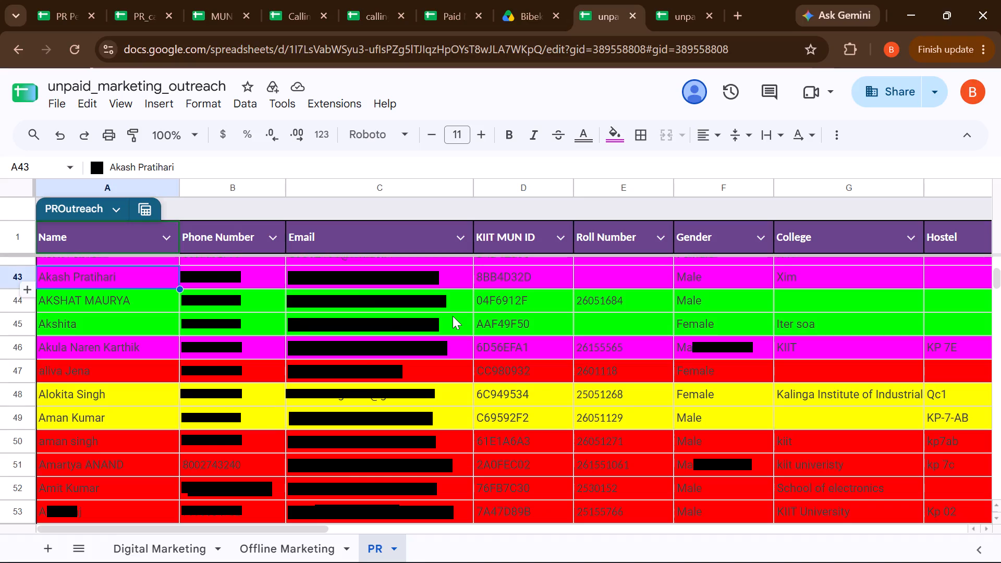
pyautogui.click(205, 351)
pyautogui.press('Right')
pyautogui.press('Right')
pyautogui.press('Right')
pyautogui.press('Right')
pyautogui.press('Right')
pyautogui.press('Right')
pyautogui.press('Right')
pyautogui.press('Right')
pyautogui.press('Right')
pyautogui.press('Right')
pyautogui.press('Right')
pyautogui.press('Right')
pyautogui.press('Right')
pyautogui.press('Right')
pyautogui.press('Right')
pyautogui.press('Right')
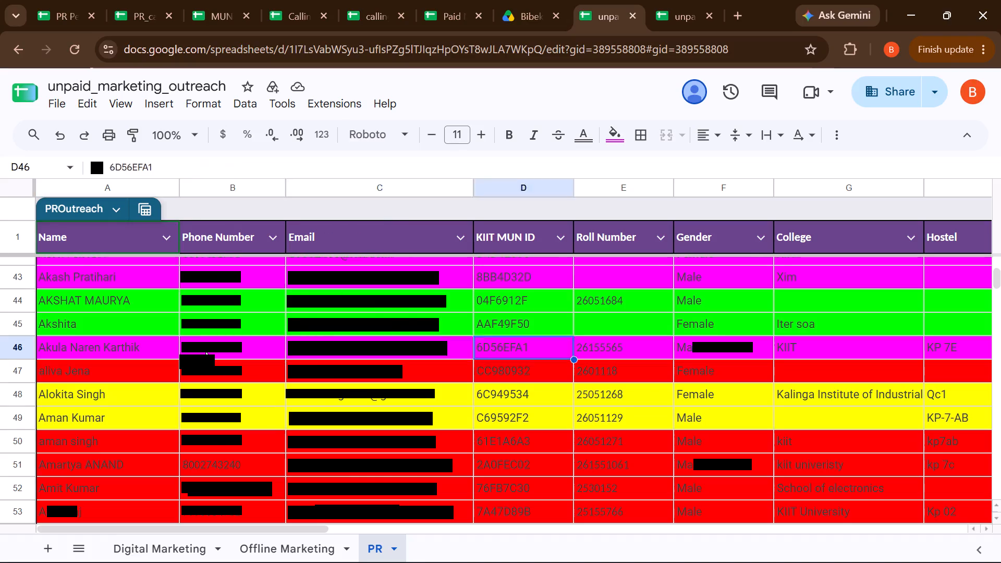
pyautogui.press('Right')
pyautogui.press('Right')
pyautogui.press('Right')
pyautogui.press('Right')
pyautogui.press('Right')
pyautogui.press('Right')
pyautogui.press('Right')
pyautogui.press('Right')
pyautogui.press('Right')
pyautogui.press('Right')
pyautogui.press('Right')
pyautogui.press('Right')
pyautogui.press('Right')
pyautogui.press('Right')
pyautogui.press('Right')
pyautogui.press('Right')
pyautogui.press('Right')
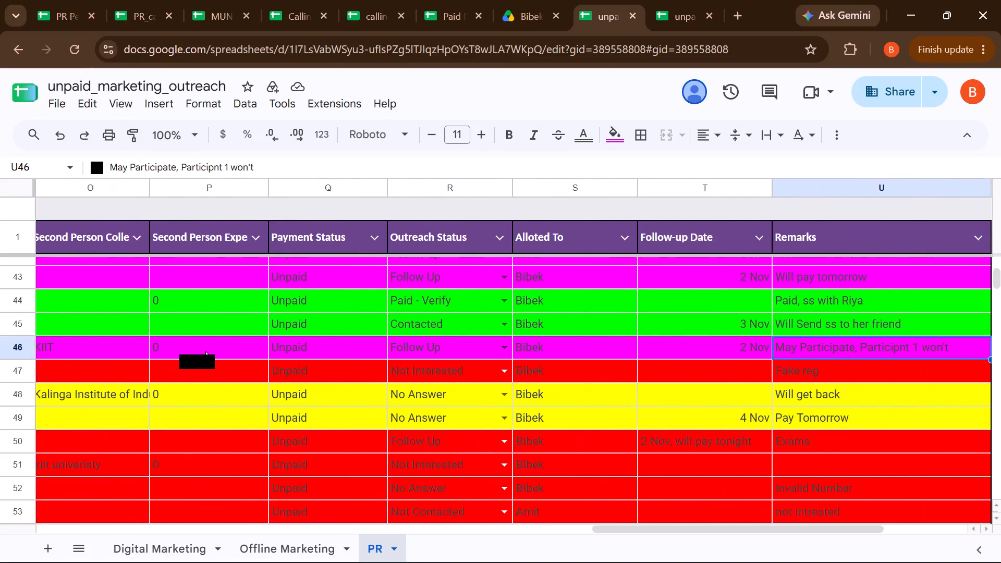
# Look up the second person's name, phone number and email in row 46, ending on the phone number.
pyautogui.press('Left')
pyautogui.press('Left')
pyautogui.press('Left')
pyautogui.press('Left')
pyautogui.press('Left')
pyautogui.press('Left')
pyautogui.press('Left')
pyautogui.press('Left')
pyautogui.press('Left')
pyautogui.press('Left')
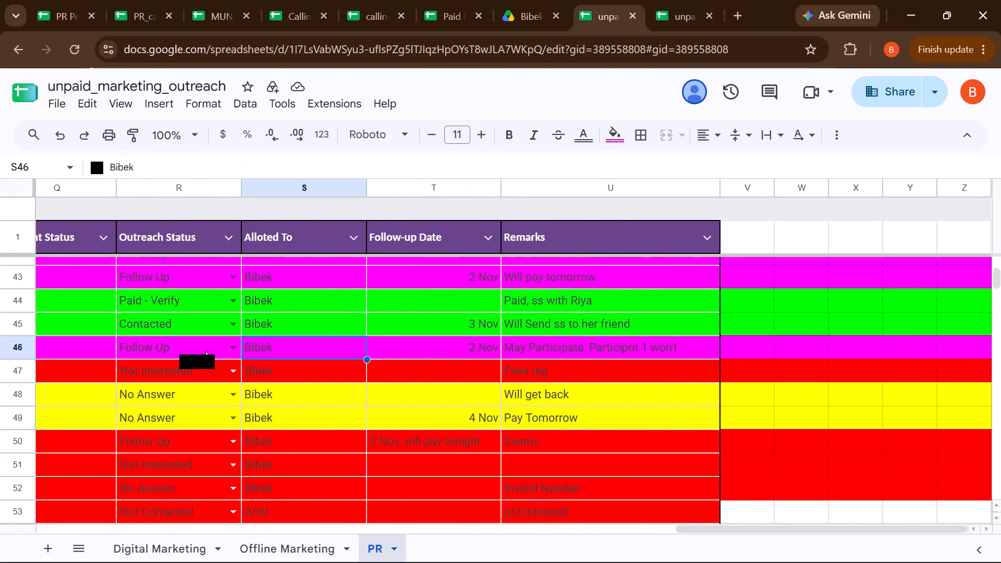
pyautogui.press('Left')
pyautogui.press('Left')
pyautogui.press('Left')
pyautogui.press('Left')
pyautogui.press('Left')
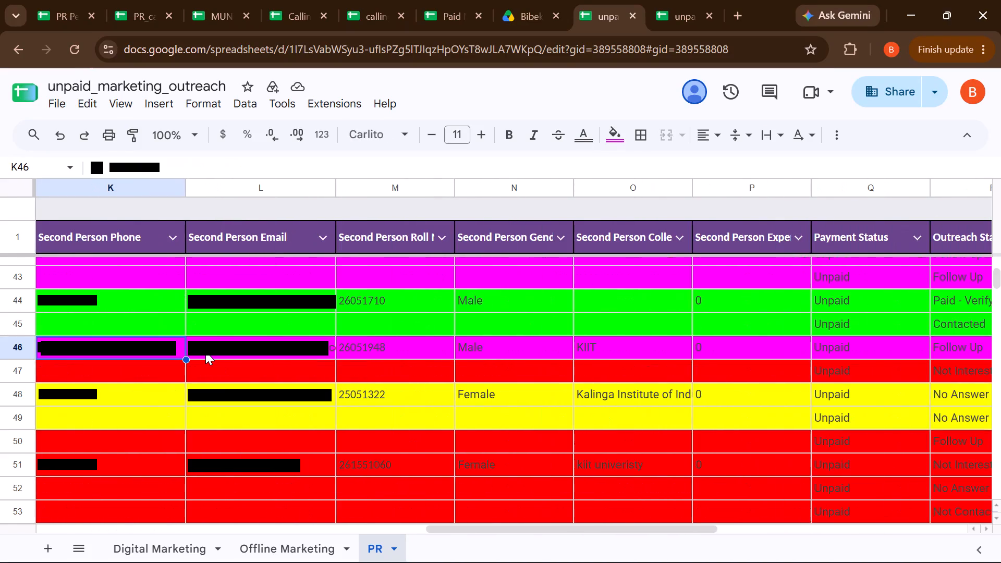
pyautogui.press('Right')
pyautogui.press('Right')
pyautogui.press('Left')
pyautogui.press('Left')
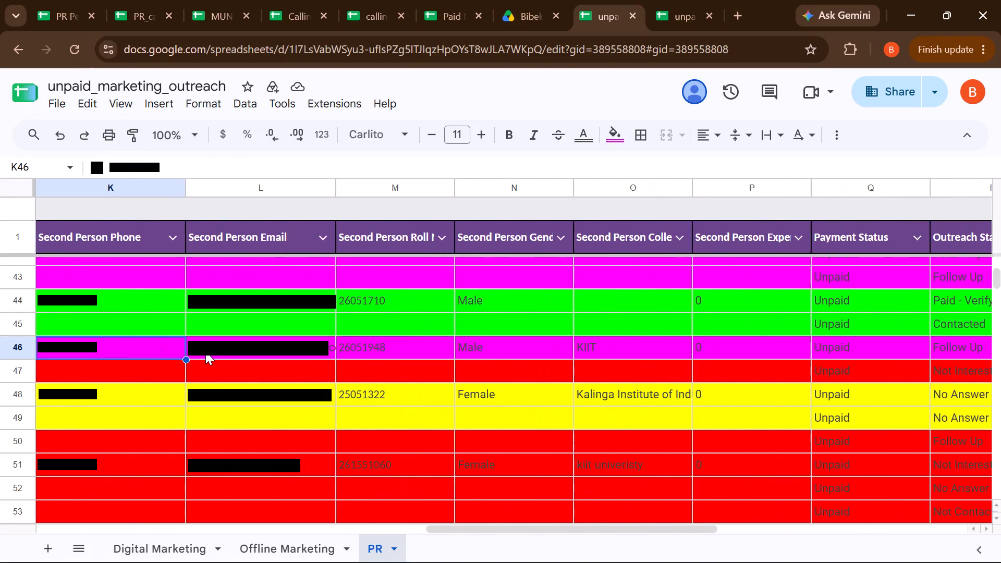
pyautogui.press('Left')
pyautogui.press('Left')
pyautogui.press('Right')
pyautogui.press('Right')
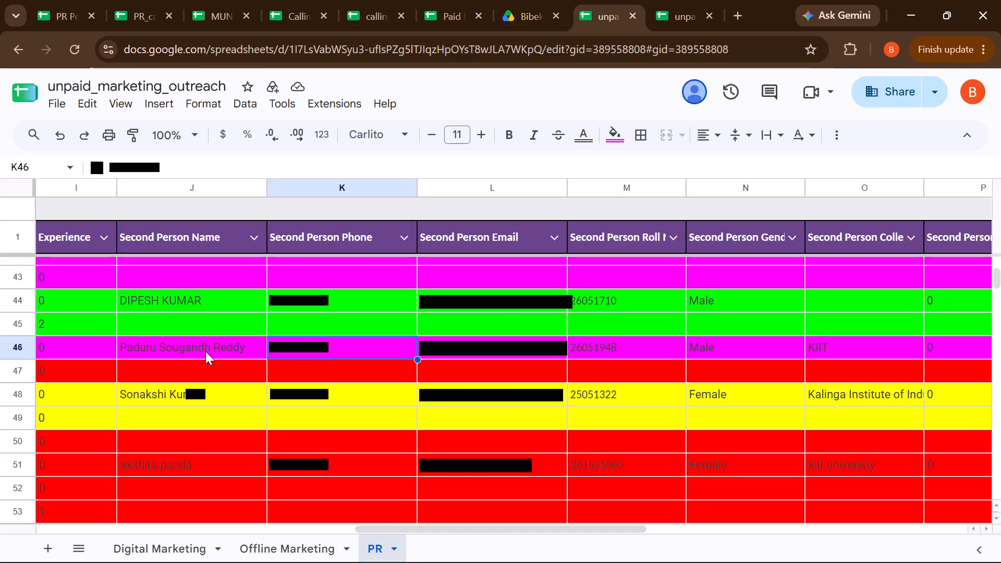
# Check the outreach status, follow-up date and remark of the yellow-marked contacts in rows 48 and 49.
pyautogui.press('Down')
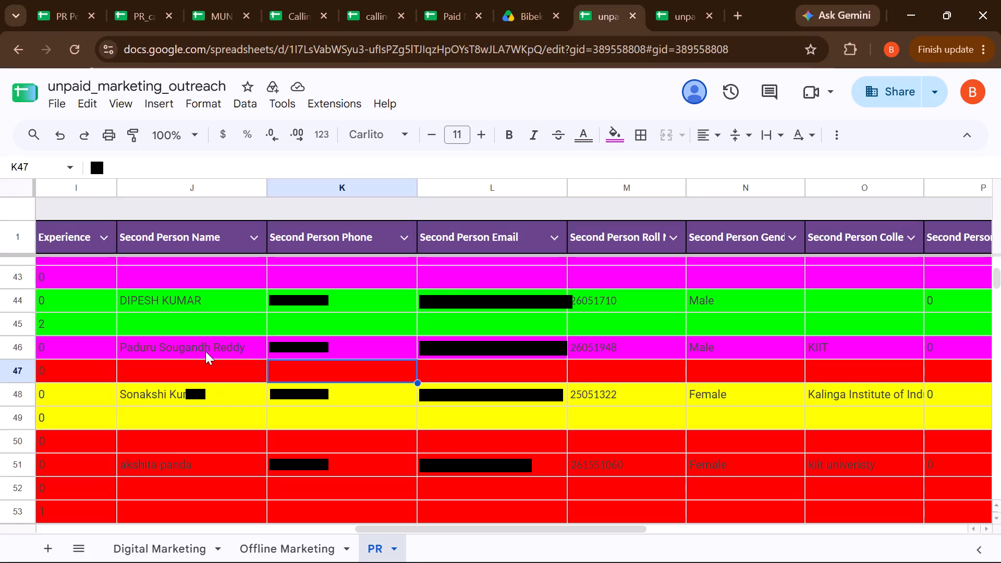
pyautogui.press('Down')
pyautogui.press('Right')
pyautogui.press('Right')
pyautogui.press('Right')
pyautogui.press('Right')
pyautogui.press('Right')
pyautogui.press('Right')
pyautogui.press('Right')
pyautogui.press('Right')
pyautogui.press('Right')
pyautogui.press('Right')
pyautogui.press('Right')
pyautogui.press('Right')
pyautogui.press('Right')
pyautogui.press('Right')
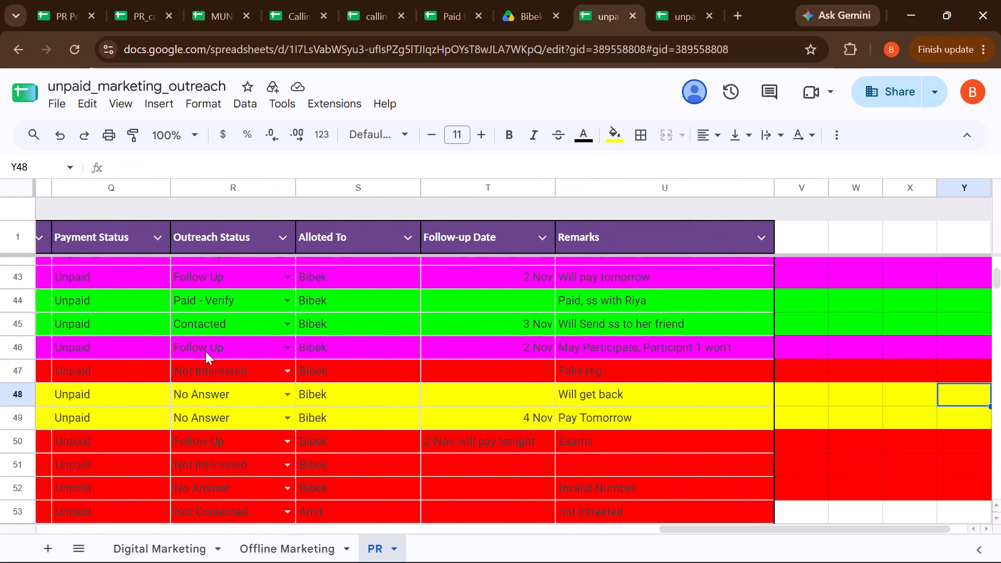
pyautogui.press('Left')
pyautogui.press('Left')
pyautogui.press('Left')
pyautogui.press('Left')
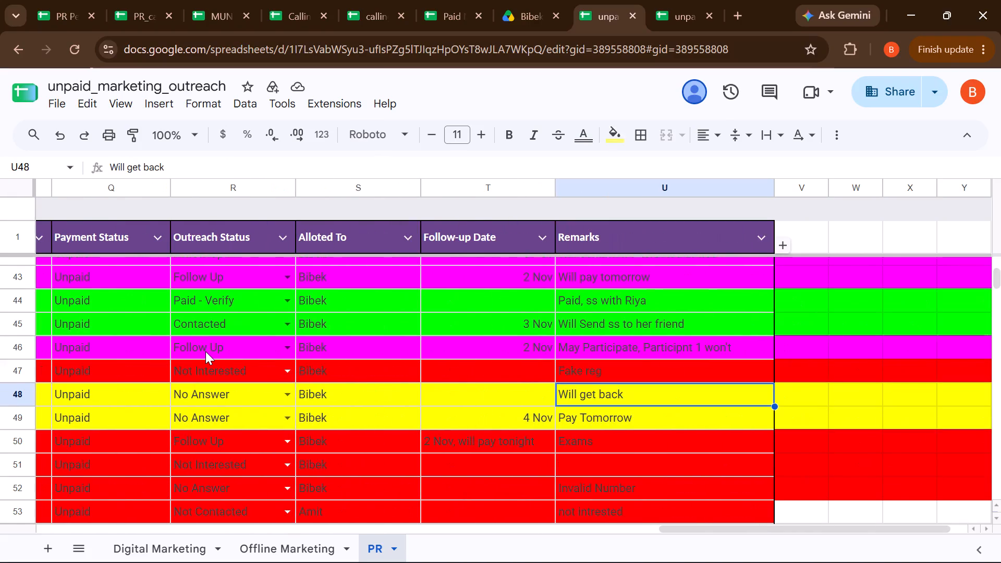
pyautogui.press('Down')
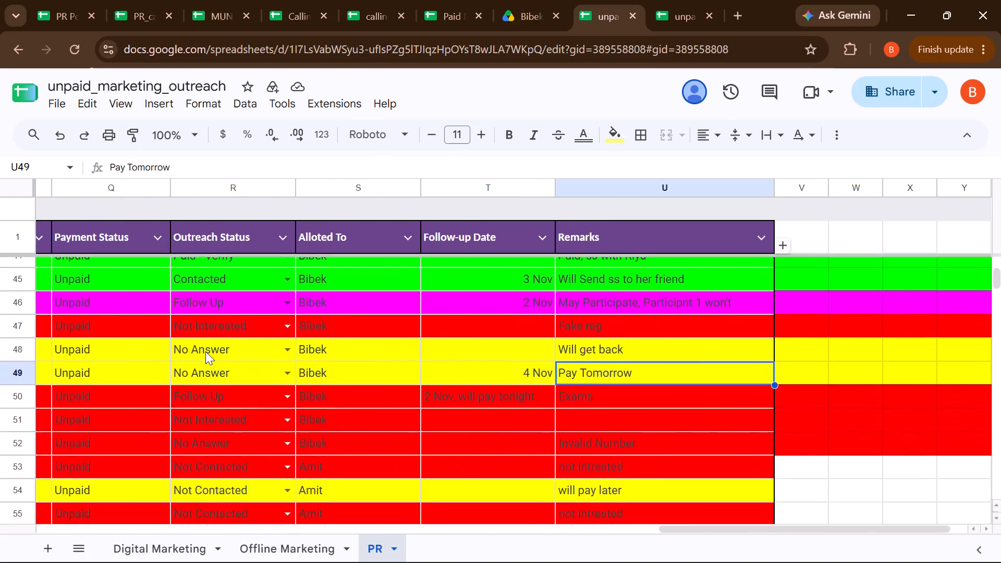
# Go back to the name of the contact in row 48 and look up the contact's phone number.
pyautogui.press('Up')
pyautogui.press('Left')
pyautogui.press('Left')
pyautogui.press('Left')
pyautogui.press('Left')
pyautogui.press('Left')
pyautogui.press('Left')
pyautogui.press('Left')
pyautogui.press('Left')
pyautogui.press('Left')
pyautogui.press('Left')
pyautogui.press('Left')
pyautogui.press('Left')
pyautogui.press('Left')
pyautogui.press('Left')
pyautogui.press('Left')
pyautogui.press('Left')
pyautogui.press('Left')
pyautogui.press('Left')
pyautogui.press('Left')
pyautogui.press('Left')
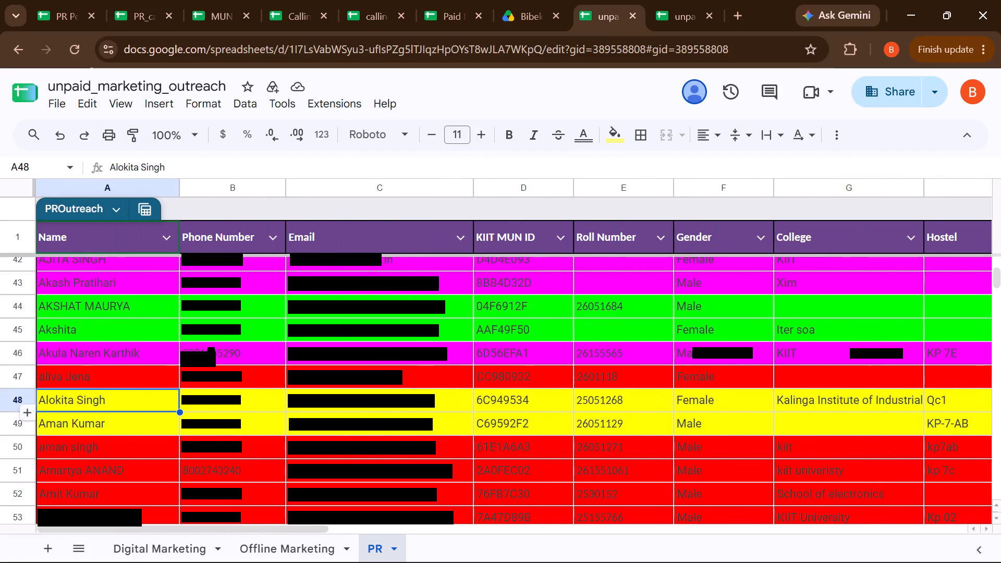
pyautogui.press('Right')
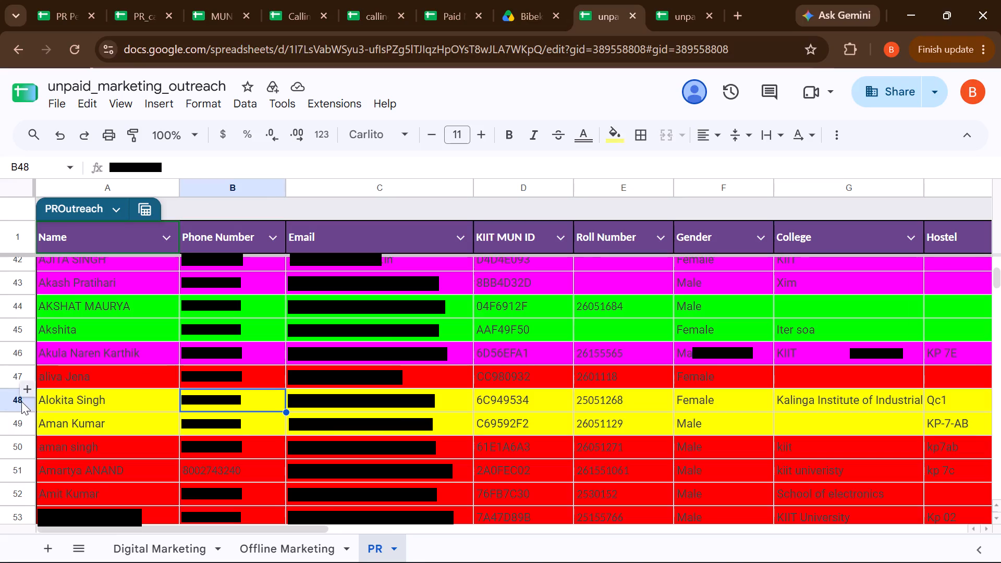
# Look up the phone number of the yellow-marked contact in row 49, and check the contact's follow-up date and remark.
pyautogui.click(226, 424)
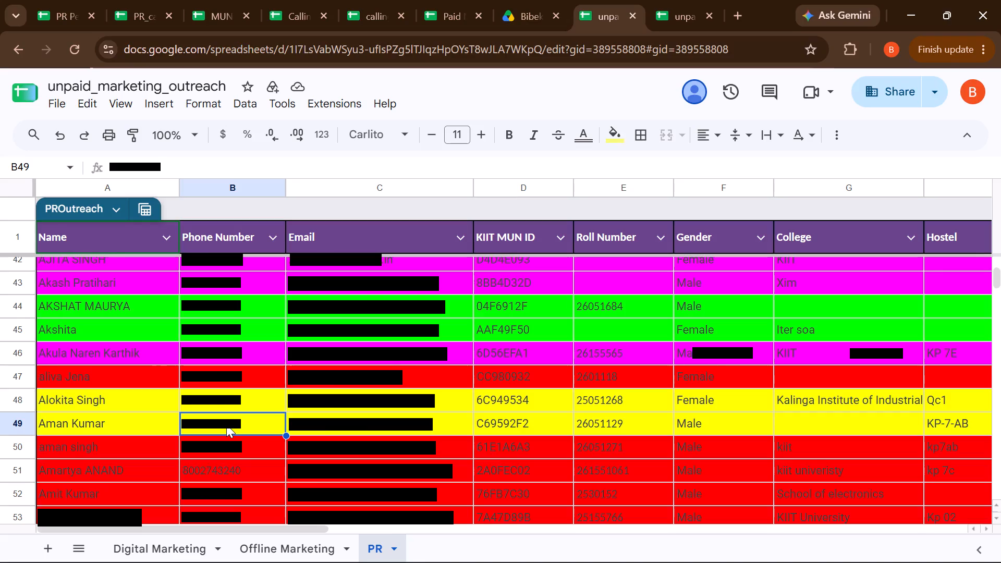
pyautogui.press('Right')
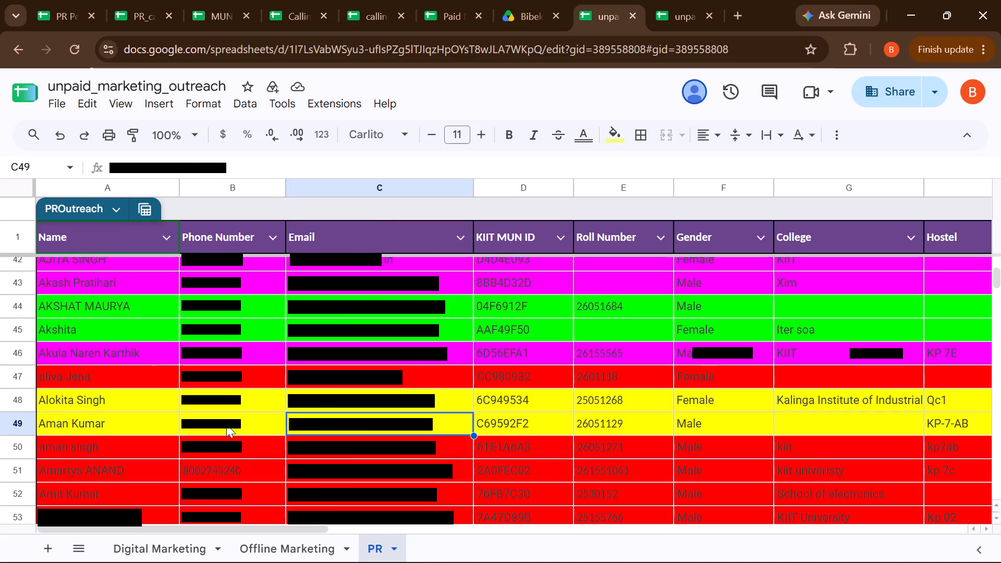
pyautogui.press('Left')
pyautogui.press('Right')
pyautogui.press('Right')
pyautogui.press('Right')
pyautogui.press('Right')
pyautogui.press('Right')
pyautogui.press('Right')
pyautogui.press('Right')
pyautogui.press('Right')
pyautogui.press('Right')
pyautogui.press('Right')
pyautogui.press('Right')
pyautogui.press('Right')
pyautogui.press('Right')
pyautogui.press('Right')
pyautogui.press('Right')
pyautogui.press('Right')
pyautogui.press('Right')
pyautogui.press('Right')
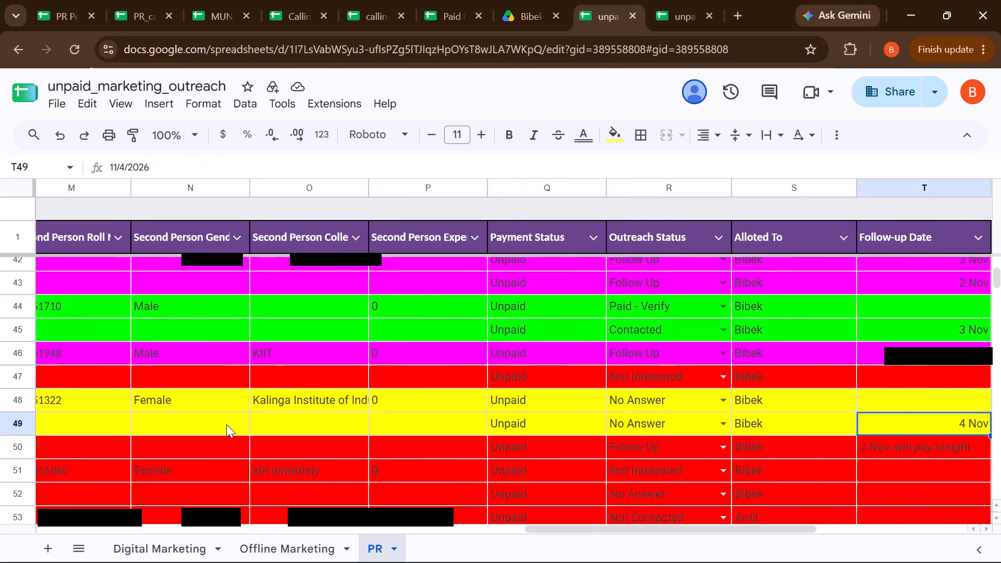
pyautogui.press('Right')
pyautogui.press('Left')
pyautogui.press('Right')
pyautogui.press('Right')
pyautogui.press('Left')
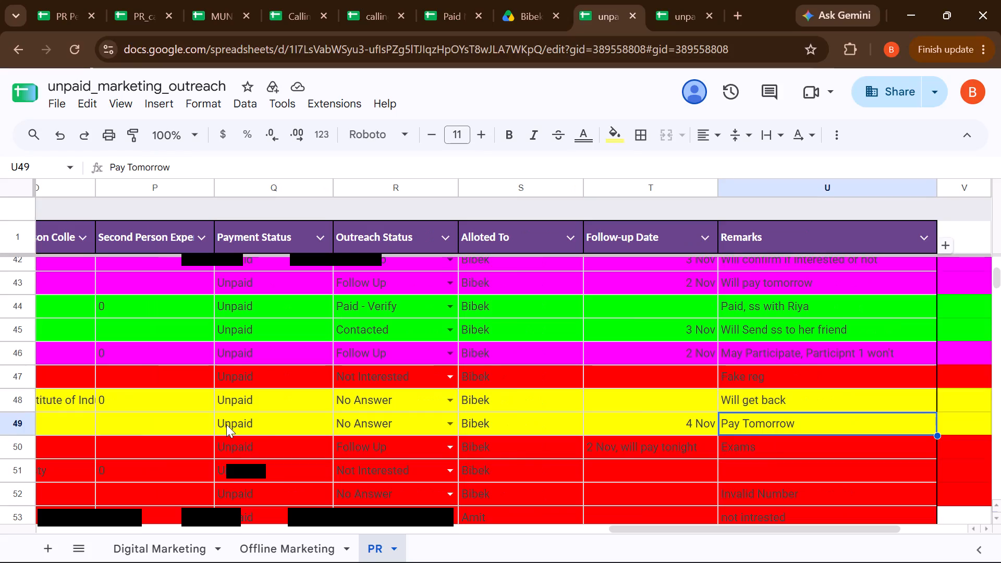
# Go back to the name and phone number of the contact in row 49.
pyautogui.press('Left')
pyautogui.press('Left')
pyautogui.press('Left')
pyautogui.press('Left')
pyautogui.press('Left')
pyautogui.press('Left')
pyautogui.press('Left')
pyautogui.press('Left')
pyautogui.press('Left')
pyautogui.press('Left')
pyautogui.press('Left')
pyautogui.press('Left')
pyautogui.press('Left')
pyautogui.press('Left')
pyautogui.press('Left')
pyautogui.press('Left')
pyautogui.press('Left')
pyautogui.press('Left')
pyautogui.press('Left')
pyautogui.press('Left')
pyautogui.press('Right')
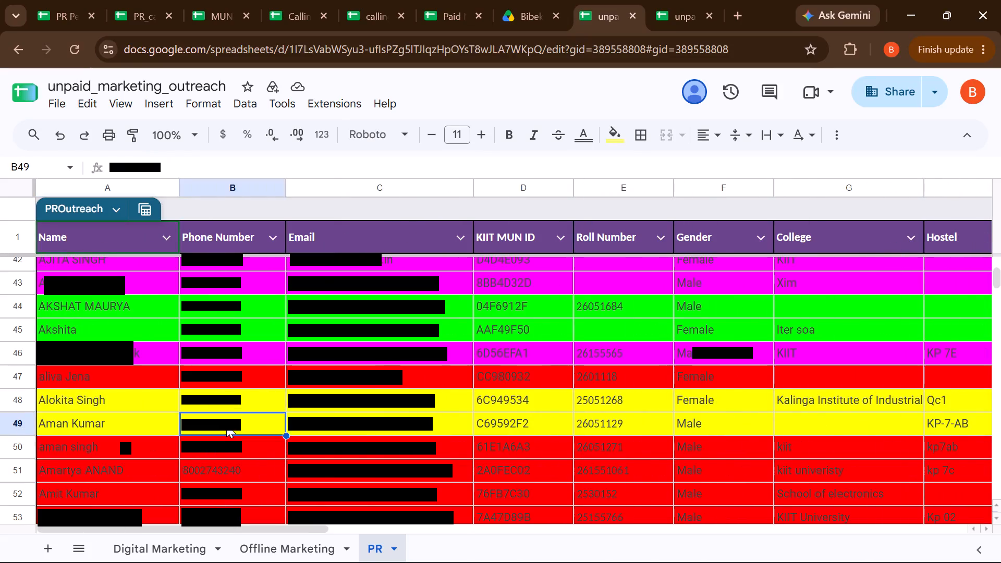
pyautogui.press('Left')
pyautogui.press('Right')
pyautogui.press('Left')
pyautogui.press('Right')
pyautogui.press('Left')
pyautogui.press('Right')
pyautogui.press('Left')
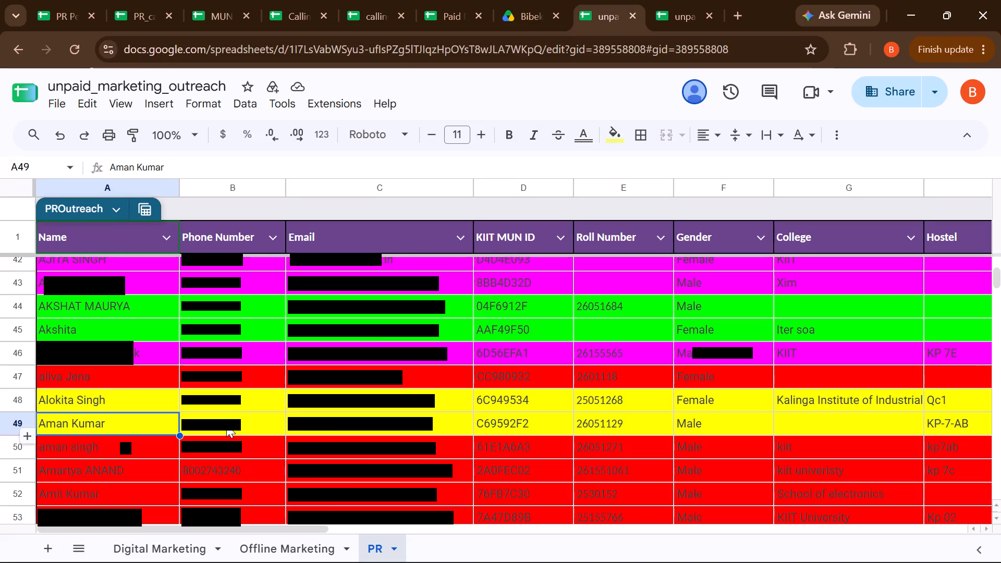
# Recheck the outreach status, follow-up date and remark of the contact in row 49.
pyautogui.press('Right')
pyautogui.press('Right')
pyautogui.press('Right')
pyautogui.press('Right')
pyautogui.press('Right')
pyautogui.press('Right')
pyautogui.press('Right')
pyautogui.press('Right')
pyautogui.press('Right')
pyautogui.press('Right')
pyautogui.press('Right')
pyautogui.press('Right')
pyautogui.press('Right')
pyautogui.press('Right')
pyautogui.press('Right')
pyautogui.press('Right')
pyautogui.press('Right')
pyautogui.press('Right')
pyautogui.press('Right')
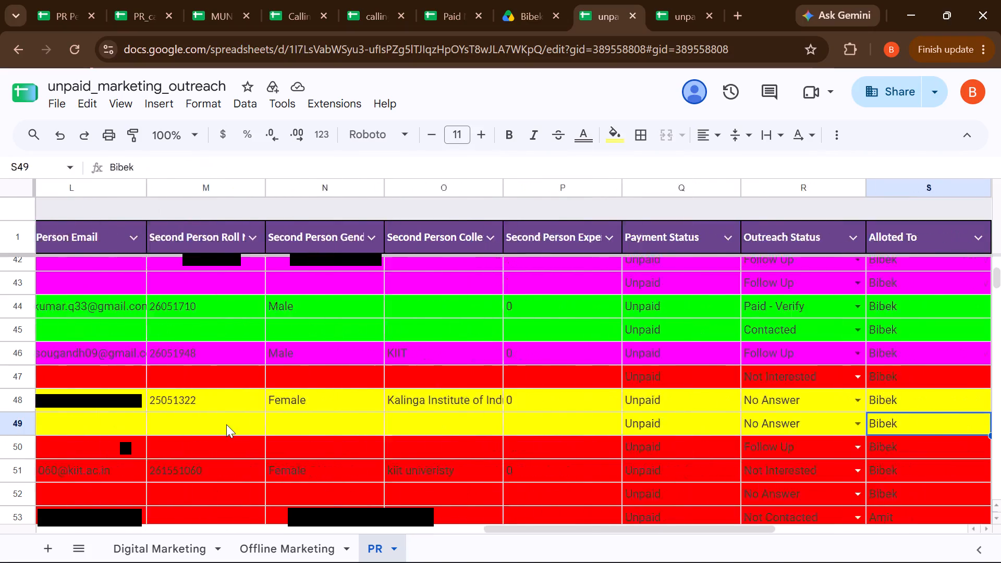
pyautogui.press('Right')
pyautogui.press('Right')
pyautogui.press('Right')
pyautogui.press('Left')
pyautogui.press('Right')
pyautogui.press('Right')
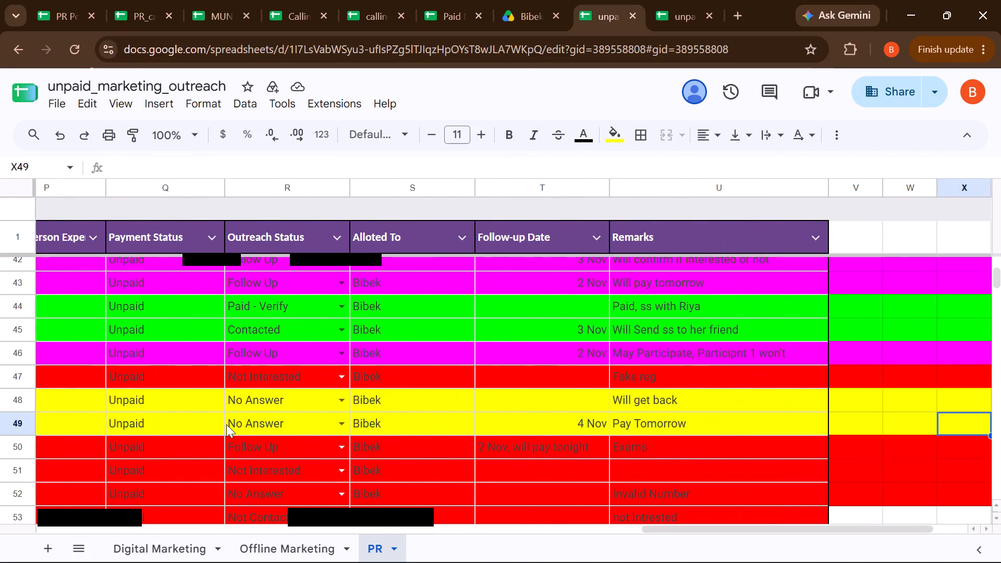
pyautogui.press('Left')
pyautogui.press('Left')
pyautogui.press('Left')
pyautogui.press('Left')
pyautogui.press('Left')
pyautogui.press('Left')
pyautogui.press('Right')
pyautogui.press('Right')
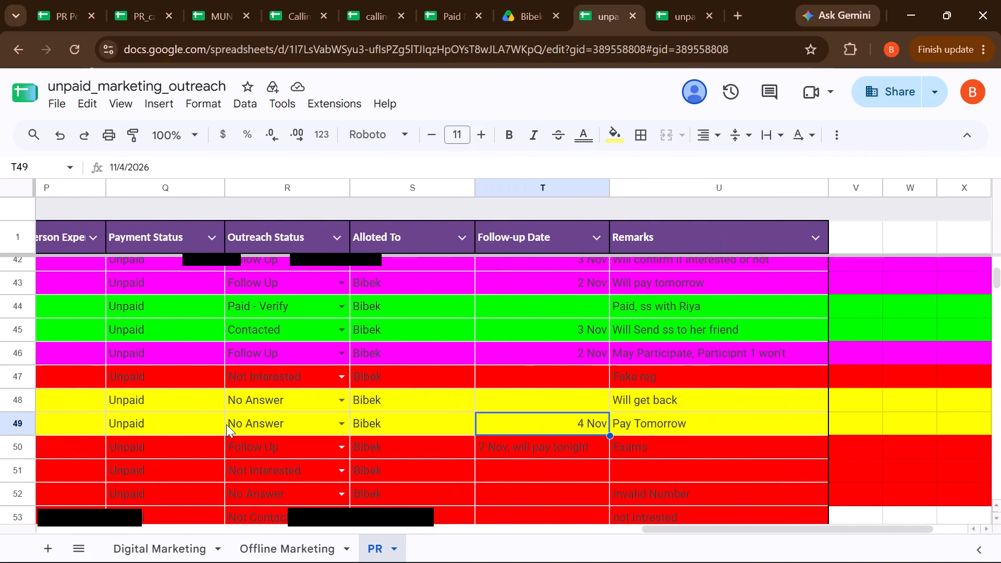
# Find the next block of contacts allotted to Bibek, from row 223, and look over their outreach statuses and remarks.
pyautogui.scroll(-1, 447, 467)
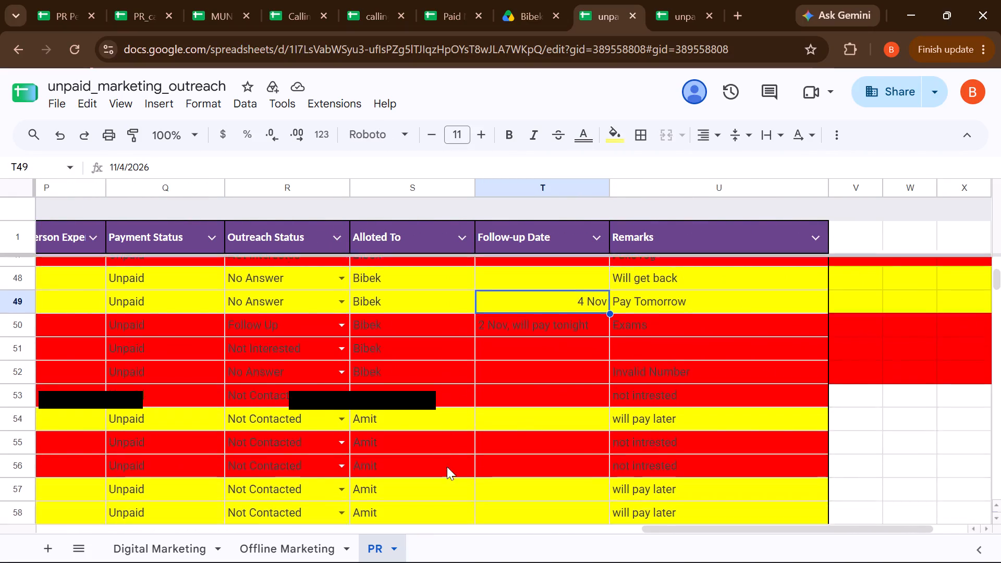
pyautogui.scroll(-1, 447, 467)
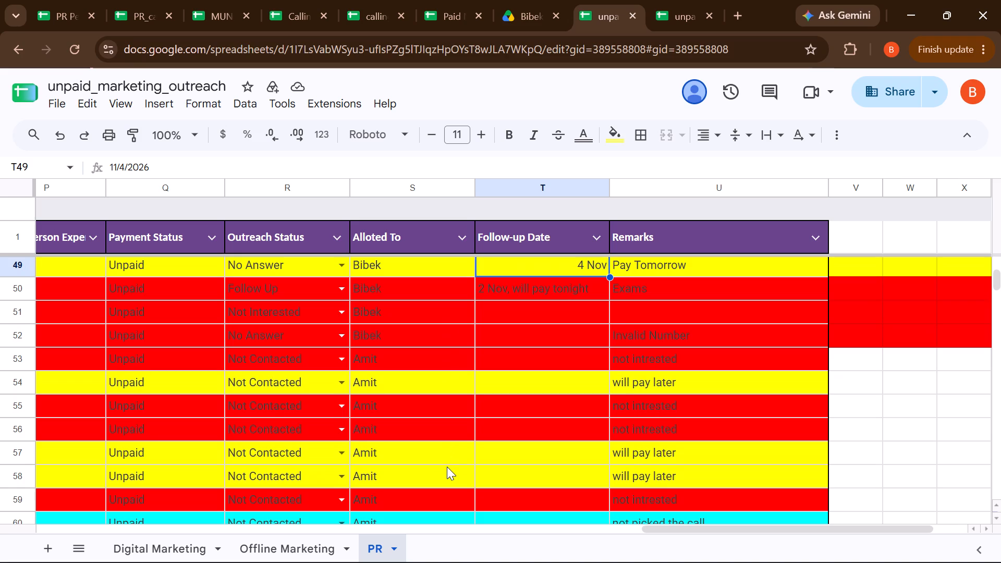
pyautogui.scroll(-4, 447, 467)
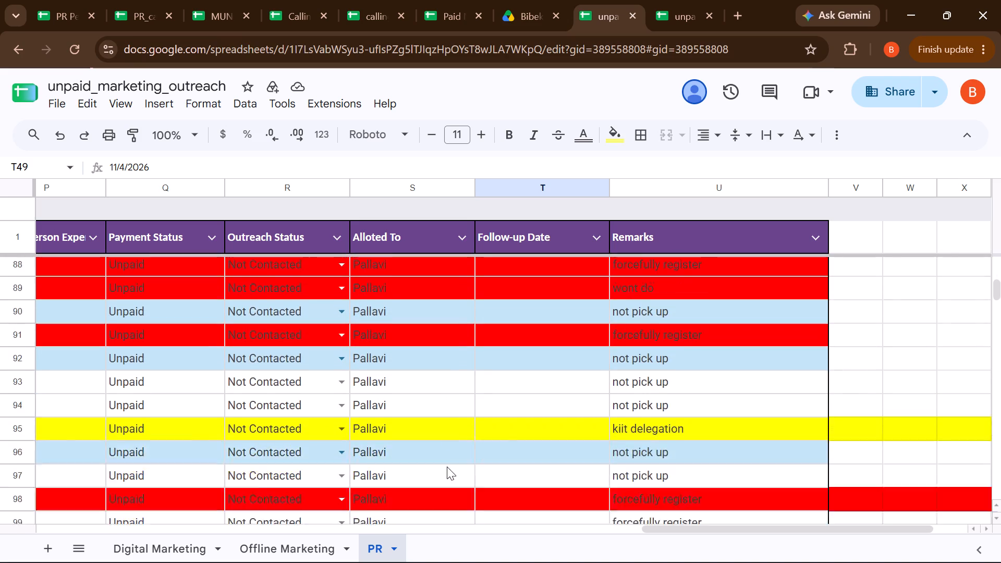
pyautogui.scroll(-6, 447, 467)
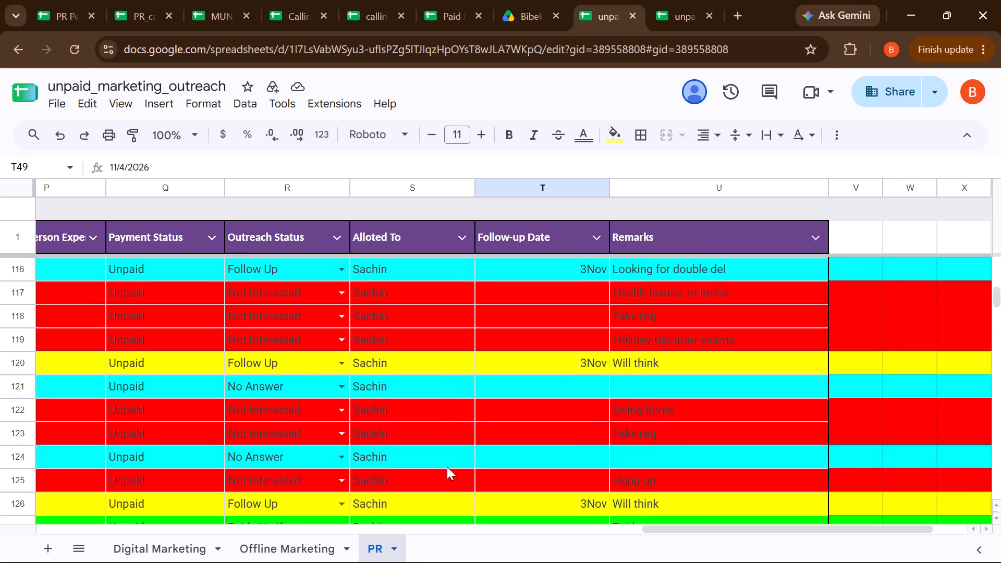
pyautogui.scroll(-6, 447, 467)
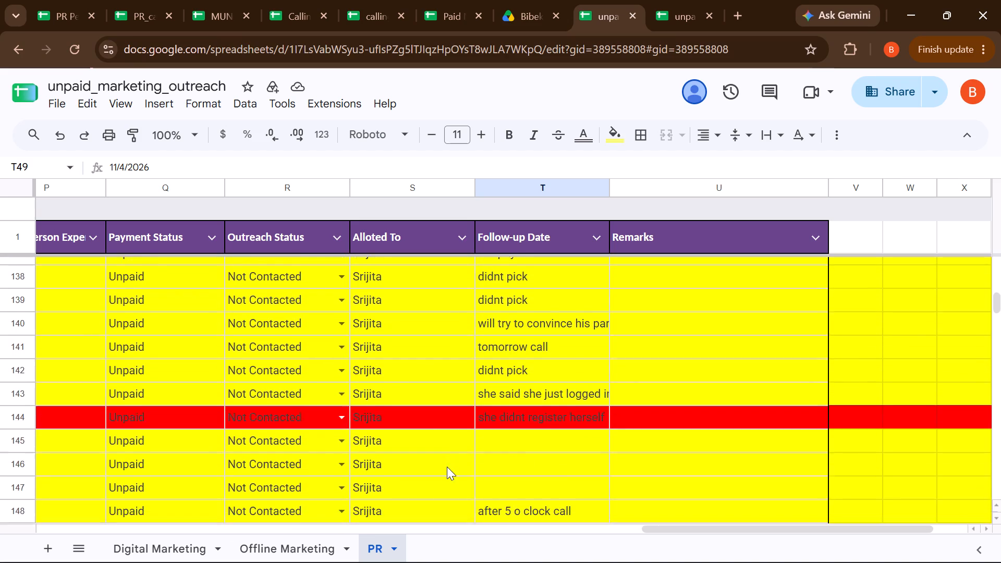
pyautogui.scroll(-6, 447, 467)
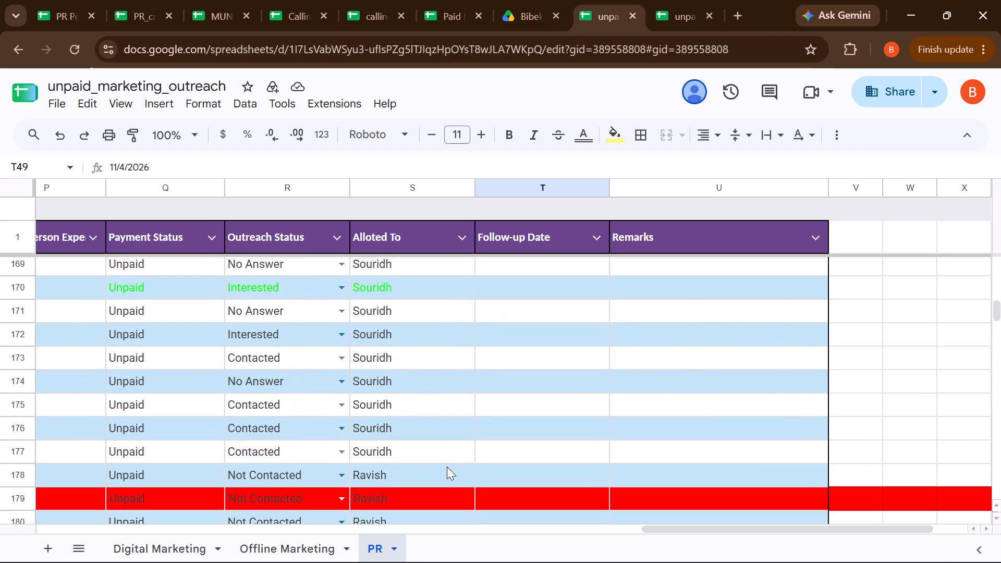
pyautogui.scroll(-5, 447, 467)
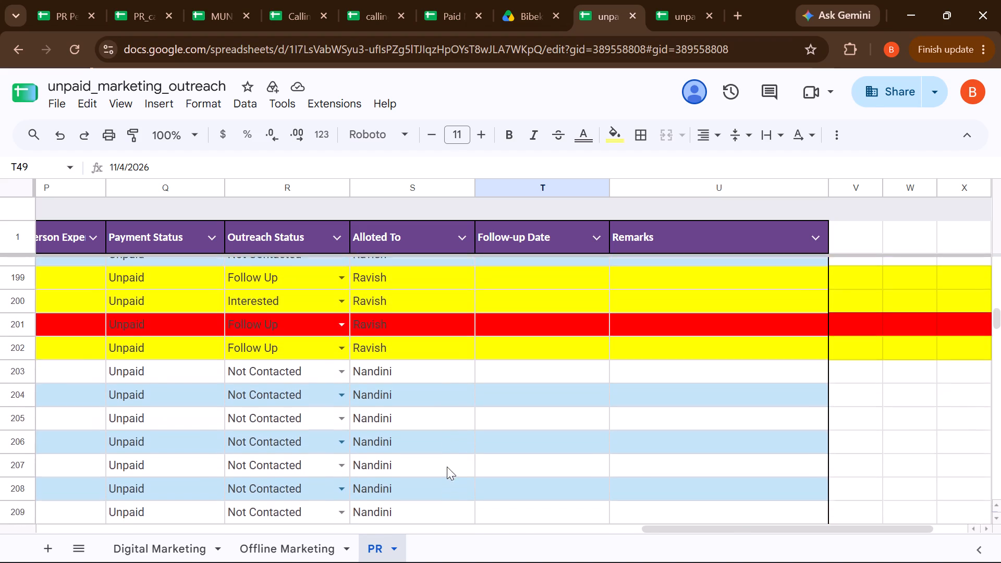
pyautogui.scroll(-5, 447, 467)
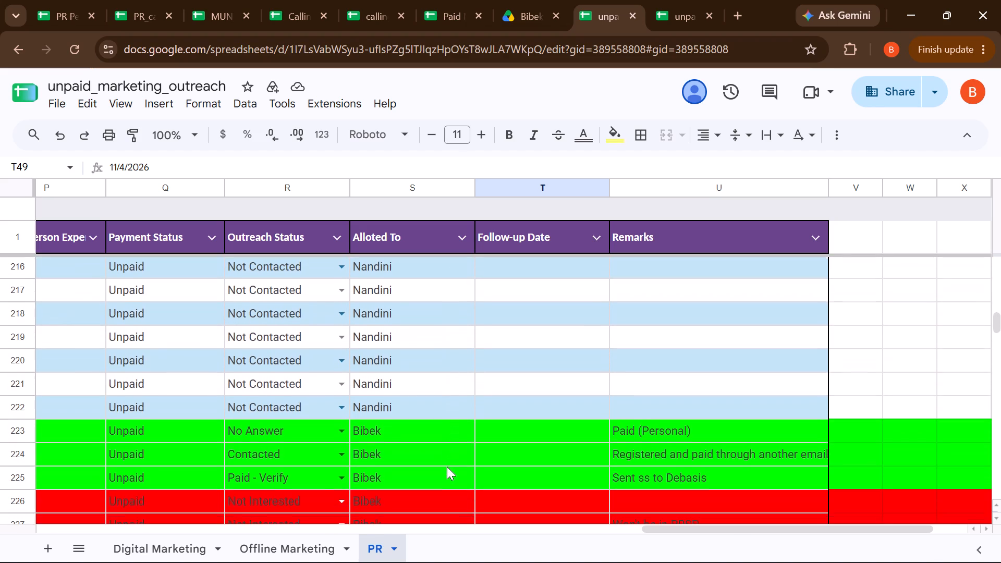
pyautogui.scroll(-1, 447, 467)
pyautogui.click(456, 443)
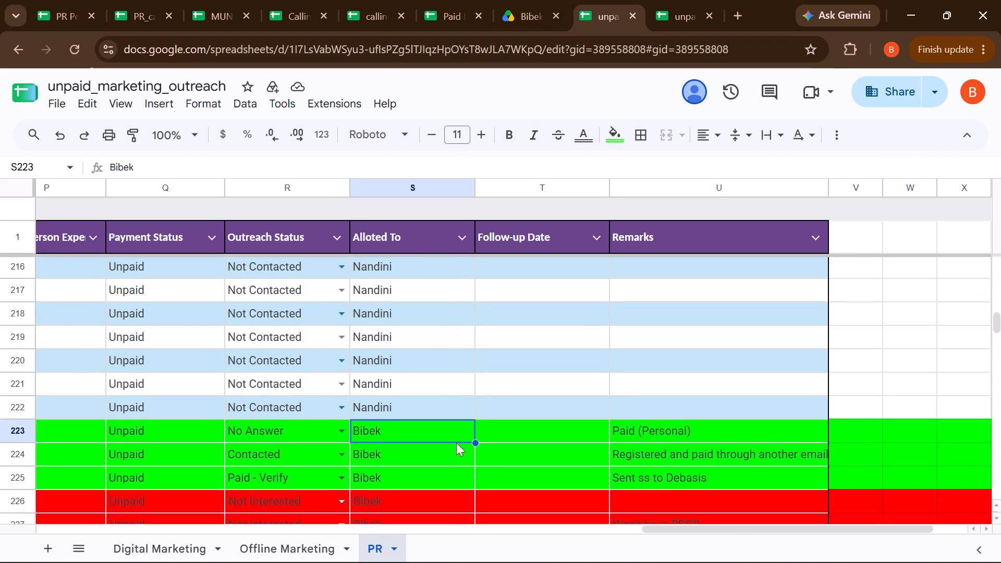
pyautogui.scroll(-3, 456, 443)
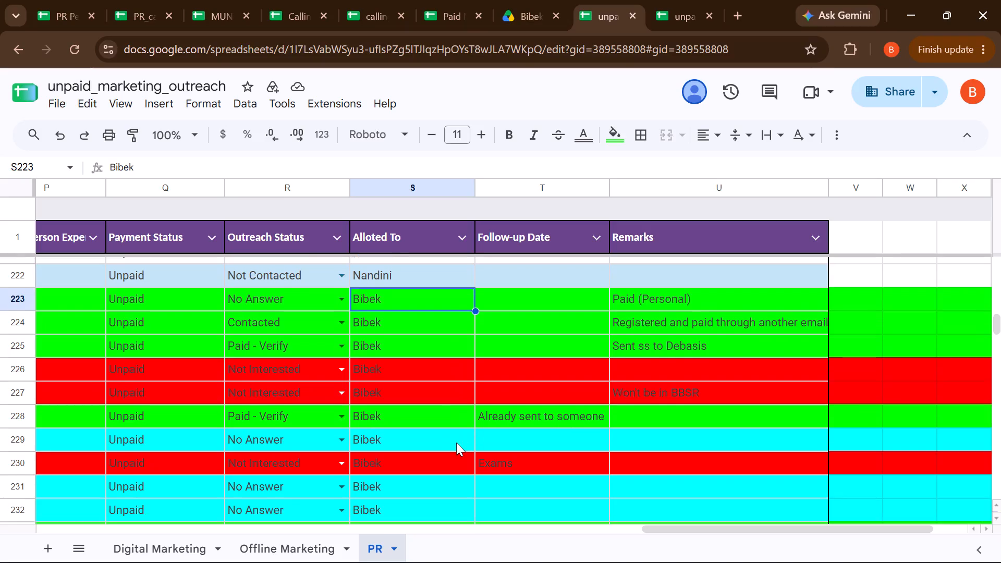
pyautogui.scroll(-2, 456, 443)
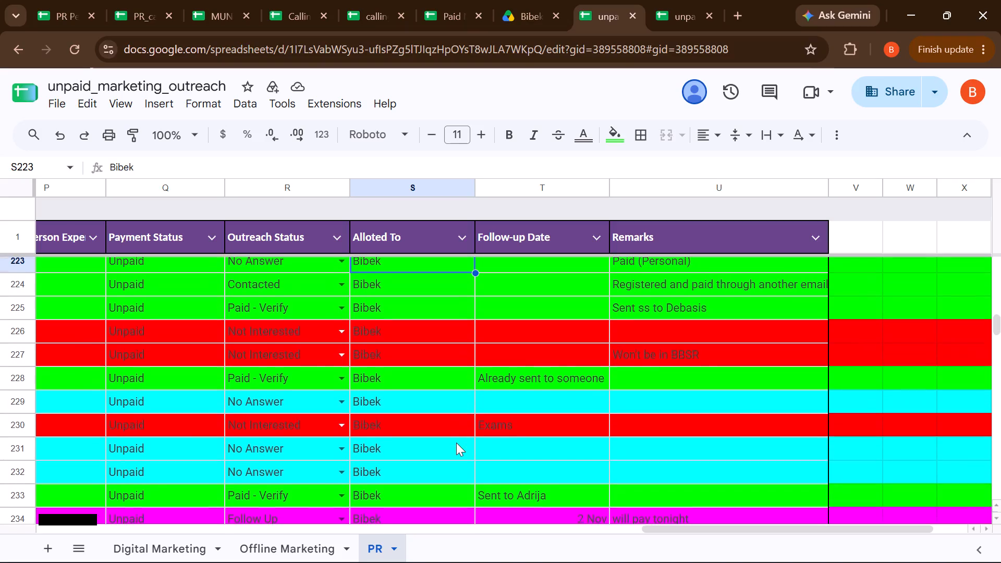
pyautogui.scroll(-1, 456, 443)
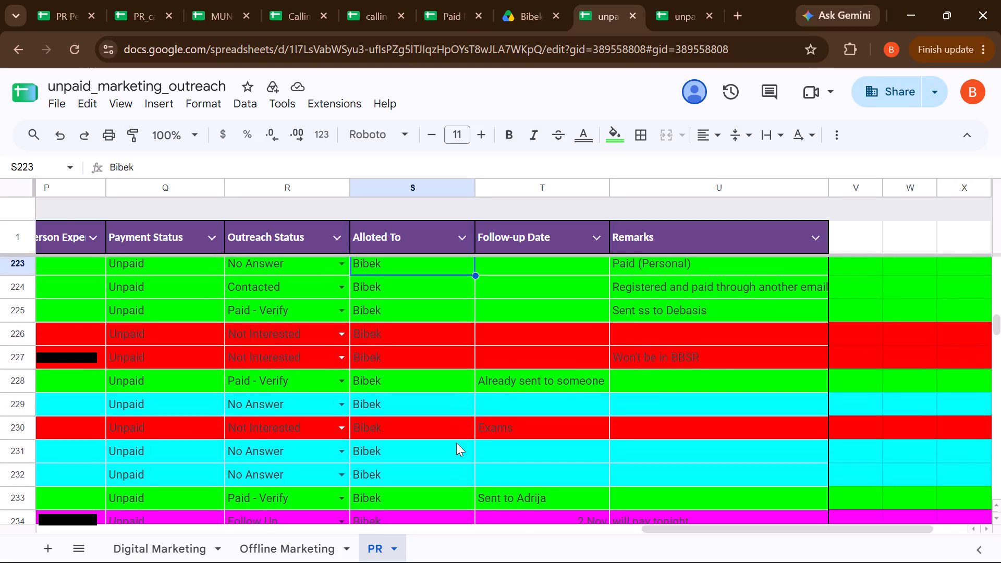
# Look up the name and phone number of Bibek's cyan-marked contact in row 229.
pyautogui.click(430, 408)
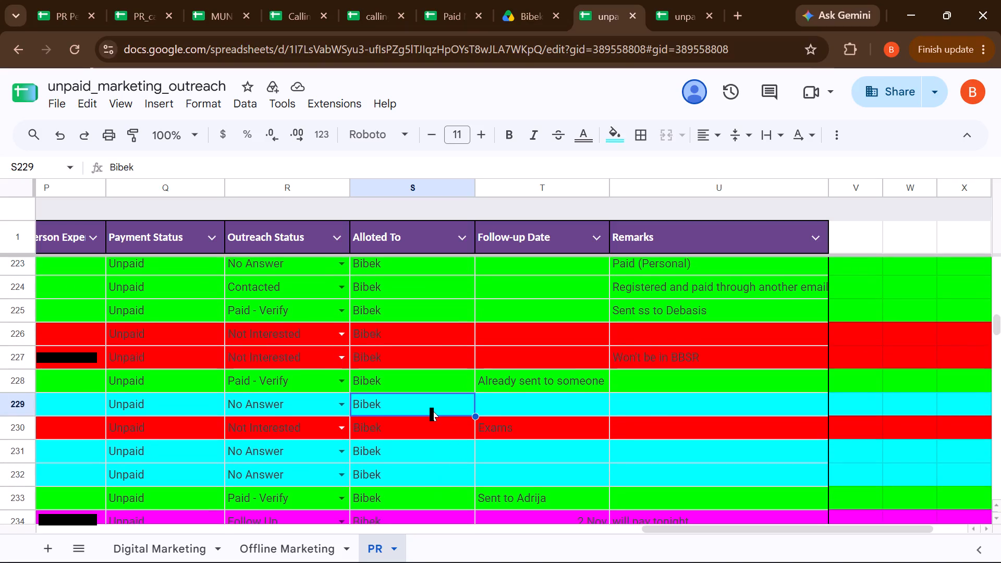
pyautogui.press('Left')
pyautogui.press('Right')
pyautogui.press('Left')
pyautogui.press('Left')
pyautogui.press('Left')
pyautogui.press('Left')
pyautogui.press('Left')
pyautogui.press('Left')
pyautogui.press('Left')
pyautogui.press('Left')
pyautogui.press('Left')
pyautogui.press('Left')
pyautogui.press('Left')
pyautogui.press('Left')
pyautogui.press('Left')
pyautogui.press('Left')
pyautogui.press('Left')
pyautogui.press('Left')
pyautogui.press('Left')
pyautogui.press('Left')
pyautogui.press('Left')
pyautogui.press('Left')
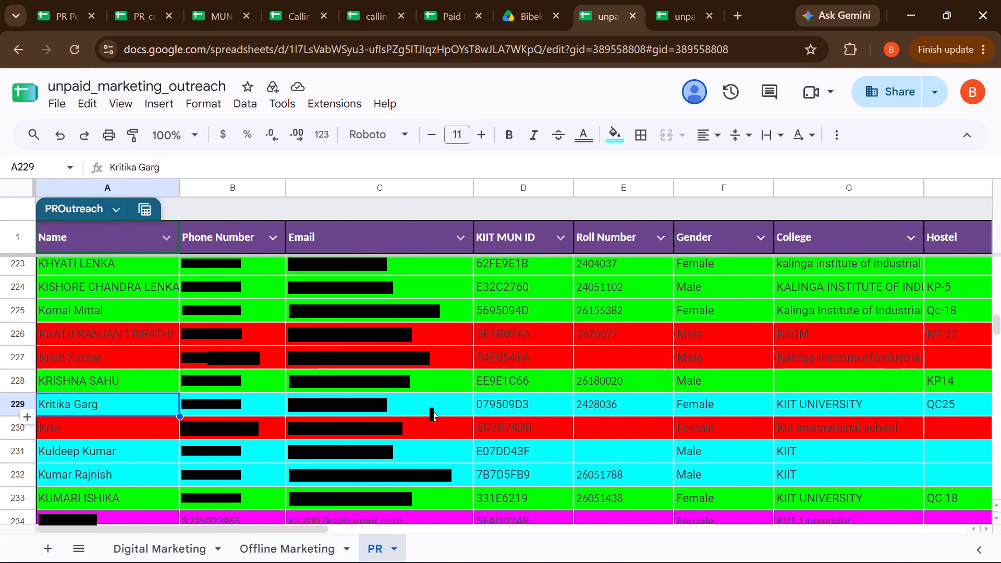
# Check the college and hostel details of the contact in row 229 and return to the contact's name.
pyautogui.press('Right')
pyautogui.press('Right')
pyautogui.press('Right')
pyautogui.press('Right')
pyautogui.press('Right')
pyautogui.press('Right')
pyautogui.press('Right')
pyautogui.press('Right')
pyautogui.press('Left')
pyautogui.press('Left')
pyautogui.press('Left')
pyautogui.press('Left')
pyautogui.press('Left')
pyautogui.press('Left')
pyautogui.press('Left')
pyautogui.press('Left')
pyautogui.press('Left')
pyautogui.press('Left')
pyautogui.press('Left')
pyautogui.press('Left')
pyautogui.press('Left')
pyautogui.press('Left')
pyautogui.press('Left')
pyautogui.press('Left')
pyautogui.press('Left')
pyautogui.press('Left')
pyautogui.press('Left')
pyautogui.press('Left')
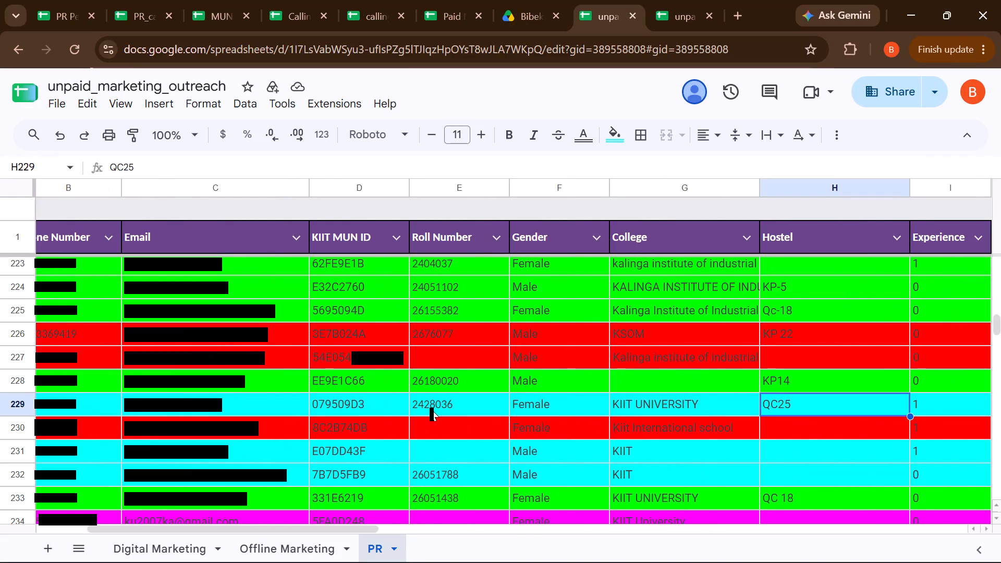
# Look over the names and row colours of the contacts below row 229.
pyautogui.scroll(-1, 430, 408)
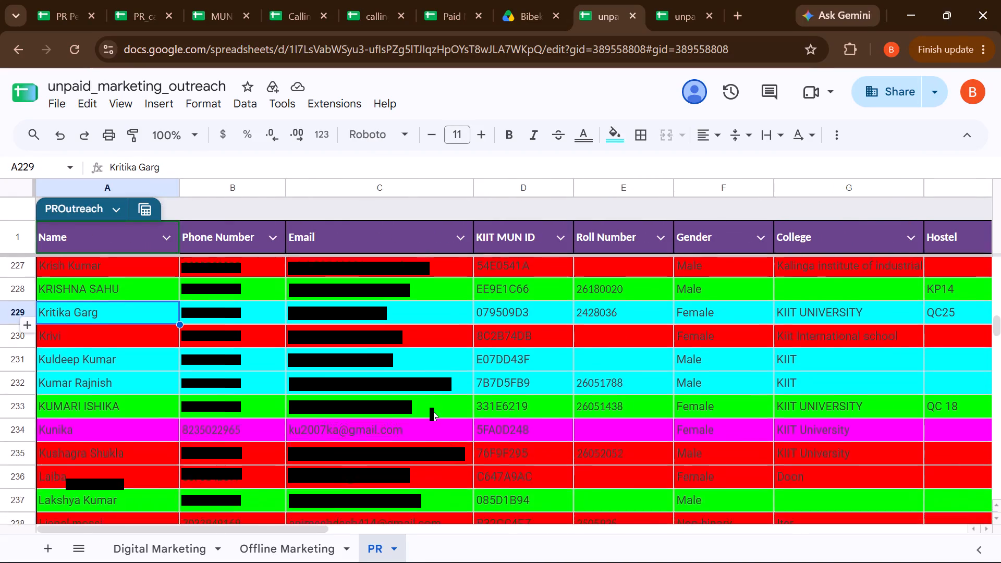
pyautogui.scroll(-1, 430, 408)
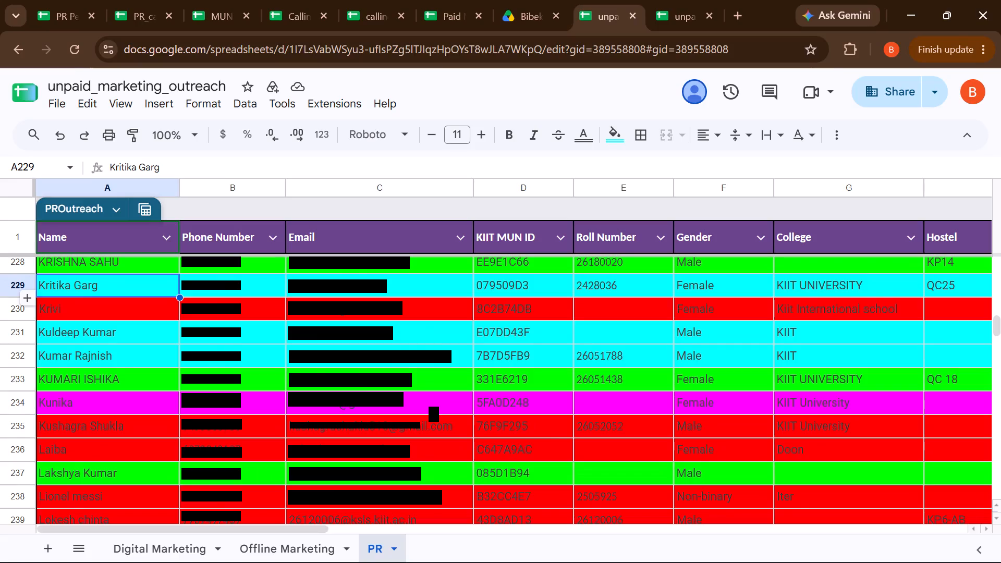
pyautogui.scroll(-1, 430, 408)
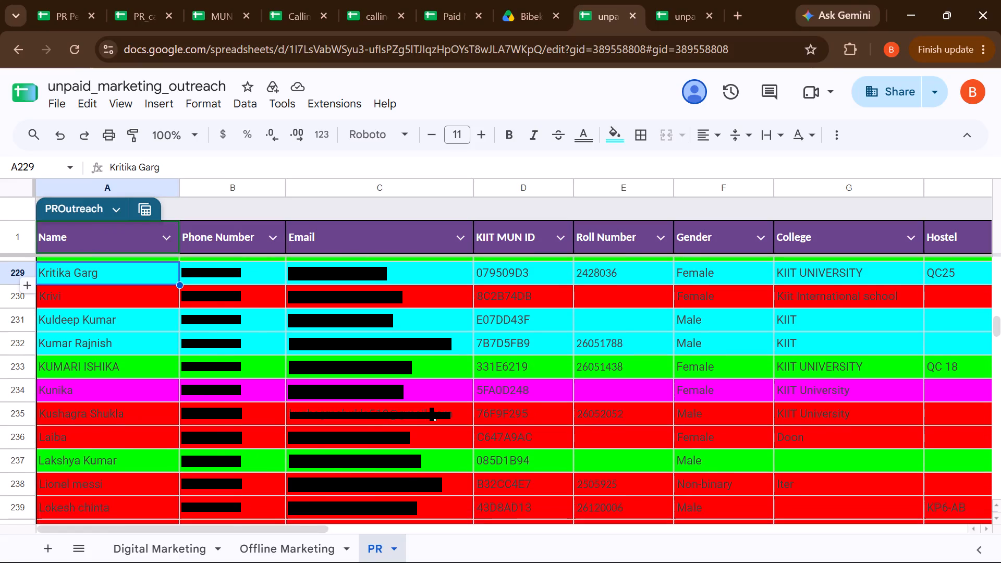
pyautogui.scroll(-1, 430, 408)
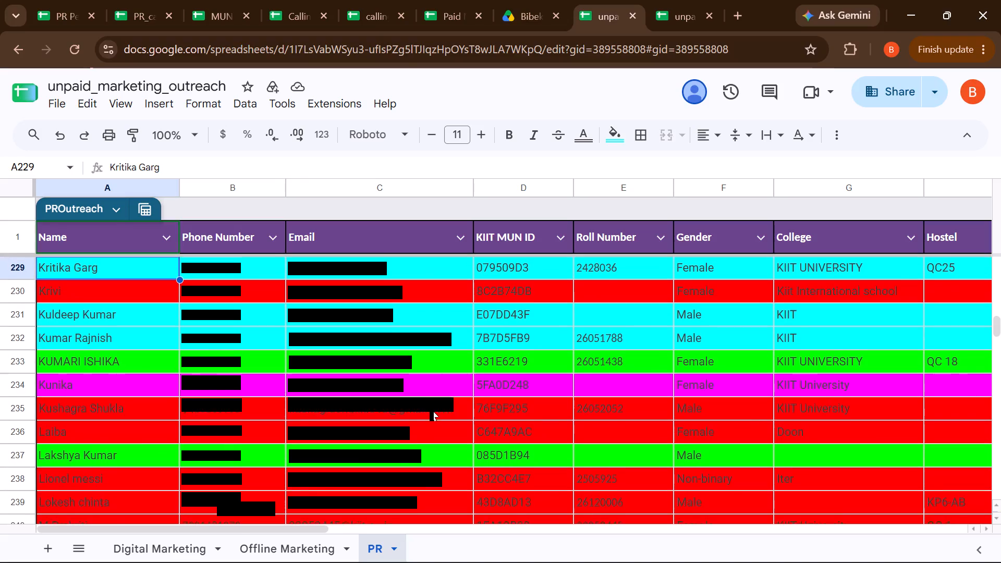
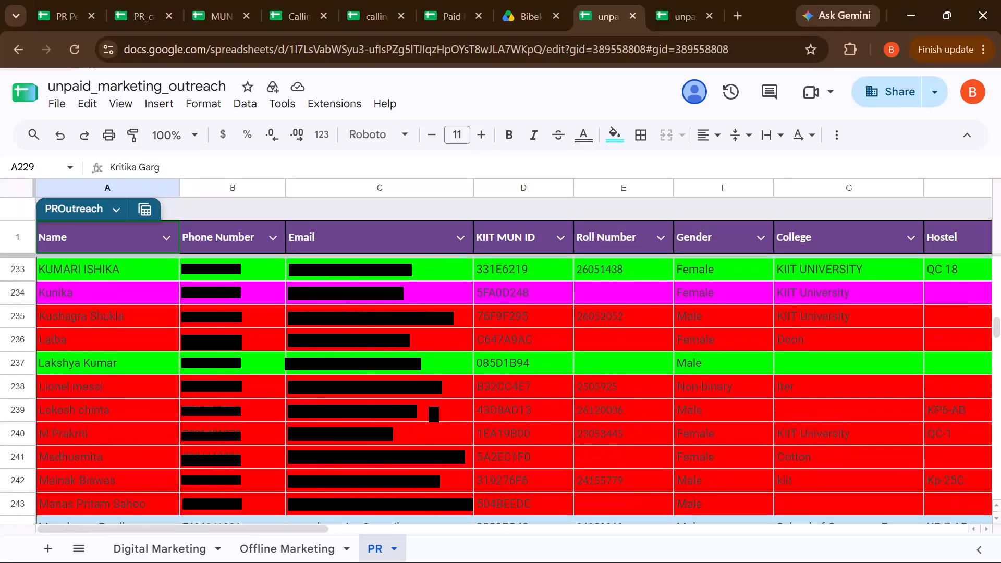
# Go back up to Bibek's cyan-marked contact in row 229 and look over that contact's details.
pyautogui.scroll(1, 430, 408)
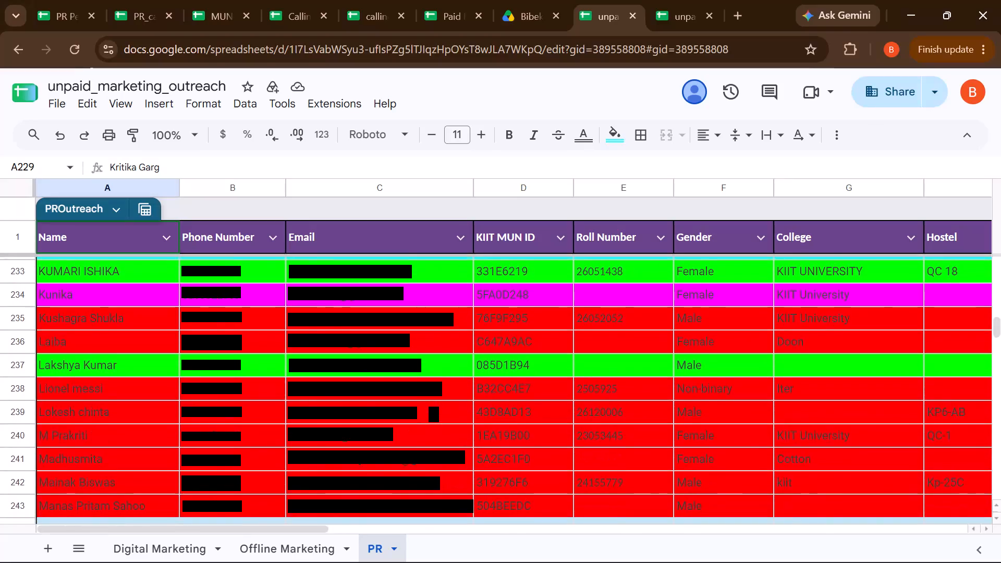
pyautogui.scroll(1, 430, 408)
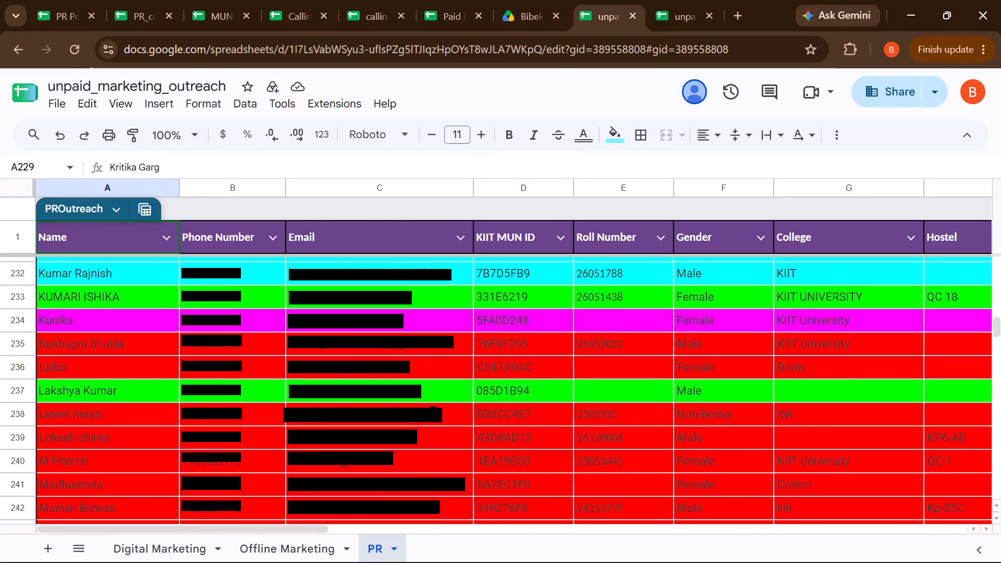
pyautogui.scroll(1, 430, 408)
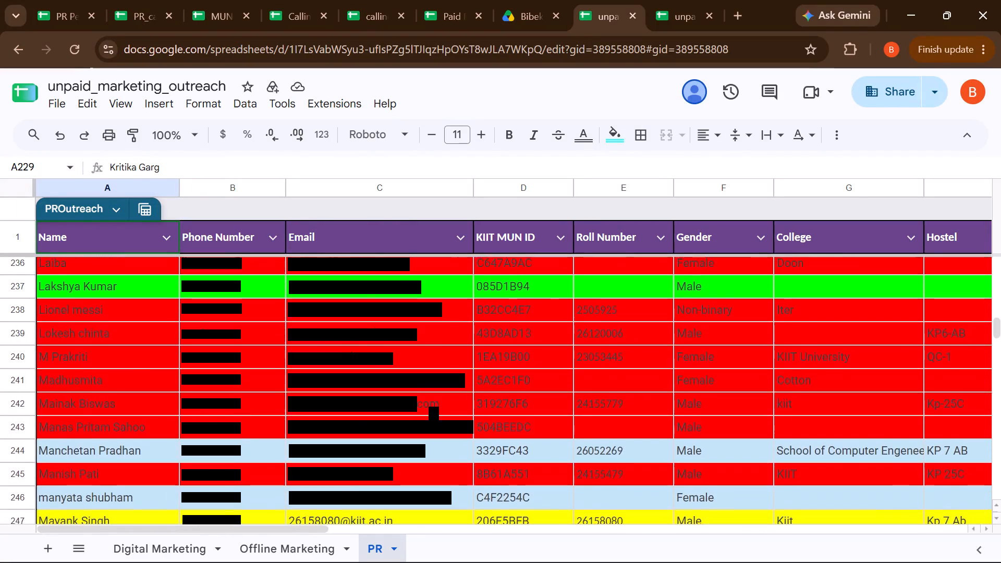
pyautogui.scroll(1, 430, 408)
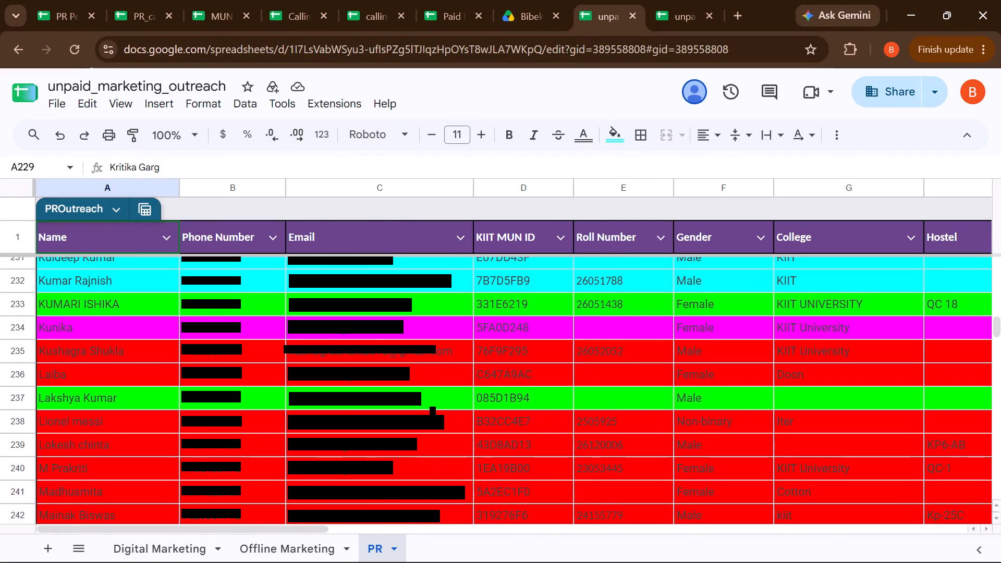
pyautogui.scroll(2, 430, 408)
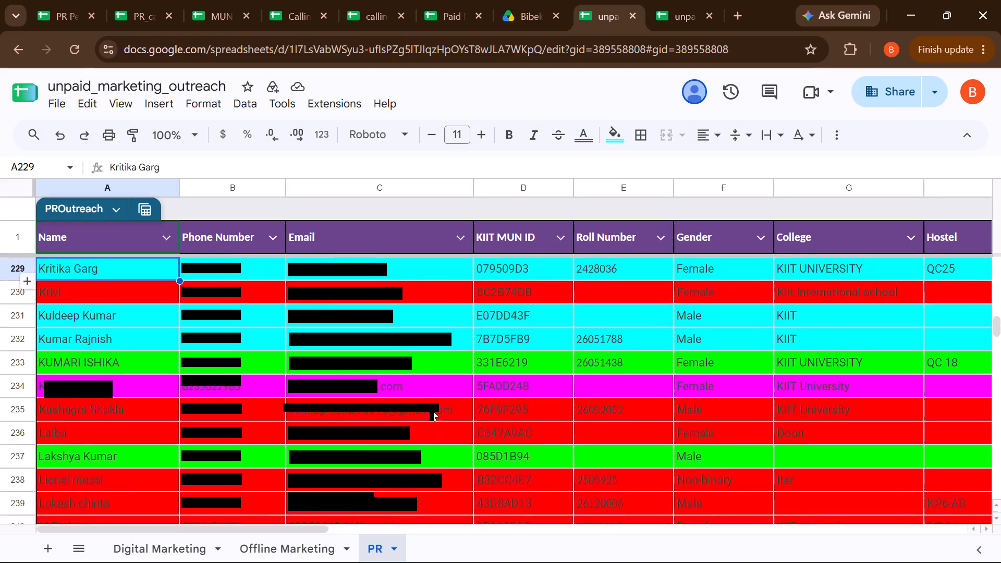
pyautogui.scroll(1, 430, 408)
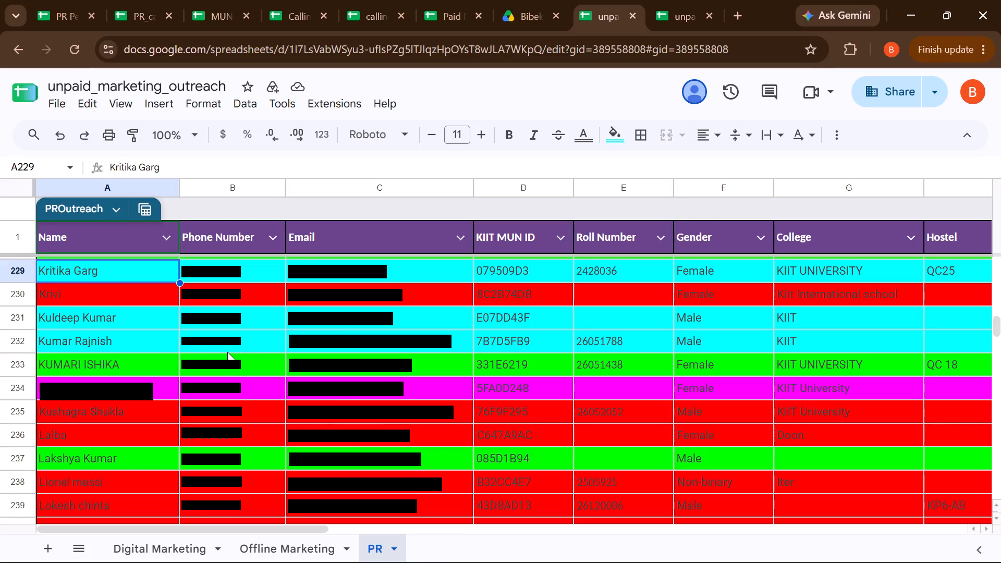
pyautogui.press('Right')
pyautogui.press('Right')
pyautogui.press('Right')
pyautogui.press('Right')
pyautogui.press('Right')
pyautogui.press('Right')
pyautogui.press('Right')
pyautogui.press('Right')
pyautogui.press('Right')
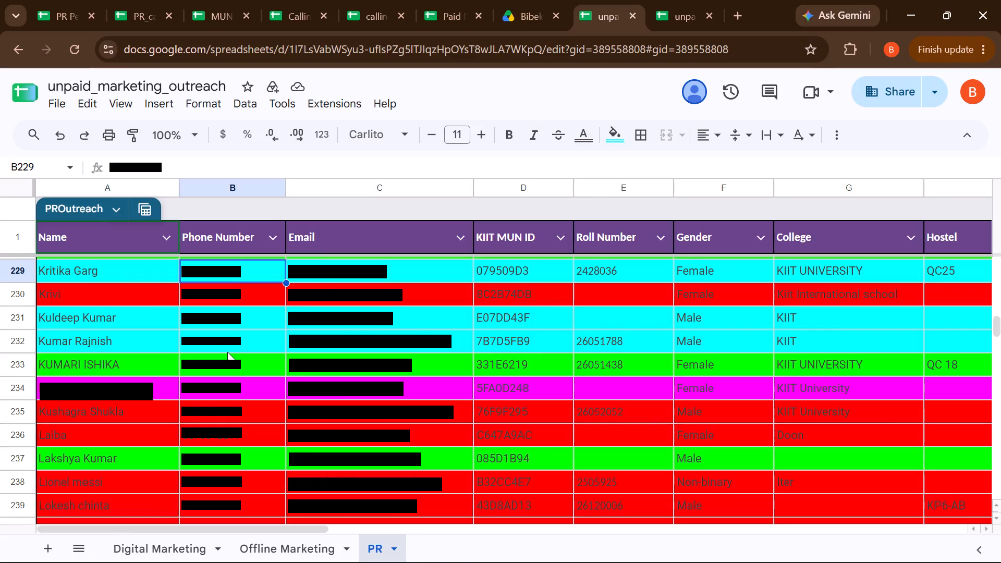
pyautogui.press('Left')
pyautogui.press('Left')
pyautogui.press('Left')
pyautogui.press('Left')
pyautogui.press('Left')
pyautogui.press('Left')
pyautogui.press('Left')
pyautogui.press('Left')
pyautogui.press('Left')
pyautogui.press('Left')
pyautogui.press('Left')
pyautogui.press('Left')
pyautogui.press('Left')
pyautogui.press('Left')
pyautogui.press('Left')
pyautogui.press('Left')
pyautogui.press('Left')
pyautogui.press('Left')
pyautogui.press('Left')
pyautogui.press('Left')
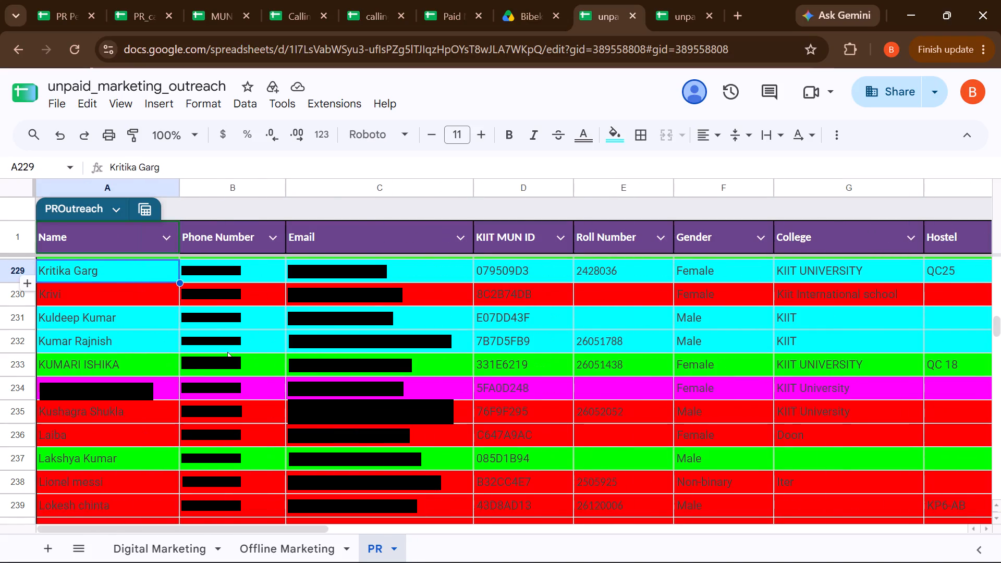
# Enter "Switched off" as the remark for Bibek's cyan-marked contact in row 229.
pyautogui.press('Right')
pyautogui.press('Right')
pyautogui.press('Right')
pyautogui.press('Right')
pyautogui.press('Right')
pyautogui.press('Right')
pyautogui.press('Right')
pyautogui.press('Right')
pyautogui.press('Right')
pyautogui.press('Right')
pyautogui.press('Right')
pyautogui.press('Right')
pyautogui.press('Right')
pyautogui.press('Right')
pyautogui.press('Right')
pyautogui.press('Right')
pyautogui.press('Right')
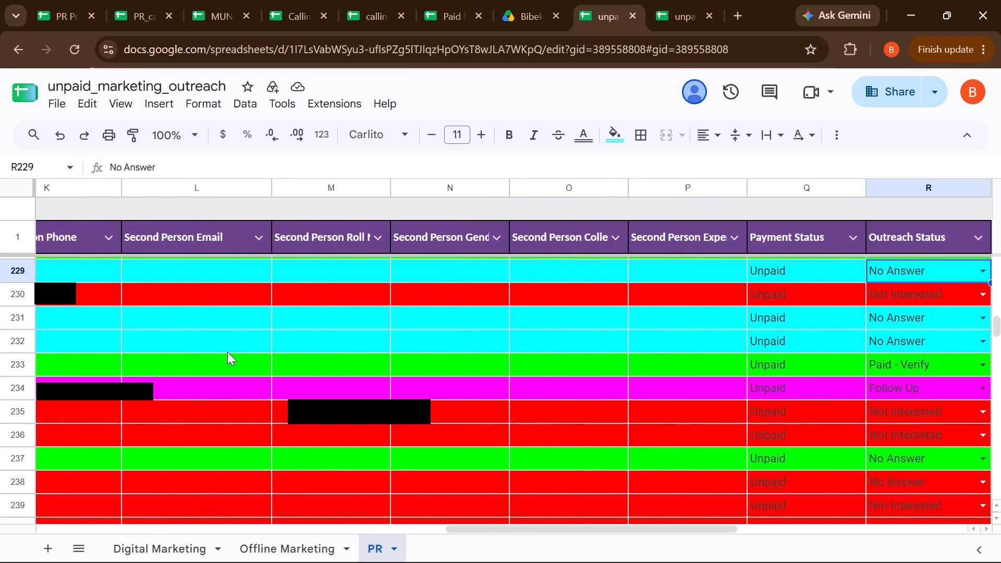
pyautogui.press('Right')
pyautogui.press('Right')
pyautogui.press('Right')
pyautogui.press('Left')
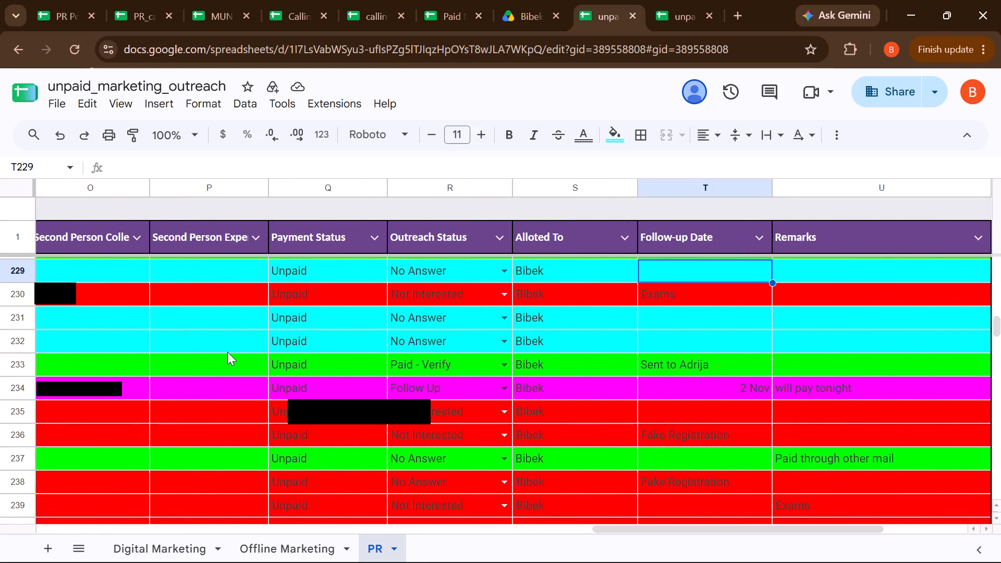
pyautogui.press('Right')
pyautogui.write('Switched off')
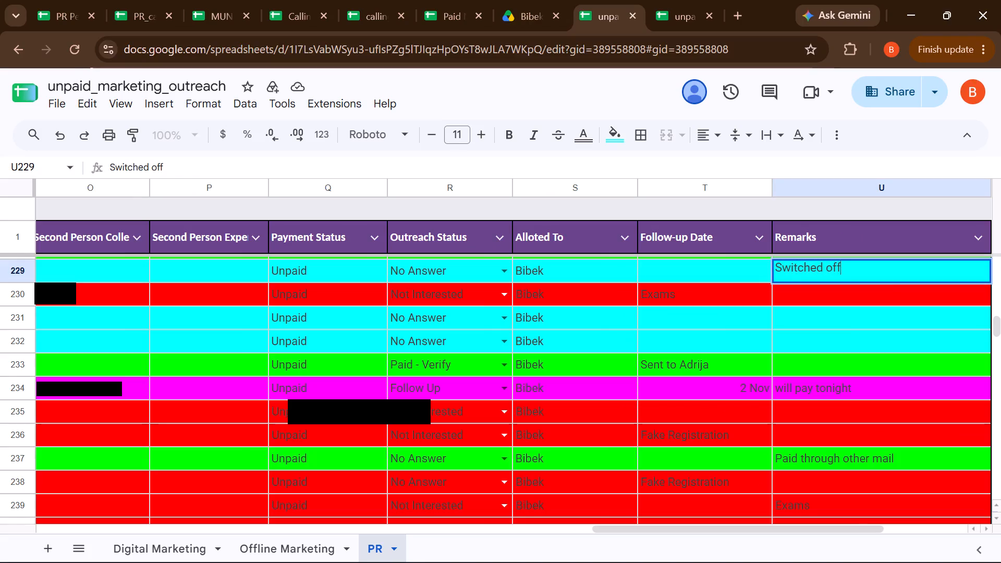
pyautogui.press('Down')
# Look up the names and phone numbers of Bibek's cyan-marked contacts in rows 231 and 232.
pyautogui.press('Down')
pyautogui.press('Left')
pyautogui.press('Right')
pyautogui.press('Left')
pyautogui.press('Left')
pyautogui.press('Left')
pyautogui.press('Left')
pyautogui.press('Left')
pyautogui.press('Left')
pyautogui.press('Left')
pyautogui.press('Left')
pyautogui.press('Left')
pyautogui.press('Left')
pyautogui.press('Left')
pyautogui.press('Left')
pyautogui.press('Left')
pyautogui.press('Left')
pyautogui.press('Left')
pyautogui.press('Left')
pyautogui.press('Left')
pyautogui.press('Left')
pyautogui.press('Left')
pyautogui.press('Left')
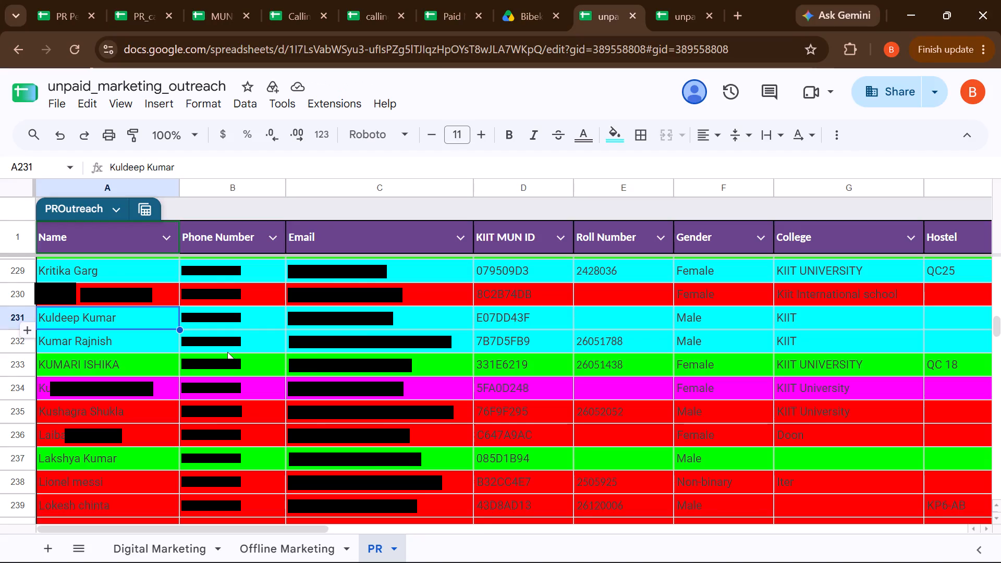
pyautogui.press('Right')
pyautogui.press('Up')
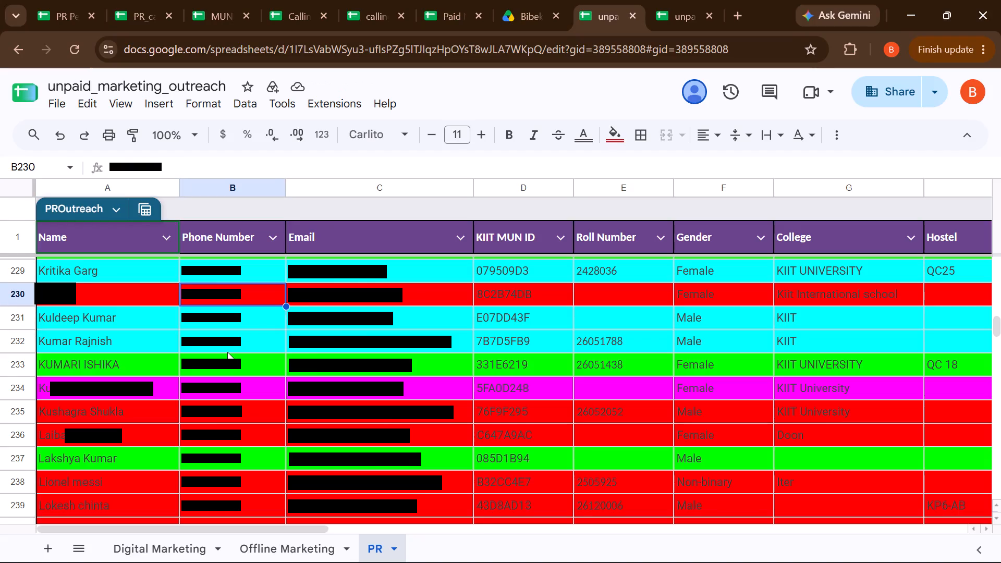
pyautogui.press('Down')
pyautogui.press('Down')
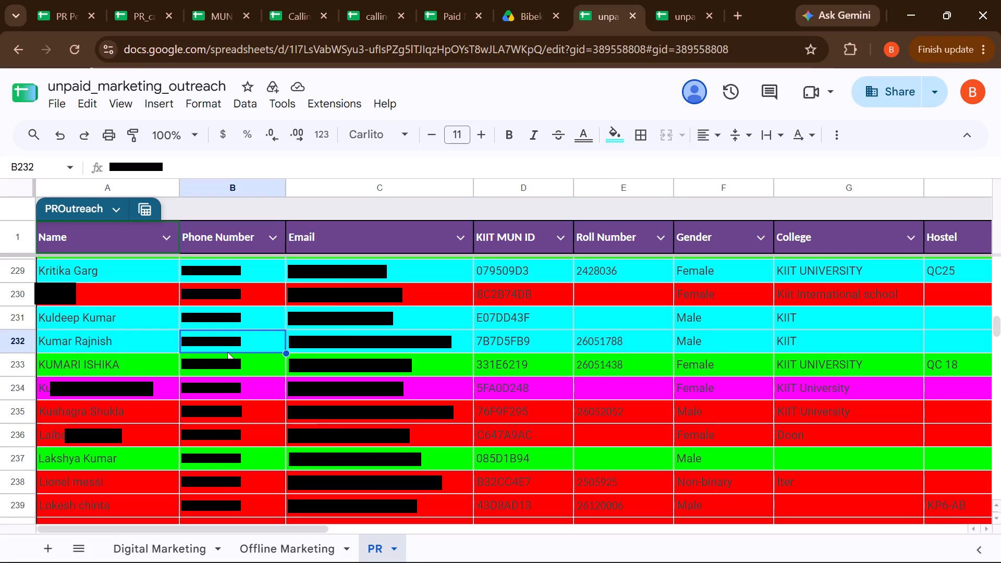
# Look over the outreach status, follow-up date and remarks of Bibek's contact in row 232, returning to that contact's name.
pyautogui.press('Right')
pyautogui.press('Right')
pyautogui.press('Right')
pyautogui.press('Right')
pyautogui.press('Right')
pyautogui.press('Right')
pyautogui.press('Right')
pyautogui.press('Right')
pyautogui.press('Right')
pyautogui.press('Right')
pyautogui.press('Right')
pyautogui.press('Right')
pyautogui.press('Right')
pyautogui.press('Right')
pyautogui.press('Right')
pyautogui.press('Right')
pyautogui.press('Right')
pyautogui.press('Right')
pyautogui.press('Right')
pyautogui.press('Right')
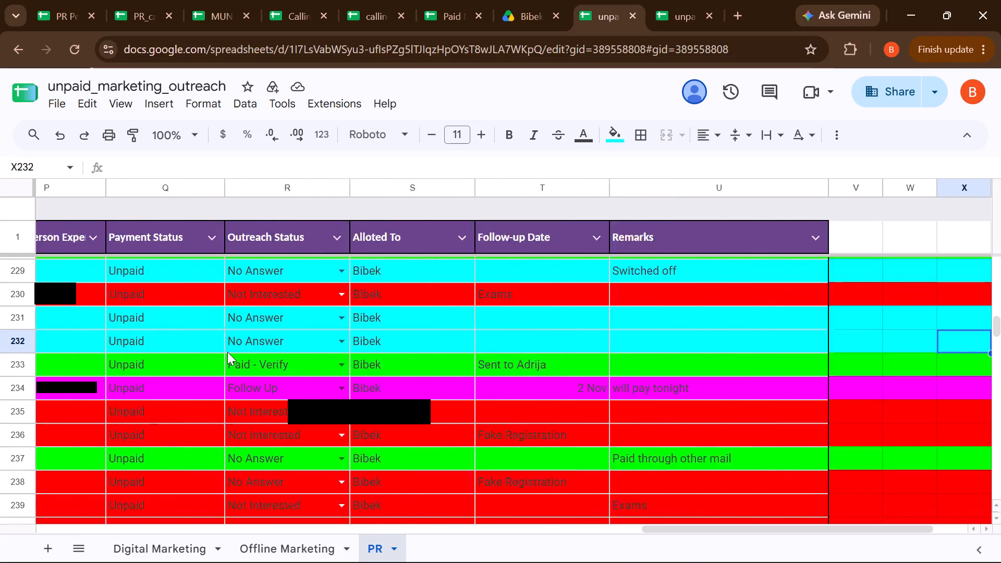
pyautogui.press('Left')
pyautogui.press('Right')
pyautogui.press('Right')
pyautogui.press('Right')
pyautogui.press('Left')
pyautogui.press('Left')
pyautogui.press('Left')
pyautogui.press('Left')
pyautogui.press('Left')
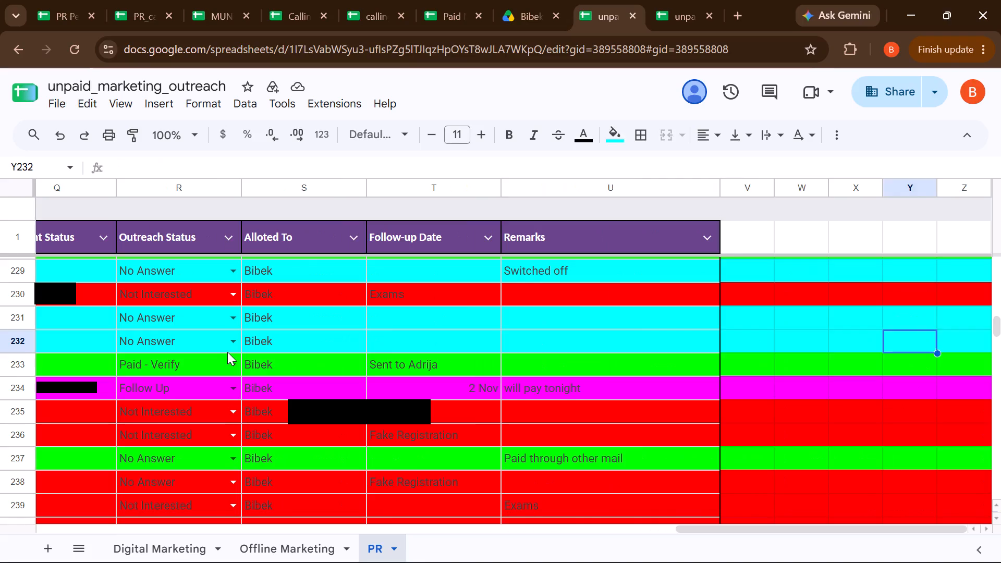
pyautogui.press('Right')
pyautogui.press('Right')
pyautogui.press('Right')
pyautogui.press('Right')
pyautogui.press('Right')
pyautogui.press('Right')
pyautogui.press('Right')
pyautogui.press('Right')
pyautogui.press('Right')
pyautogui.press('Right')
pyautogui.press('Right')
pyautogui.press('Right')
pyautogui.press('Right')
pyautogui.press('Left')
pyautogui.press('Left')
pyautogui.press('Left')
pyautogui.press('Left')
pyautogui.press('Left')
pyautogui.press('Left')
pyautogui.press('Left')
pyautogui.press('Left')
pyautogui.press('Left')
pyautogui.press('Left')
pyautogui.press('Left')
pyautogui.press('Left')
pyautogui.press('Left')
pyautogui.press('Left')
pyautogui.press('Left')
pyautogui.press('Left')
pyautogui.press('Left')
pyautogui.press('Left')
pyautogui.press('Left')
pyautogui.press('Left')
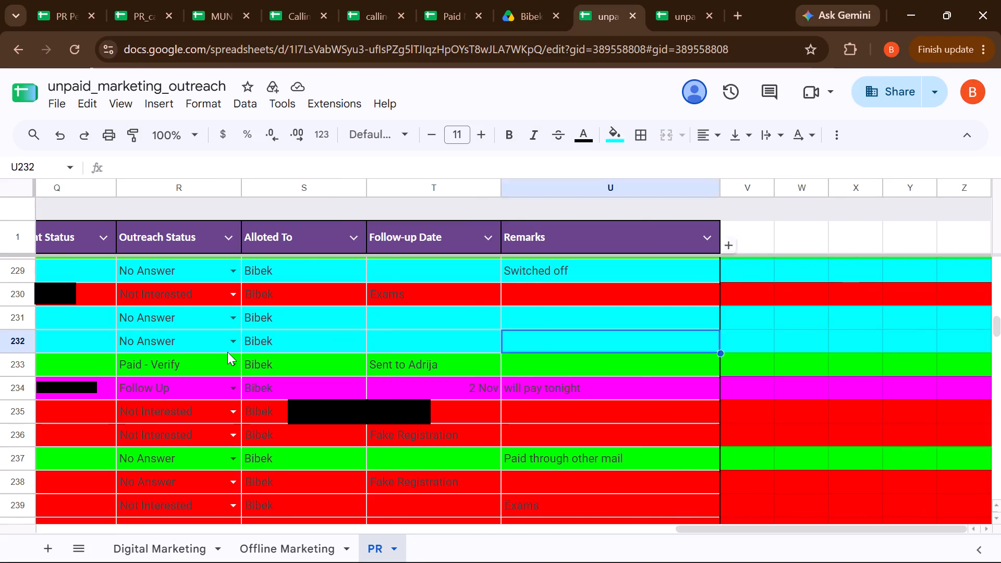
pyautogui.press('Right')
pyautogui.press('Right')
pyautogui.press('Left')
pyautogui.press('Left')
pyautogui.press('Left')
pyautogui.press('Left')
pyautogui.press('Left')
pyautogui.press('Left')
pyautogui.press('Left')
pyautogui.press('Left')
pyautogui.press('Left')
pyautogui.press('Left')
pyautogui.press('Left')
pyautogui.press('Left')
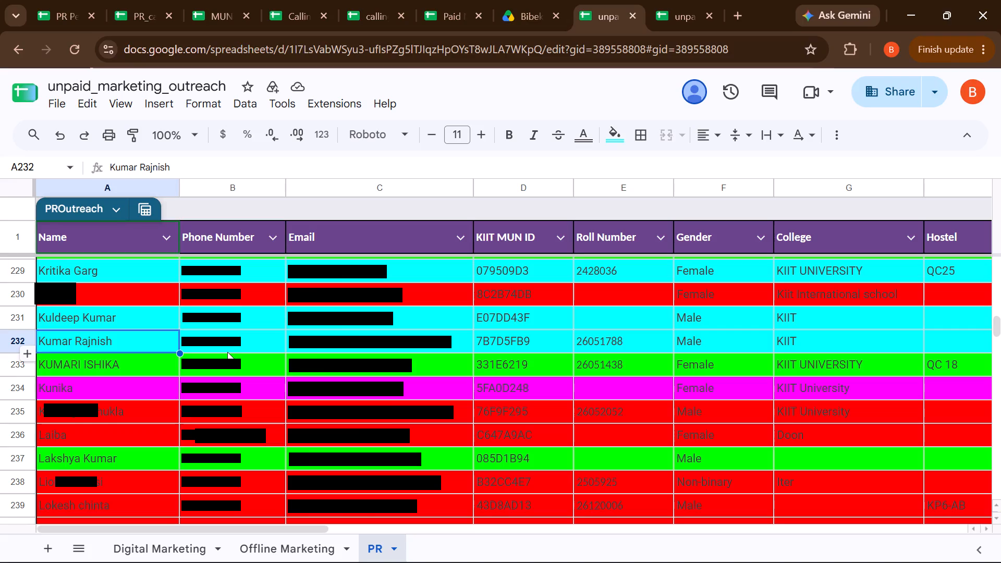
# Fill the whole of row 232, Bibek's cyan-marked contact, with yellow.
pyautogui.click(9, 341)
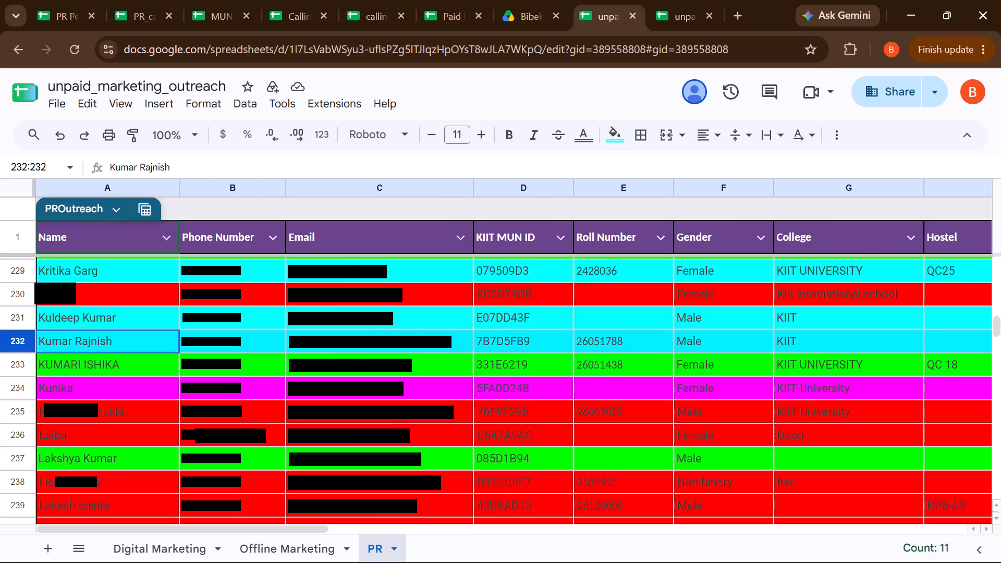
pyautogui.click(611, 130)
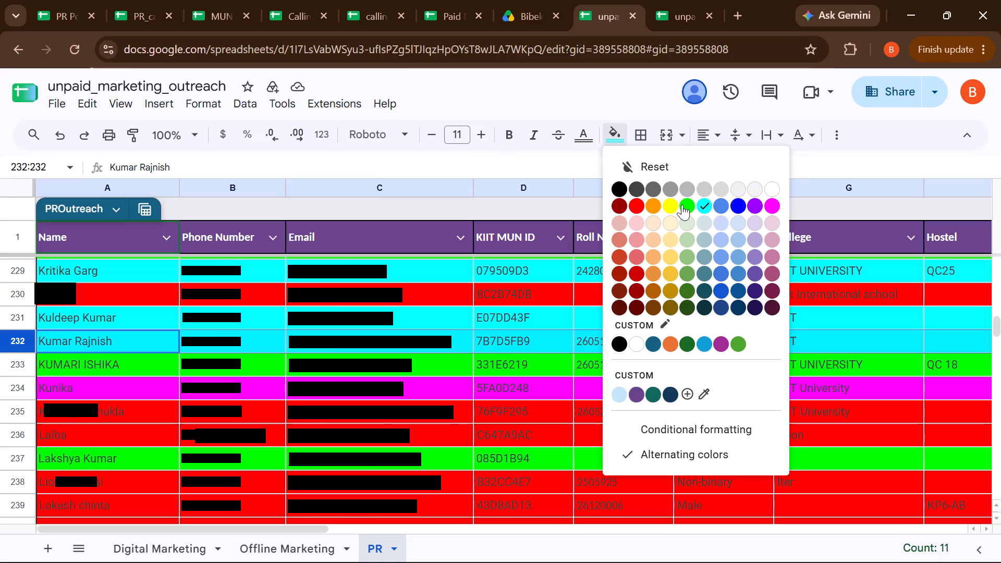
pyautogui.click(669, 202)
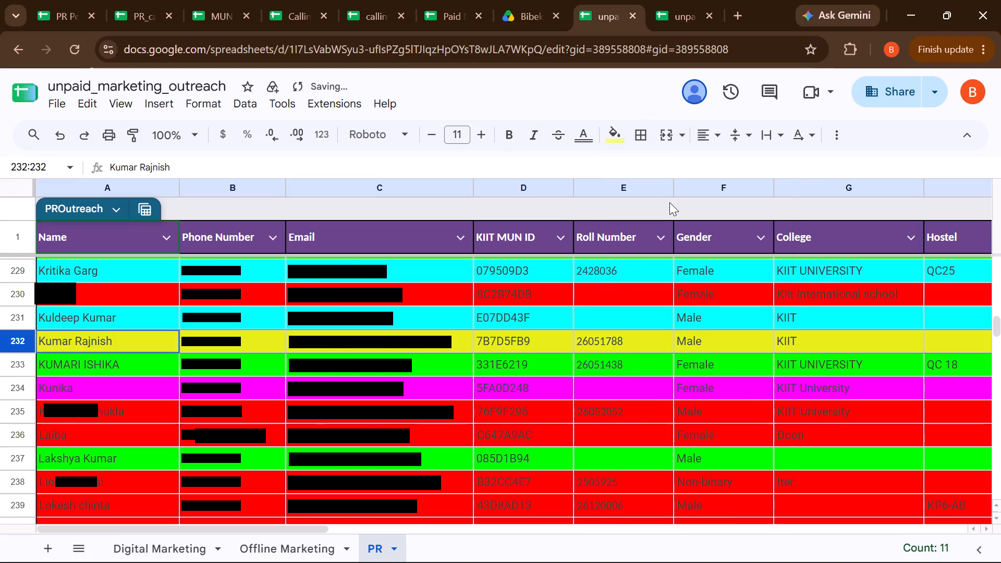
# Enter "Will get back" as the remark for Bibek's contact in row 232.
pyautogui.press('Right')
pyautogui.press('Right')
pyautogui.press('Right')
pyautogui.press('Right')
pyautogui.press('Right')
pyautogui.press('Right')
pyautogui.press('Right')
pyautogui.press('Right')
pyautogui.press('Right')
pyautogui.press('Right')
pyautogui.press('Right')
pyautogui.press('Right')
pyautogui.press('Right')
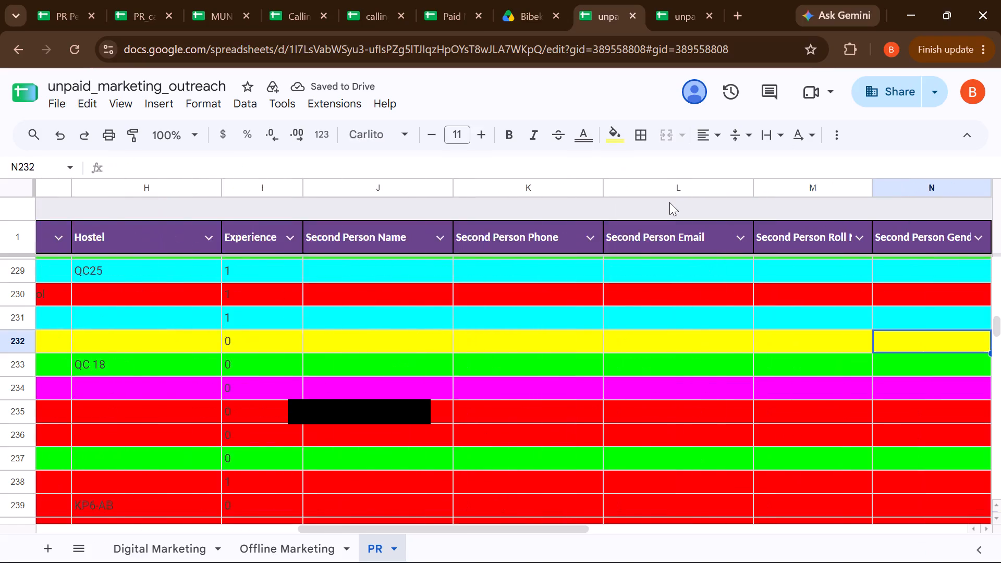
pyautogui.press('Right')
pyautogui.press('Right')
pyautogui.press('Right')
pyautogui.press('Right')
pyautogui.press('Right')
pyautogui.press('Right')
pyautogui.press('Right')
pyautogui.press('Right')
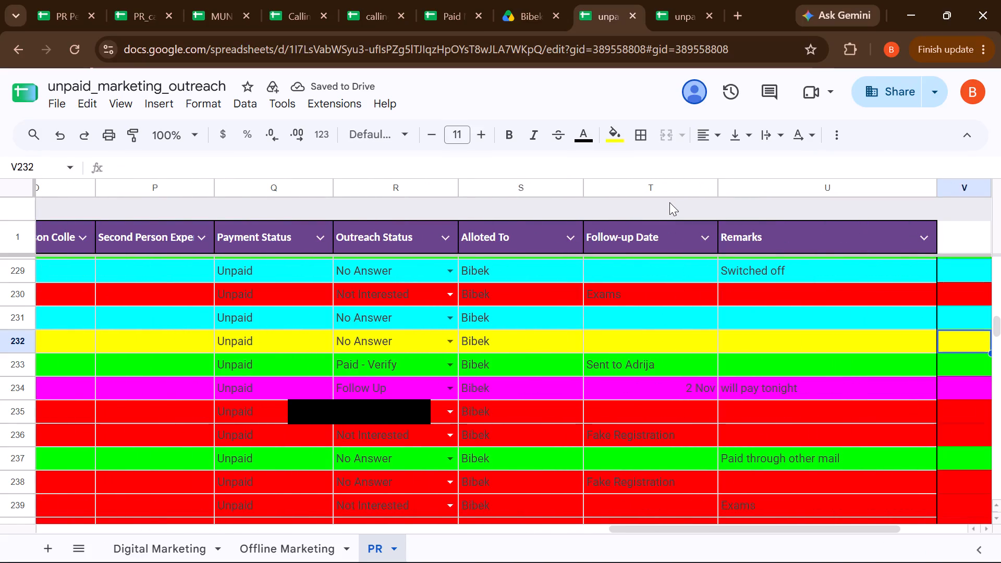
pyautogui.press('Left')
pyautogui.write('Will get back')
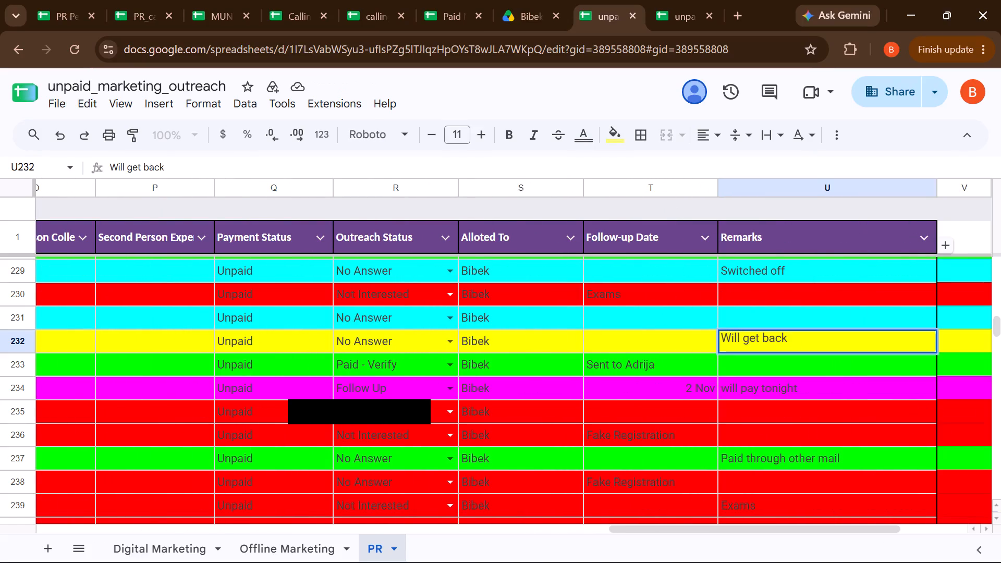
pyautogui.press('Return')
pyautogui.press('Up')
pyautogui.press('Up')
pyautogui.press('Down')
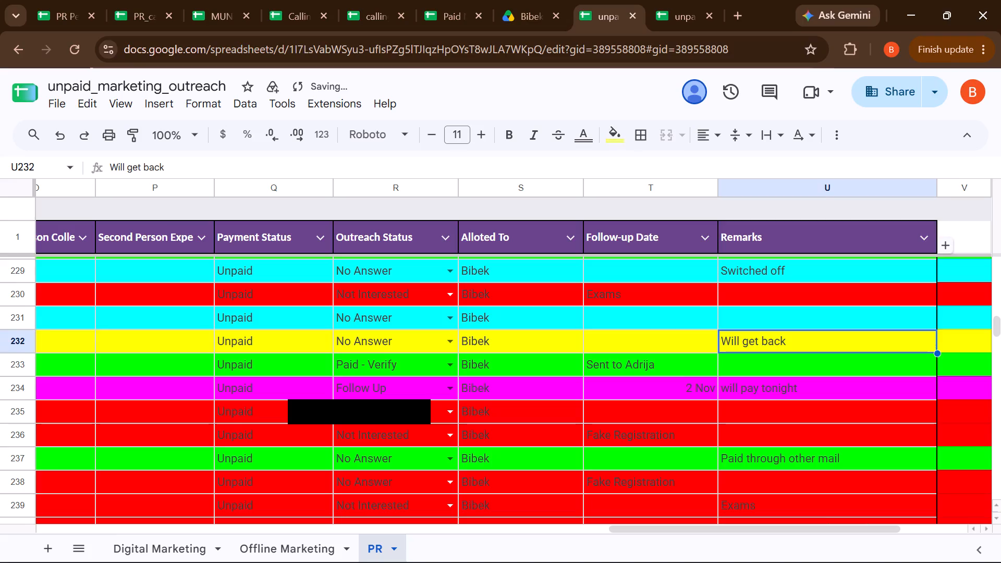
pyautogui.press('Left')
pyautogui.press('Left')
pyautogui.press('Left')
pyautogui.press('Left')
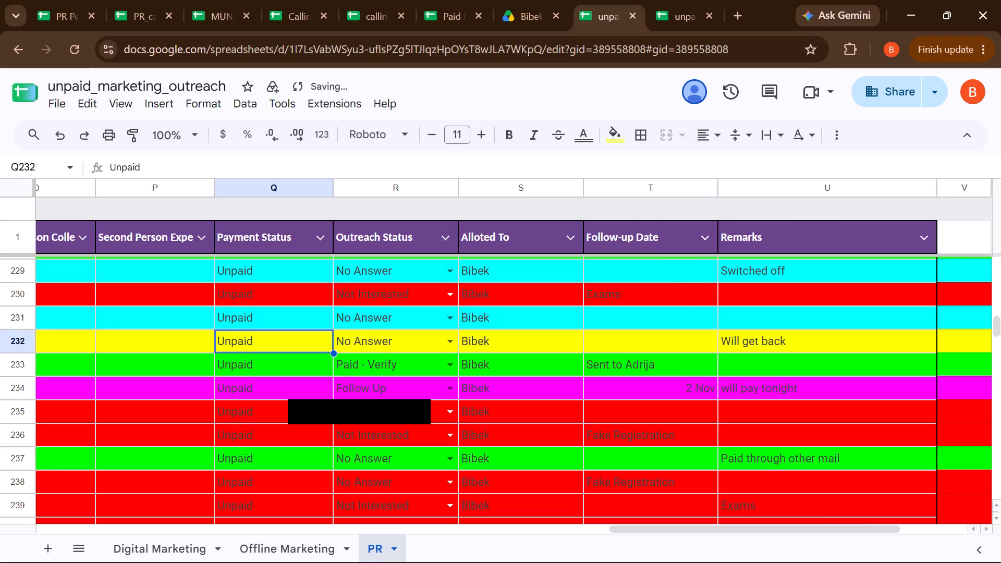
pyautogui.press('Right')
# Look through the allotments, row colours and outreach statuses of the other callers' contacts elsewhere in the PR sheet.
pyautogui.scroll(-2, 669, 202)
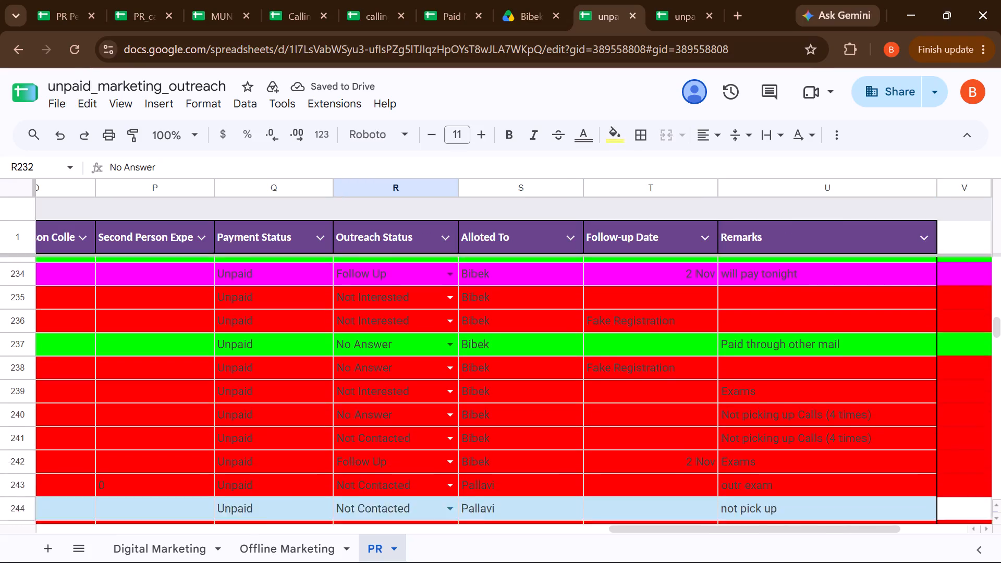
pyautogui.scroll(-4, 669, 202)
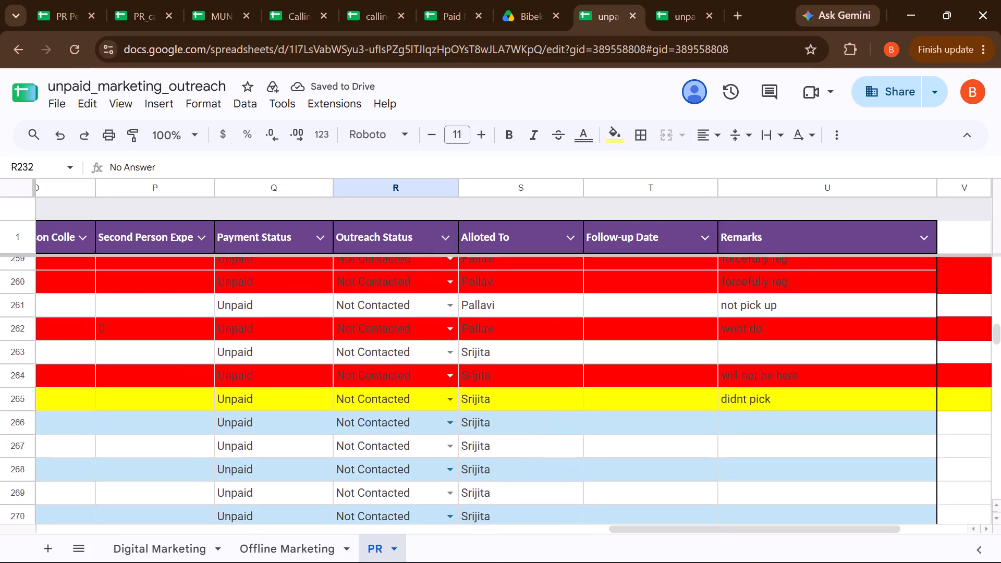
pyautogui.scroll(-9, 669, 202)
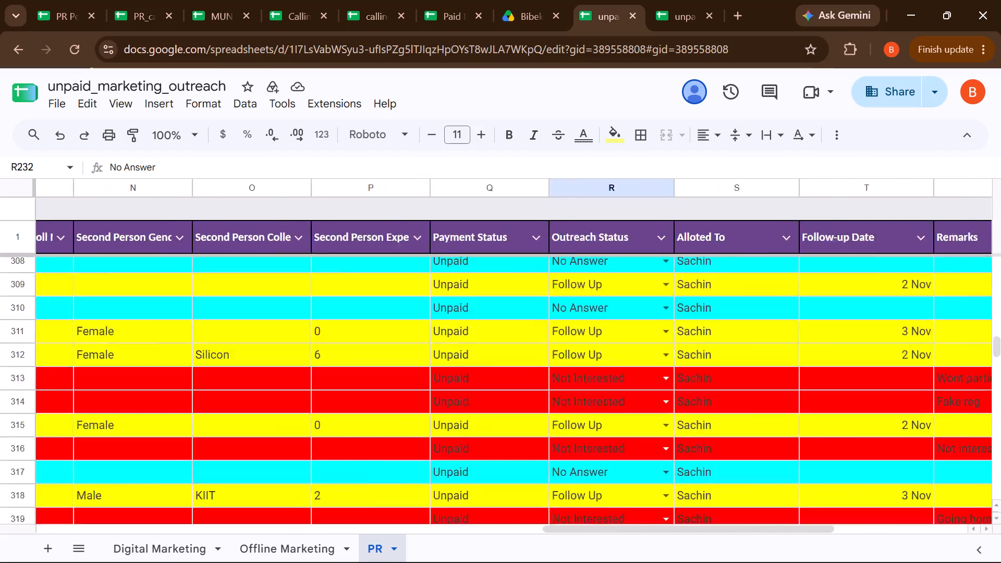
pyautogui.scroll(-3, 669, 202)
pyautogui.hscroll(-2, 669, 202)
pyautogui.scroll(-10, 669, 202)
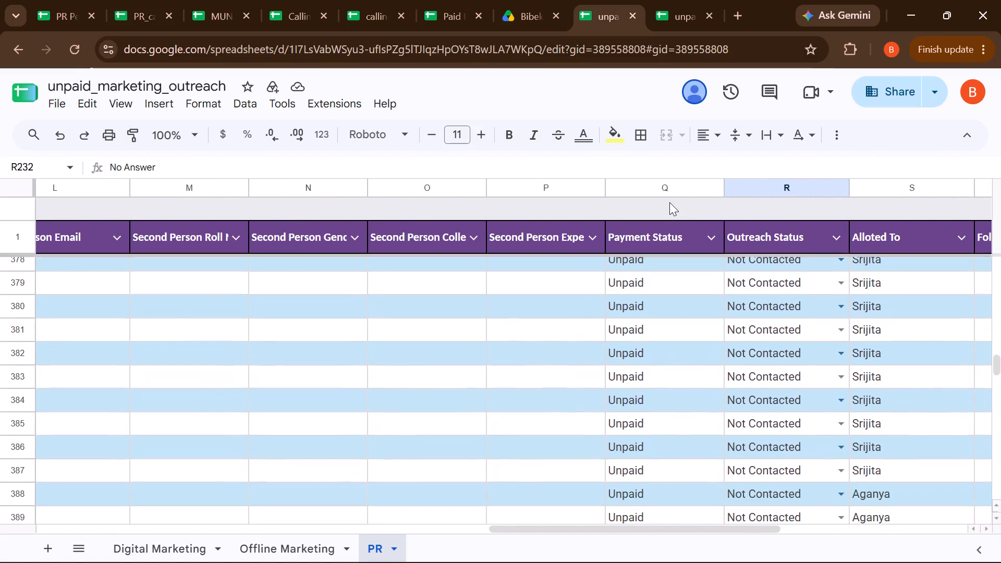
pyautogui.scroll(-9, 669, 202)
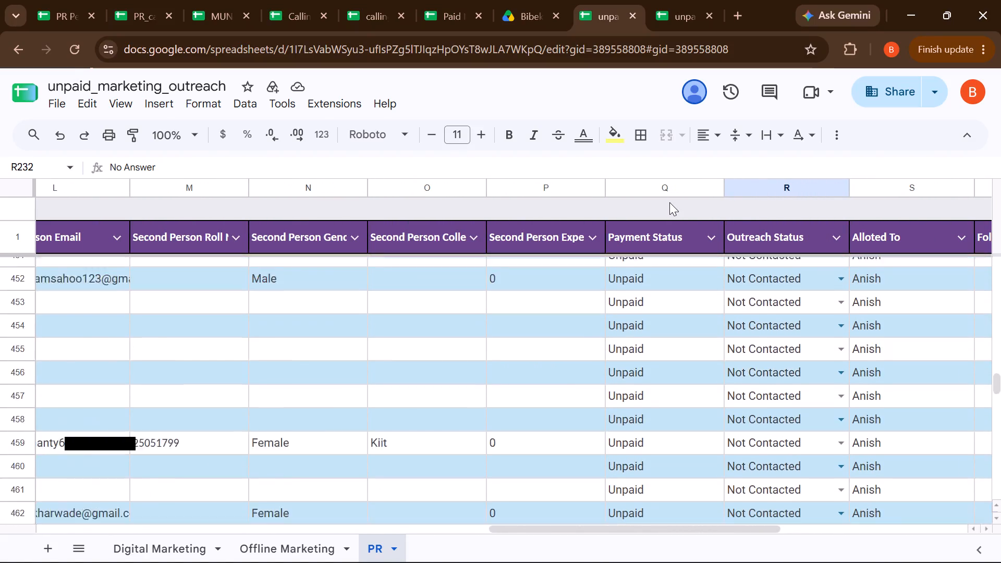
pyautogui.scroll(-8, 669, 202)
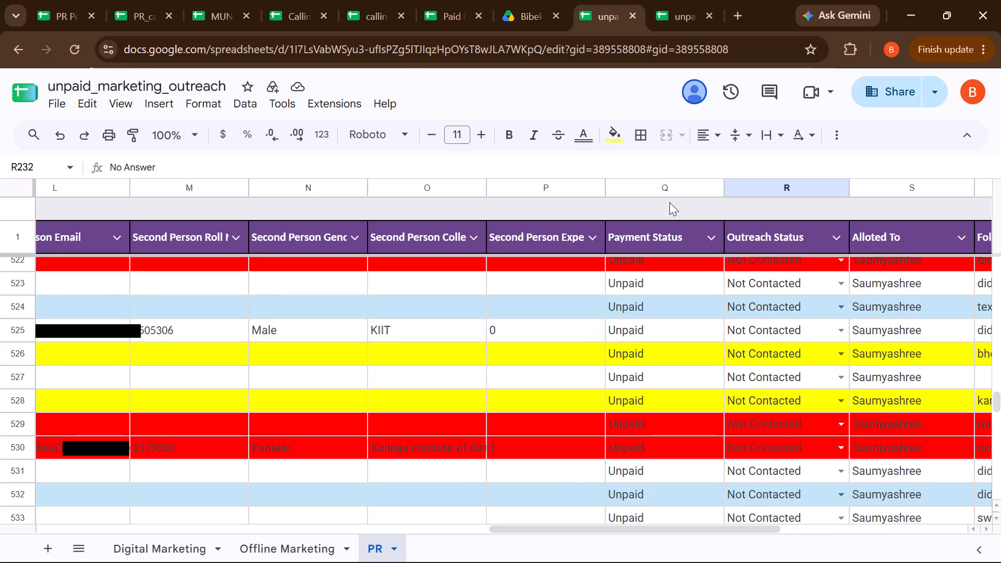
pyautogui.scroll(-5, 669, 202)
pyautogui.scroll(19, 669, 202)
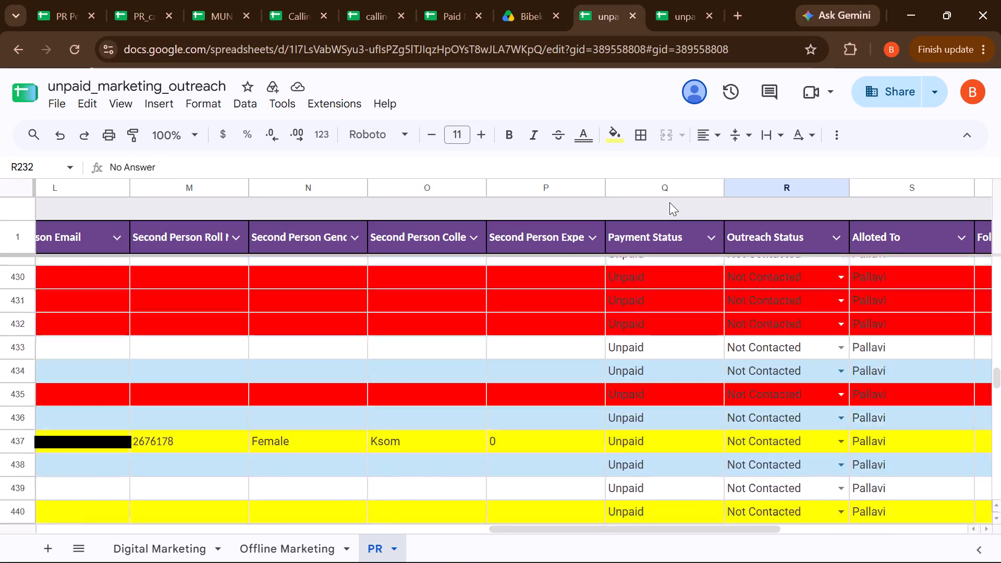
pyautogui.scroll(11, 669, 202)
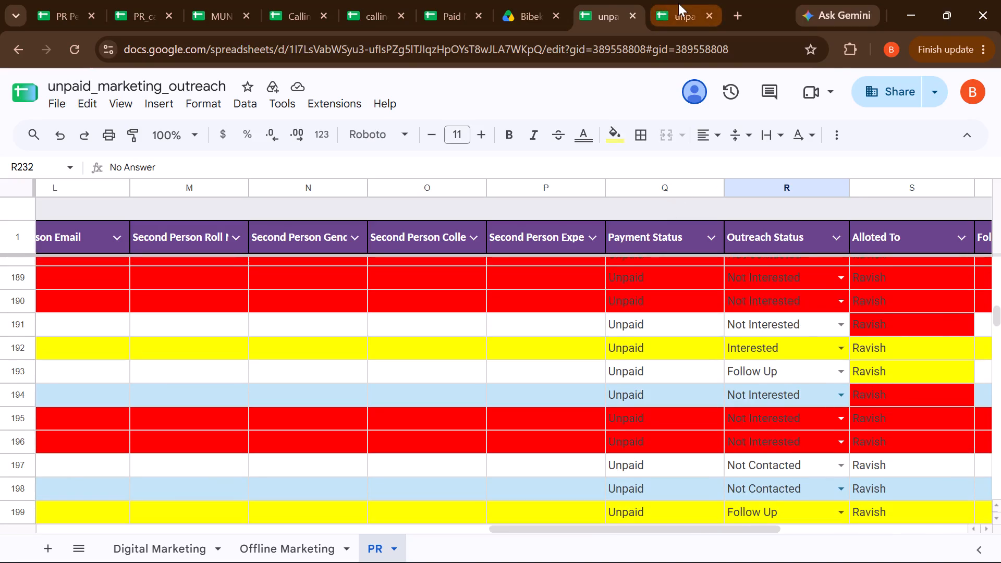
# Switch to unpaid_marketing_teams_latest and find Bibek's first allotted contact in the PR sheet, looking over the remarks and follow-up dates from there.
pyautogui.click(679, 3)
pyautogui.scroll(20, 488, 423)
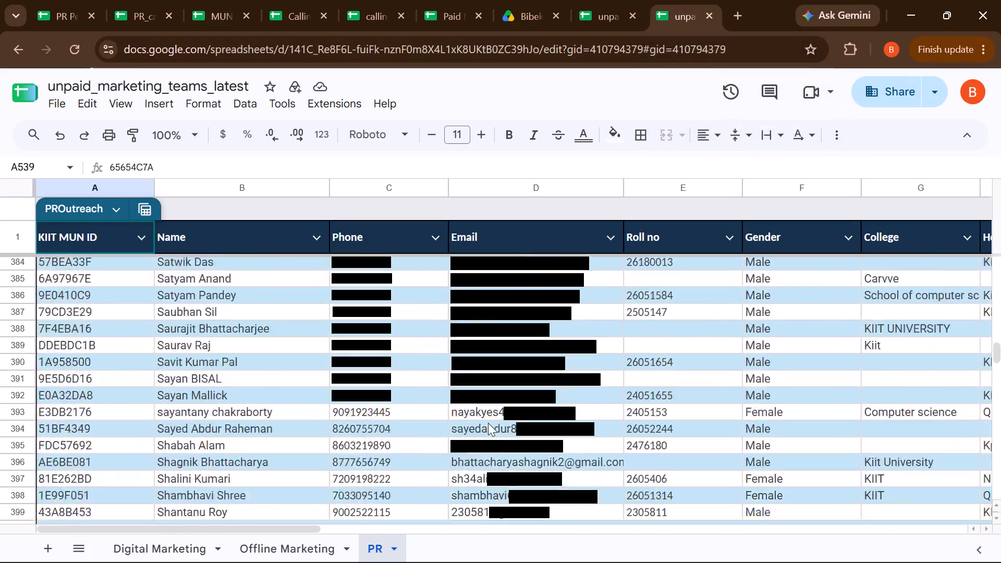
pyautogui.scroll(12, 488, 423)
pyautogui.scroll(15, 488, 423)
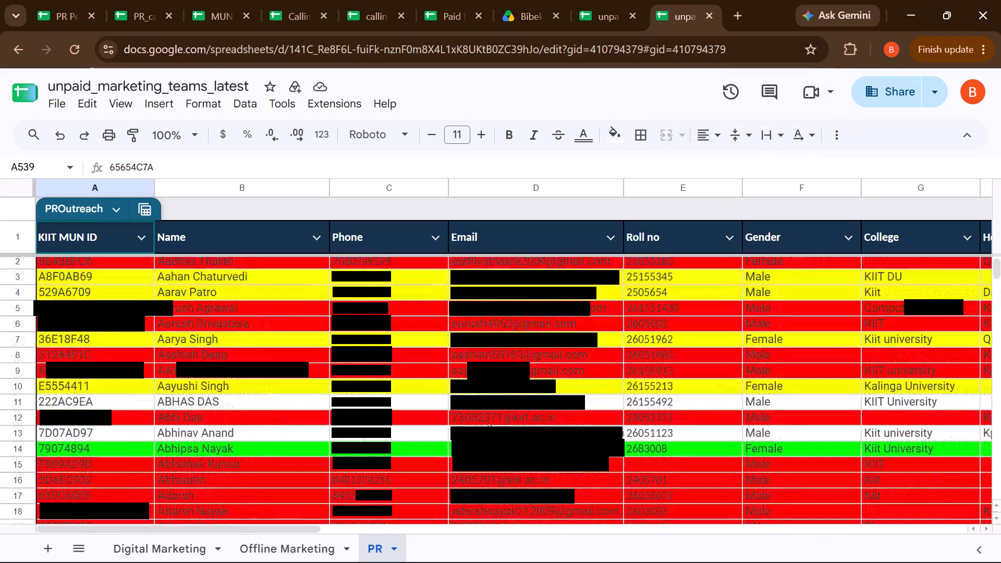
pyautogui.hscroll(-9, 451, 364)
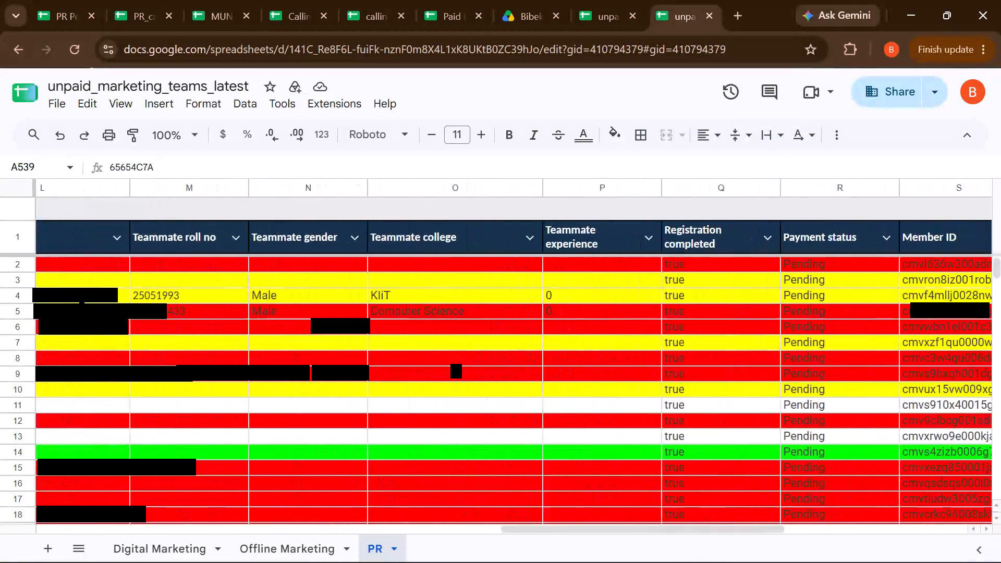
pyautogui.hscroll(-2, 451, 364)
pyautogui.scroll(2, 596, 443)
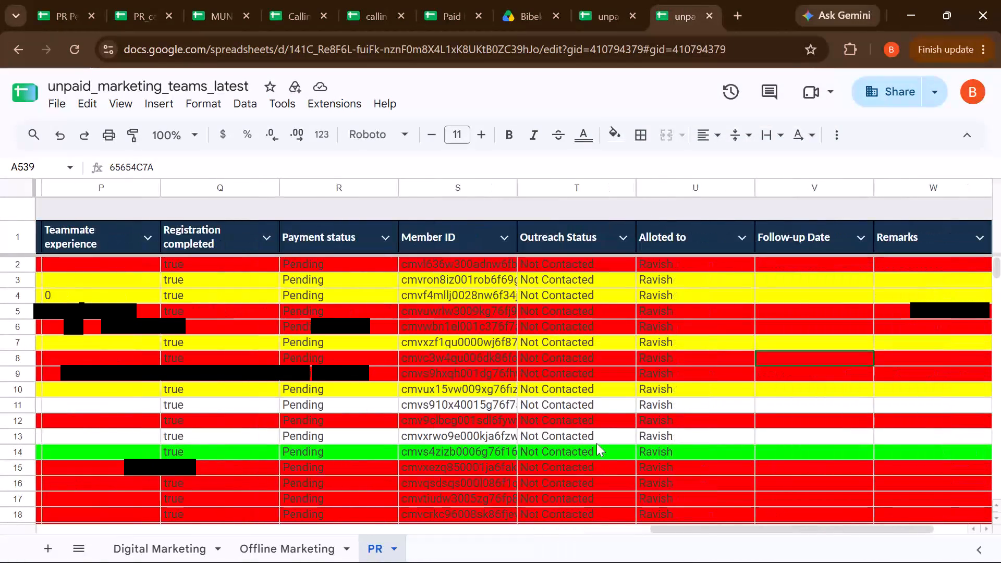
pyautogui.scroll(-8, 596, 443)
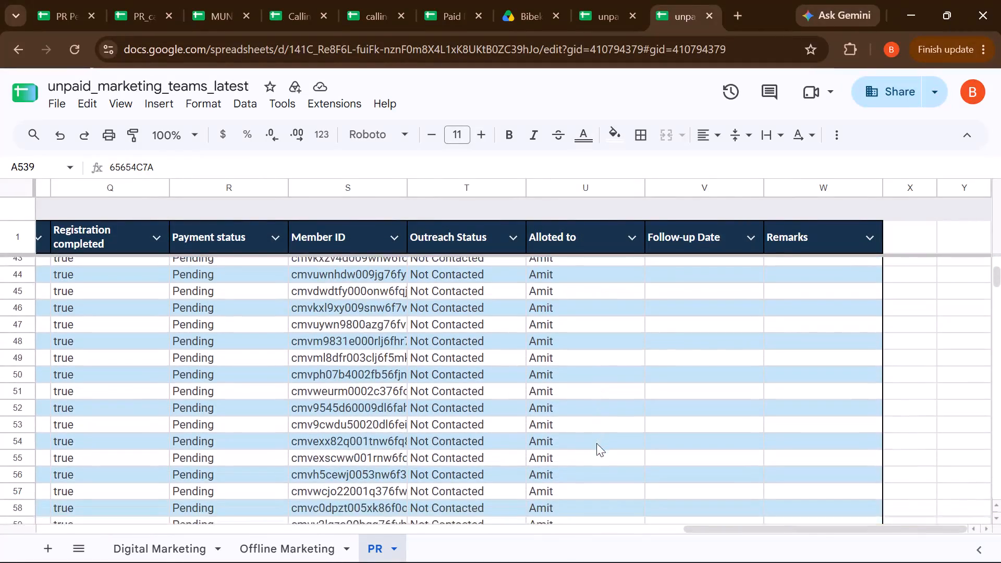
pyautogui.scroll(-2, 596, 443)
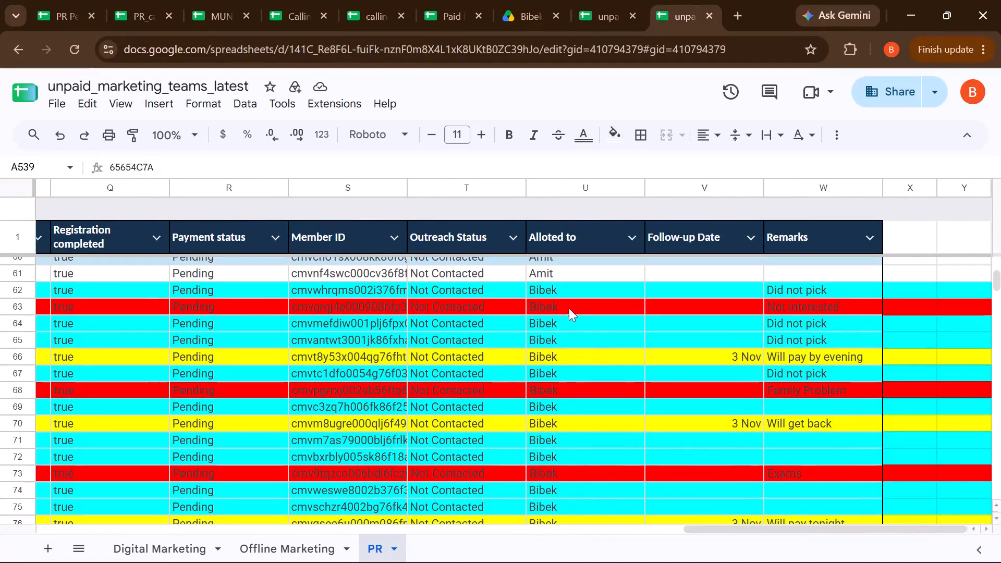
pyautogui.click(567, 290)
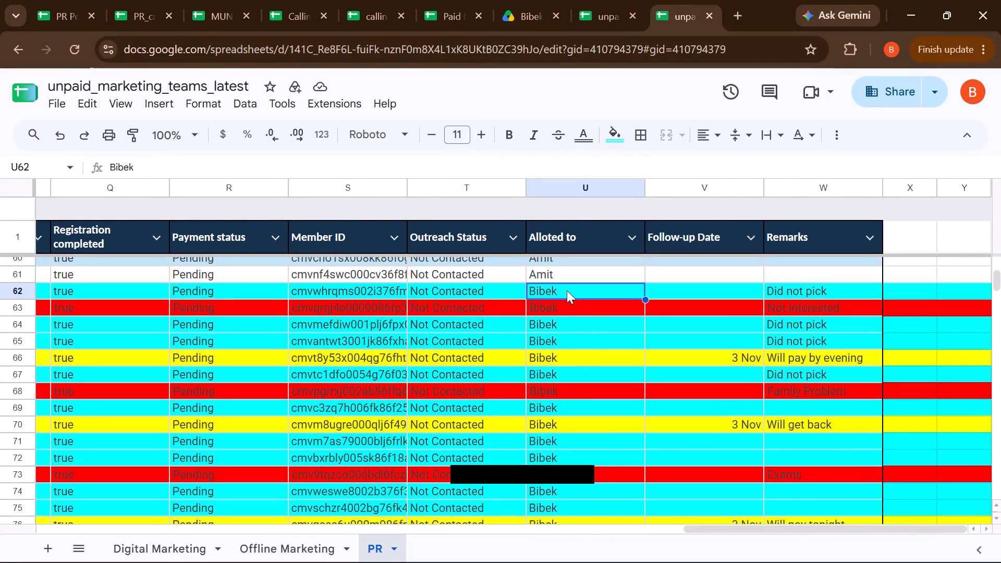
pyautogui.click(567, 290)
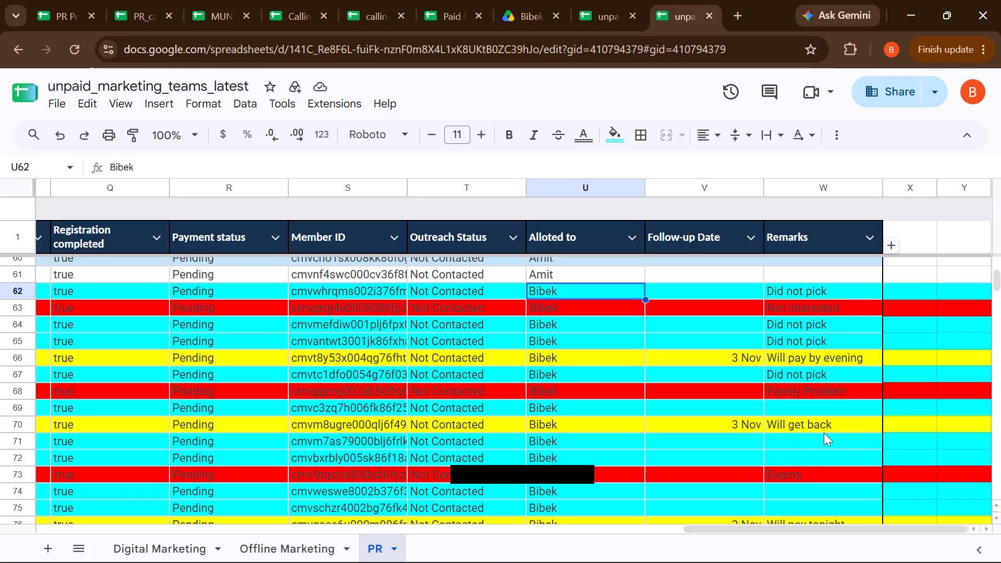
# Examine the registration details of Bibek's contact in row 62, back to the contact's name and phone number.
pyautogui.press('Left')
pyautogui.press('Left')
pyautogui.press('Left')
pyautogui.press('Left')
pyautogui.press('Left')
pyautogui.press('Left')
pyautogui.press('Left')
pyautogui.press('Left')
pyautogui.press('Left')
pyautogui.press('Left')
pyautogui.press('Left')
pyautogui.press('Left')
pyautogui.press('Left')
pyautogui.press('Left')
pyautogui.press('Left')
pyautogui.press('Left')
pyautogui.press('Left')
pyautogui.press('Left')
pyautogui.press('Left')
pyautogui.press('Left')
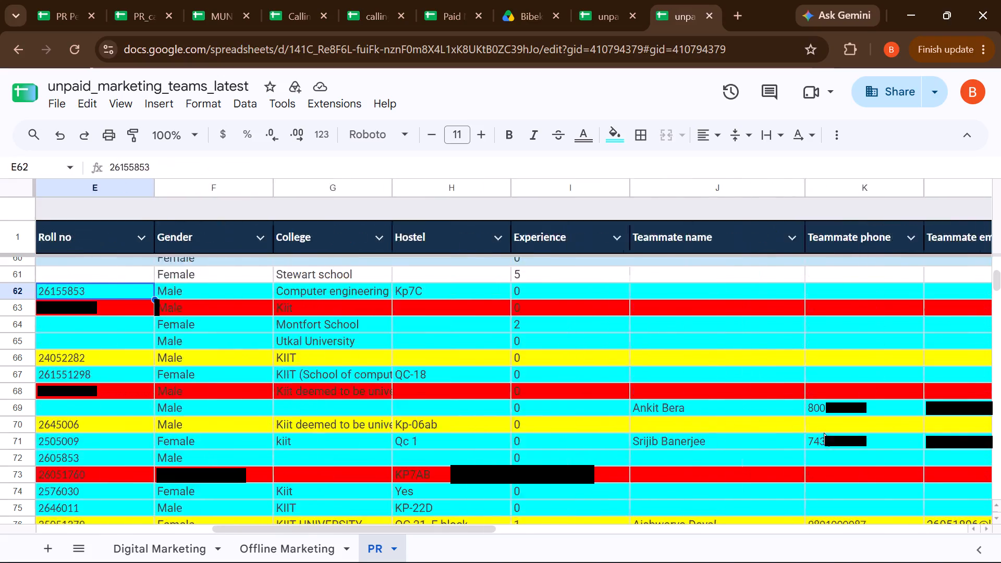
pyautogui.press('Right')
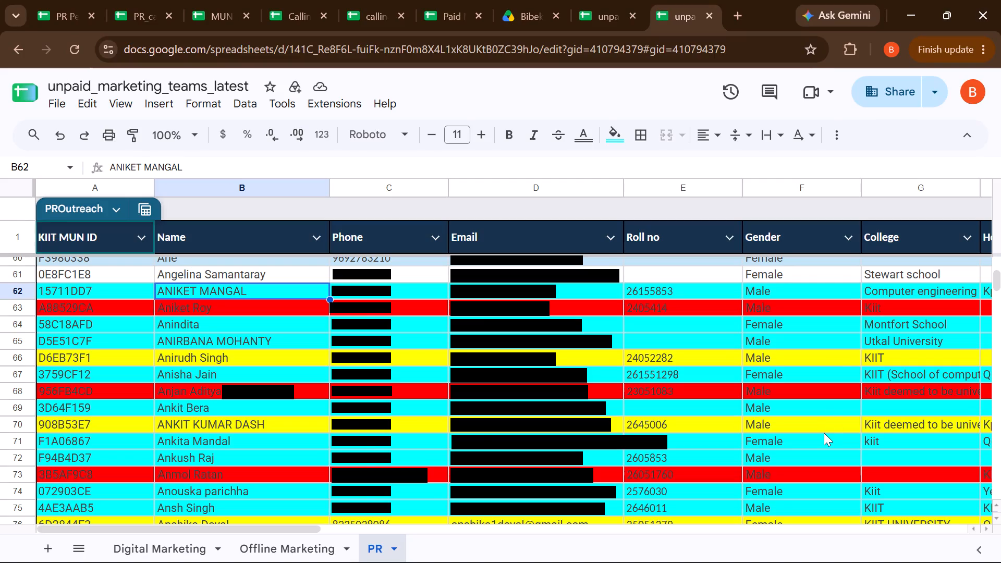
# Check Bibek's call remarks in calling sheet 31/10/26 and return to the PR sheet of unpaid_marketing_teams_latest.
pyautogui.click(371, 0)
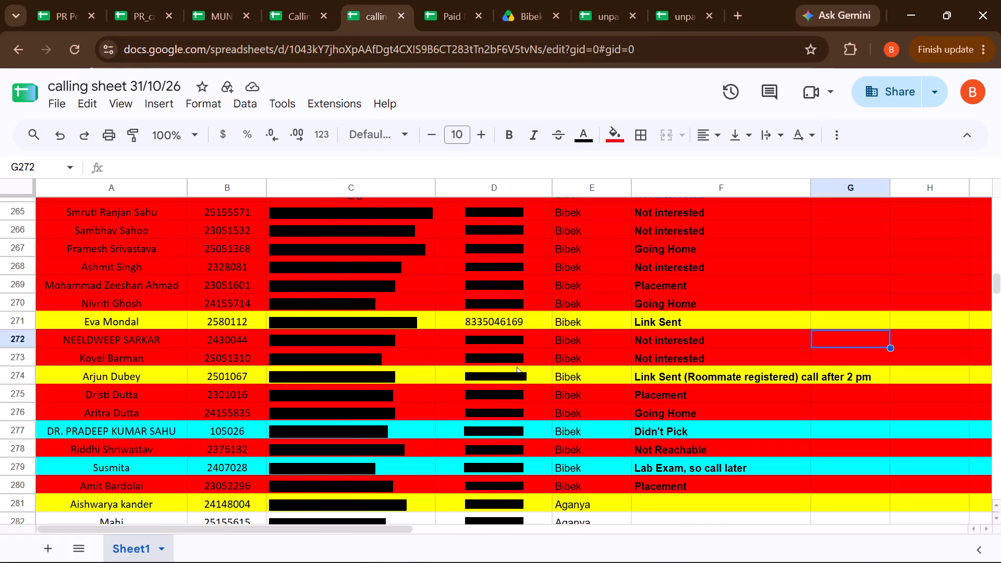
pyautogui.click(670, 0)
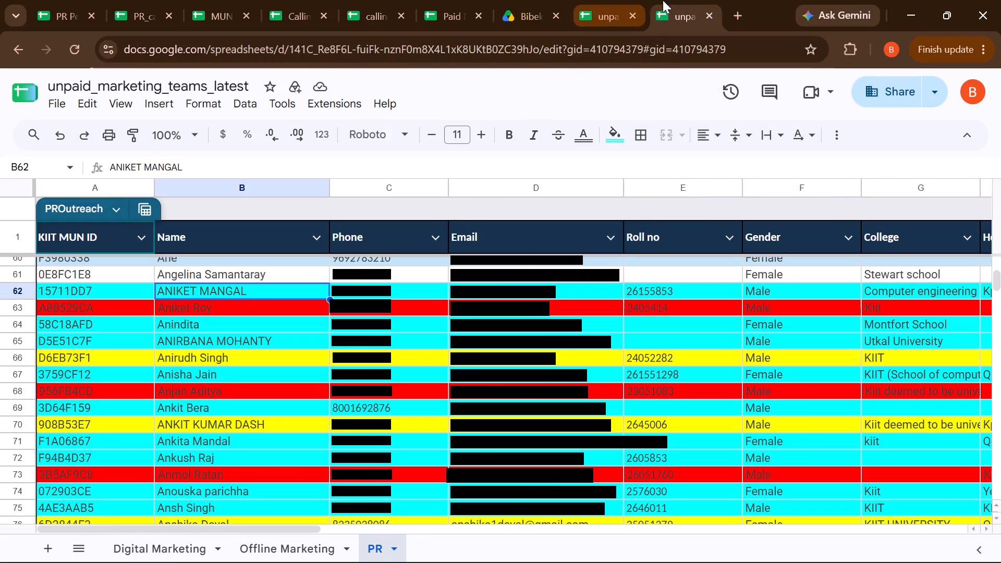
pyautogui.click(678, 1)
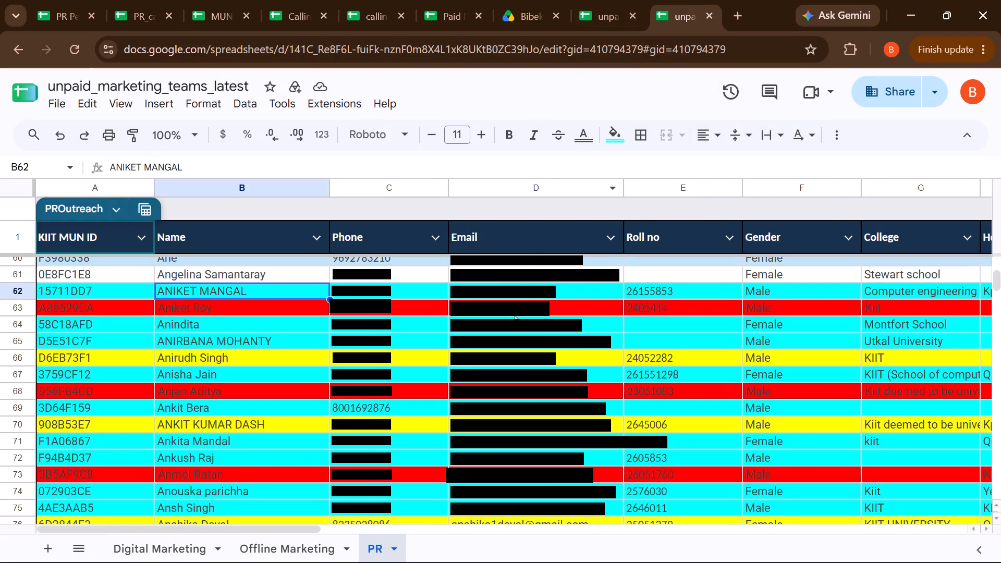
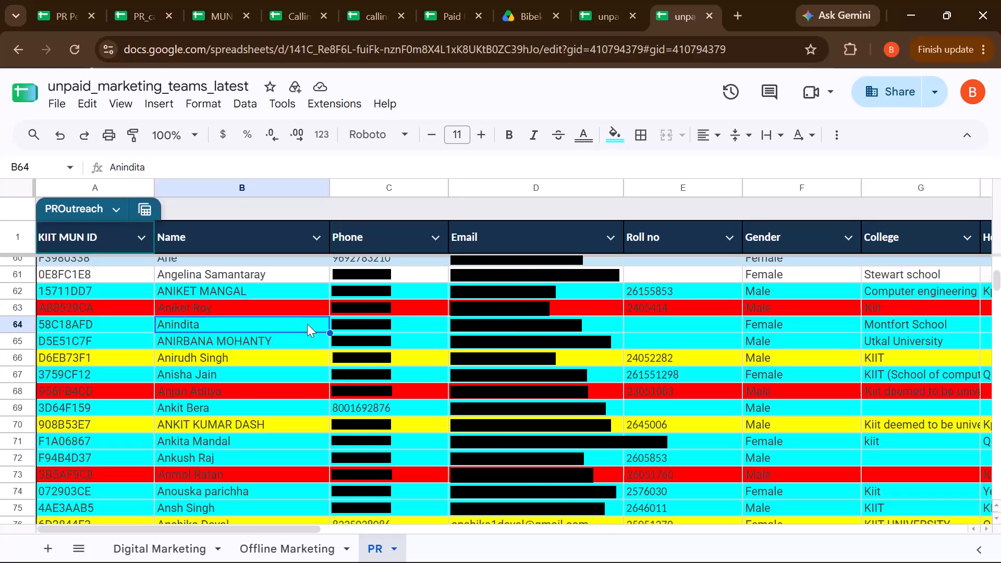
# Move to the name of the contact in row 65 of the PR sheet to review that entry.
pyautogui.press('Down')
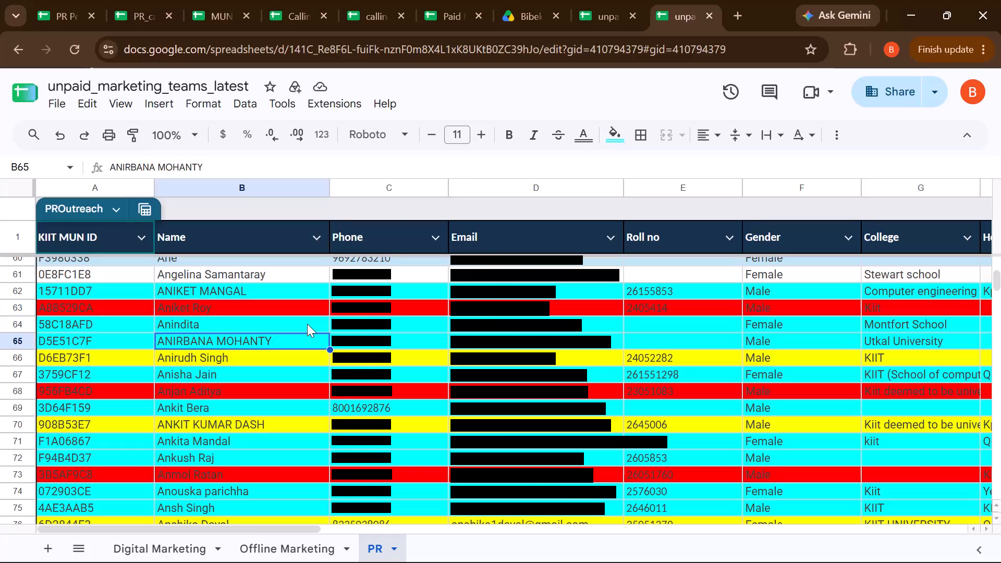
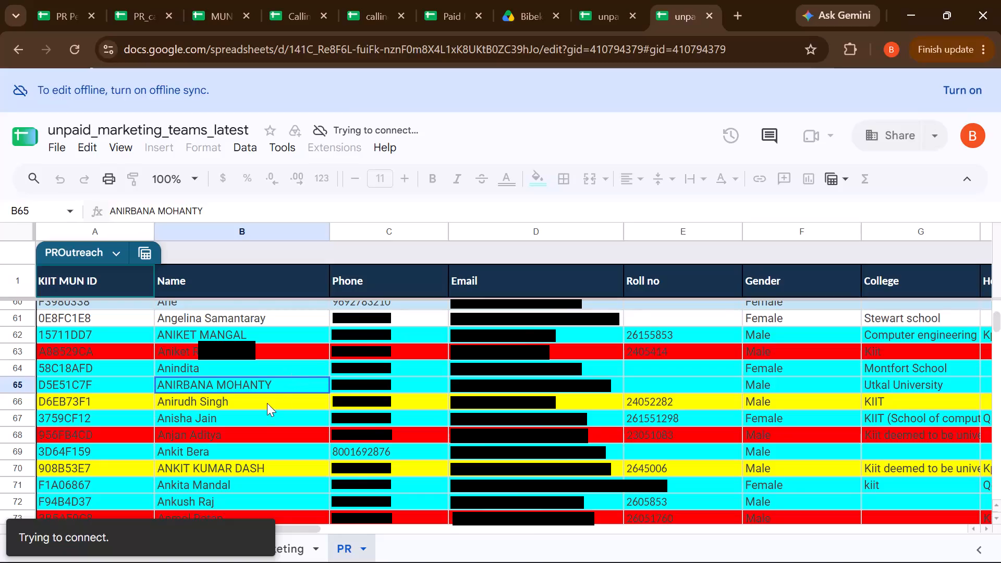
# Examine the contact in row 66 of the PR sheet, from the name across to the outreach status, allotment, follow-up date and remarks.
pyautogui.click(267, 399)
pyautogui.press('Right')
pyautogui.press('Right')
pyautogui.press('Right')
pyautogui.press('Right')
pyautogui.press('Right')
pyautogui.press('Right')
pyautogui.press('Right')
pyautogui.press('Right')
pyautogui.press('Right')
pyautogui.press('Right')
pyautogui.press('Right')
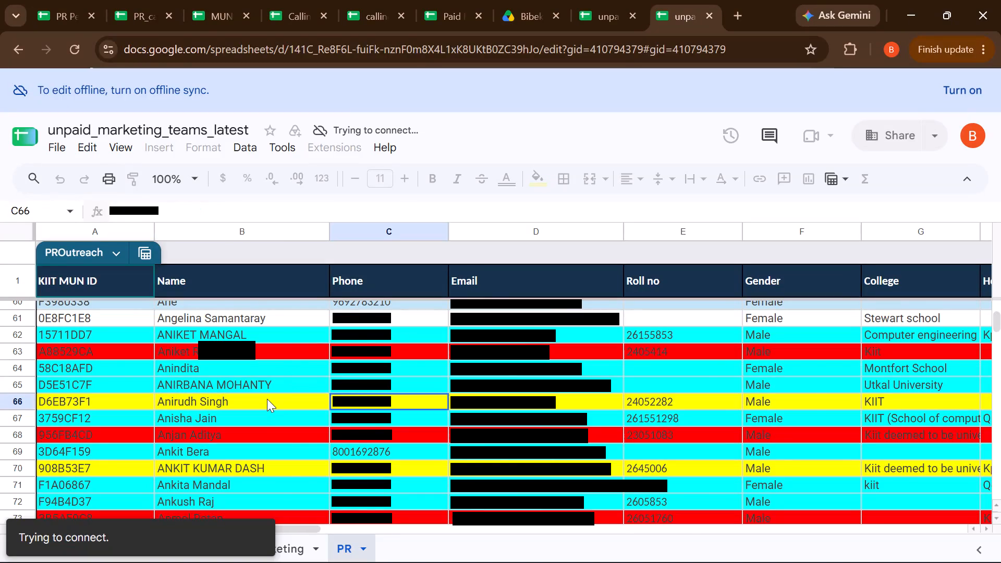
pyautogui.press('Right')
pyautogui.press('Right')
pyautogui.press('Right')
pyautogui.press('Right')
pyautogui.press('Right')
pyautogui.press('Right')
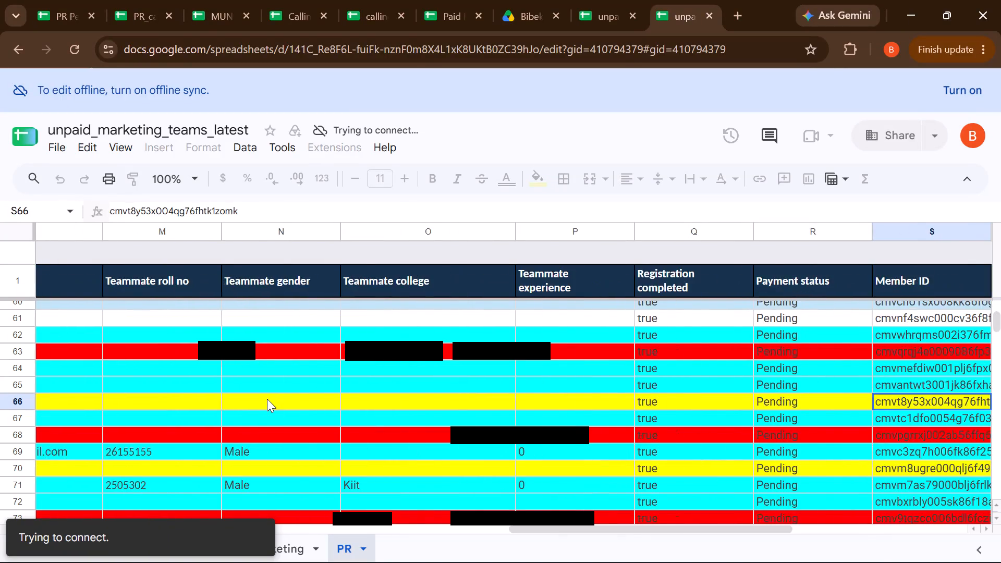
pyautogui.press('Right')
pyautogui.press('Right')
pyautogui.press('Right')
pyautogui.press('Right')
pyautogui.press('Right')
# Return along row 66 to the contact's phone and email details to review them.
pyautogui.press('Left')
pyautogui.press('Left')
pyautogui.press('Left')
pyautogui.press('Left')
pyautogui.press('Left')
pyautogui.press('Left')
pyautogui.press('Left')
pyautogui.press('Left')
pyautogui.press('Left')
pyautogui.press('Left')
pyautogui.press('Left')
pyautogui.press('Left')
pyautogui.press('Left')
pyautogui.press('Left')
pyautogui.press('Left')
pyautogui.press('Left')
pyautogui.press('Left')
pyautogui.press('Left')
pyautogui.press('Left')
pyautogui.press('Left')
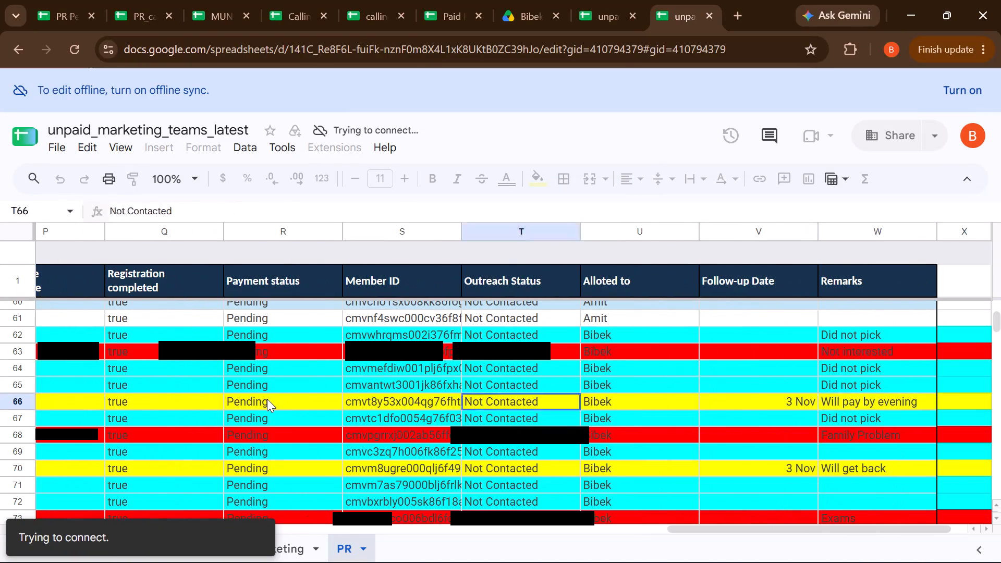
pyautogui.press('Right')
pyautogui.press('Right')
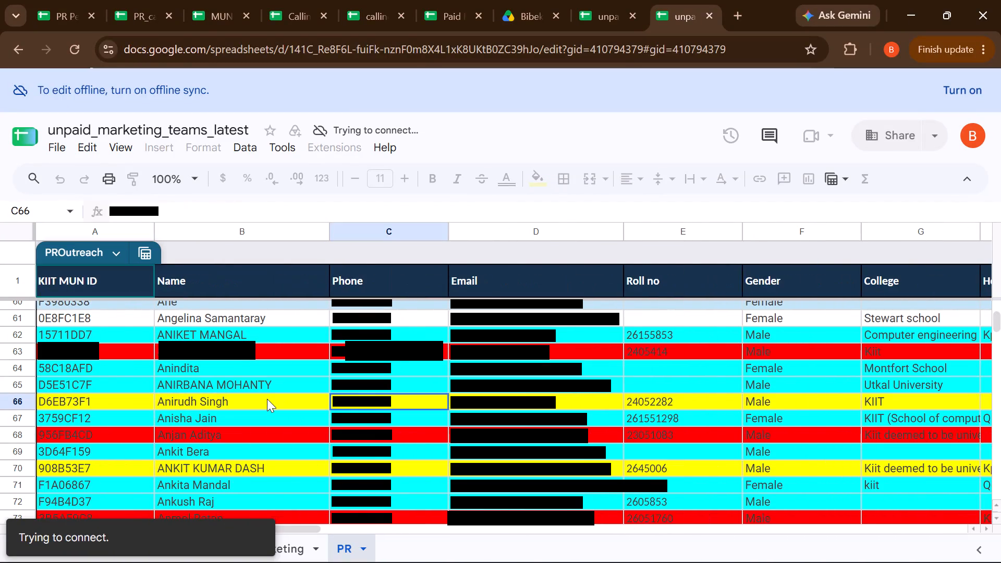
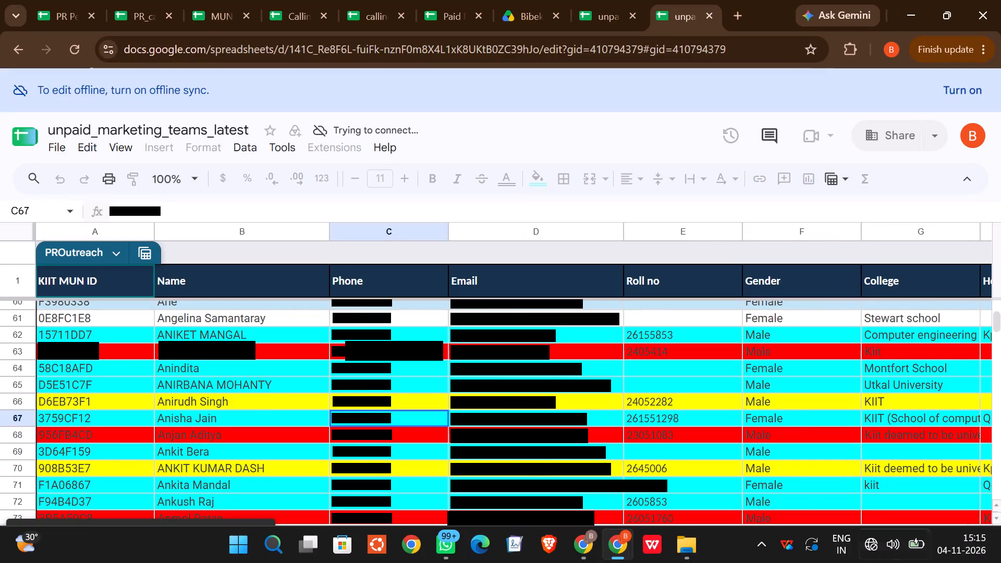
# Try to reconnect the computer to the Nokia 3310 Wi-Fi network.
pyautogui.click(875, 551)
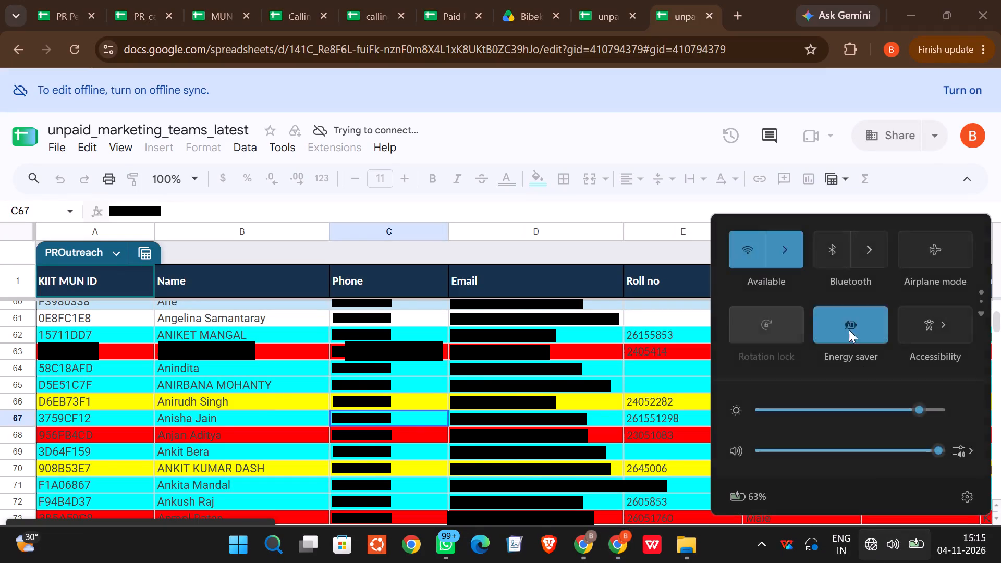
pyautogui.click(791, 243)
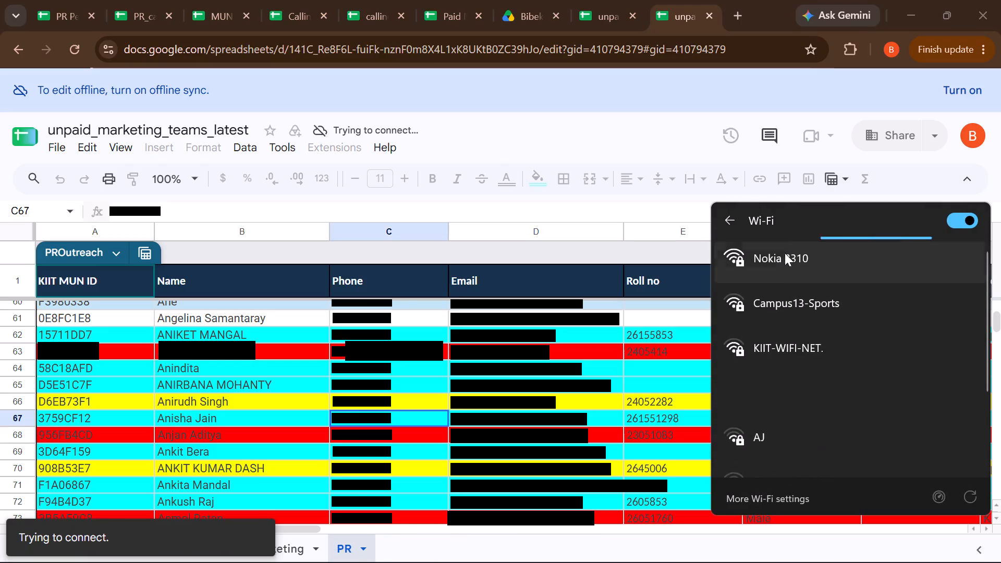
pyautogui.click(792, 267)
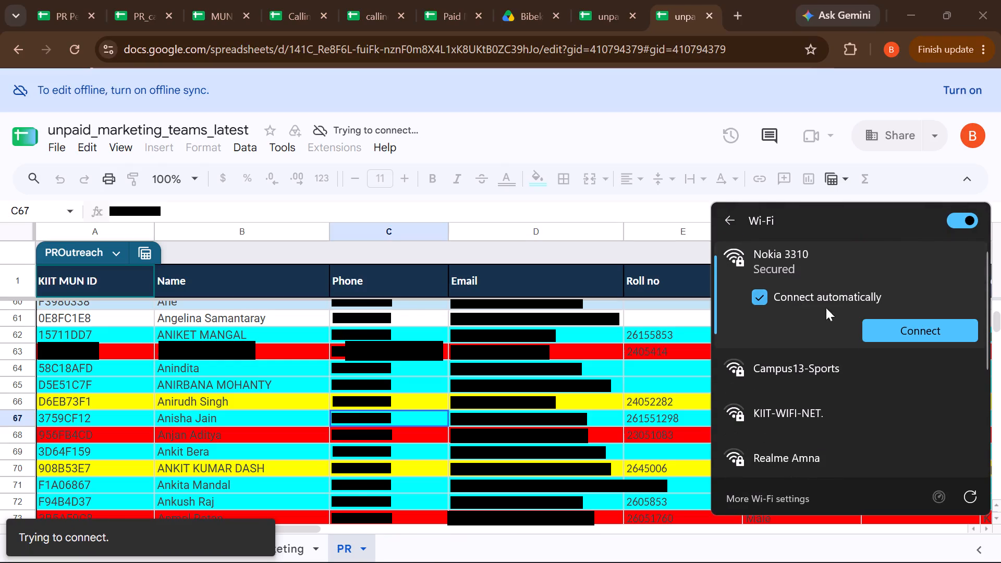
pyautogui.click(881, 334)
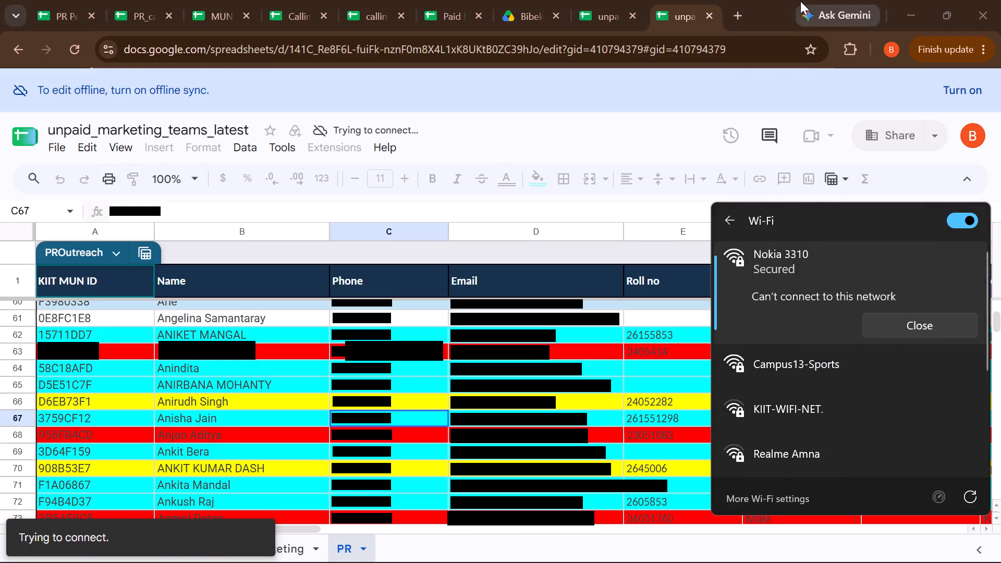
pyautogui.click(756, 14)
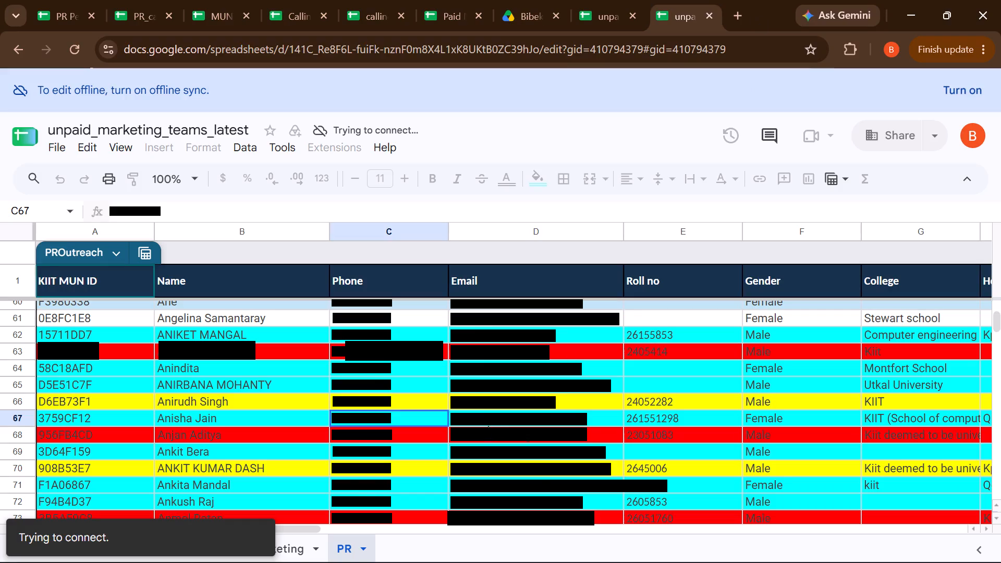
# Check the Wi-Fi connection and fill the whole of row 67 in the PR sheet with yellow.
pyautogui.click(487, 423)
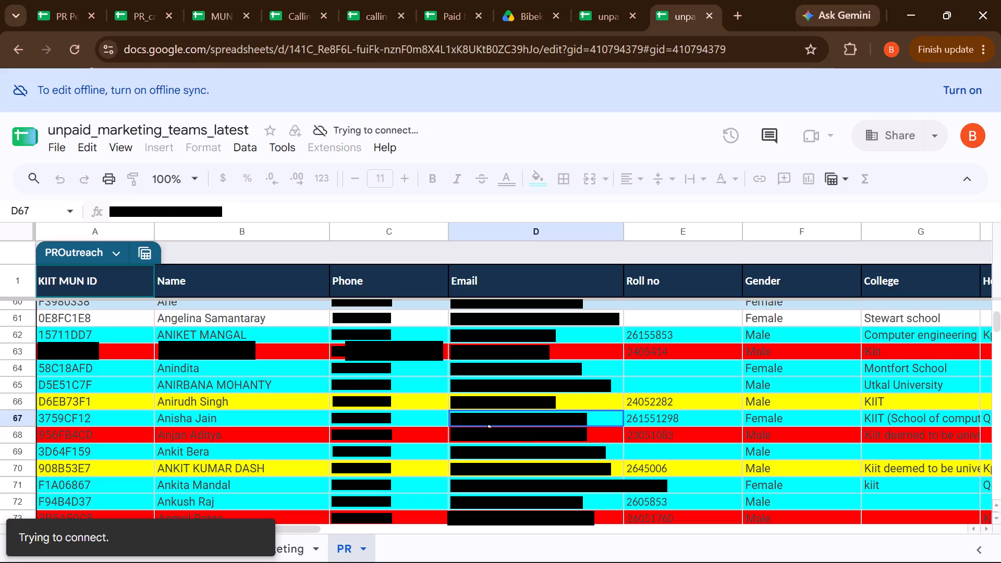
pyautogui.press('Left')
pyautogui.press('Left')
pyautogui.press('Left')
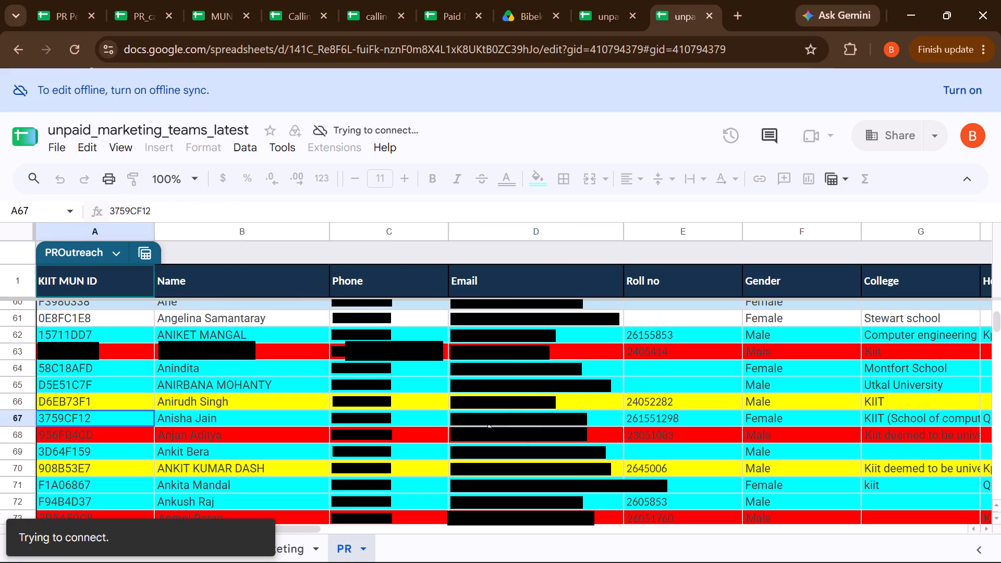
pyautogui.press('Left')
pyautogui.press('Left')
pyautogui.click(20, 418)
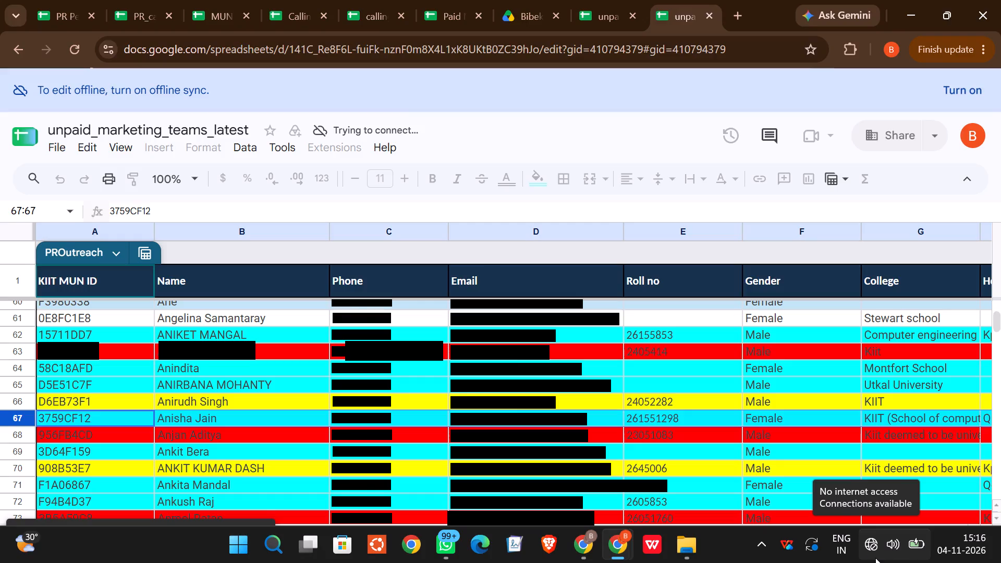
pyautogui.click(875, 558)
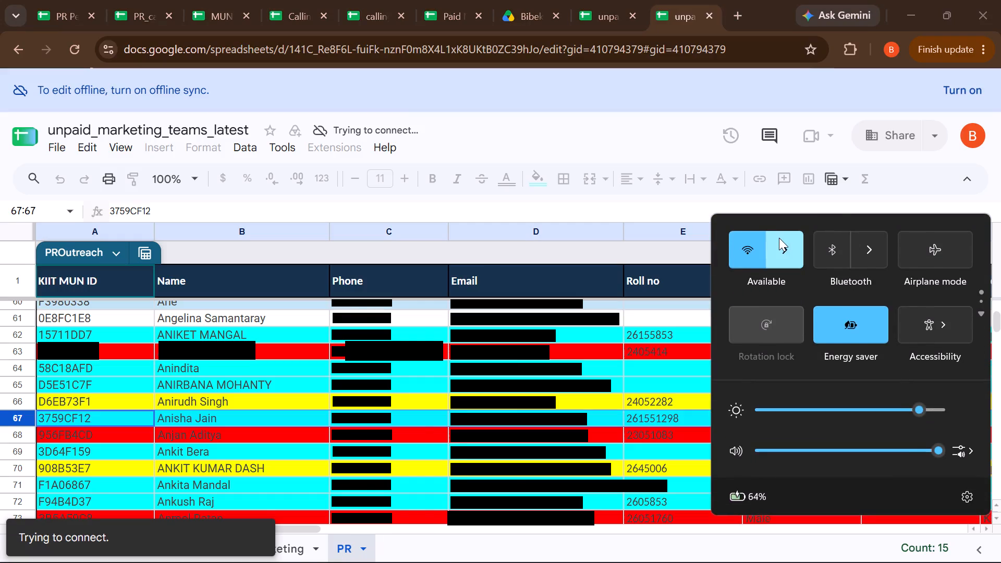
pyautogui.click(779, 238)
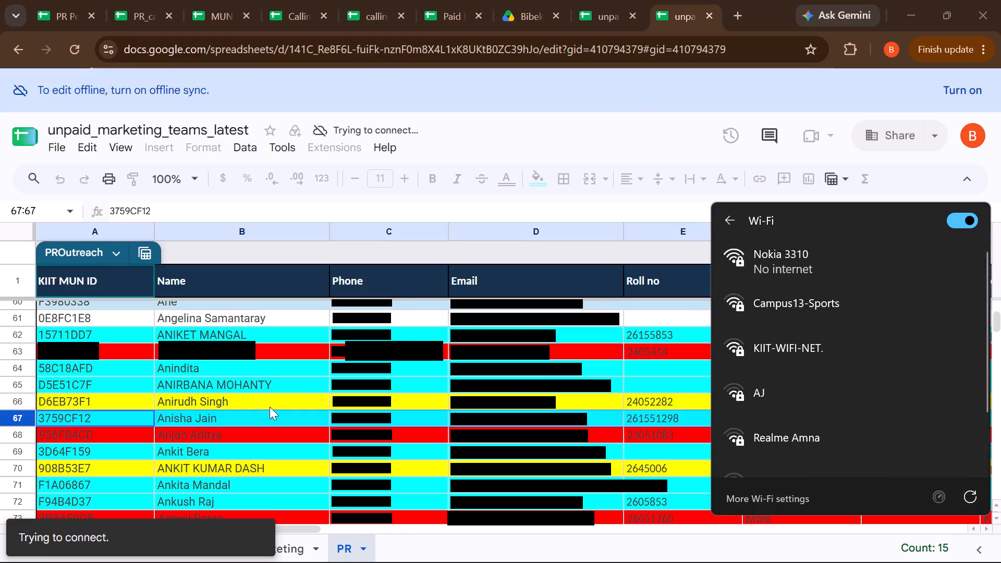
pyautogui.click(769, 12)
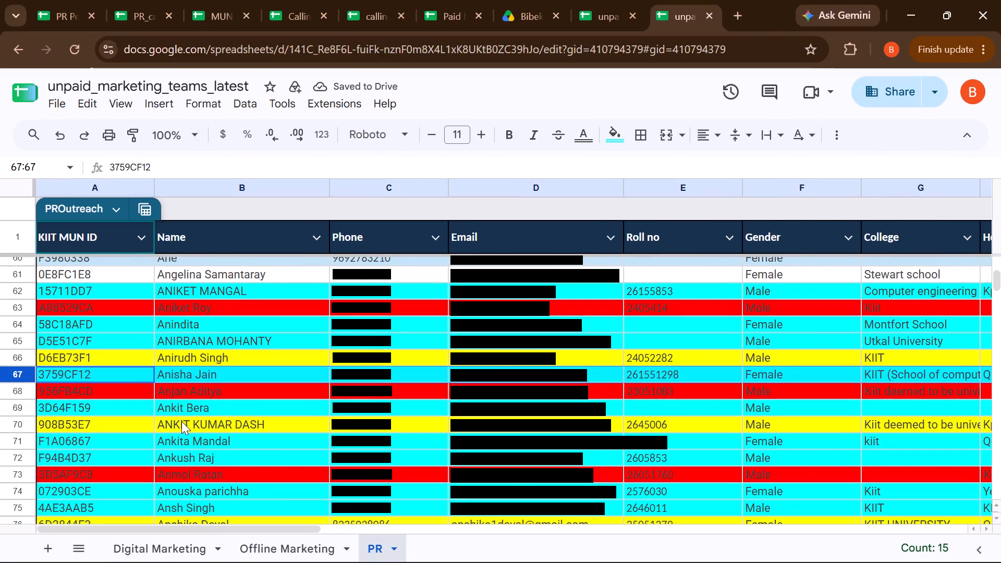
pyautogui.click(613, 133)
pyautogui.click(672, 205)
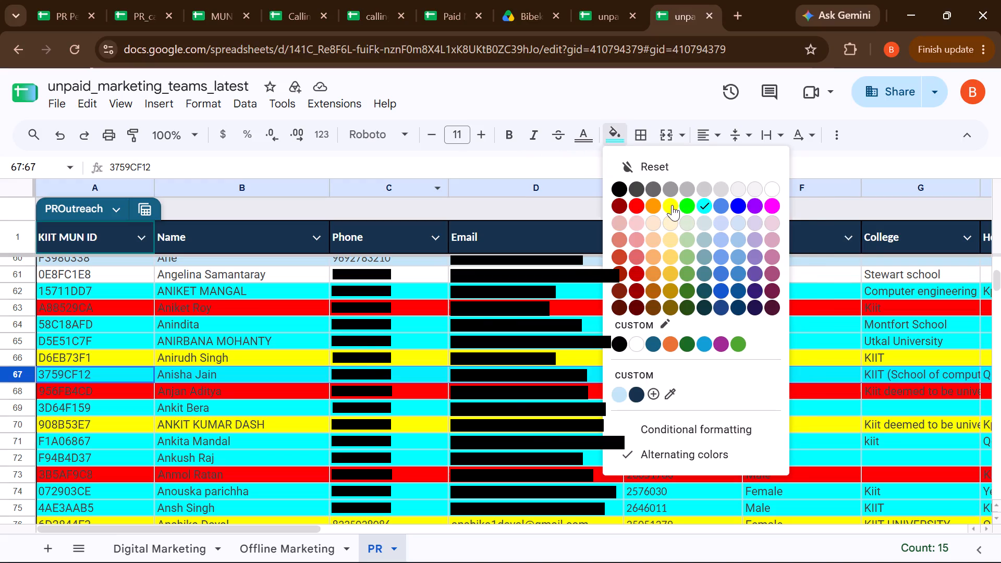
# Go across row 67 of the PR sheet to its outreach status, allotment, follow-up date and remarks.
pyautogui.click(597, 375)
pyautogui.press('Right')
pyautogui.press('Right')
pyautogui.press('Right')
pyautogui.press('Right')
pyautogui.press('Right')
pyautogui.press('Right')
pyautogui.press('Right')
pyautogui.press('Right')
pyautogui.press('Right')
pyautogui.press('Right')
pyautogui.press('Right')
pyautogui.press('Right')
pyautogui.press('Right')
pyautogui.press('Right')
pyautogui.press('Right')
pyautogui.press('Right')
pyautogui.press('Right')
pyautogui.press('Right')
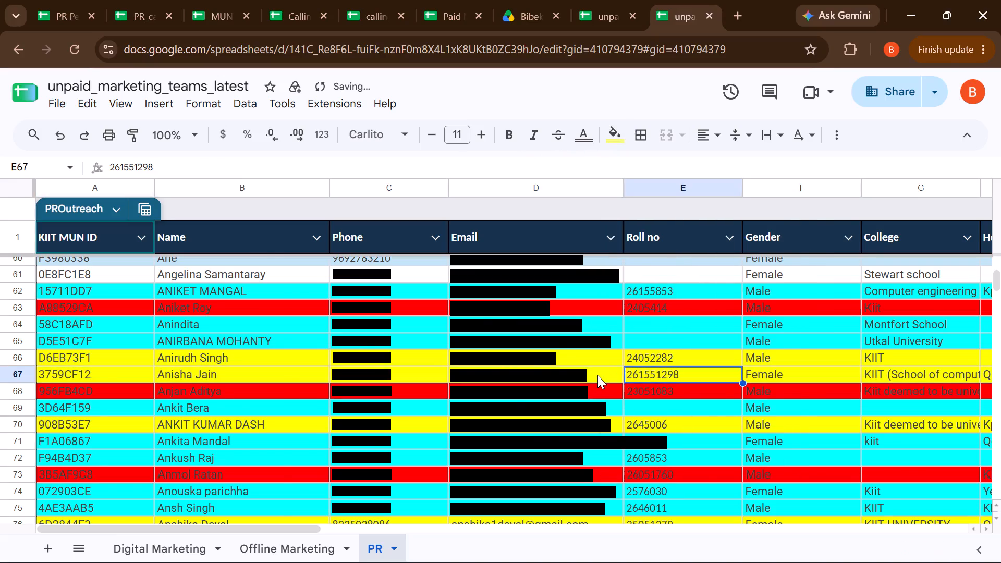
pyautogui.press('Right')
pyautogui.press('Right')
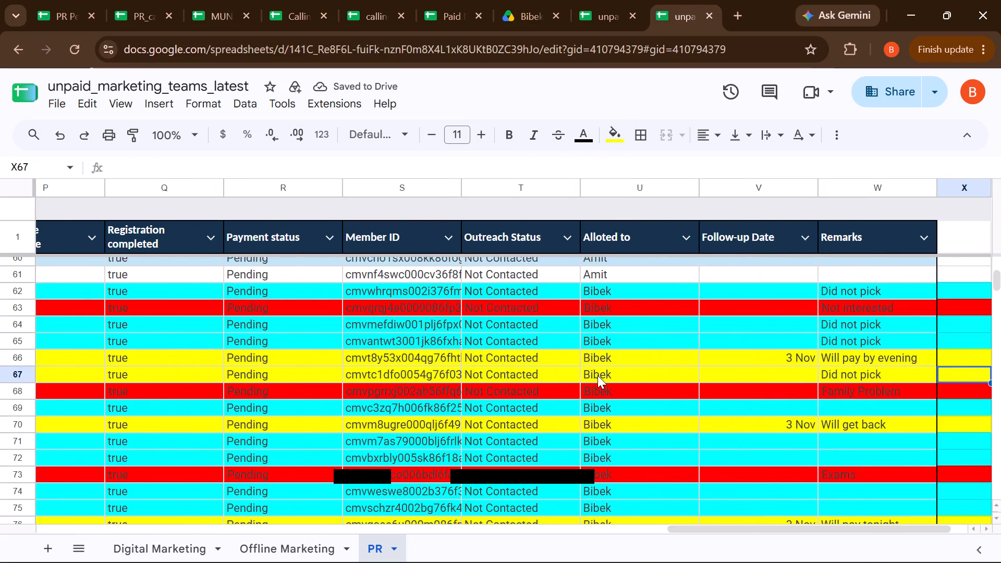
# Replace the remark in row 67 of the PR sheet with "Will get back".
pyautogui.press('Left')
pyautogui.tripleClick(597, 375)
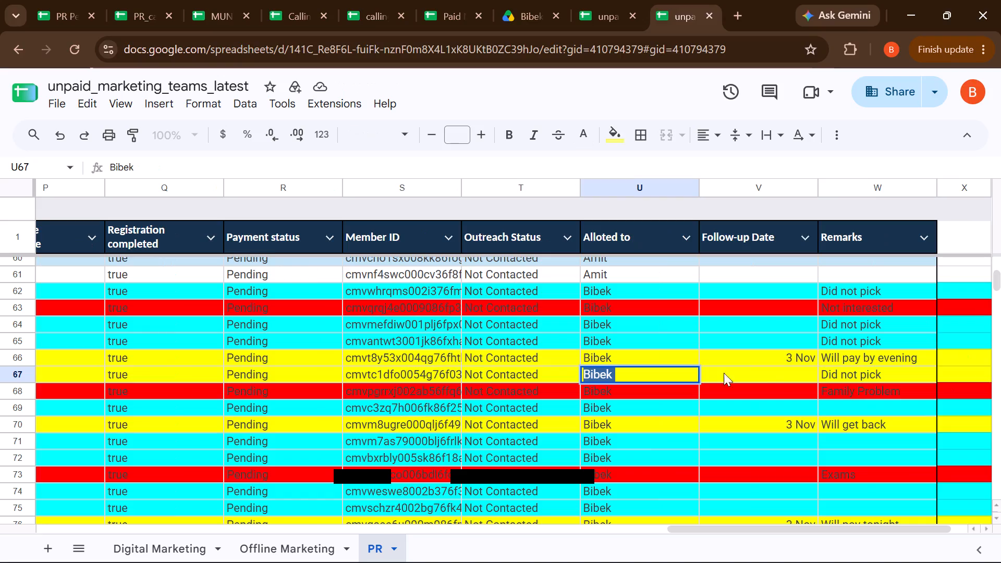
pyautogui.tripleClick(831, 377)
pyautogui.press('BackSpace')
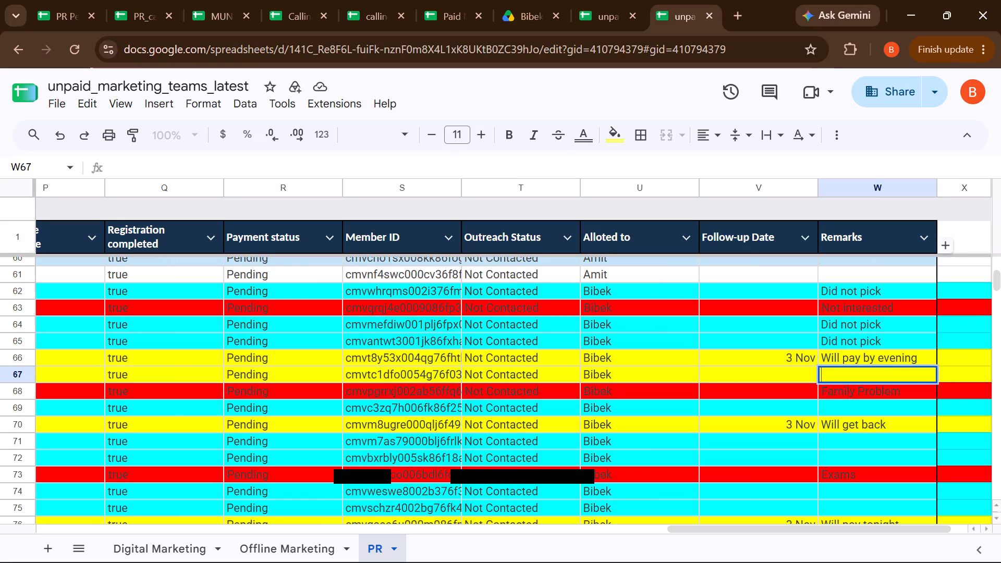
pyautogui.write('Will')
pyautogui.press('space')
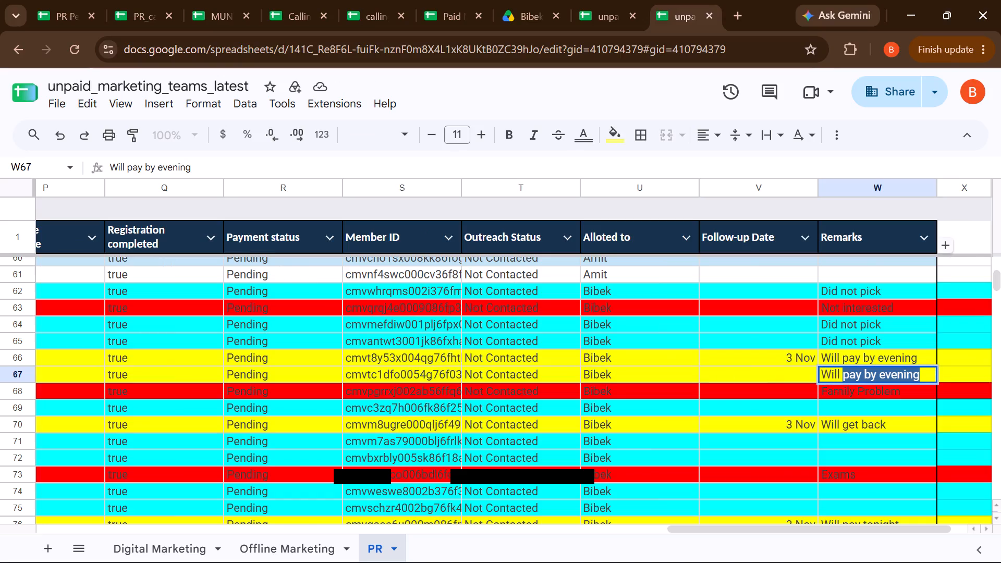
pyautogui.write('ge')
pyautogui.write('t back')
pyautogui.press('Return')
# Go to row 69 and examine the contact's ID, name, phone and email details.
pyautogui.press('Down')
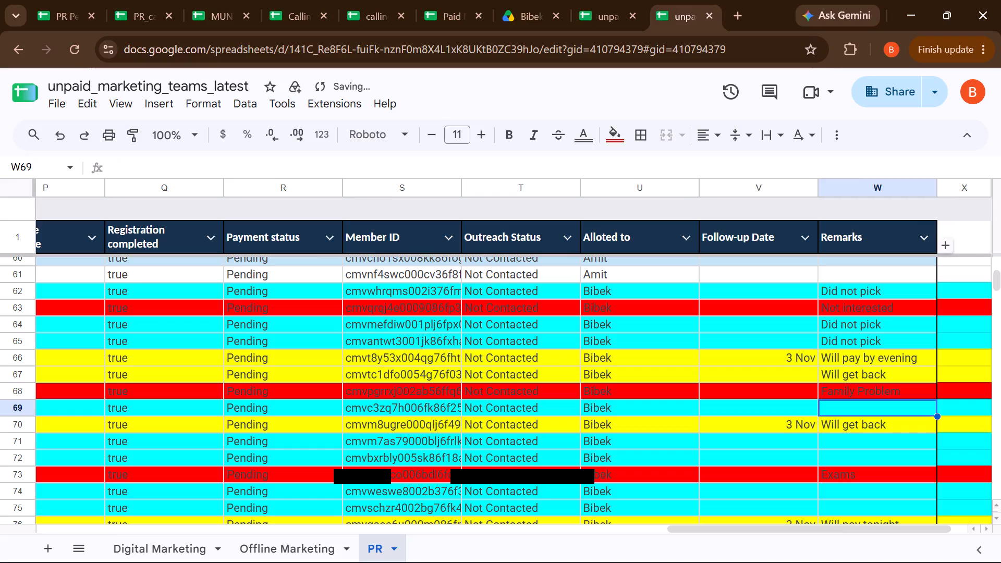
pyautogui.press('Left')
pyautogui.press('Left')
pyautogui.press('Left')
pyautogui.press('Left')
pyautogui.press('Left')
pyautogui.press('Left')
pyautogui.press('Left')
pyautogui.press('Left')
pyautogui.press('Left')
pyautogui.press('Left')
pyautogui.press('Left')
pyautogui.press('Left')
pyautogui.press('Left')
pyautogui.press('Left')
pyautogui.press('Left')
pyautogui.press('Left')
pyautogui.press('Left')
pyautogui.press('Left')
pyautogui.press('Left')
pyautogui.press('Left')
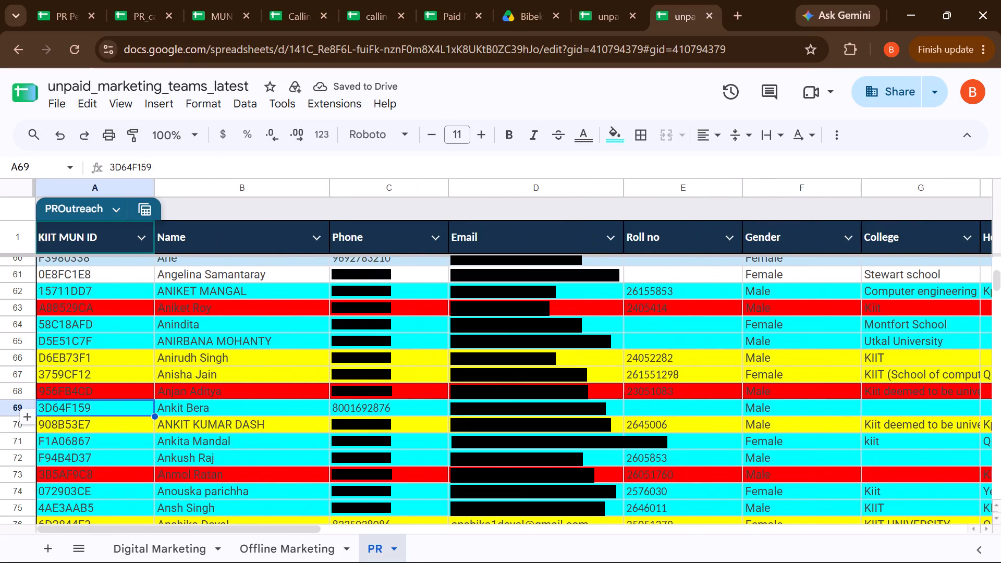
pyautogui.press('Left')
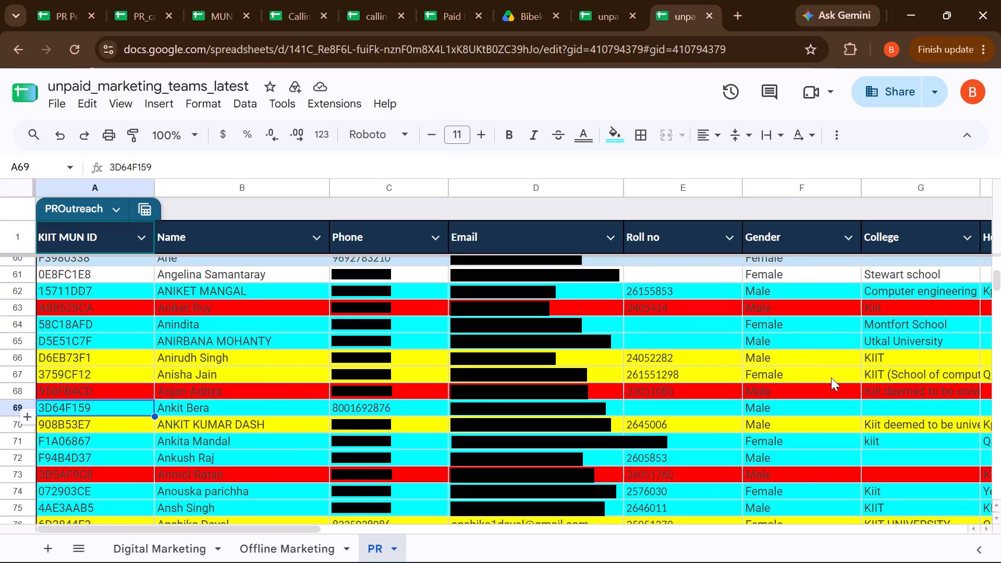
pyautogui.press('Right')
pyautogui.press('Left')
pyautogui.press('Right')
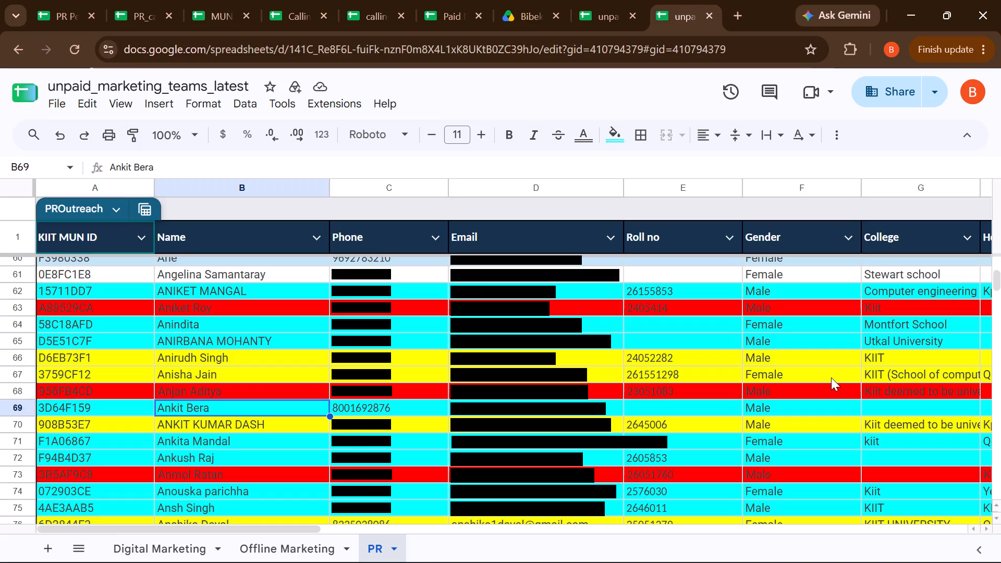
pyautogui.press('Right')
pyautogui.press('Right')
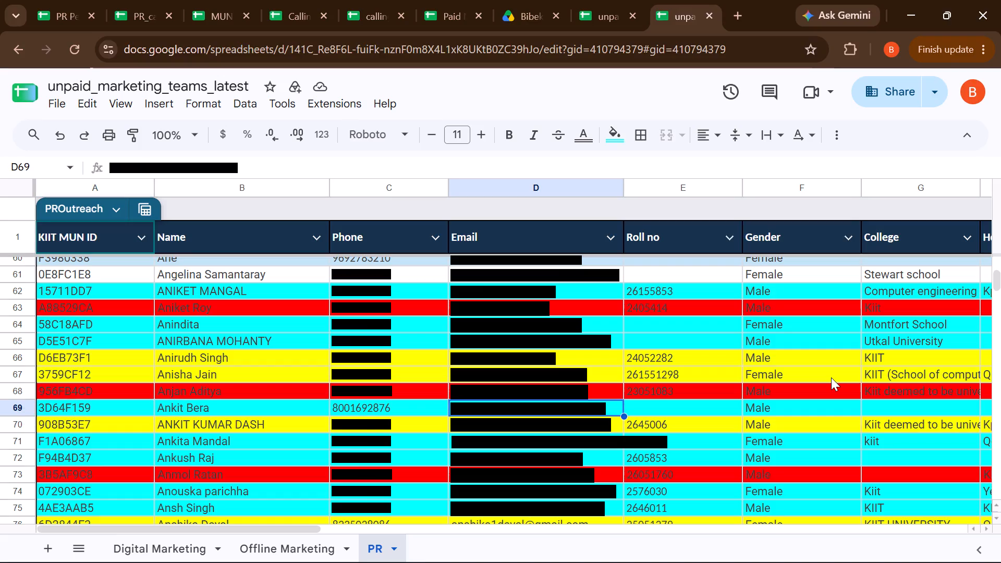
# Check row 69's teammate name, phone and email, and return to the contact's ID at the start of the row.
pyautogui.press('Right')
pyautogui.press('Right')
pyautogui.press('Right')
pyautogui.press('Right')
pyautogui.press('Right')
pyautogui.press('Right')
pyautogui.press('Right')
pyautogui.press('Right')
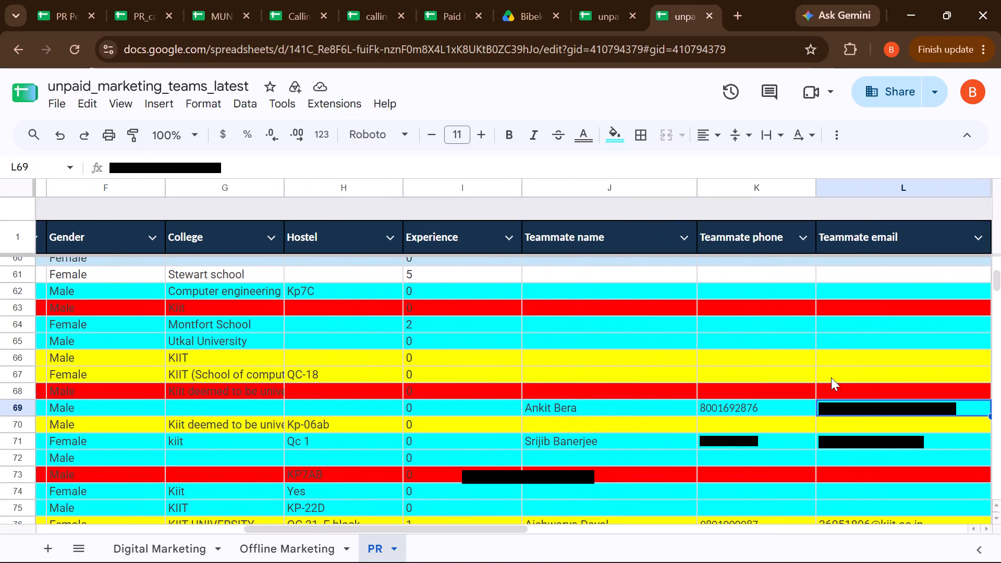
pyautogui.press('Left')
pyautogui.press('Left')
pyautogui.press('Left')
pyautogui.press('Left')
pyautogui.press('Left')
pyautogui.press('Left')
pyautogui.press('Left')
pyautogui.press('Left')
pyautogui.press('Left')
pyautogui.press('Left')
pyautogui.press('Left')
pyautogui.press('Left')
pyautogui.press('Left')
pyautogui.press('Left')
pyautogui.press('Left')
pyautogui.press('Left')
pyautogui.press('Left')
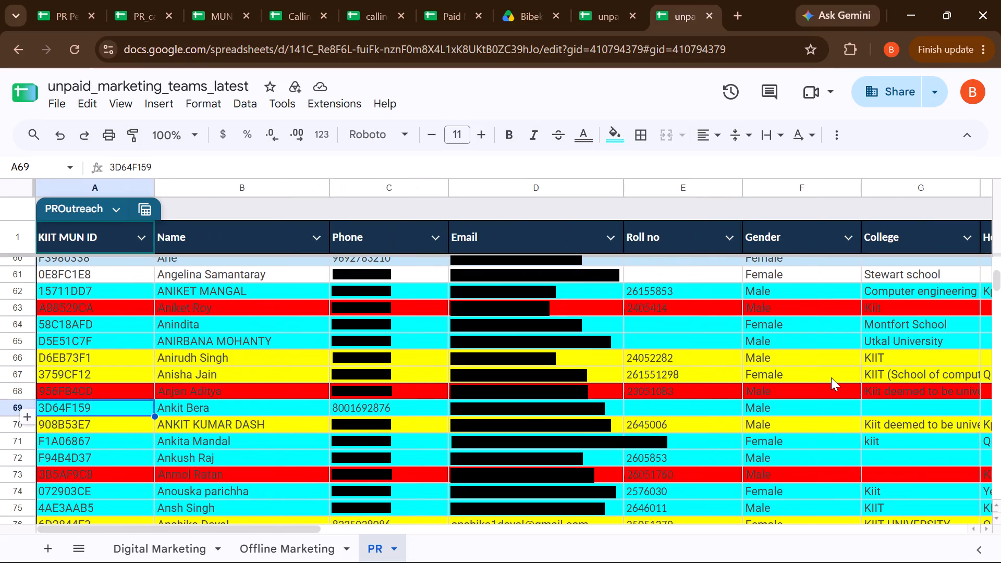
# Examine row 69 across the teammate, registration and payment details to the outreach status, allotment, follow-up date and remarks.
pyautogui.press('Right')
pyautogui.press('Right')
pyautogui.press('Right')
pyautogui.press('Right')
pyautogui.press('Right')
pyautogui.press('Right')
pyautogui.press('Right')
pyautogui.press('Right')
pyautogui.press('Right')
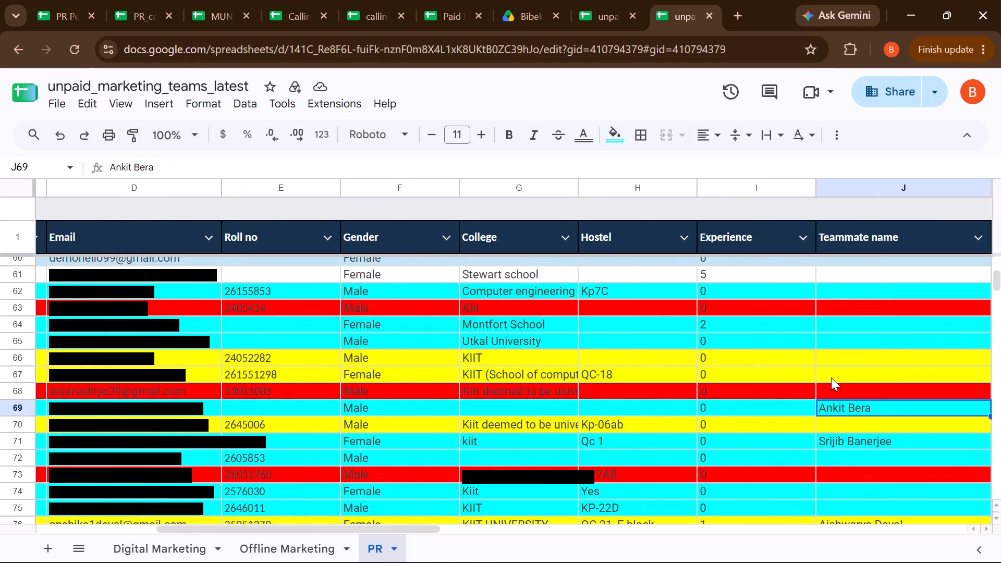
pyautogui.press('Right')
pyautogui.press('Right')
pyautogui.press('Right')
pyautogui.press('Right')
pyautogui.press('Right')
pyautogui.press('Right')
pyautogui.press('Right')
pyautogui.press('Right')
pyautogui.press('Right')
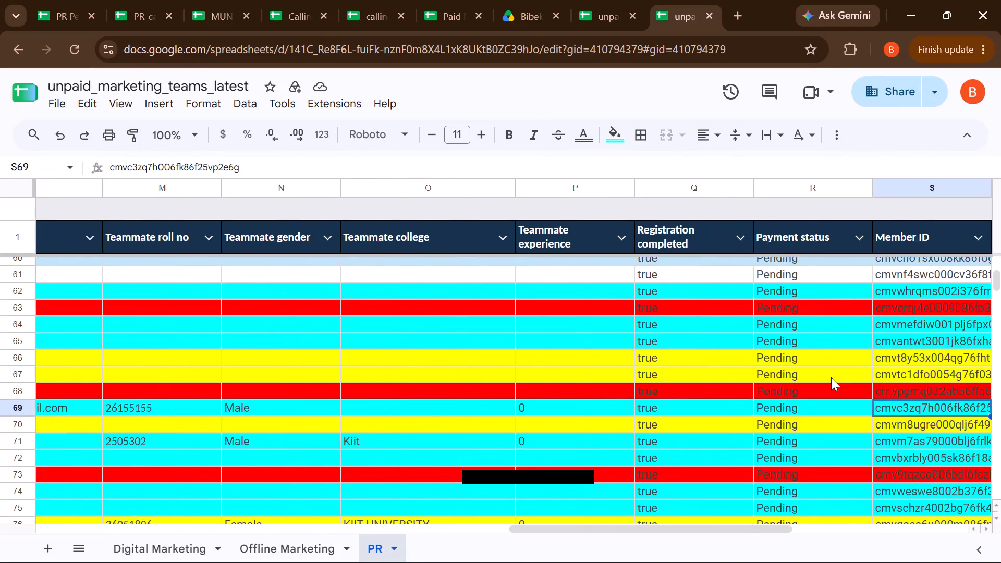
pyautogui.press('Right')
pyautogui.press('Right')
pyautogui.press('Right')
pyautogui.press('Right')
pyautogui.press('Left')
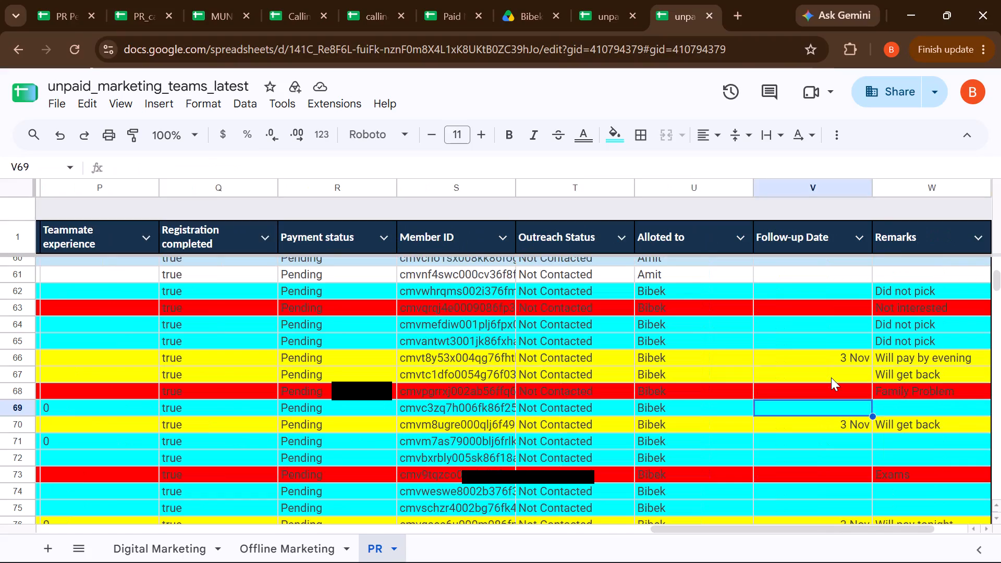
pyautogui.press('Right')
pyautogui.press('Right')
pyautogui.press('Right')
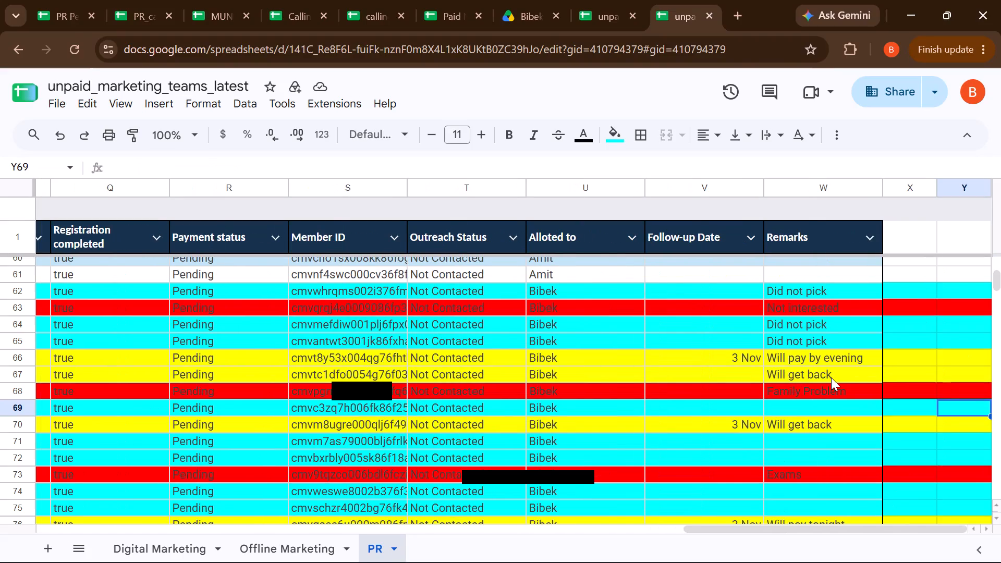
# Return along row 69 to the contact's ID, name and phone details to review them.
pyautogui.press('Left')
pyautogui.press('Left')
pyautogui.press('Left')
pyautogui.press('Left')
pyautogui.press('Left')
pyautogui.press('Left')
pyautogui.press('Left')
pyautogui.press('Left')
pyautogui.press('Left')
pyautogui.press('Left')
pyautogui.press('Left')
pyautogui.press('Left')
pyautogui.press('Left')
pyautogui.press('Left')
pyautogui.press('Left')
pyautogui.press('Left')
pyautogui.press('Left')
pyautogui.press('Left')
pyautogui.press('Left')
pyautogui.press('Left')
pyautogui.press('Left')
pyautogui.press('Left')
pyautogui.press('Left')
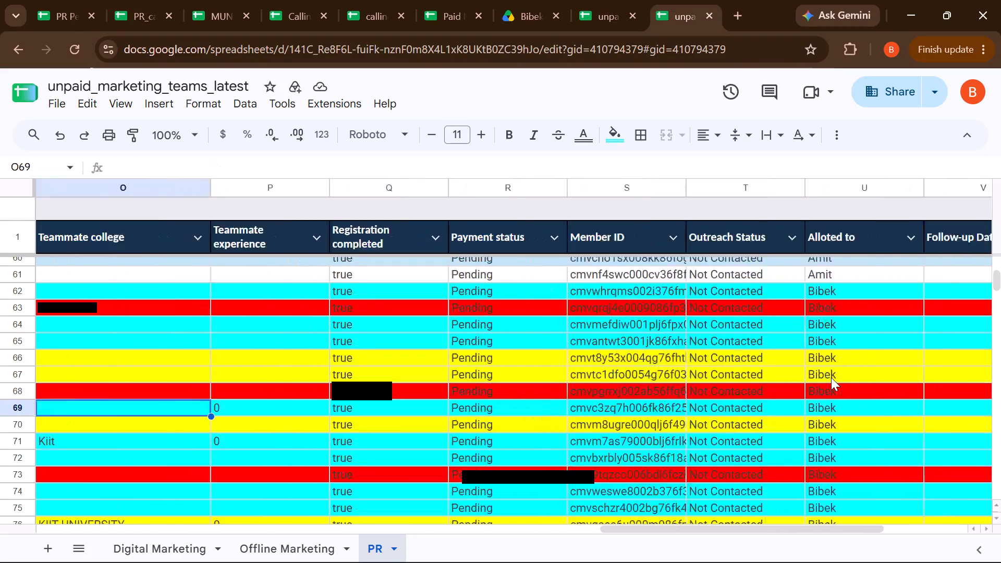
pyautogui.press('Left')
pyautogui.press('Left')
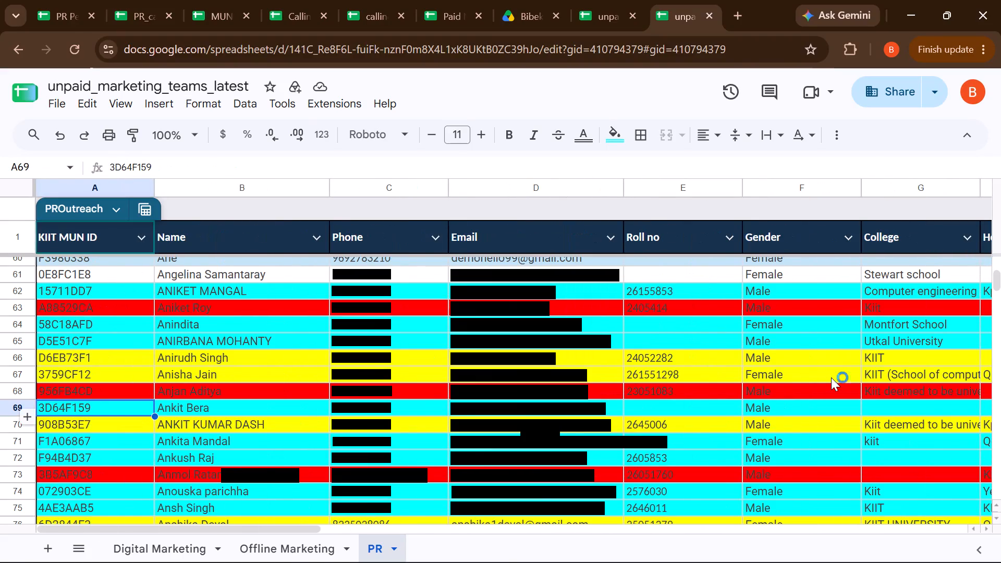
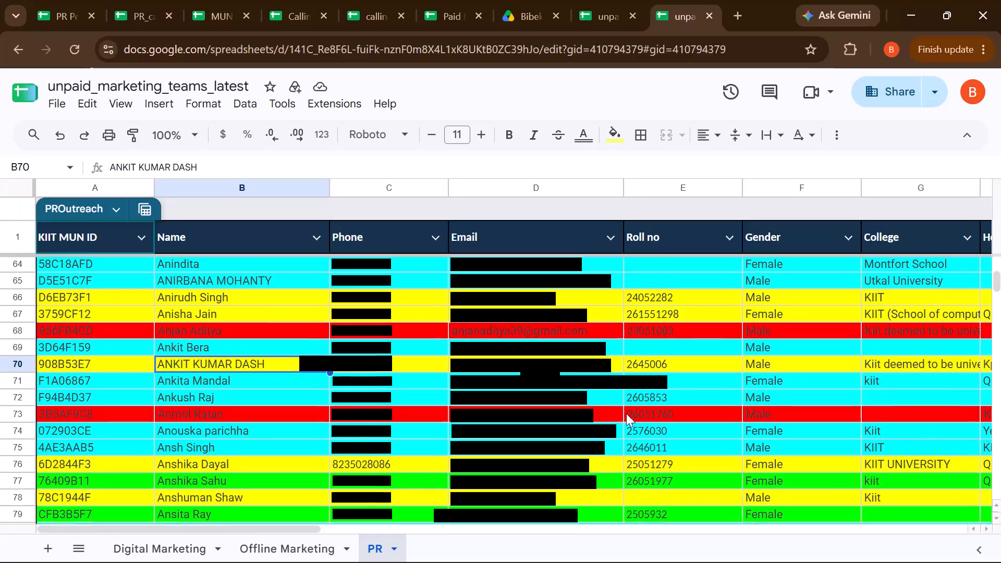
# Examine the contacts in rows 69 to 83 from names and phones across to payment status, outreach status and allotment.
pyautogui.hscroll(-1, 626, 413)
pyautogui.scroll(-1, 626, 413)
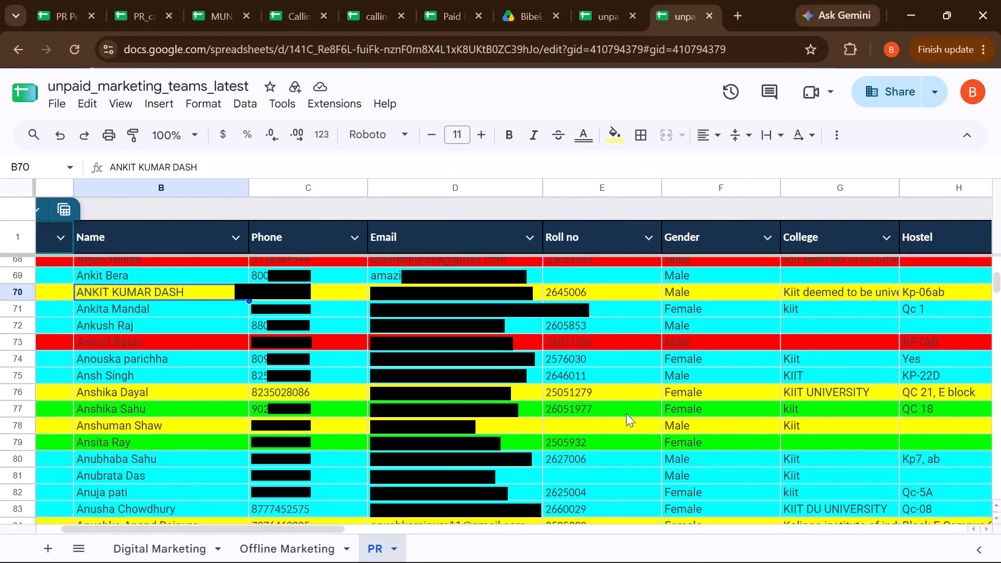
pyautogui.scroll(-1, 626, 413)
pyautogui.hscroll(-1, 626, 413)
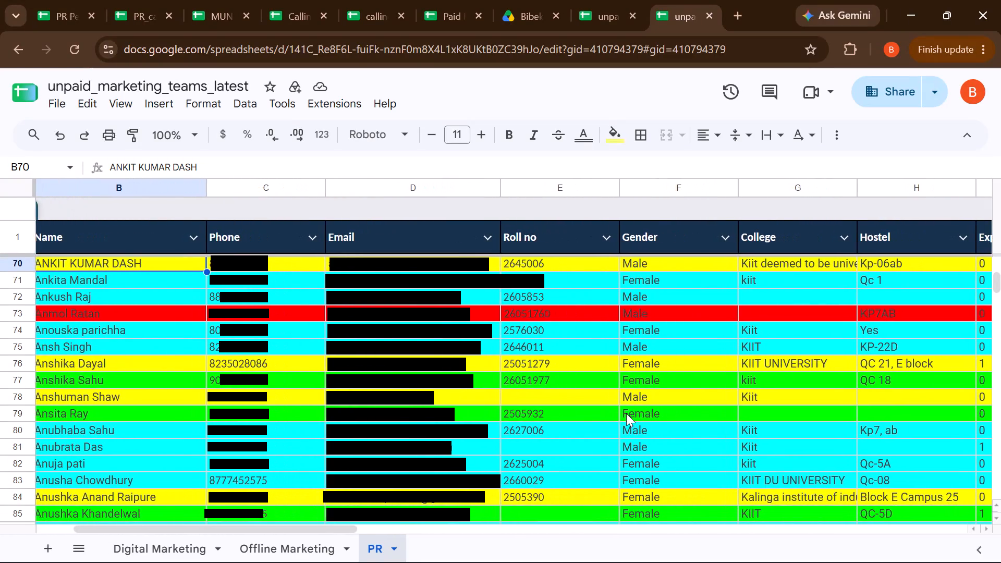
pyautogui.hscroll(-1, 626, 413)
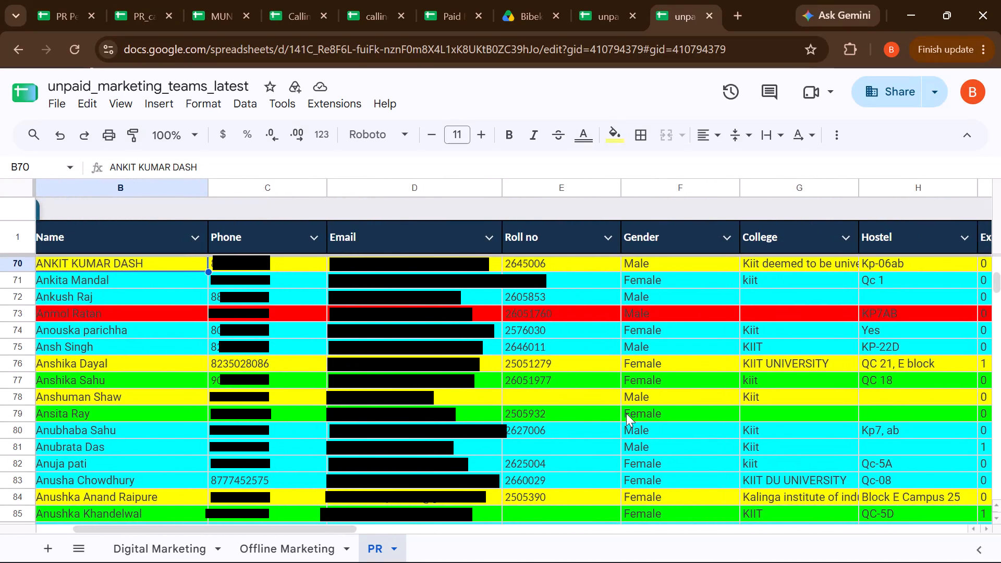
pyautogui.hscroll(1, 214, 410)
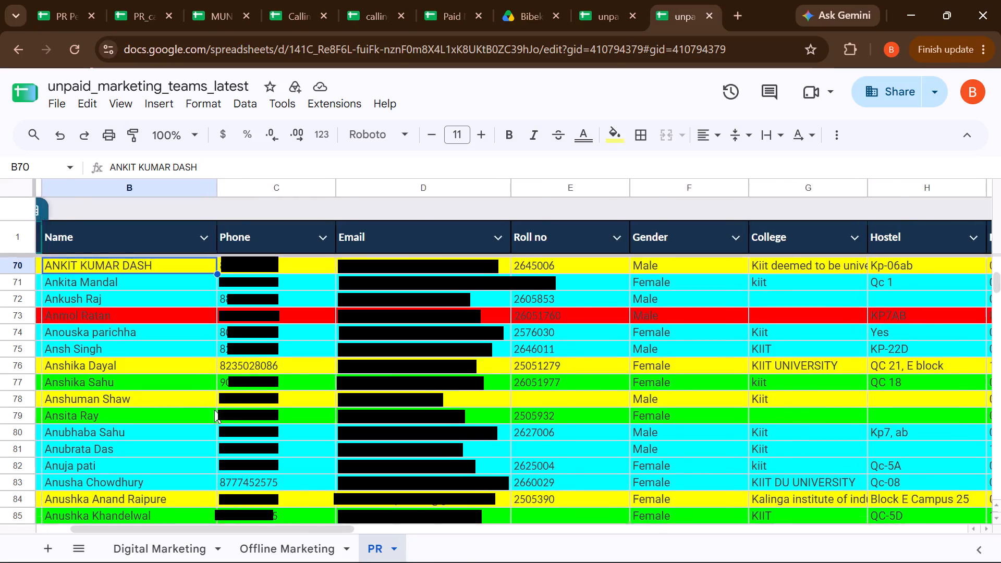
pyautogui.hscroll(1, 214, 410)
pyautogui.scroll(1, 214, 410)
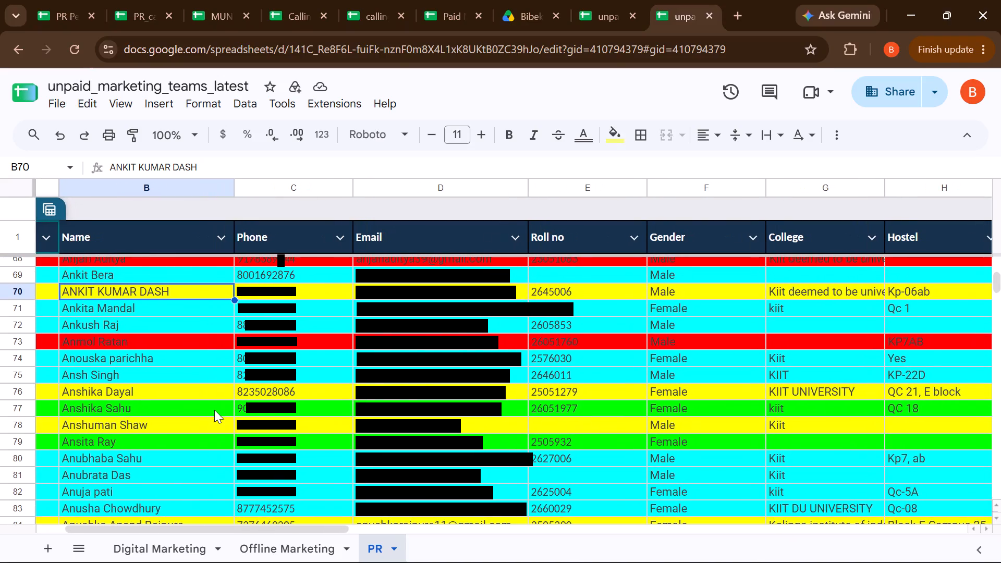
pyautogui.hscroll(-6, 214, 410)
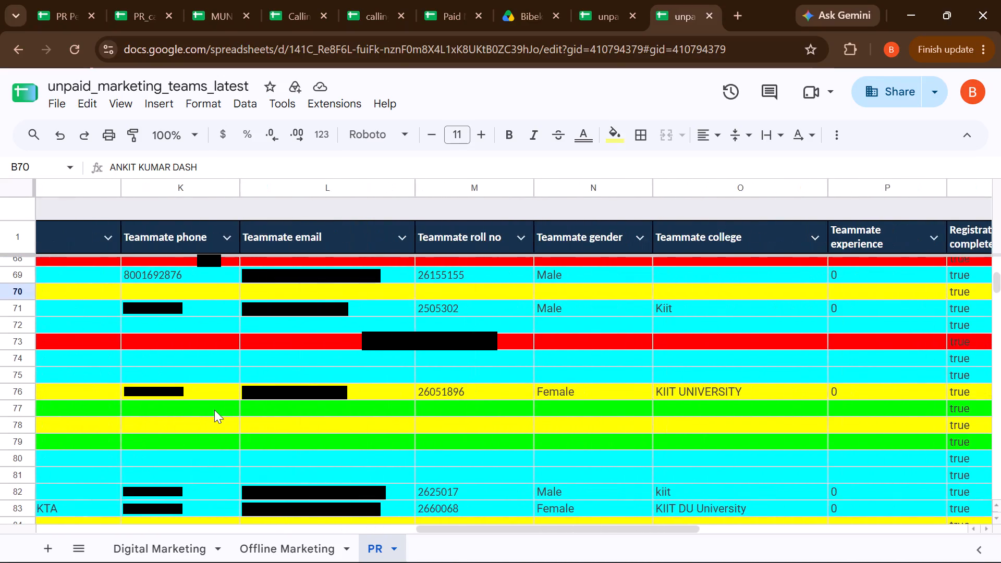
pyautogui.hscroll(-7, 214, 410)
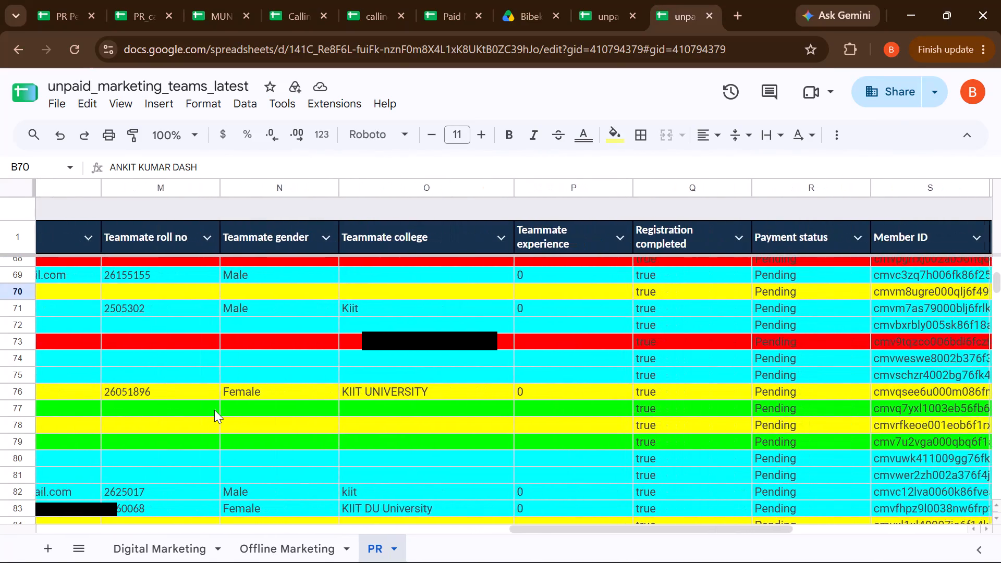
pyautogui.hscroll(-3, 214, 410)
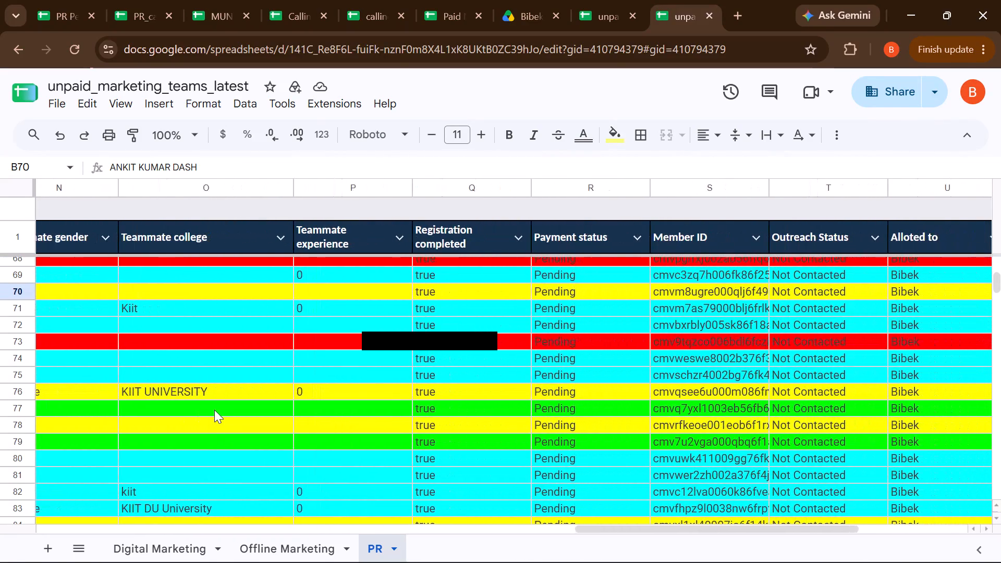
# Review the follow-up dates and remarks of Bibek's contacts in rows 69 to 91, and return to the contact names.
pyautogui.hscroll(2, 214, 410)
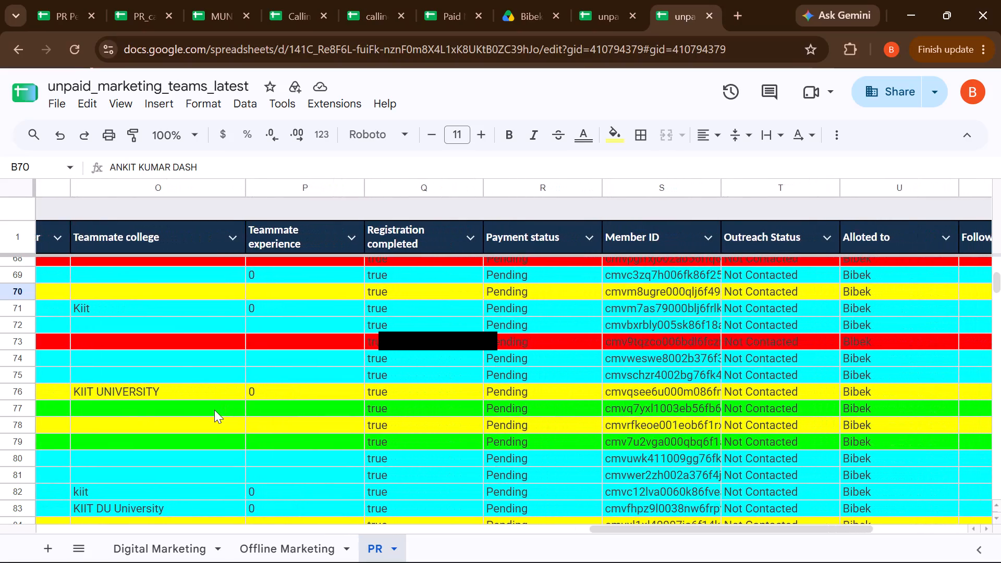
pyautogui.hscroll(9, 214, 410)
pyautogui.hscroll(-7, 214, 410)
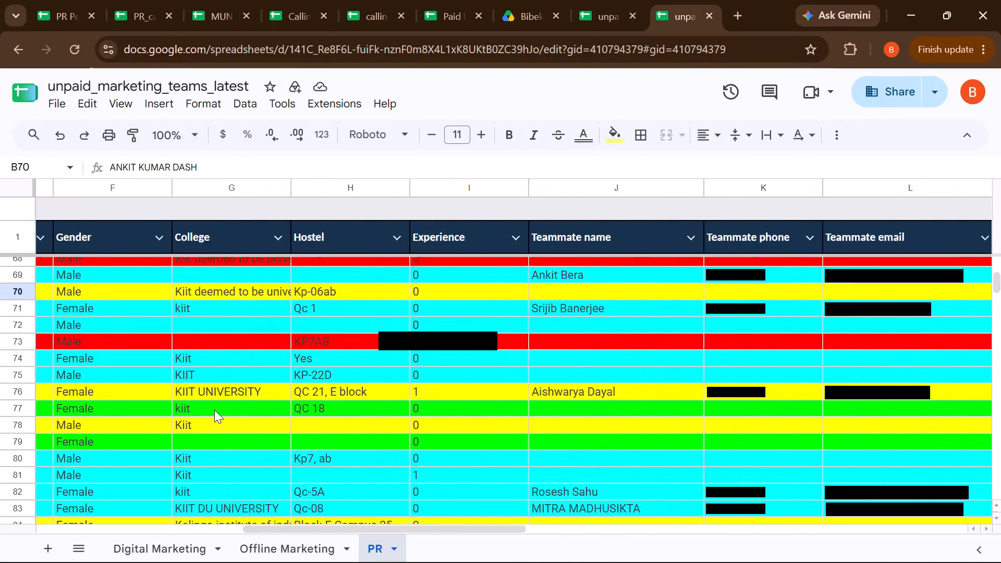
pyautogui.hscroll(-5, 214, 410)
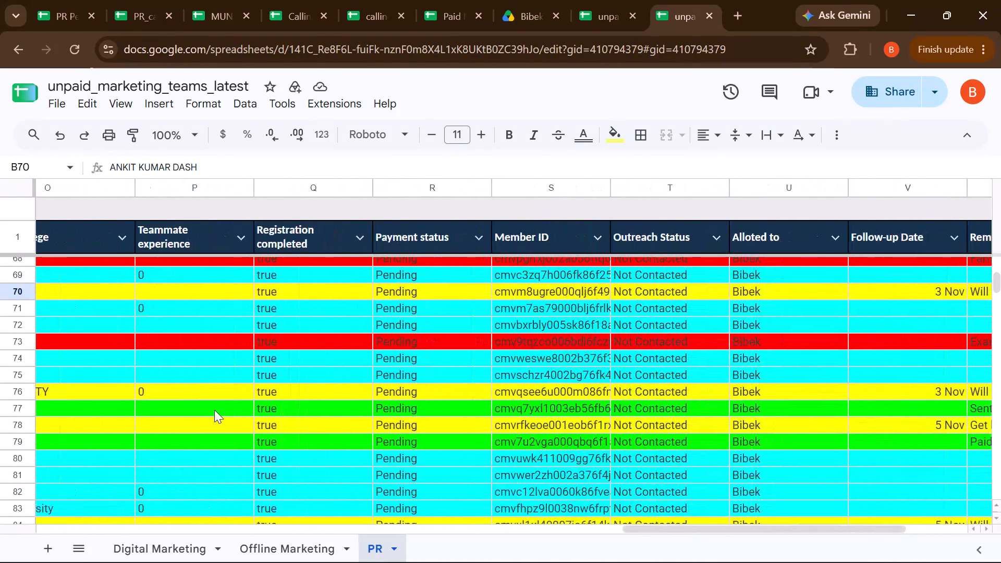
pyautogui.hscroll(-1, 214, 410)
pyautogui.scroll(1, 214, 410)
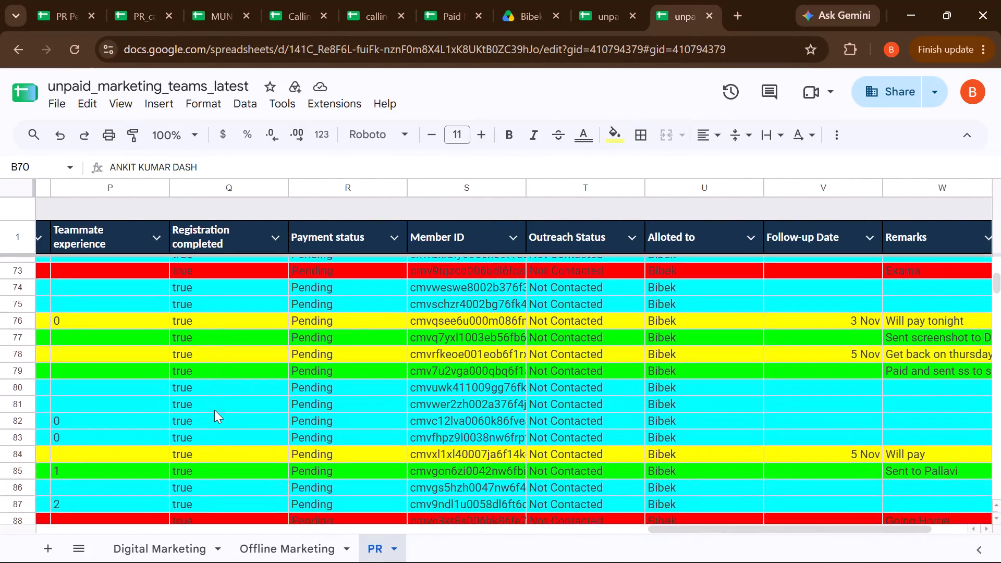
pyautogui.scroll(1, 214, 410)
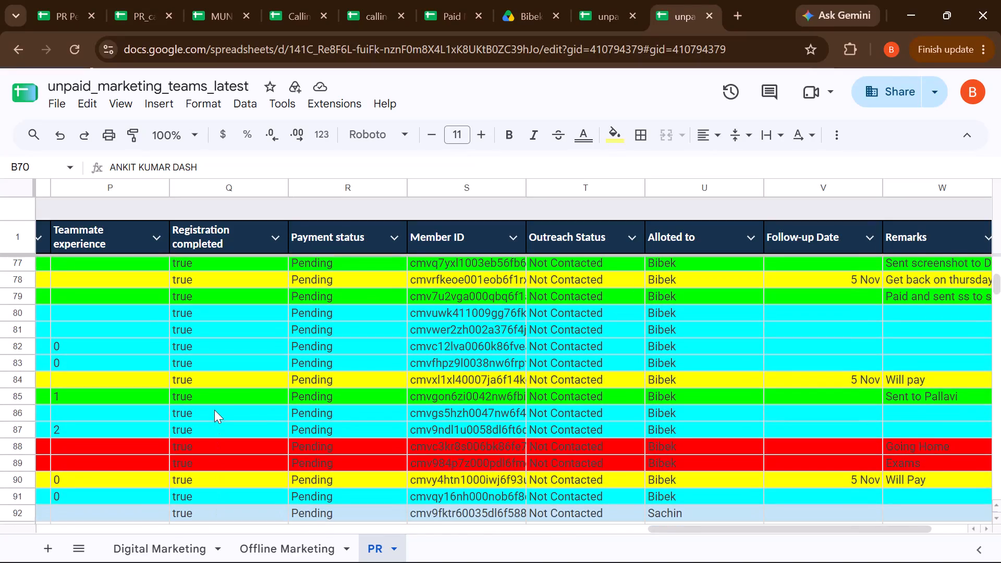
pyautogui.scroll(3, 214, 410)
pyautogui.hscroll(10, 214, 410)
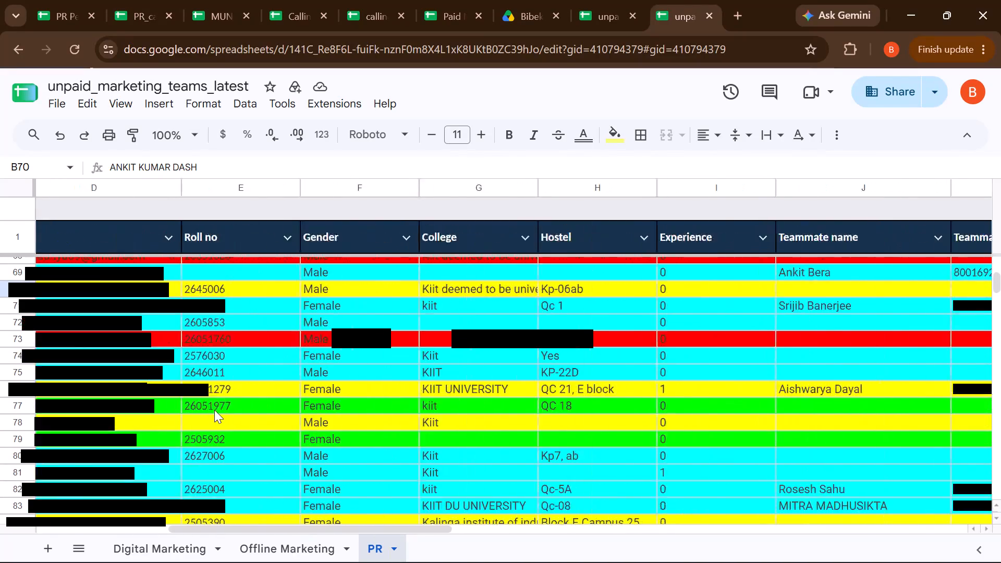
pyautogui.scroll(1, 214, 410)
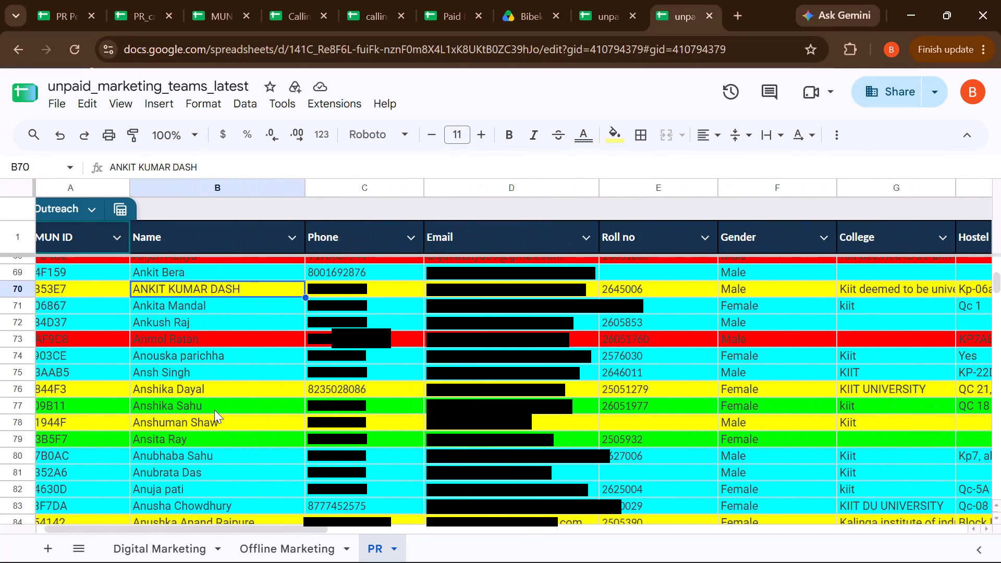
pyautogui.scroll(1, 214, 410)
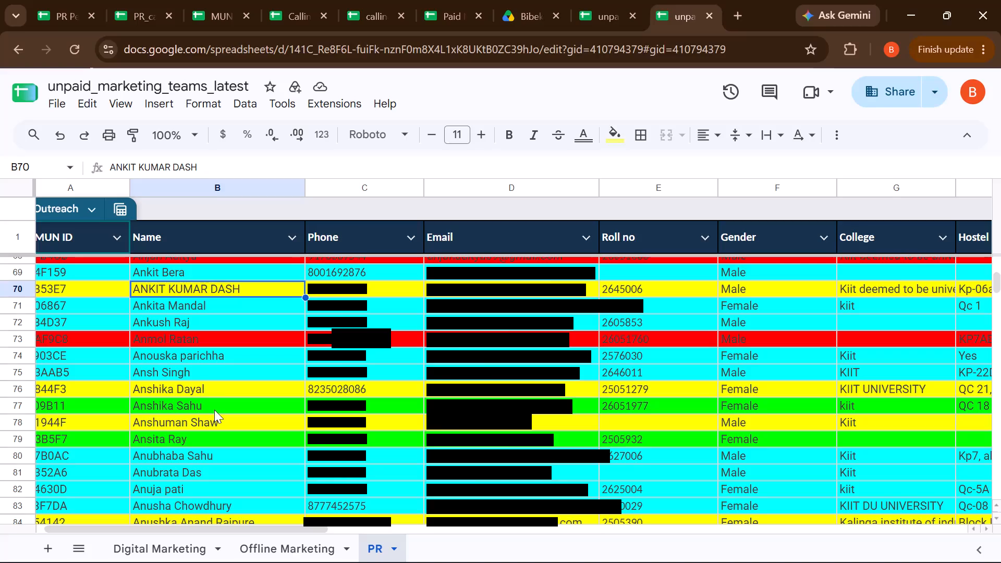
# Check the phone numbers in rows 71 and 72, and enter the remark "Switched off" for row 71.
pyautogui.press('Down')
pyautogui.press('Right')
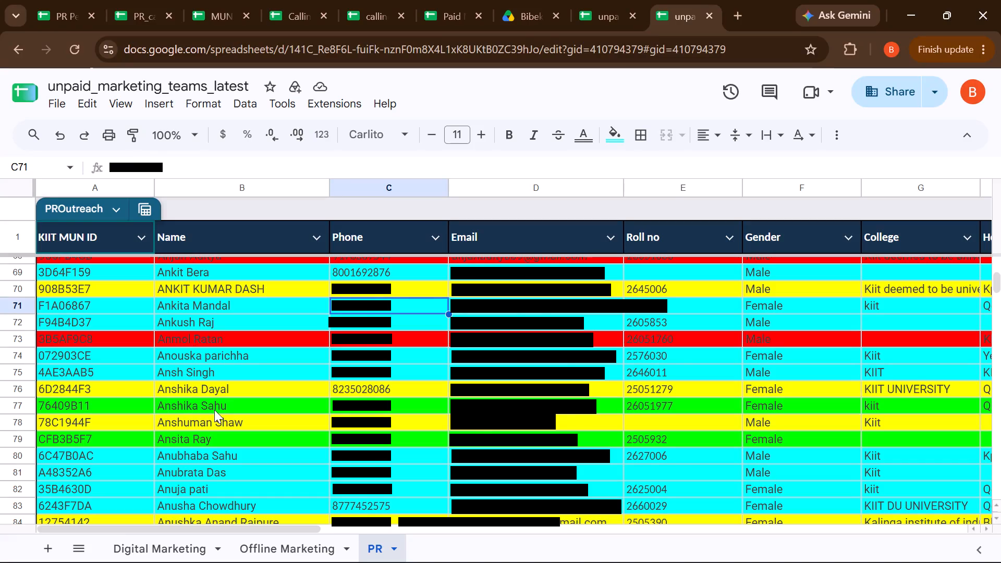
pyautogui.press('Down')
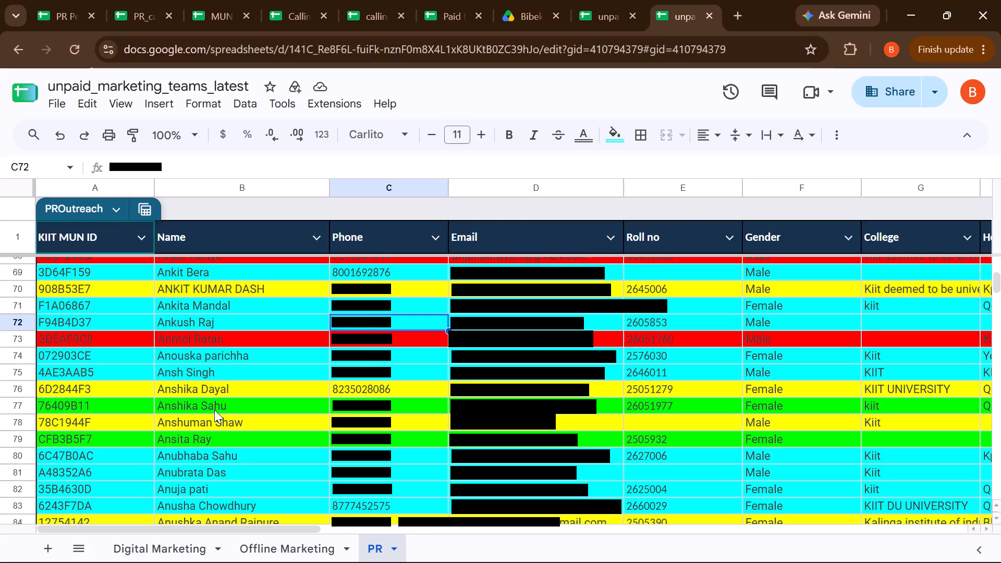
pyautogui.press('Right')
pyautogui.press('Right')
pyautogui.press('Right')
pyautogui.press('Right')
pyautogui.press('Right')
pyautogui.press('Right')
pyautogui.press('Right')
pyautogui.press('Right')
pyautogui.press('Right')
pyautogui.press('Right')
pyautogui.press('Right')
pyautogui.press('Right')
pyautogui.press('Right')
pyautogui.press('Right')
pyautogui.press('Right')
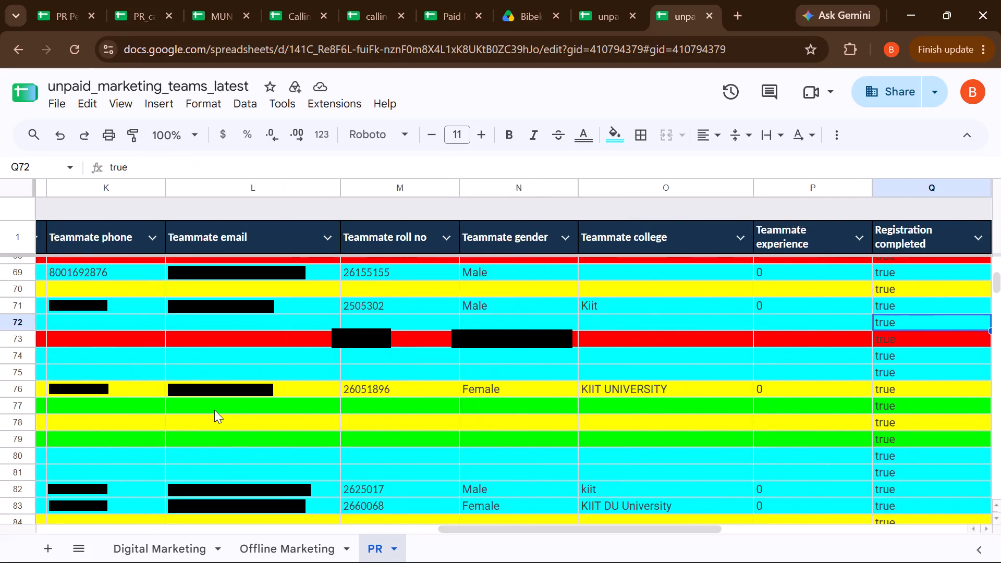
pyautogui.press('Right')
pyautogui.press('Right')
pyautogui.press('Right')
pyautogui.press('Right')
pyautogui.press('Right')
pyautogui.press('Right')
pyautogui.press('Left')
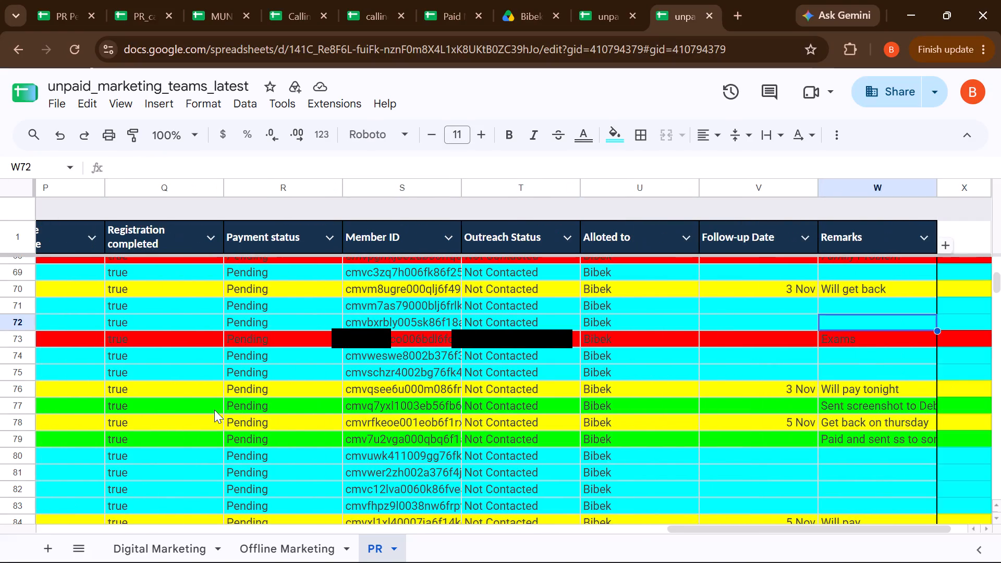
pyautogui.press('Up')
pyautogui.write('Switched off')
pyautogui.press('Return')
# Return along row 72 to the contact's ID and name to review the contact details.
pyautogui.press('Down')
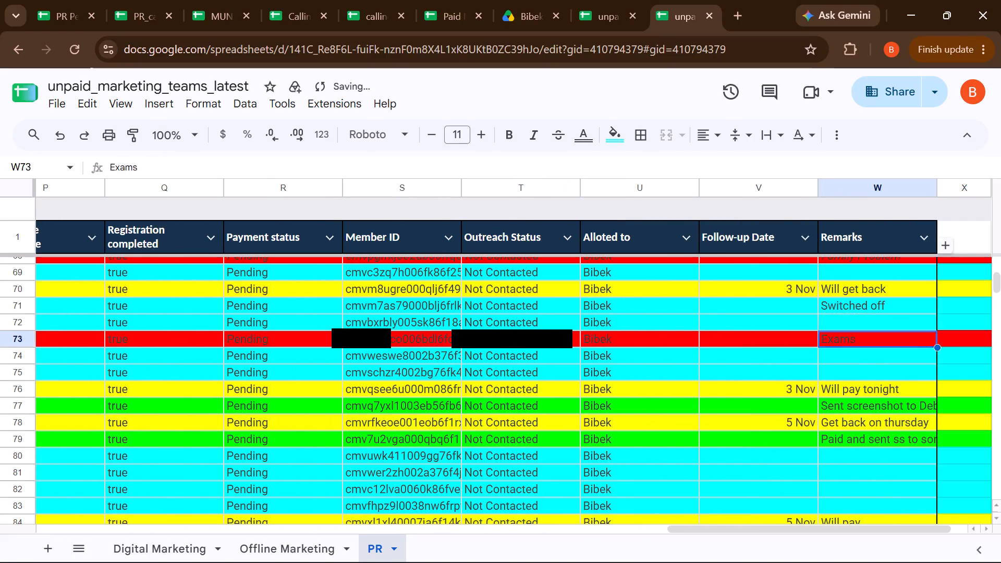
pyautogui.press('Down')
pyautogui.press('Up')
pyautogui.press('Up')
pyautogui.press('Left')
pyautogui.press('Down')
pyautogui.press('Up')
pyautogui.press('Left')
pyautogui.press('Left')
pyautogui.press('Left')
pyautogui.press('Left')
pyautogui.press('Left')
pyautogui.press('Left')
pyautogui.press('Left')
pyautogui.press('Left')
pyautogui.press('Left')
pyautogui.press('Left')
pyautogui.press('Left')
pyautogui.press('Left')
pyautogui.press('Left')
pyautogui.press('Left')
pyautogui.press('Left')
pyautogui.press('Left')
pyautogui.press('Left')
pyautogui.press('Left')
pyautogui.press('Left')
pyautogui.press('Left')
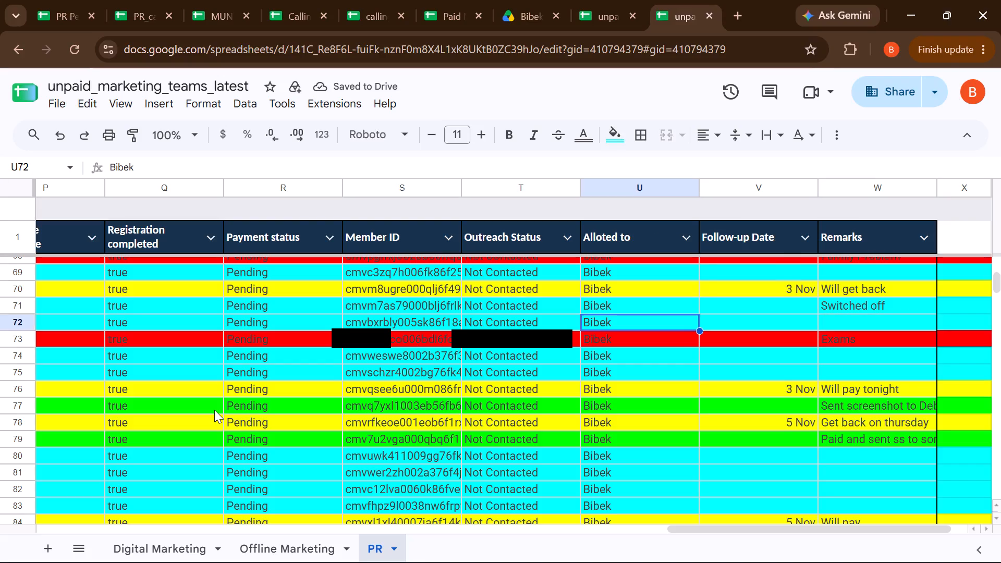
pyautogui.press('Left')
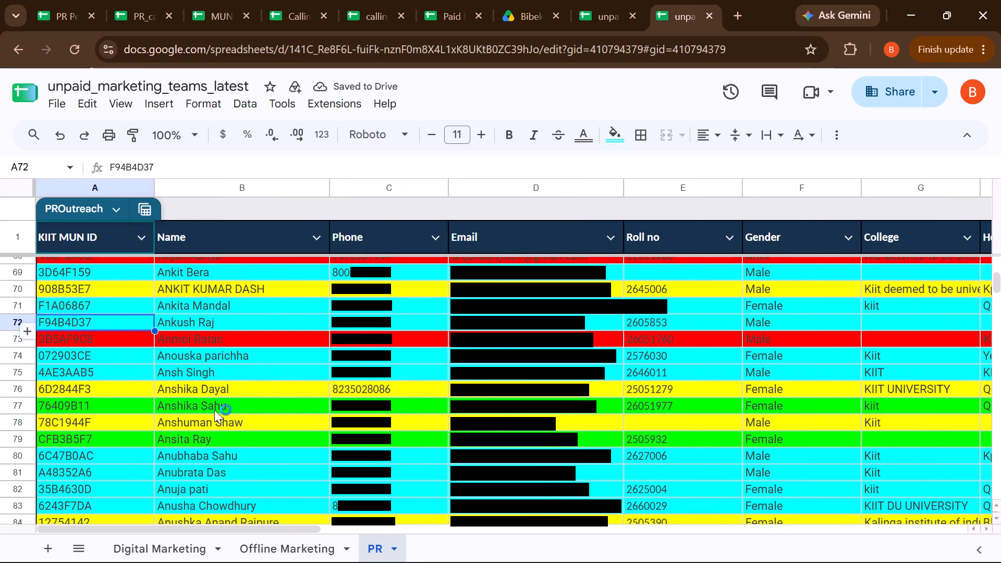
pyautogui.press('Right')
pyautogui.press('Left')
pyautogui.press('Right')
pyautogui.press('Left')
pyautogui.press('Right')
pyautogui.press('Left')
pyautogui.press('Right')
pyautogui.press('Left')
pyautogui.press('Right')
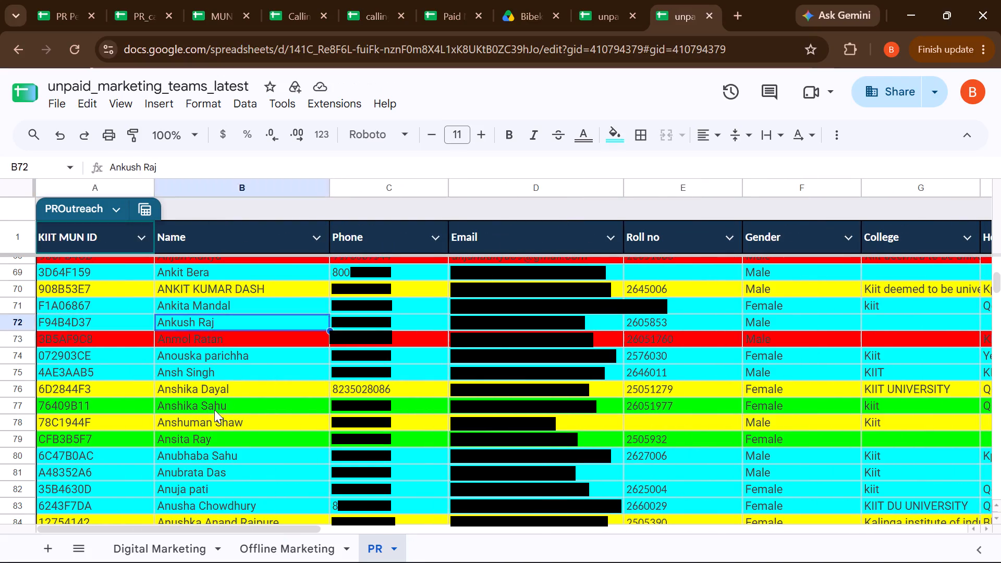
pyautogui.press('Left')
pyautogui.press('Right')
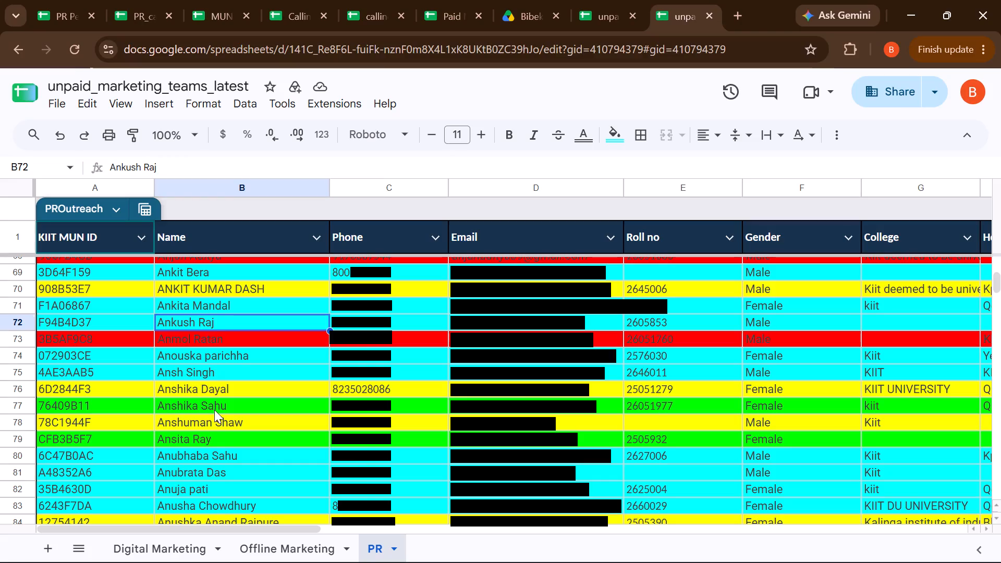
# Go to row 74 and examine the contact's record from the name across to the outreach status, follow-up date and remarks.
pyautogui.press('Down')
pyautogui.press('Down')
pyautogui.press('Up')
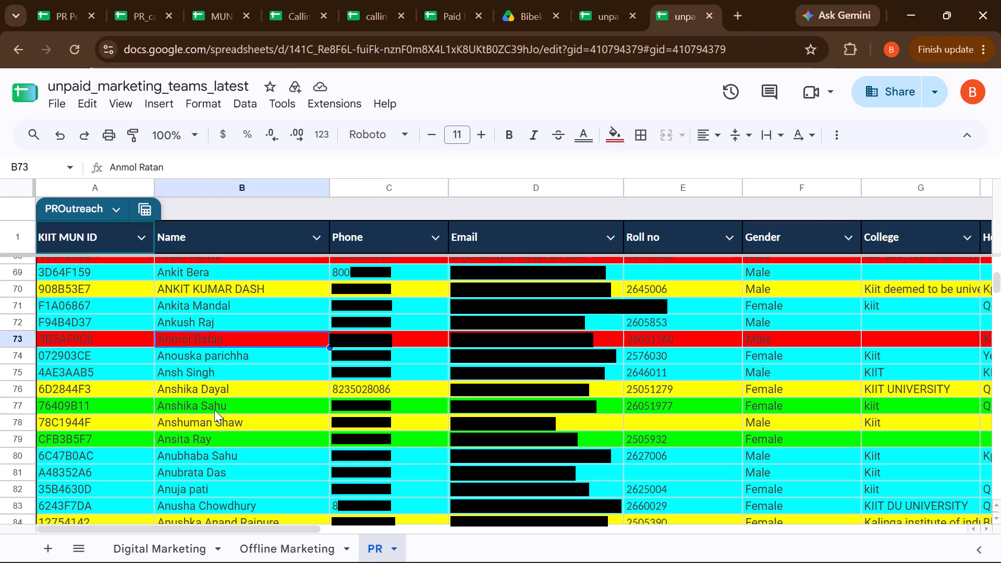
pyautogui.press('Up')
pyautogui.press('Down')
pyautogui.press('Down')
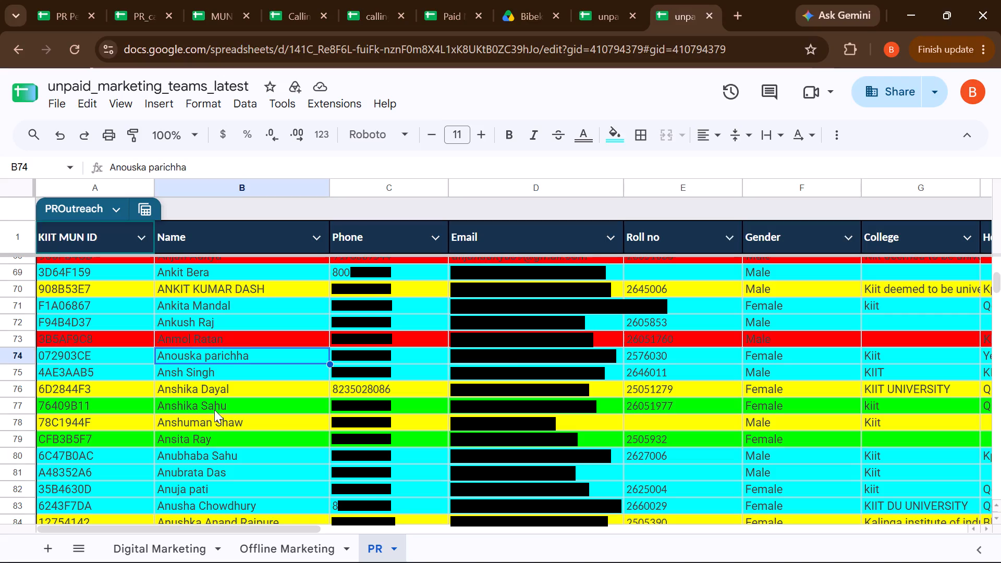
pyautogui.press('Right')
pyautogui.press('Right')
pyautogui.press('Right')
pyautogui.press('Right')
pyautogui.press('Right')
pyautogui.press('Right')
pyautogui.press('Right')
pyautogui.press('Right')
pyautogui.press('Right')
pyautogui.press('Right')
pyautogui.press('Right')
pyautogui.press('Right')
pyautogui.press('Right')
pyautogui.press('Right')
pyautogui.press('Right')
pyautogui.press('Right')
pyautogui.press('Right')
pyautogui.press('Right')
pyautogui.press('Right')
pyautogui.press('Right')
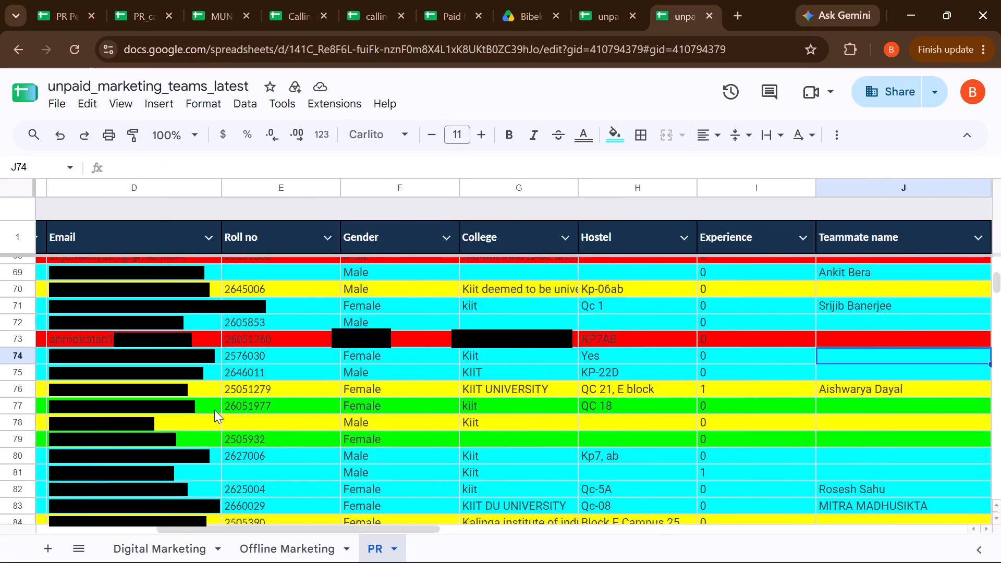
pyautogui.press('Right')
pyautogui.press('Right')
pyautogui.press('Left')
pyautogui.press('Left')
pyautogui.press('Right')
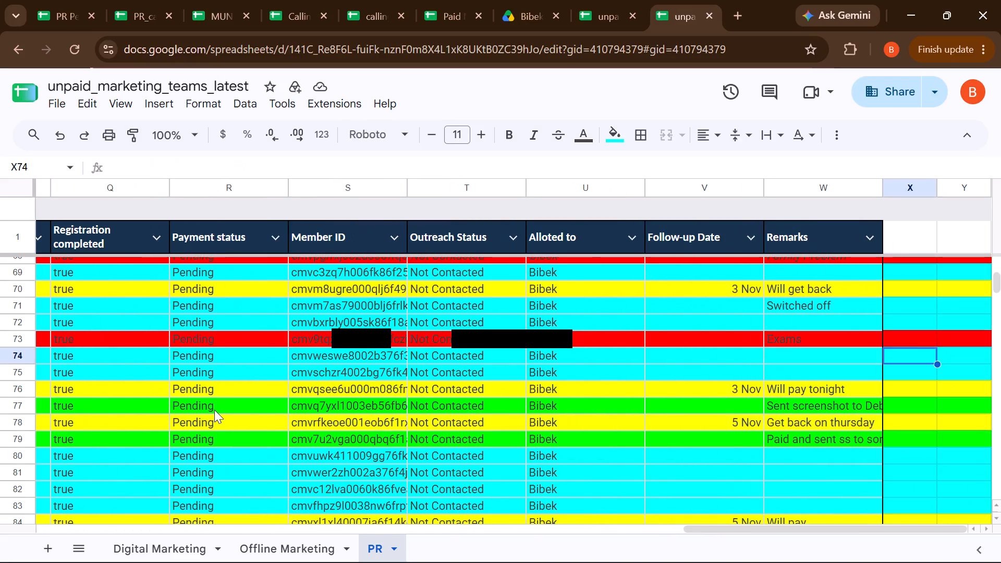
pyautogui.press('Right')
pyautogui.press('Right')
pyautogui.press('Right')
pyautogui.press('Right')
pyautogui.press('Right')
pyautogui.press('Left')
pyautogui.press('Right')
pyautogui.press('Right')
pyautogui.press('Right')
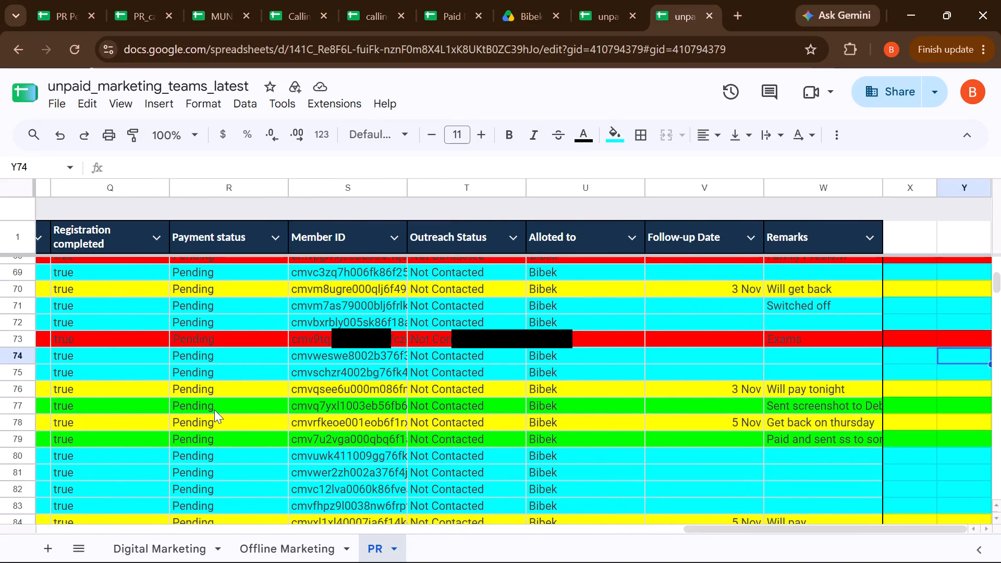
pyautogui.press('Left')
pyautogui.press('Right')
pyautogui.press('Right')
# Return along row 74 to the contact's name and phone number to review the contact details.
pyautogui.press('Left')
pyautogui.press('Left')
pyautogui.press('Left')
pyautogui.press('Left')
pyautogui.press('Left')
pyautogui.press('Left')
pyautogui.press('Left')
pyautogui.press('Left')
pyautogui.press('Left')
pyautogui.press('Left')
pyautogui.press('Left')
pyautogui.press('Left')
pyautogui.press('Left')
pyautogui.press('Left')
pyautogui.press('Left')
pyautogui.press('Left')
pyautogui.press('Left')
pyautogui.press('Left')
pyautogui.press('Left')
pyautogui.press('Left')
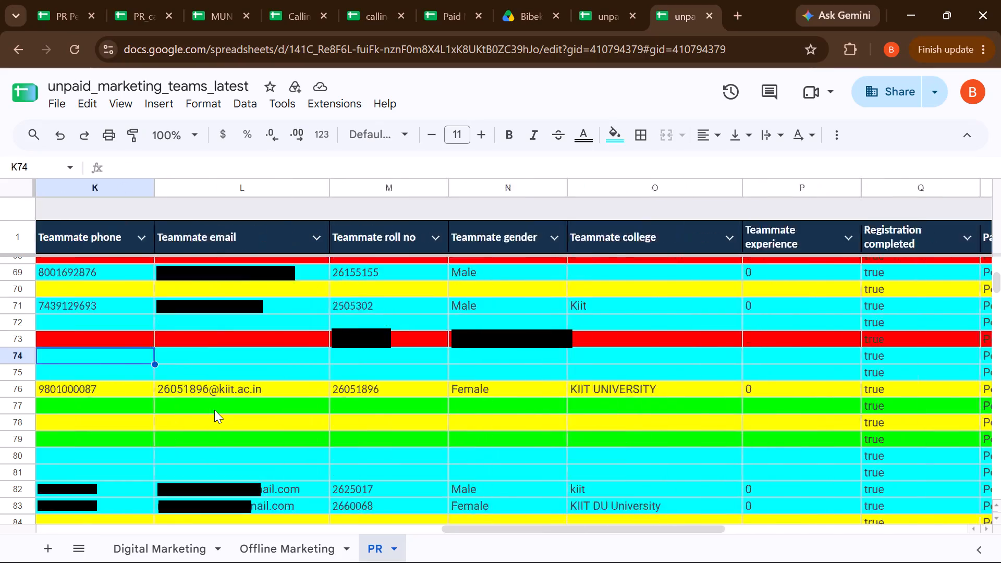
pyautogui.press('Right')
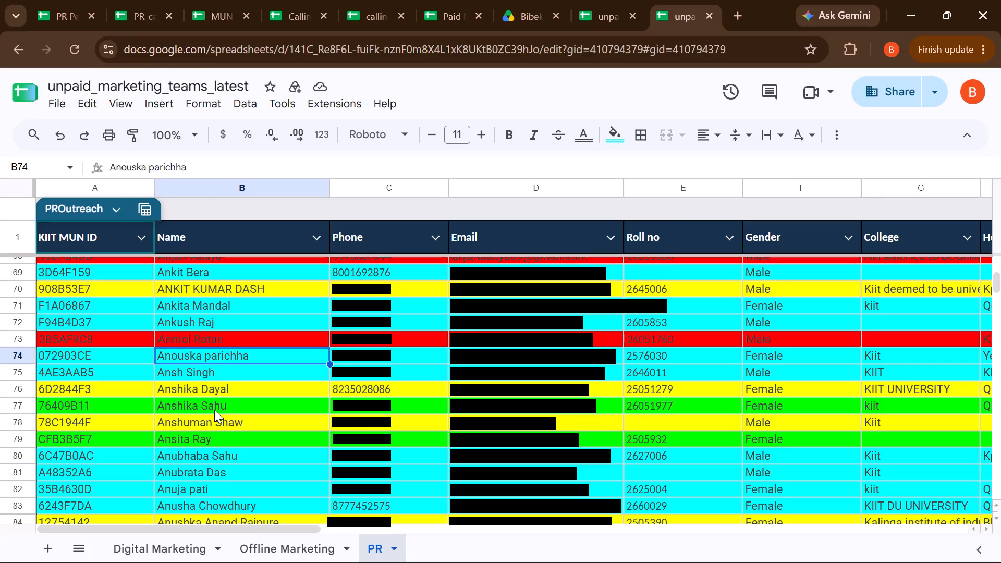
pyautogui.press('Right')
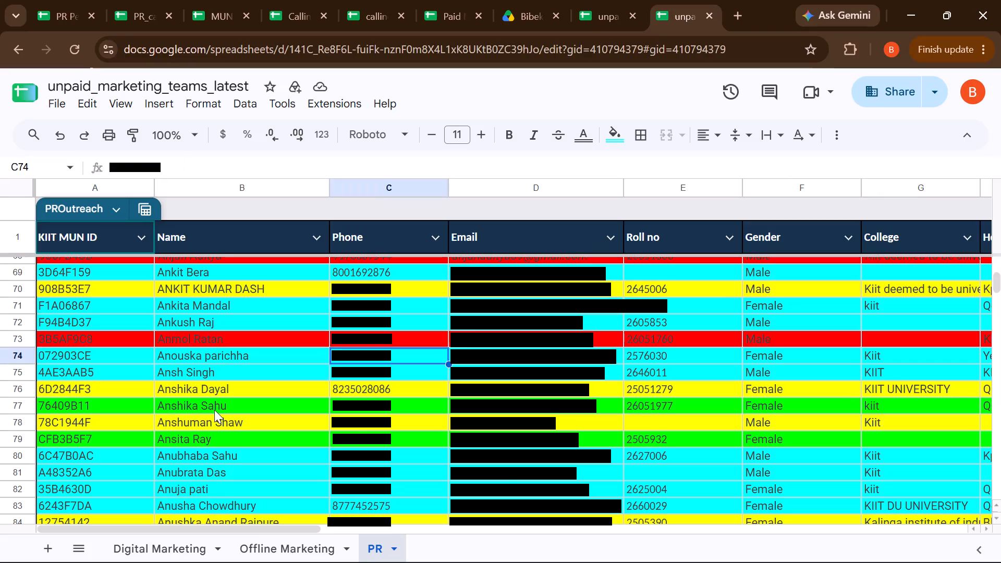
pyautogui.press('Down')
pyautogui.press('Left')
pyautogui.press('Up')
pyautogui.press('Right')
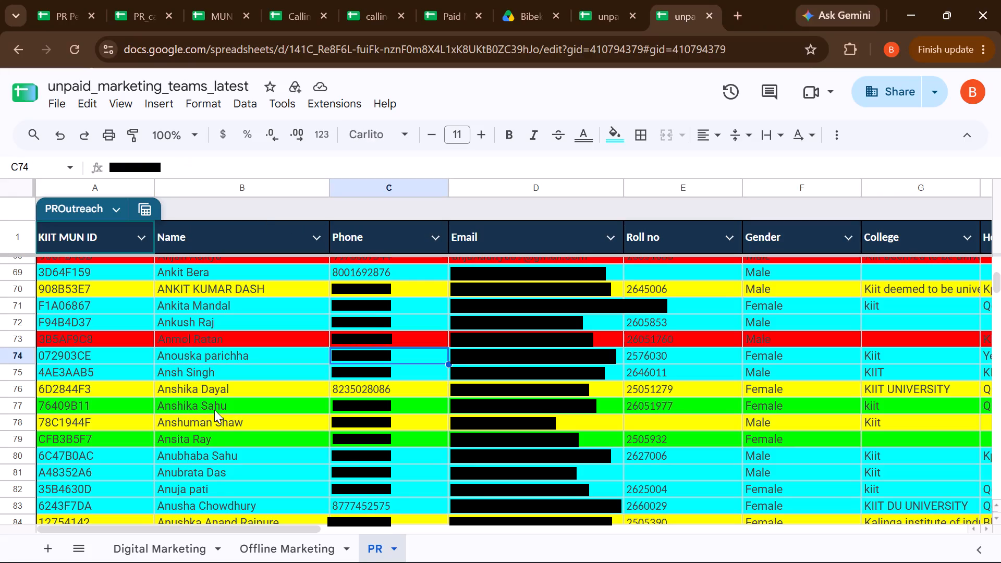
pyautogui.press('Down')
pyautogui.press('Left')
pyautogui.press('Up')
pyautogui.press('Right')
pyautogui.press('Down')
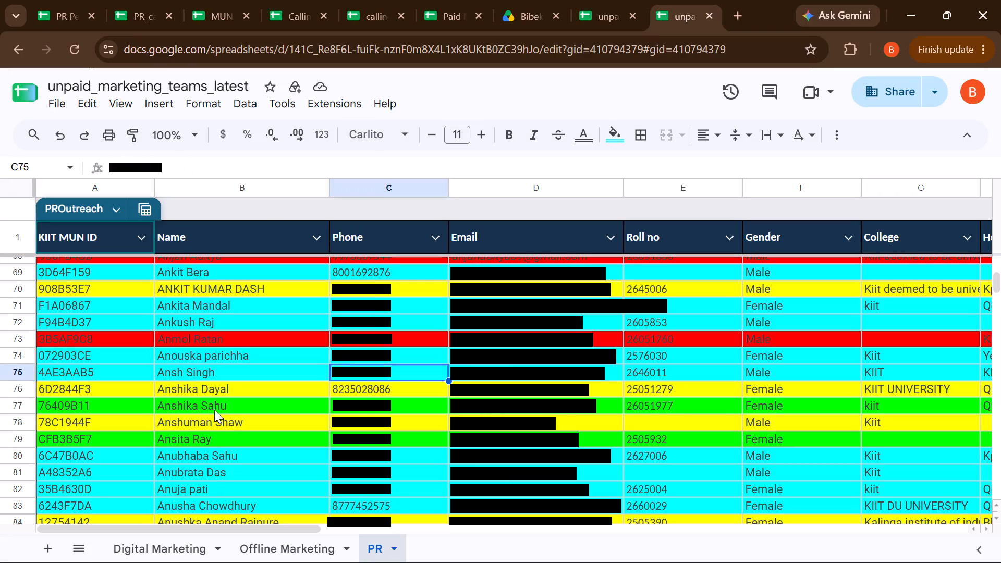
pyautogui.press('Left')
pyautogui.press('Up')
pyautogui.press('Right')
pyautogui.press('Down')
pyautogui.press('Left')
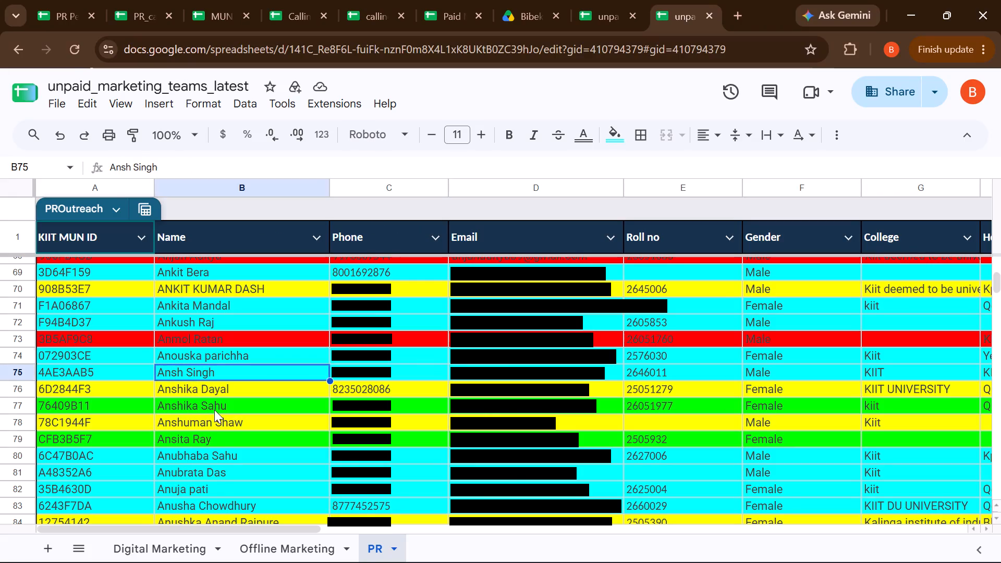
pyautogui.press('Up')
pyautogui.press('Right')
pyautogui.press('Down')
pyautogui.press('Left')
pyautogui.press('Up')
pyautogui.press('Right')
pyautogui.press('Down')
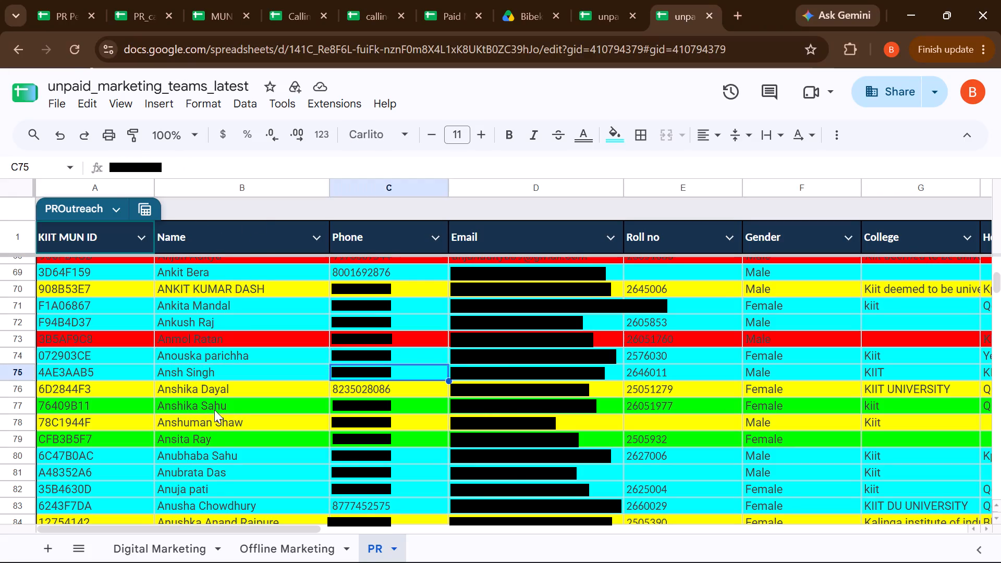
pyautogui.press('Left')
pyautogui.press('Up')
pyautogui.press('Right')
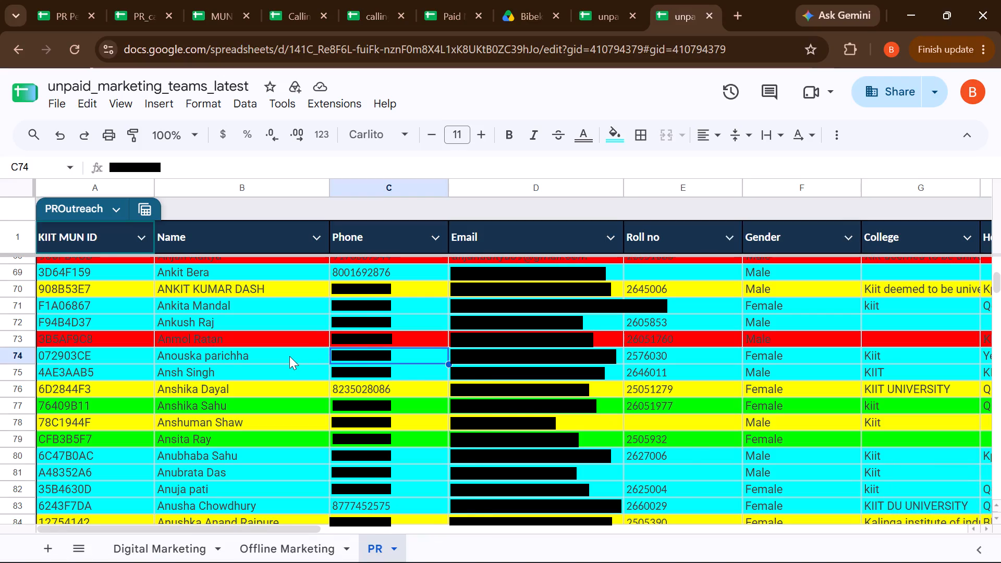
# Enter the follow-up date 5 Nov and the remark "Will be deciding" for the contact in row 74.
pyautogui.press('Right')
pyautogui.press('Left')
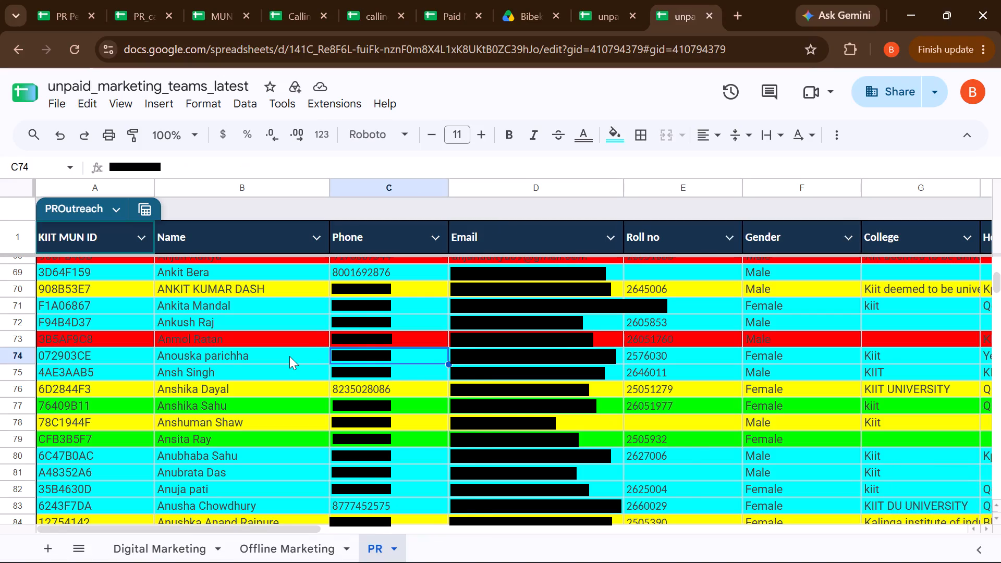
pyautogui.press('Left')
pyautogui.press('Right')
pyautogui.press('Right')
pyautogui.press('Right')
pyautogui.press('Right')
pyautogui.press('Right')
pyautogui.press('Right')
pyautogui.press('Right')
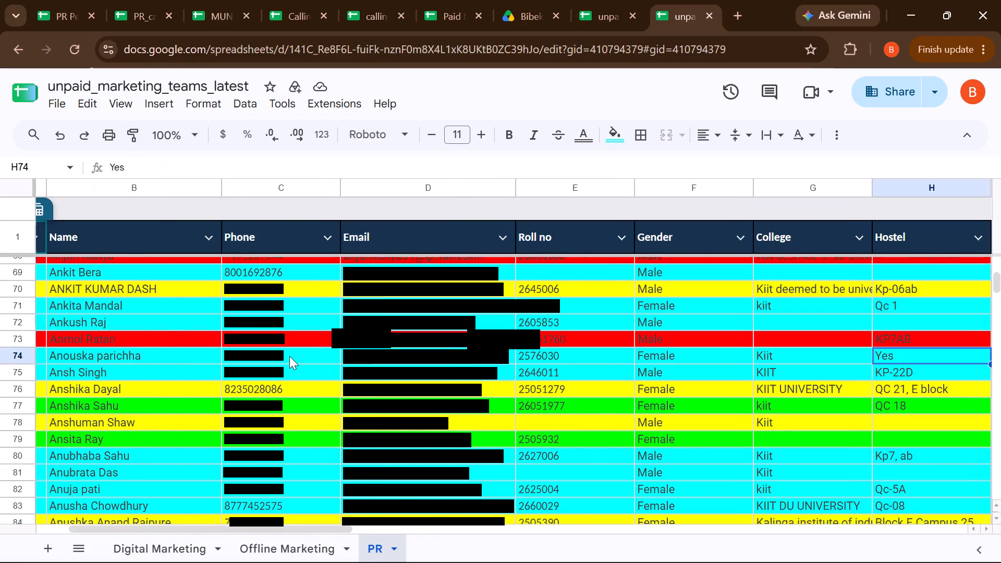
pyautogui.press('Right')
pyautogui.press('Right')
pyautogui.press('Right')
pyautogui.press('Right')
pyautogui.press('Right')
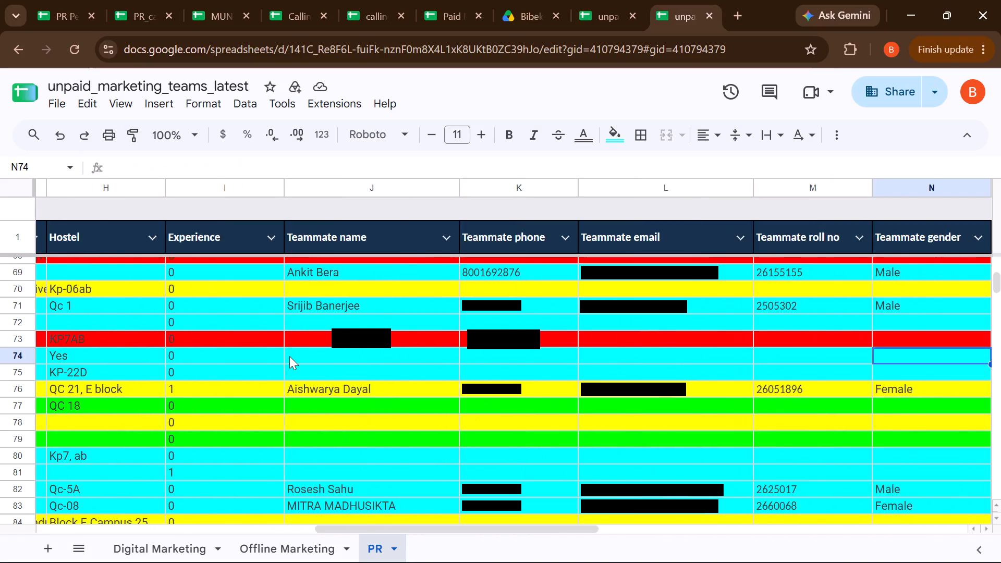
pyautogui.press('Right')
pyautogui.press('Right')
pyautogui.press('Right')
pyautogui.press('Right')
pyautogui.press('Right')
pyautogui.press('Right')
pyautogui.press('Right')
pyautogui.press('Right')
pyautogui.press('Right')
pyautogui.press('Right')
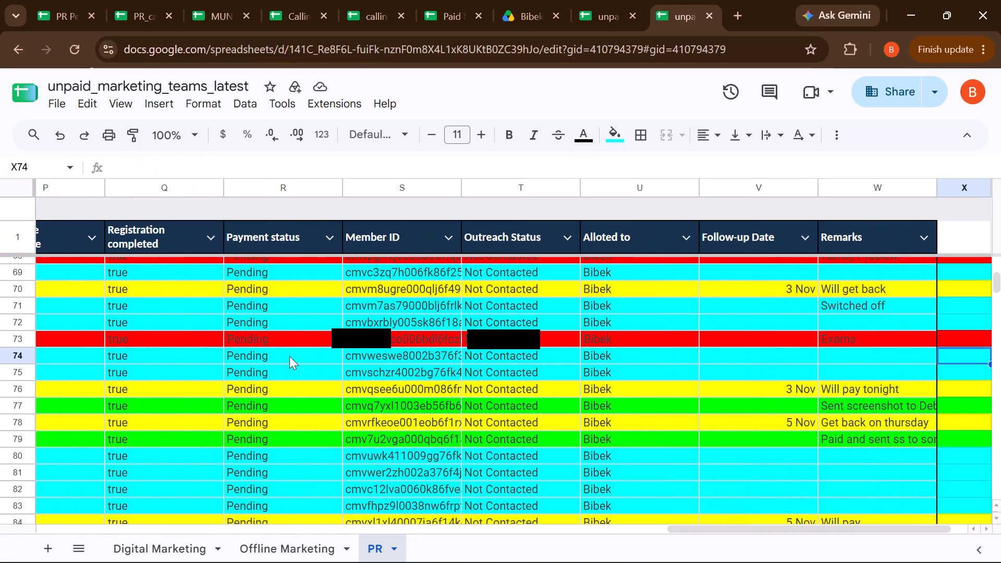
pyautogui.press('Left')
pyautogui.press('Left')
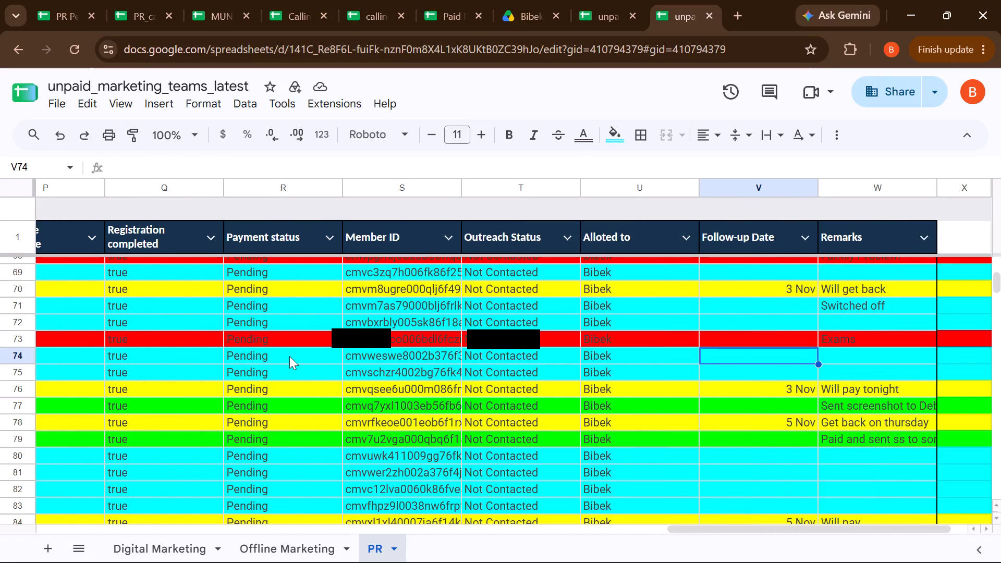
pyautogui.write('5 Nov')
pyautogui.press('Right')
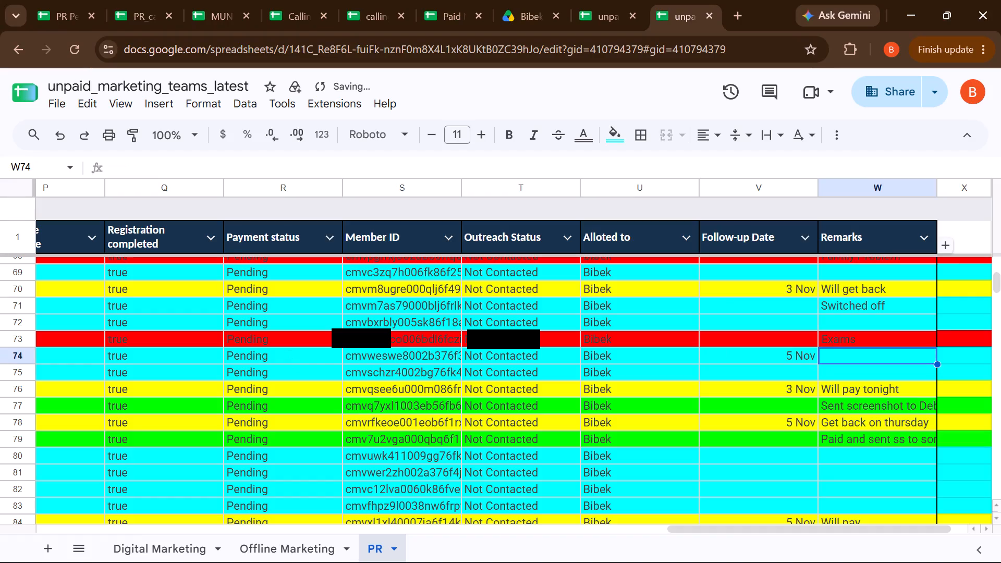
pyautogui.write('Will be deciding')
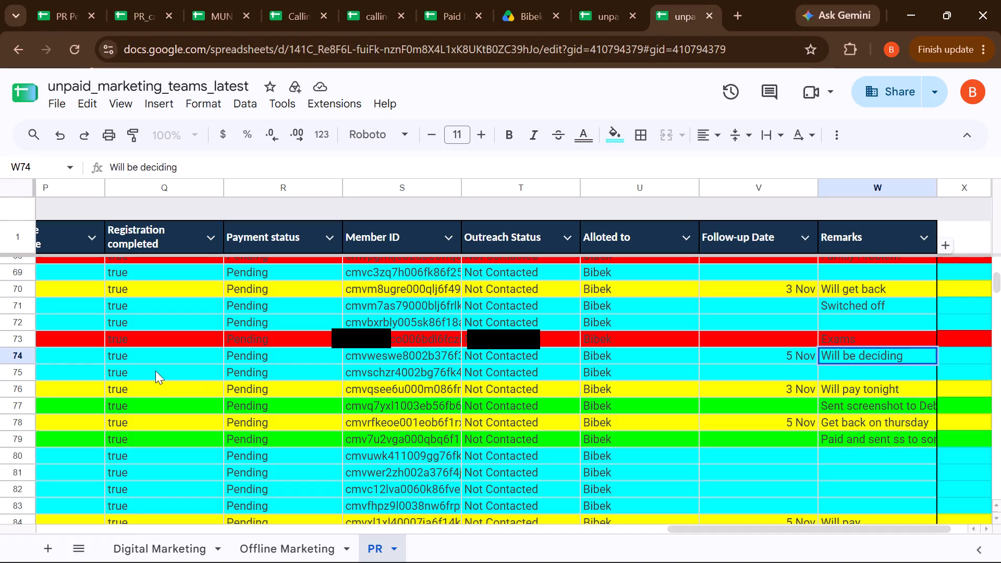
# Fill the whole of row 74 with yellow.
pyautogui.click(6, 352)
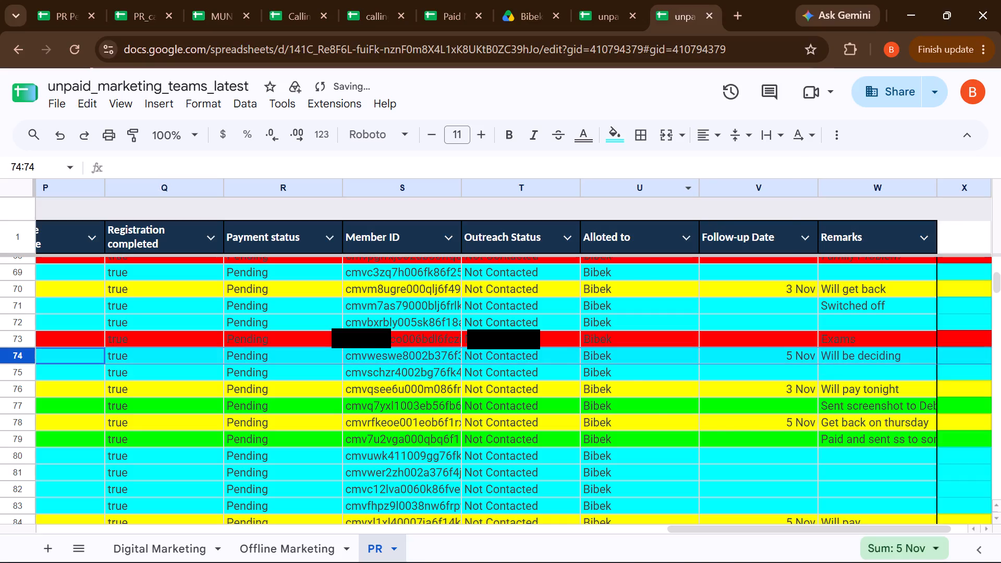
pyautogui.click(609, 133)
pyautogui.click(673, 207)
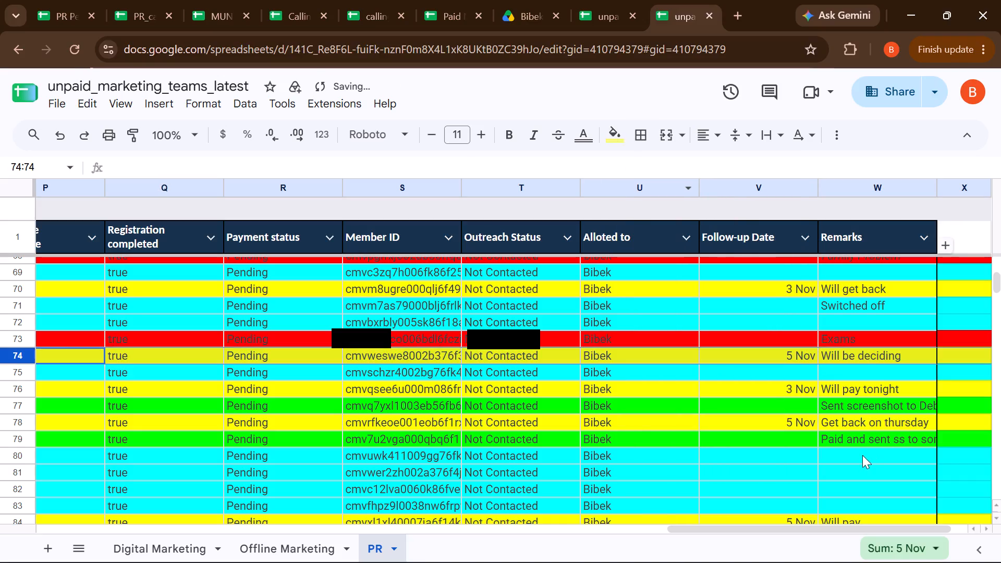
# Go to row 75 and return along it to the contact's ID and name to review the contact details.
pyautogui.click(834, 380)
pyautogui.press('Left')
pyautogui.press('Left')
pyautogui.press('Left')
pyautogui.press('Left')
pyautogui.press('Left')
pyautogui.press('Left')
pyautogui.press('Left')
pyautogui.press('Left')
pyautogui.press('Left')
pyautogui.press('Left')
pyautogui.press('Left')
pyautogui.press('Left')
pyautogui.press('Left')
pyautogui.press('Left')
pyautogui.press('Left')
pyautogui.press('Left')
pyautogui.press('Left')
pyautogui.press('Left')
pyautogui.press('Left')
pyautogui.press('Left')
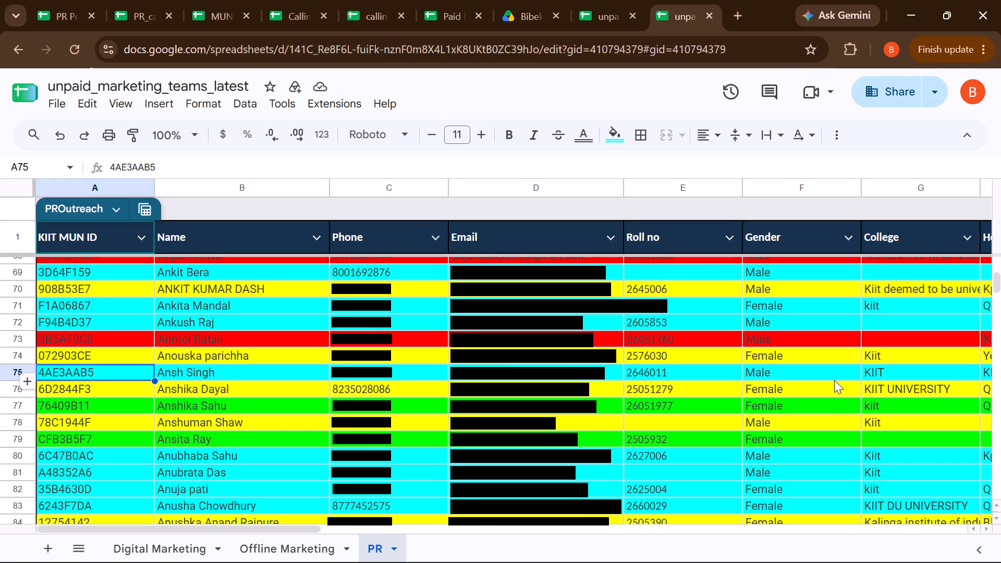
pyautogui.press('Right')
pyautogui.press('Left')
pyautogui.press('Right')
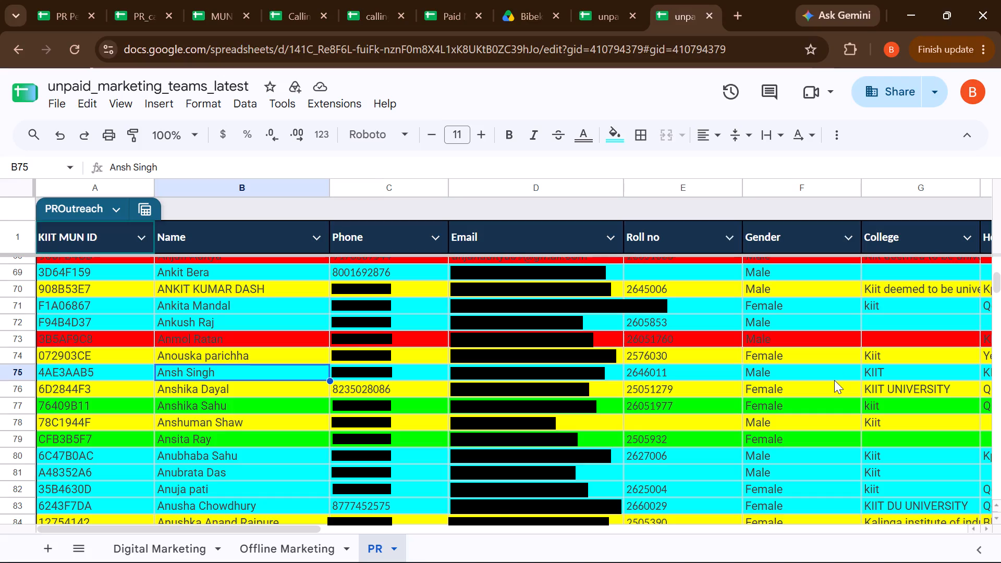
# Fill the whole of row 75 with red.
pyautogui.press('Left')
pyautogui.press('Left')
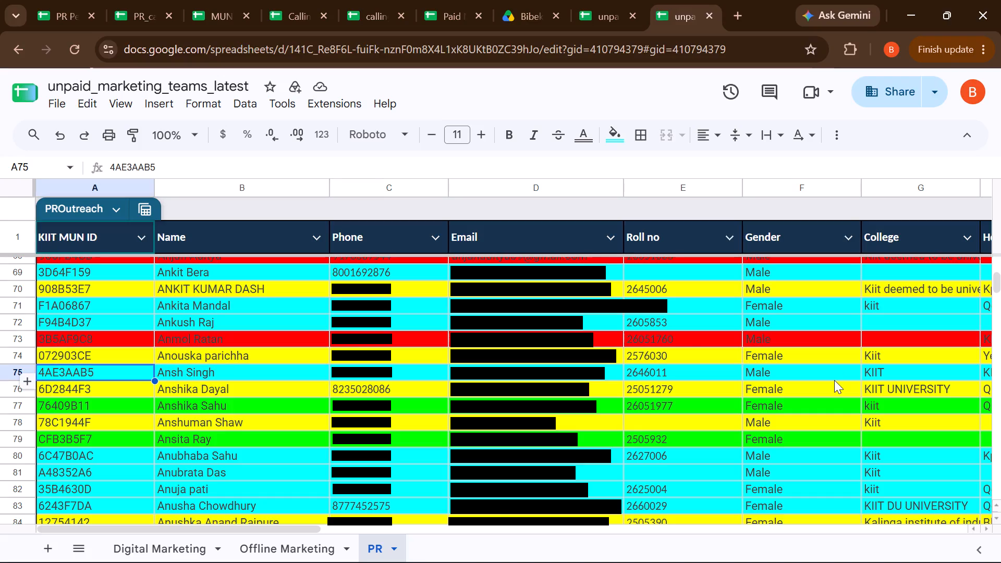
pyautogui.click(10, 370)
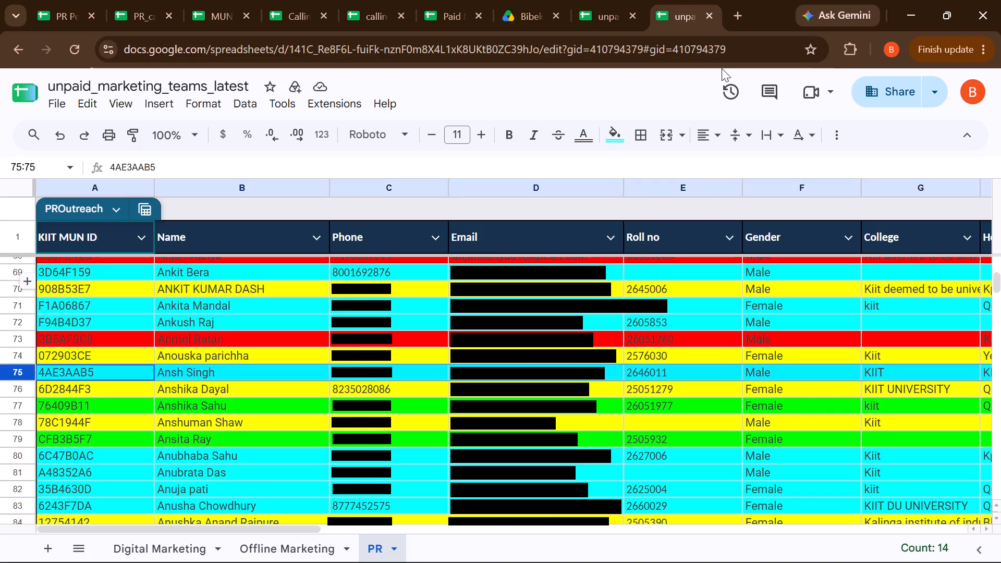
pyautogui.click(613, 131)
pyautogui.click(639, 203)
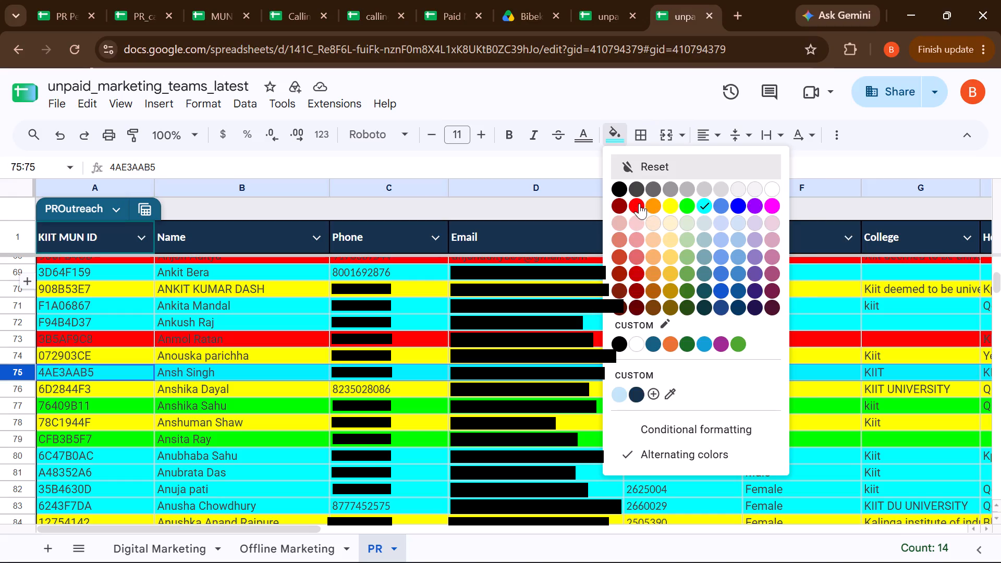
# Enter the remark "Not do MUN" for the contact in row 75.
pyautogui.press('Right')
pyautogui.press('Right')
pyautogui.press('Right')
pyautogui.press('Right')
pyautogui.press('Right')
pyautogui.press('Right')
pyautogui.press('Right')
pyautogui.press('Right')
pyautogui.press('Right')
pyautogui.press('Right')
pyautogui.press('Right')
pyautogui.press('Right')
pyautogui.press('Right')
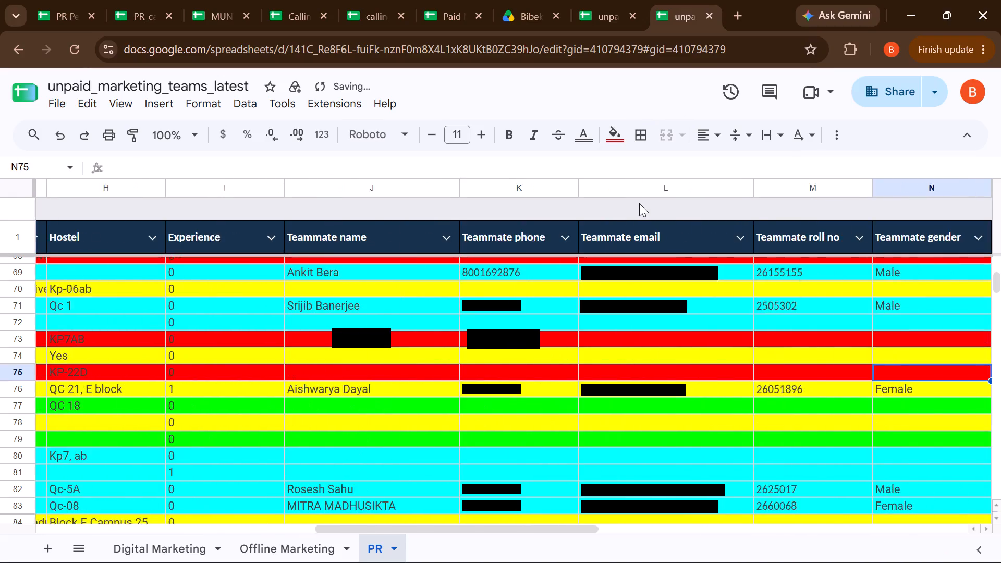
pyautogui.press('Right')
pyautogui.press('Right')
pyautogui.press('Left')
pyautogui.press('Right')
pyautogui.press('Right')
pyautogui.press('Right')
pyautogui.press('Right')
pyautogui.press('Right')
pyautogui.press('Right')
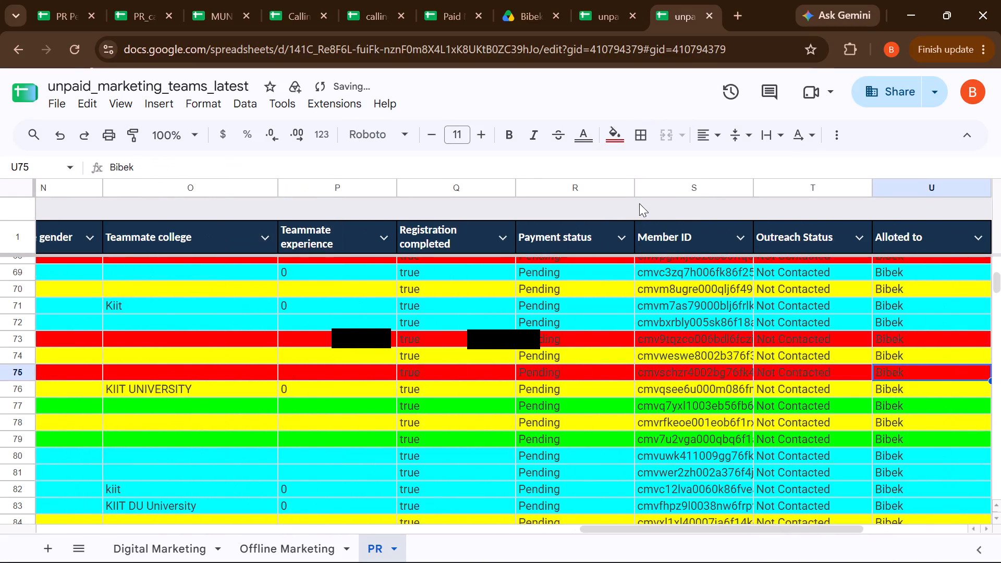
pyautogui.press('Right')
pyautogui.press('Right')
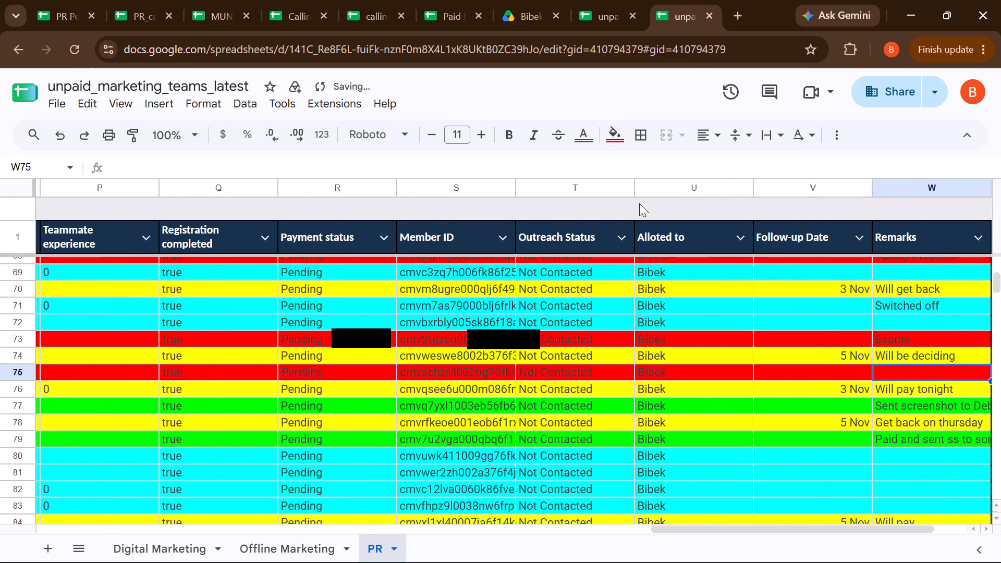
pyautogui.write('Not do MUN')
pyautogui.press('Return')
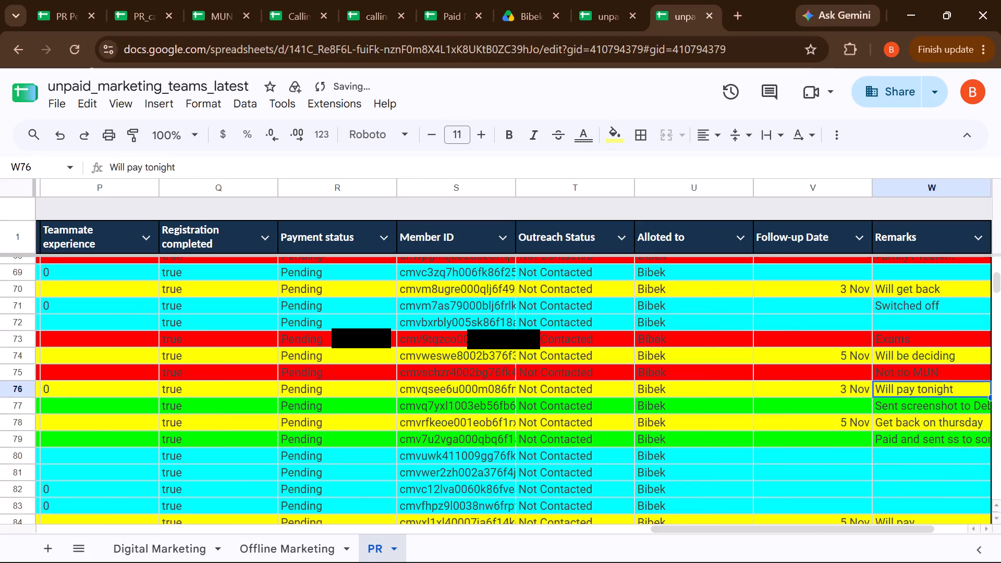
pyautogui.press('Up')
pyautogui.press('Return')
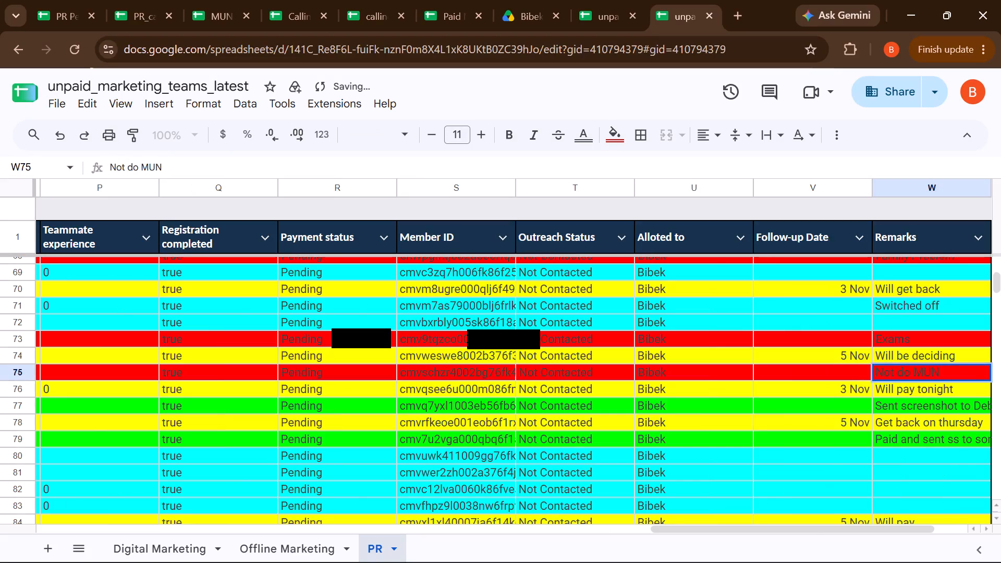
pyautogui.press('Return')
# Review the follow-up dates and remarks of Bibek's contacts from row 76 down to row 90.
pyautogui.press('Left')
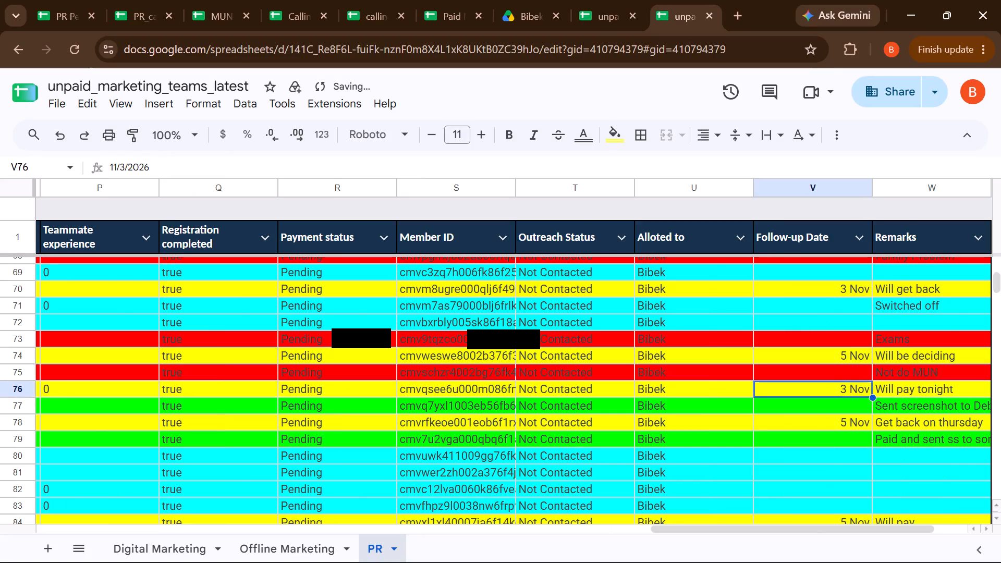
pyautogui.scroll(-1, 639, 203)
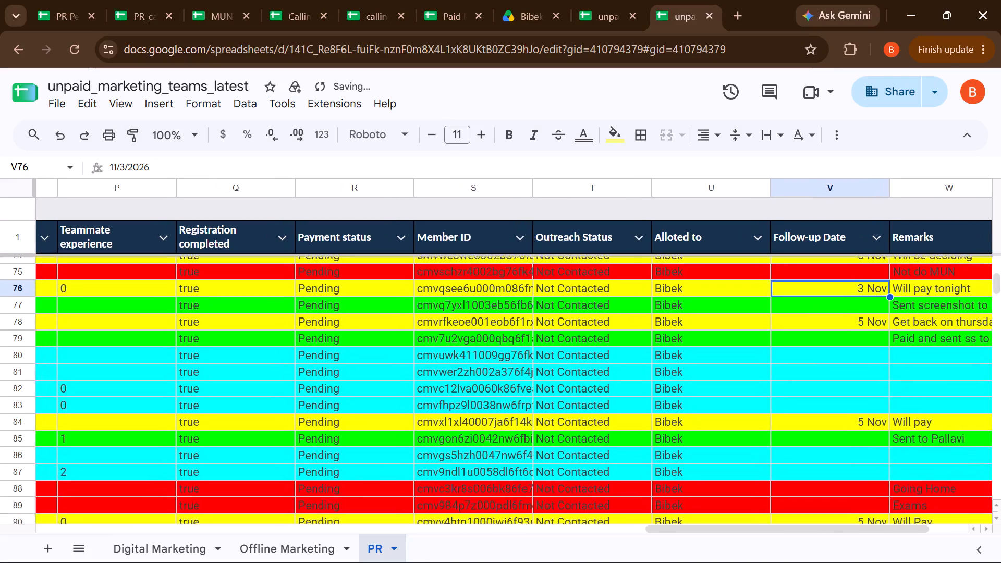
pyautogui.scroll(-1, 639, 203)
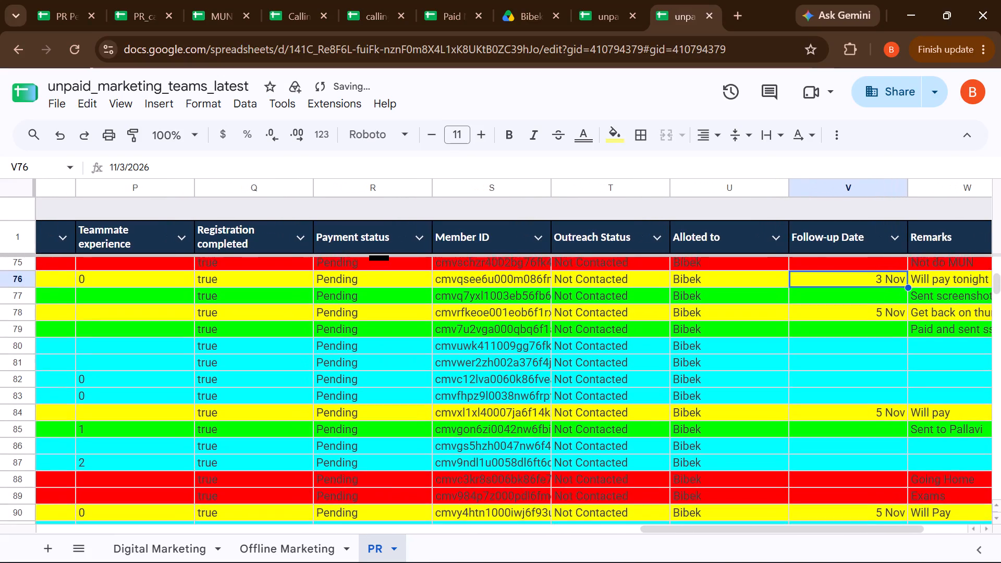
pyautogui.scroll(-1, 639, 203)
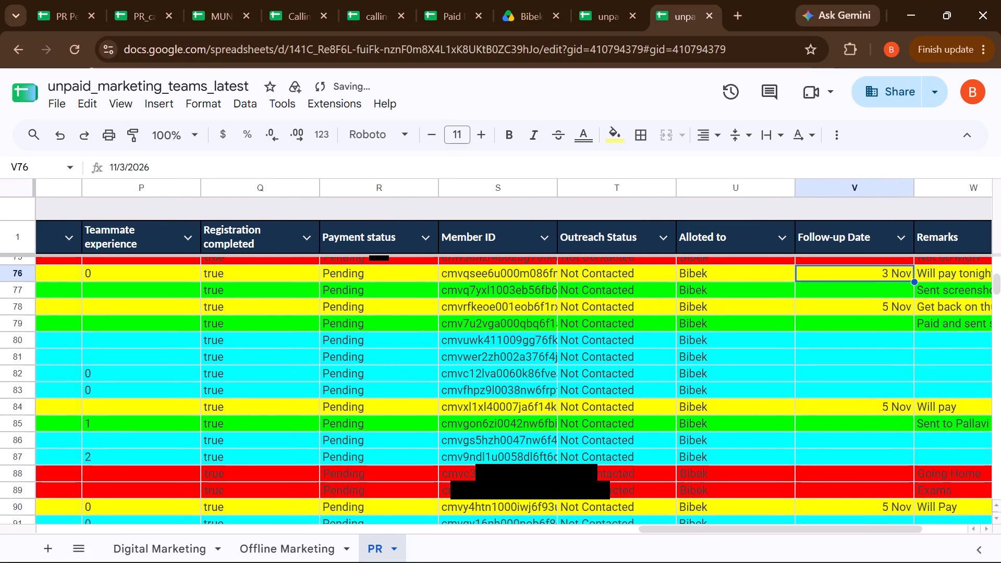
pyautogui.press('Right')
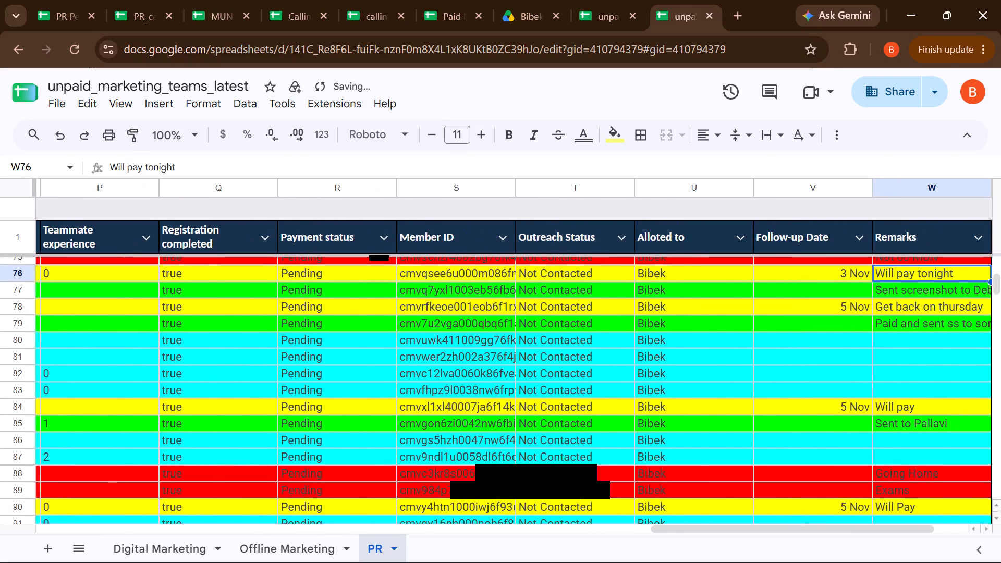
pyautogui.press('Right')
pyautogui.press('Left')
pyautogui.press('Left')
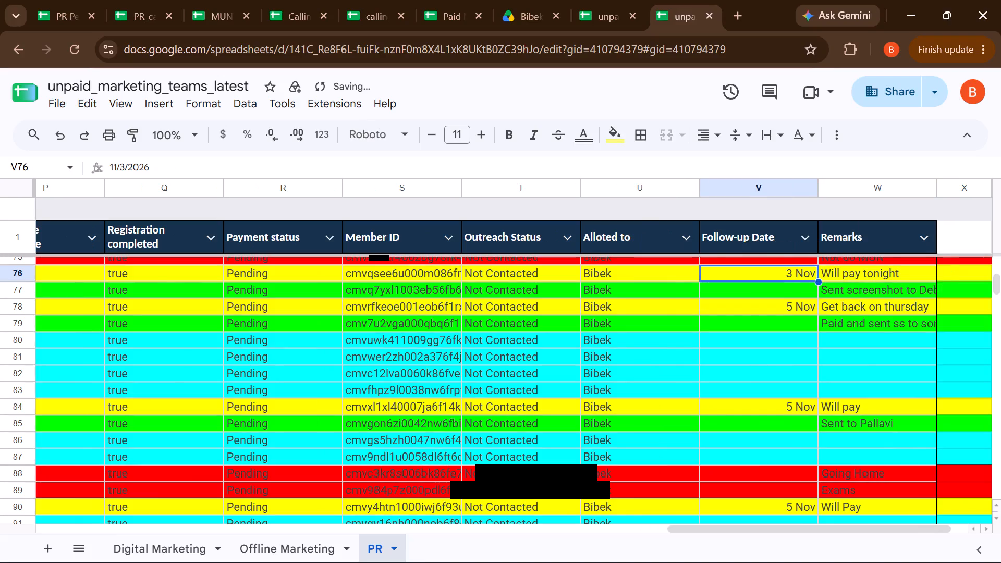
# Return along row 76 to the contact's phone number to review the contact details.
pyautogui.press('Left')
pyautogui.press('Left')
pyautogui.press('Left')
pyautogui.press('Left')
pyautogui.press('Left')
pyautogui.press('Left')
pyautogui.press('Left')
pyautogui.press('Left')
pyautogui.press('Left')
pyautogui.press('Left')
pyautogui.press('Left')
pyautogui.press('Left')
pyautogui.press('Left')
pyautogui.press('Left')
pyautogui.press('Left')
pyautogui.press('Left')
pyautogui.press('Left')
pyautogui.press('Left')
pyautogui.press('Left')
pyautogui.press('Left')
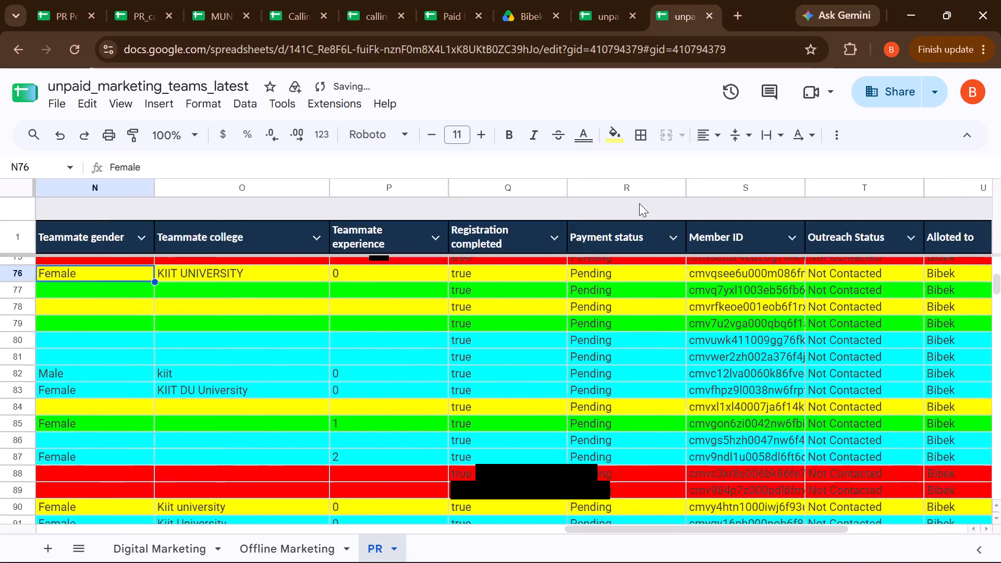
pyautogui.press('Right')
pyautogui.press('Right')
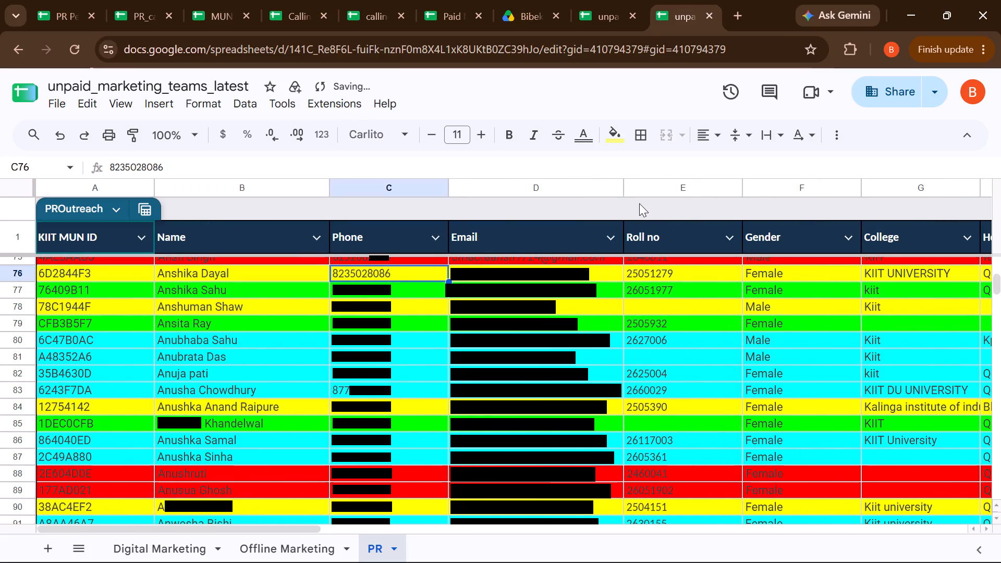
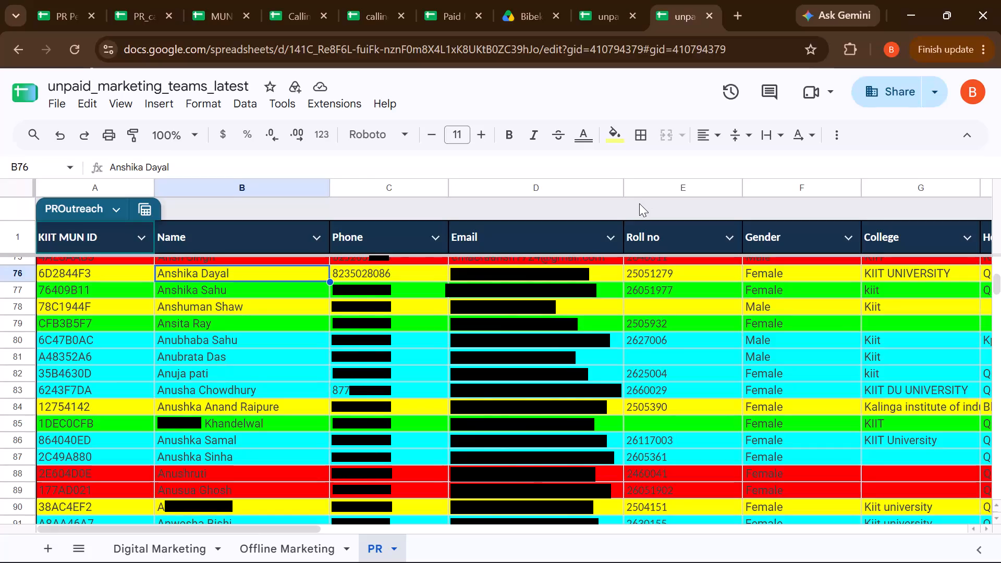
# Review row 76 from the contact's name across to the payment status, outreach status, follow-up date and remark.
pyautogui.press('Left')
pyautogui.press('Right')
pyautogui.press('Right')
pyautogui.press('Left')
pyautogui.press('Left')
pyautogui.press('Right')
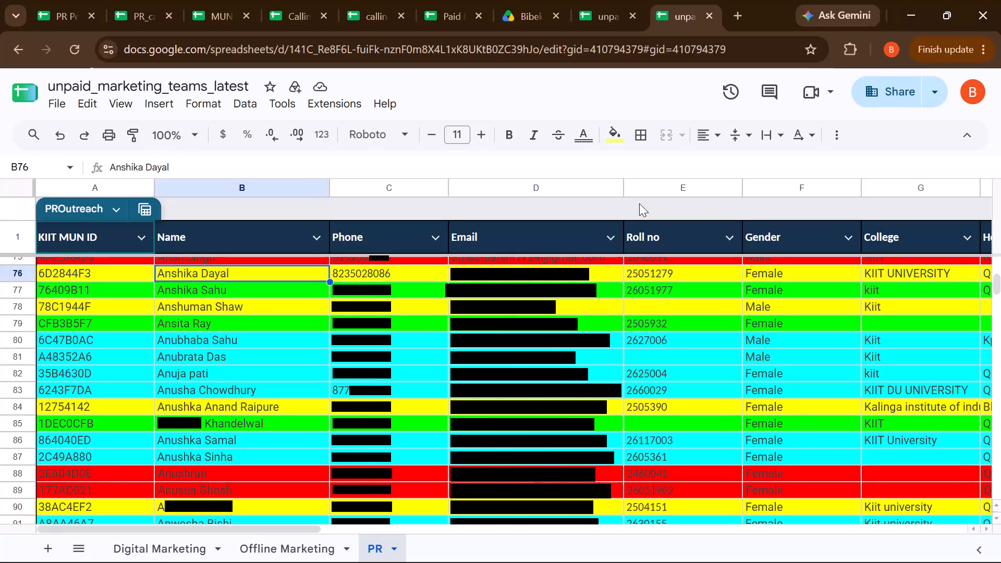
pyautogui.press('Right')
pyautogui.press('Right')
pyautogui.press('Right')
pyautogui.press('Right')
pyautogui.press('Right')
pyautogui.press('Right')
pyautogui.press('Right')
pyautogui.press('Right')
pyautogui.press('Right')
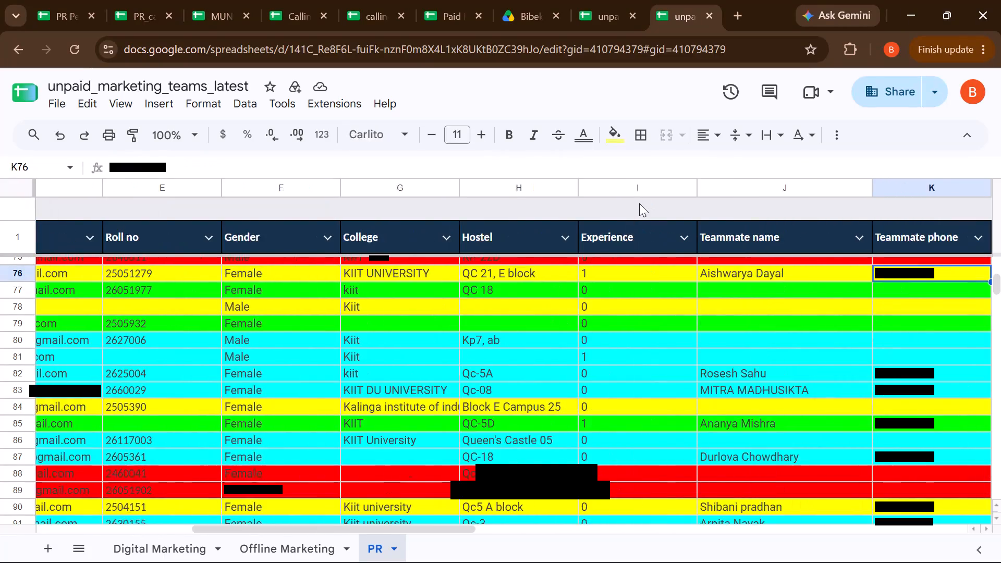
pyautogui.press('Right')
pyautogui.press('Right')
pyautogui.press('Right')
pyautogui.press('Right')
pyautogui.press('Right')
pyautogui.press('Right')
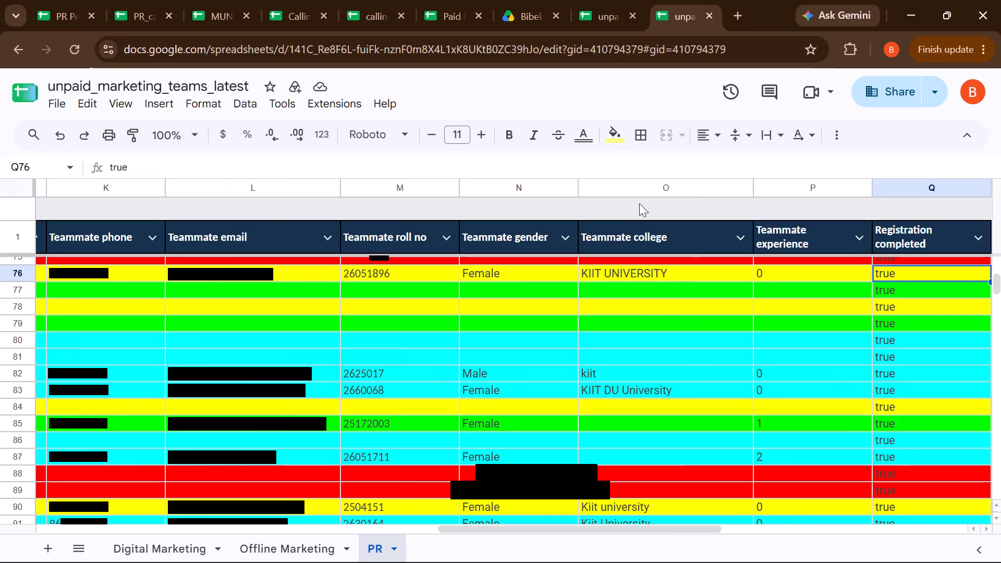
pyautogui.press('Right')
pyautogui.press('Right')
pyautogui.press('Right')
pyautogui.press('Right')
pyautogui.press('Right')
pyautogui.press('Right')
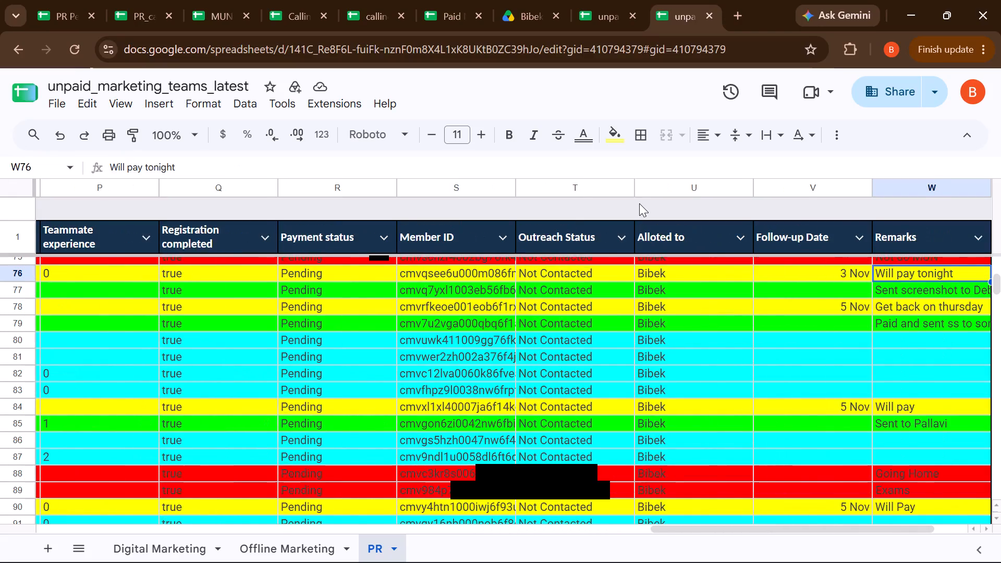
pyautogui.press('Right')
pyautogui.press('Left')
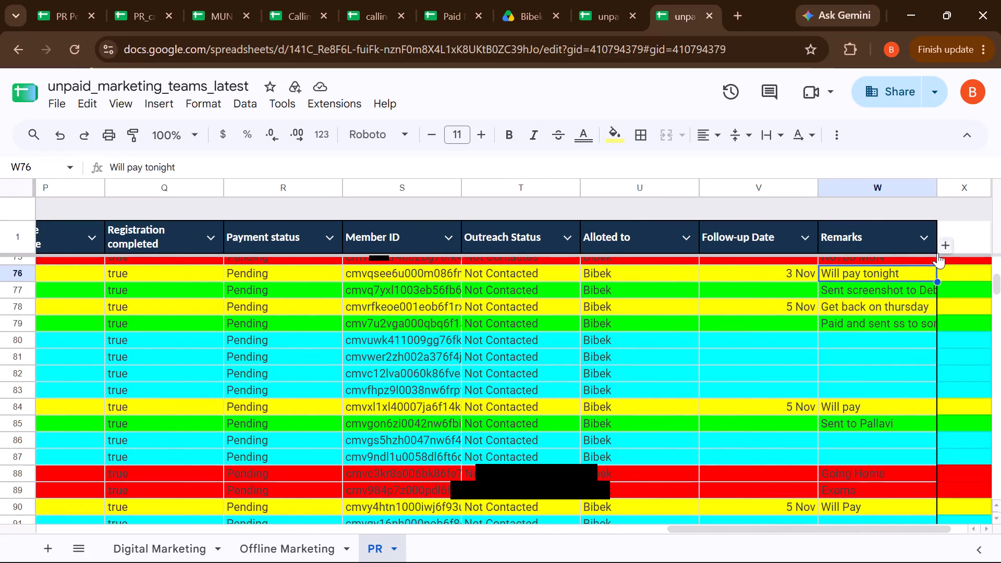
pyautogui.doubleClick(912, 272)
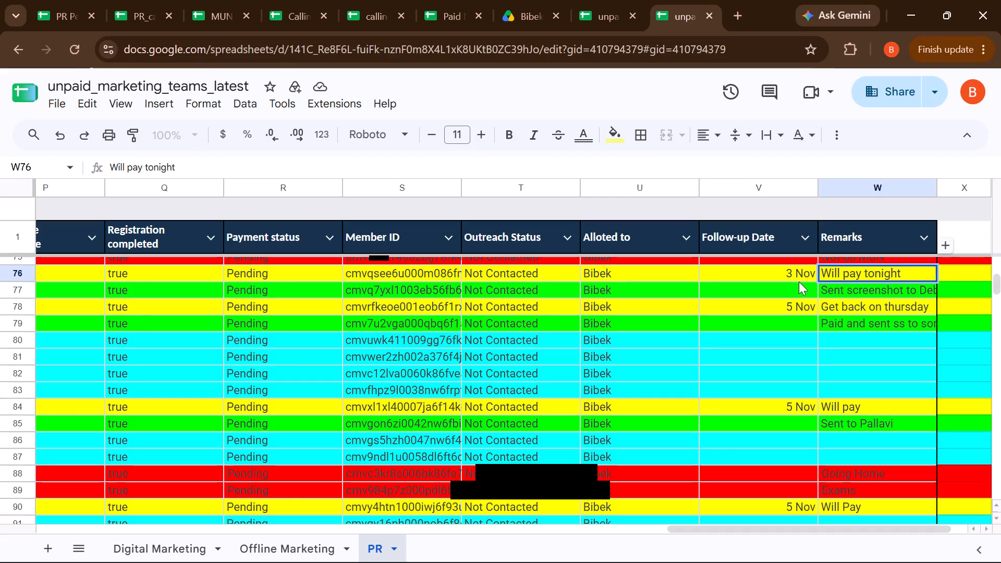
pyautogui.click(799, 280)
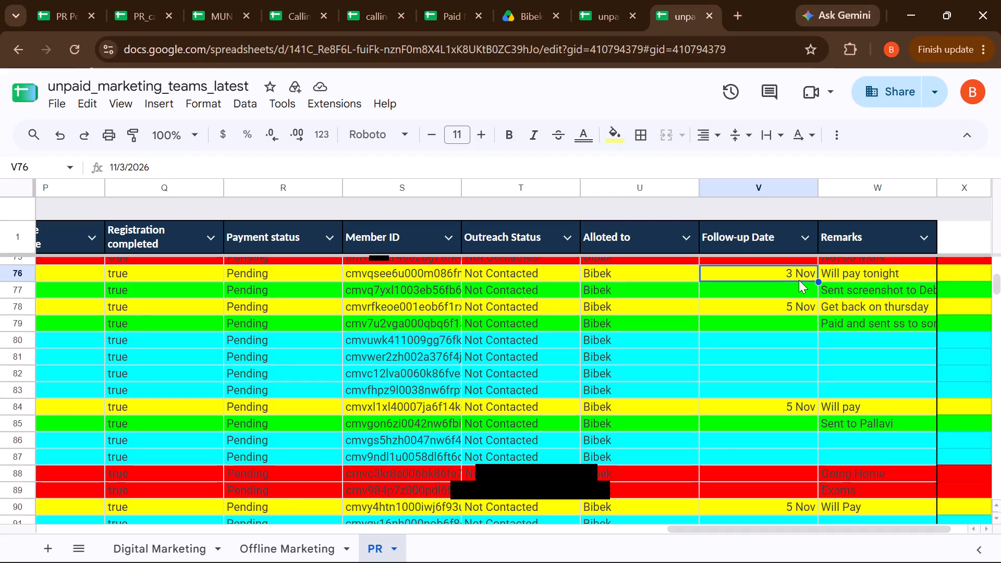
# Return along row 76 from the follow-up date to the contact's phone number to check it.
pyautogui.press('Left')
pyautogui.press('Left')
pyautogui.press('Left')
pyautogui.press('Left')
pyautogui.press('Left')
pyautogui.press('Left')
pyautogui.press('Left')
pyautogui.press('Left')
pyautogui.press('Left')
pyautogui.press('Left')
pyautogui.press('Left')
pyautogui.press('Left')
pyautogui.press('Left')
pyautogui.press('Left')
pyautogui.press('Left')
pyautogui.press('Left')
pyautogui.press('Left')
pyautogui.press('Left')
pyautogui.press('Left')
pyautogui.press('Left')
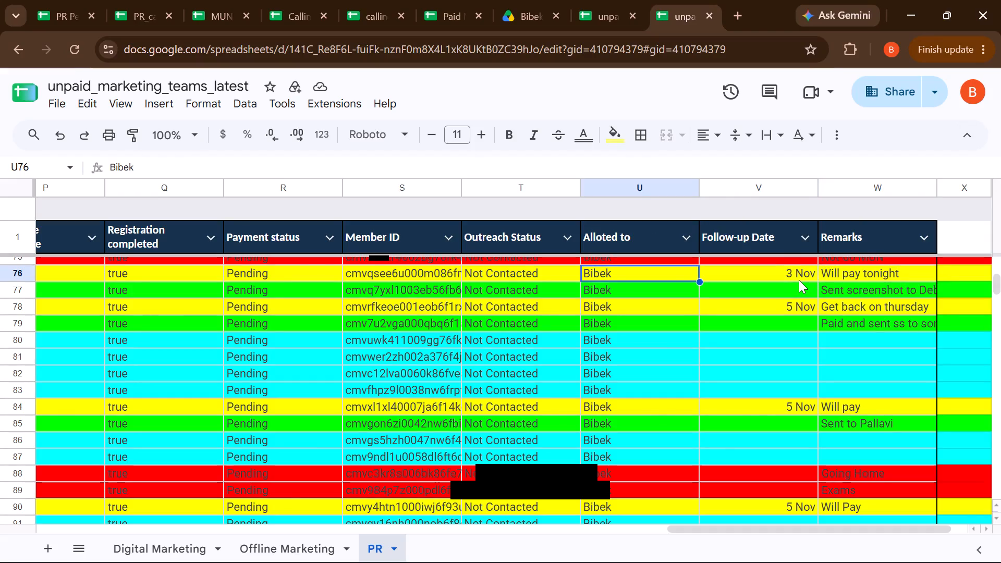
pyautogui.press('Right')
pyautogui.press('Right')
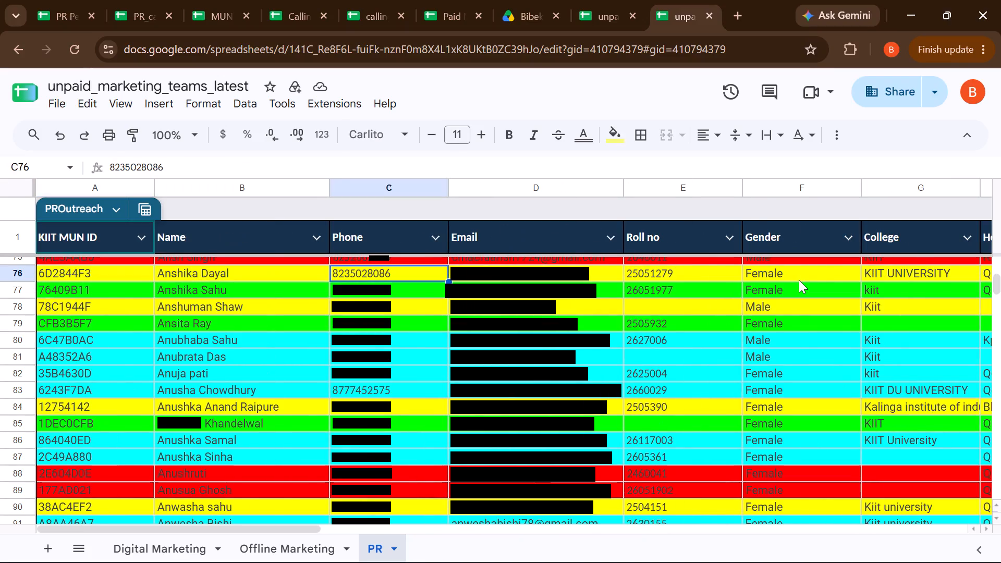
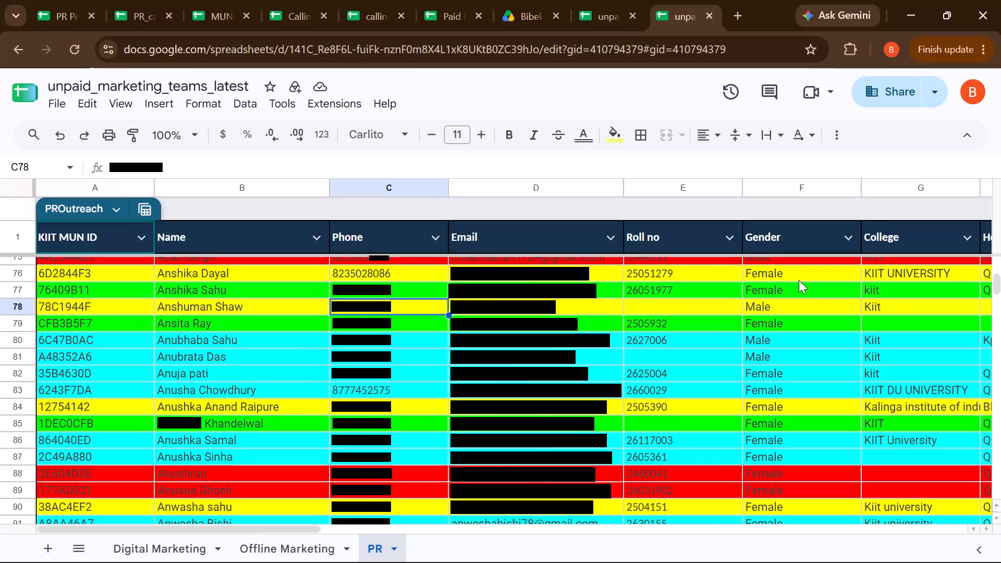
# Review row 78 from the contact's phone number across to the payment status, outreach status, follow-up date and remark.
pyautogui.press('Right')
pyautogui.press('Right')
pyautogui.press('Right')
pyautogui.press('Right')
pyautogui.press('Right')
pyautogui.press('Right')
pyautogui.press('Right')
pyautogui.press('Right')
pyautogui.press('Right')
pyautogui.press('Right')
pyautogui.press('Right')
pyautogui.press('Right')
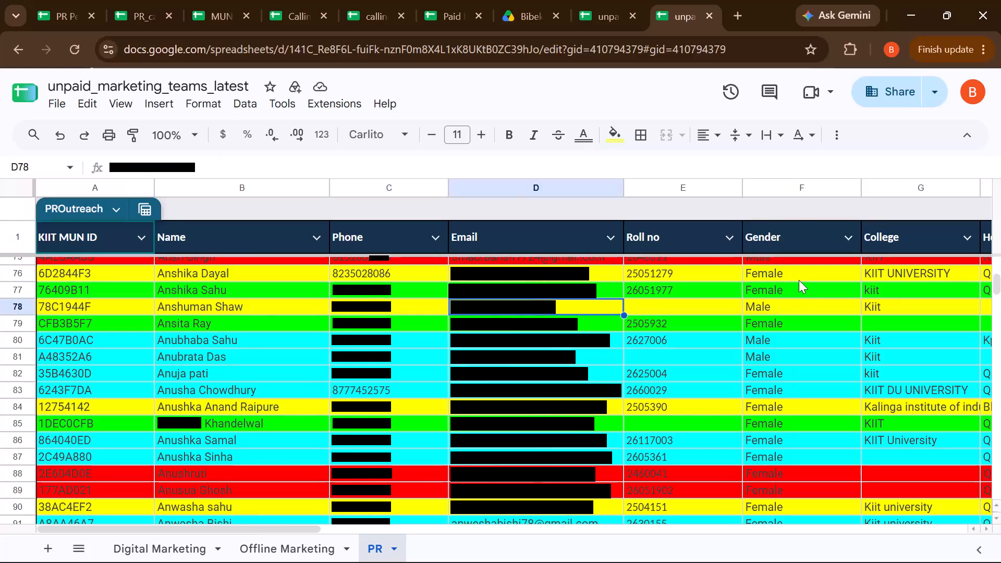
pyautogui.press('Right')
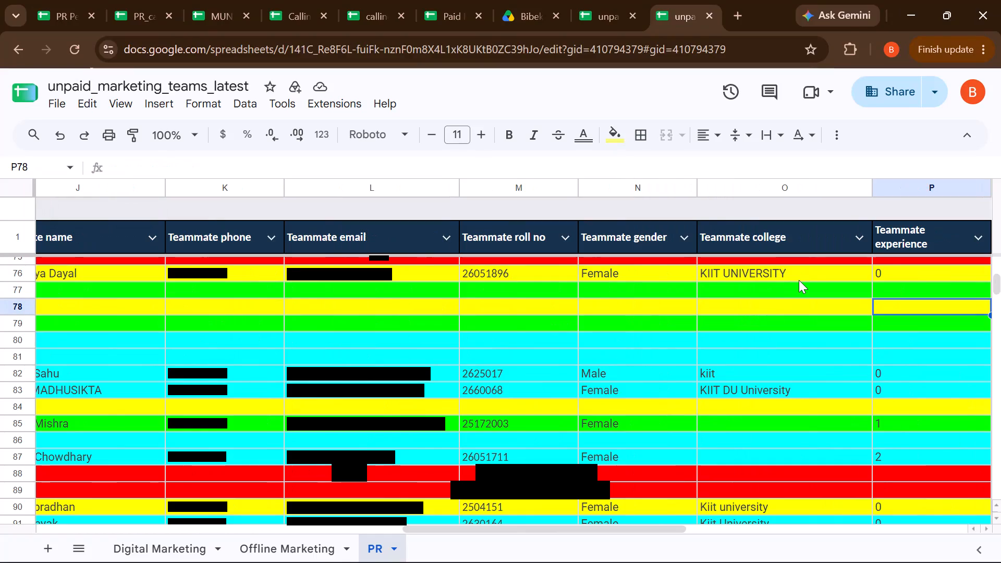
pyautogui.press('Left')
pyautogui.press('Right')
pyautogui.press('Right')
pyautogui.press('Right')
pyautogui.press('Right')
pyautogui.press('Right')
pyautogui.press('Right')
pyautogui.press('Right')
pyautogui.press('Right')
pyautogui.press('Right')
pyautogui.press('Right')
pyautogui.press('Right')
pyautogui.press('Right')
pyautogui.press('Right')
pyautogui.press('Right')
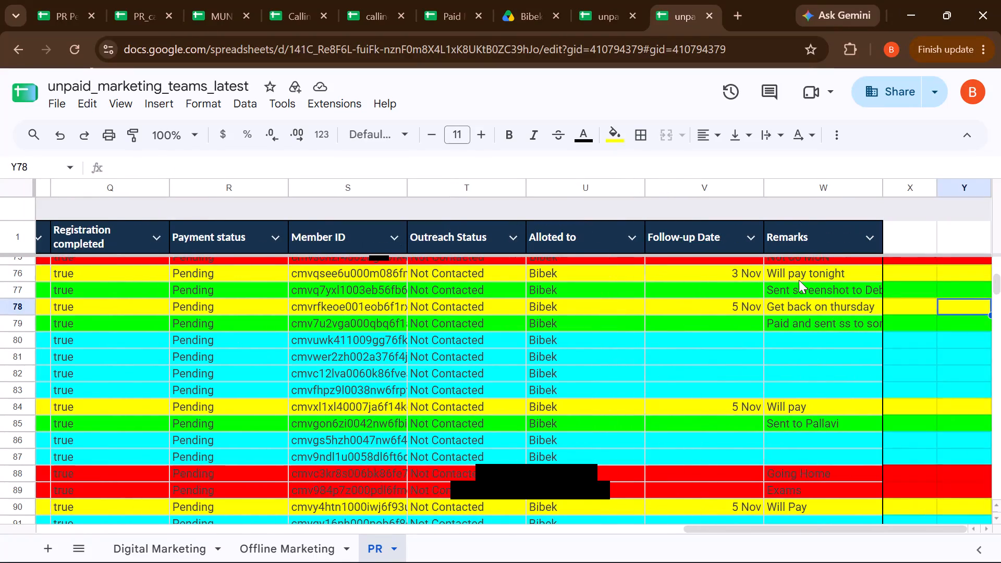
pyautogui.press('Right')
pyautogui.press('Left')
pyautogui.press('Left')
pyautogui.press('Left')
pyautogui.press('Left')
# Examine the outreach statuses, allotments, follow-up dates and remarks of the rows above and below row 78.
pyautogui.scroll(2, 799, 280)
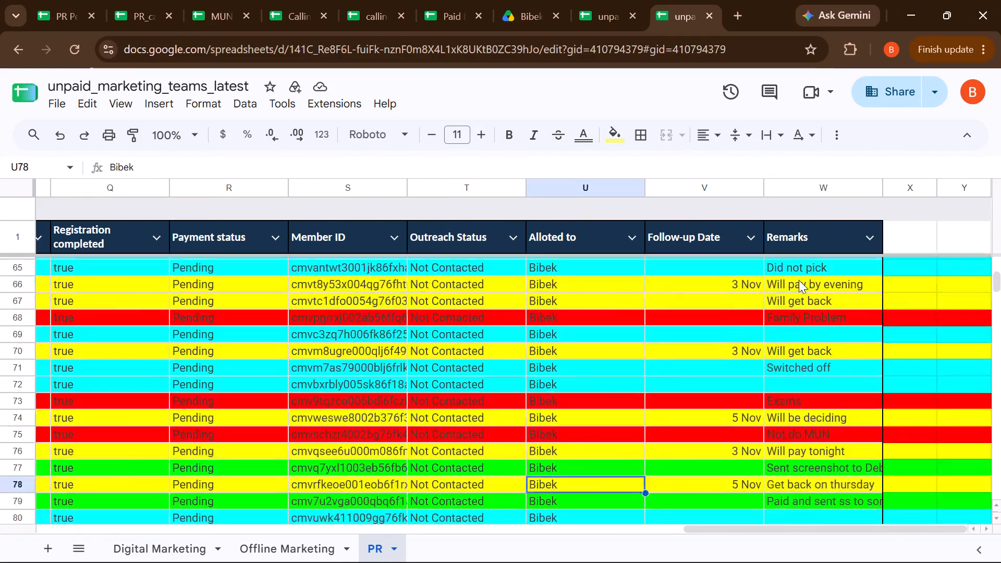
pyautogui.scroll(12, 799, 280)
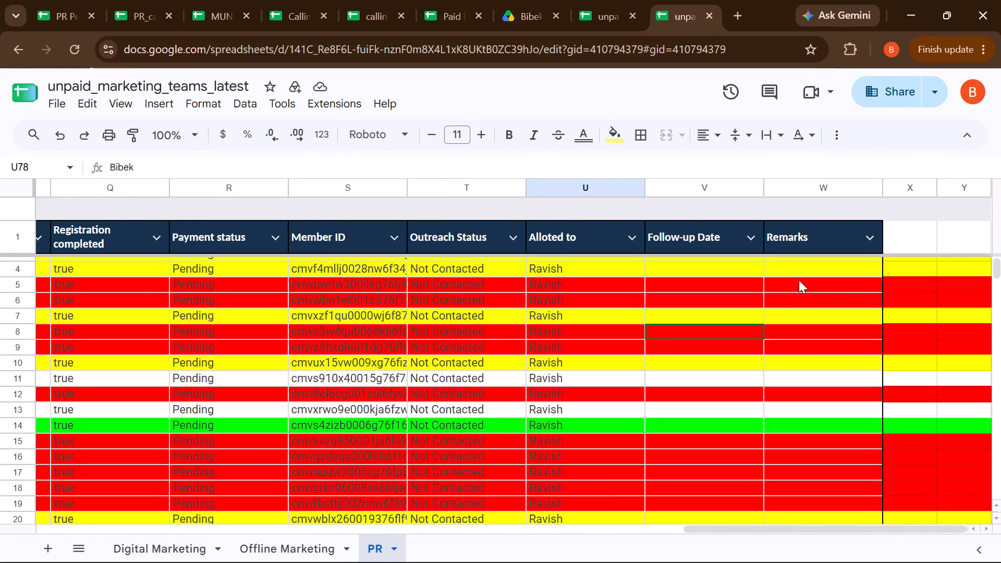
pyautogui.scroll(2, 799, 280)
pyautogui.scroll(-10, 799, 280)
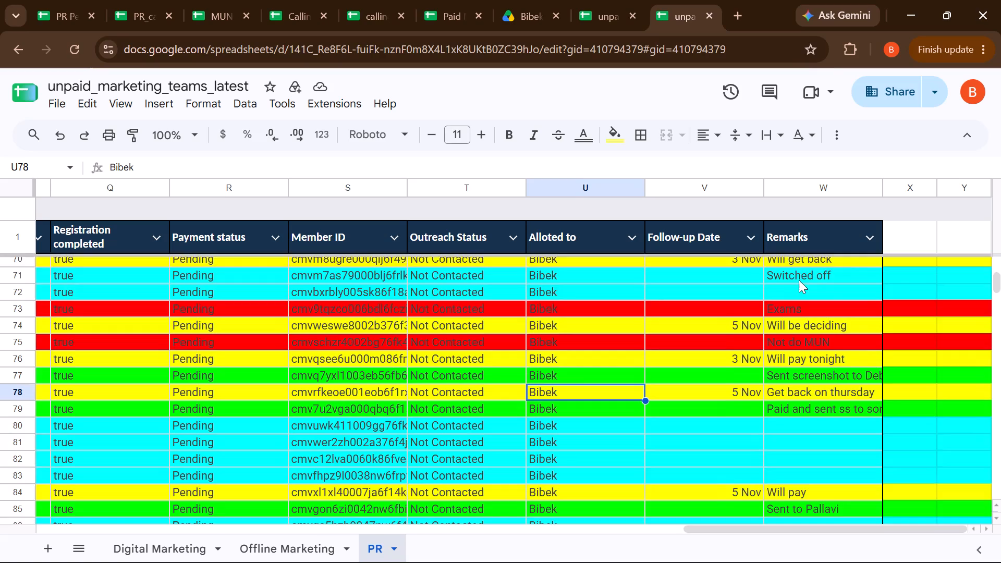
pyautogui.scroll(-4, 799, 280)
pyautogui.scroll(1, 799, 280)
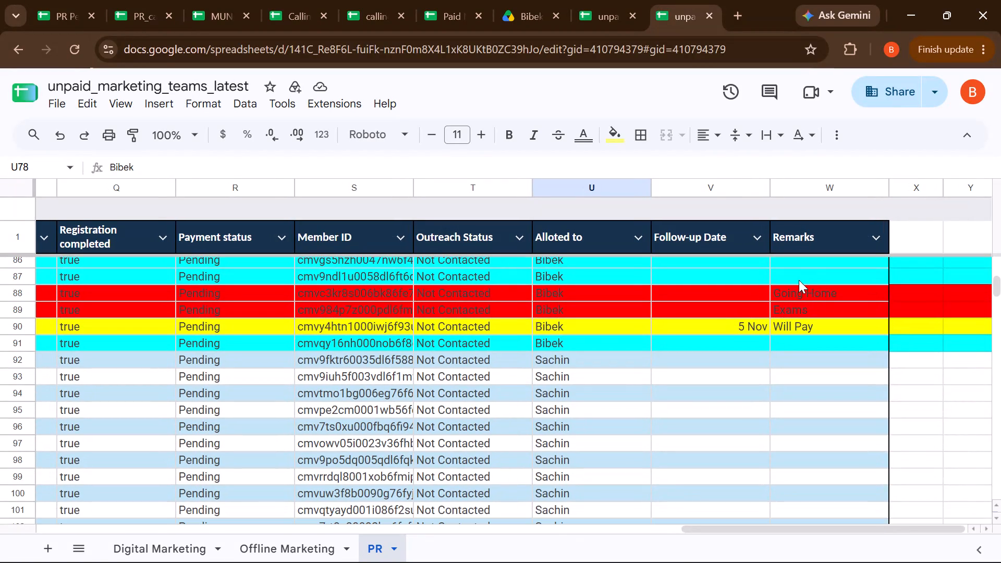
pyautogui.scroll(1, 799, 280)
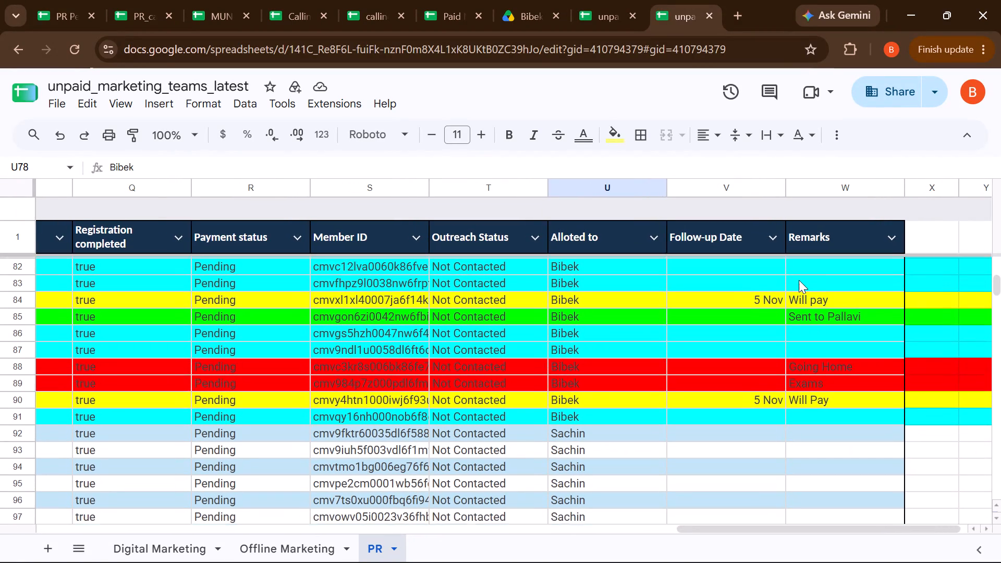
pyautogui.scroll(1, 799, 280)
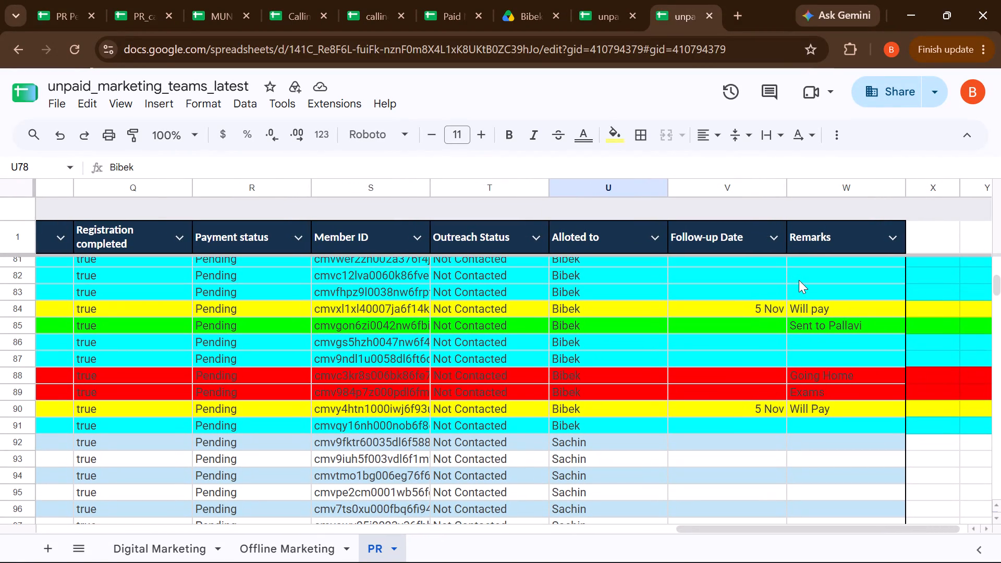
pyautogui.scroll(1, 799, 280)
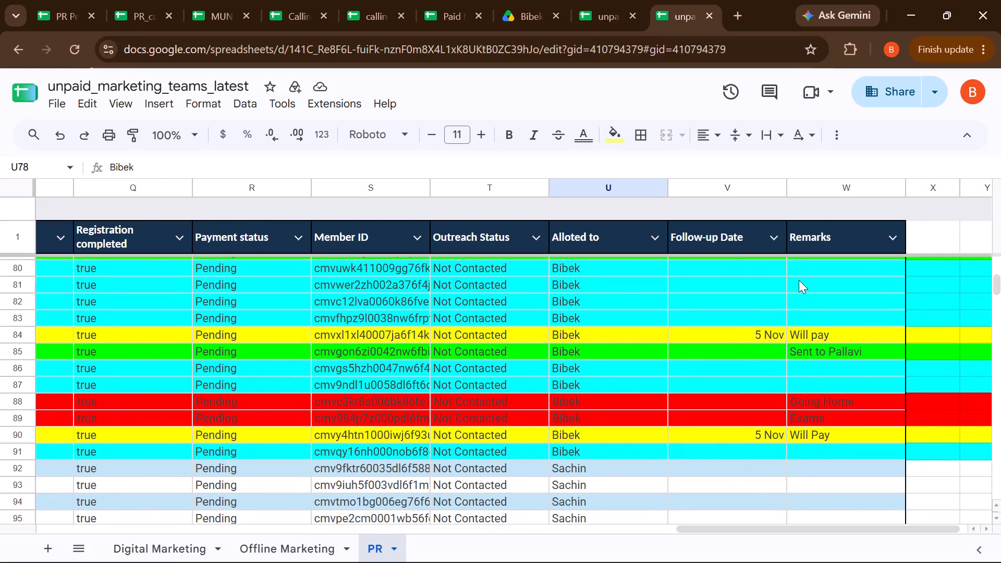
# Look through the names, phone numbers and row colours of Bibek's contacts from row 70 down to row 91.
pyautogui.hscroll(12, 799, 280)
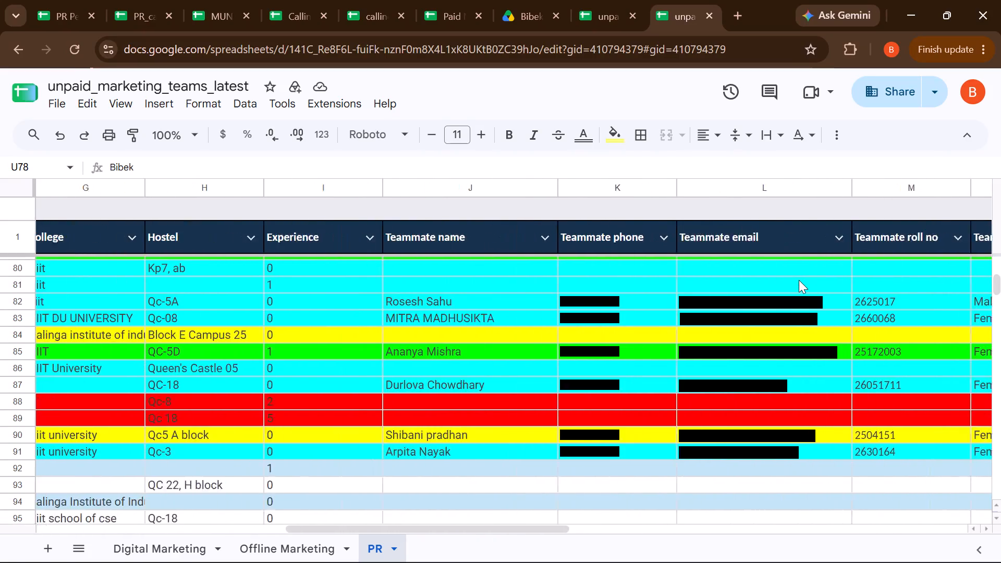
pyautogui.hscroll(9, 799, 280)
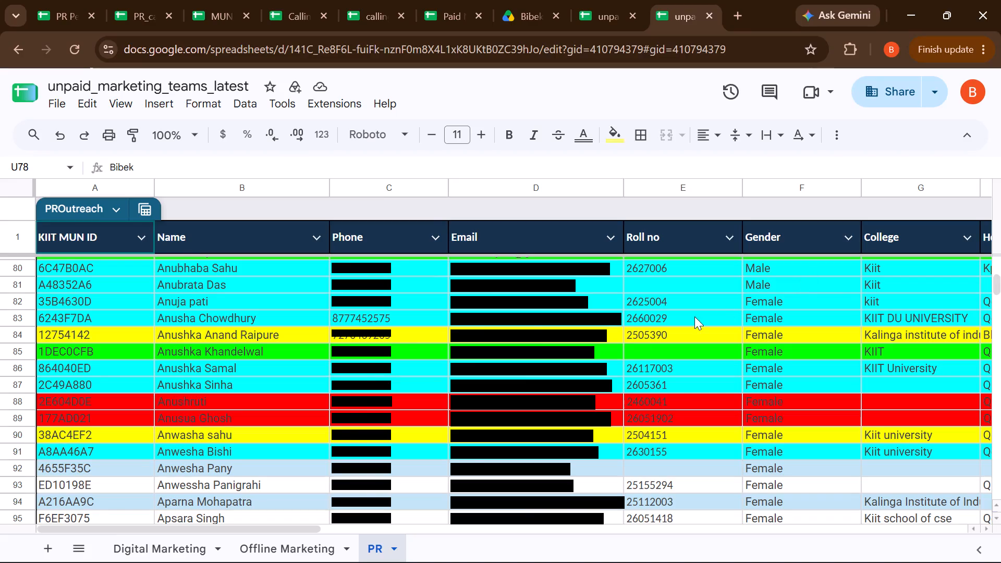
pyautogui.scroll(1, 428, 336)
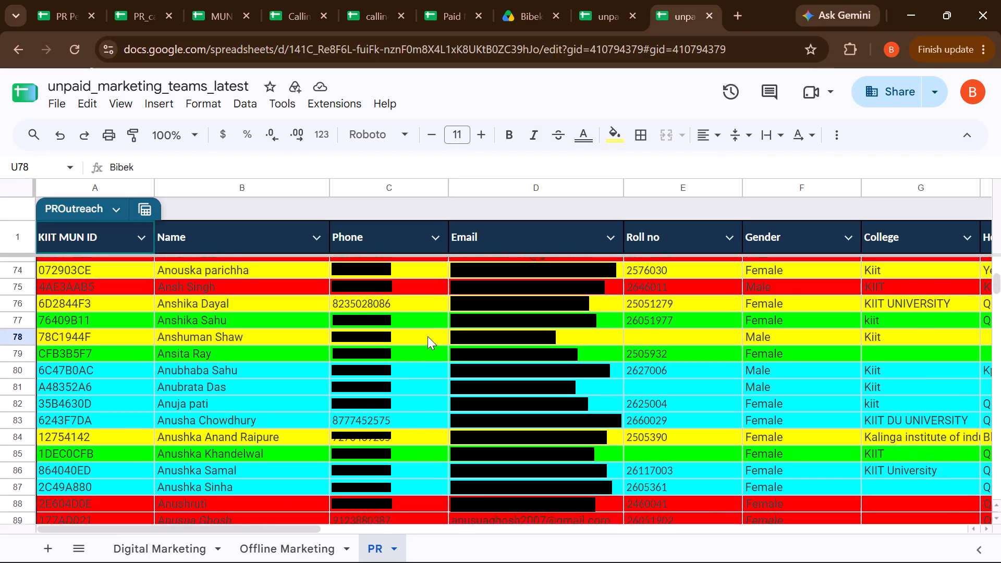
pyautogui.scroll(2, 428, 336)
pyautogui.click(294, 361)
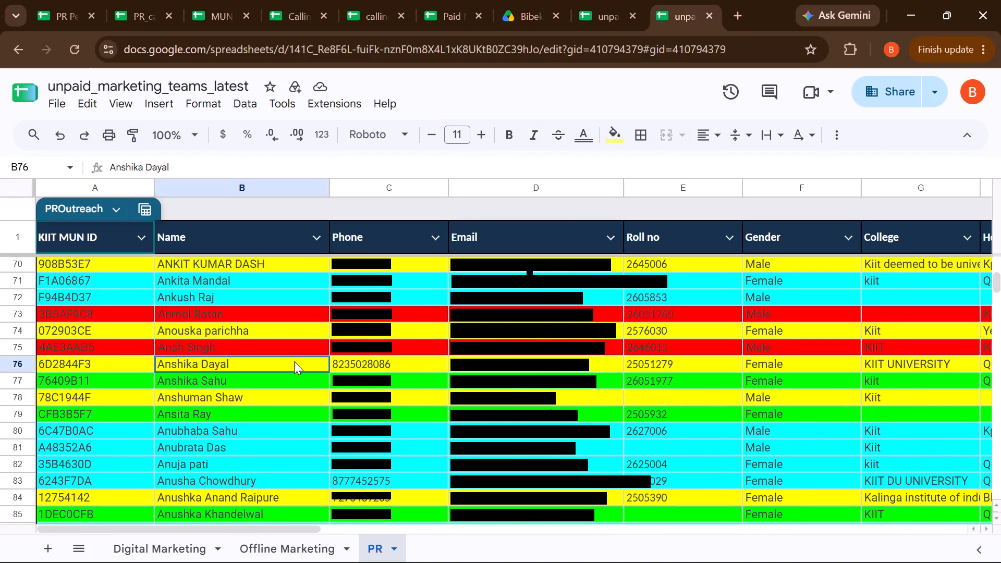
pyautogui.press('Down')
pyautogui.press('Down')
pyautogui.scroll(-1, 294, 361)
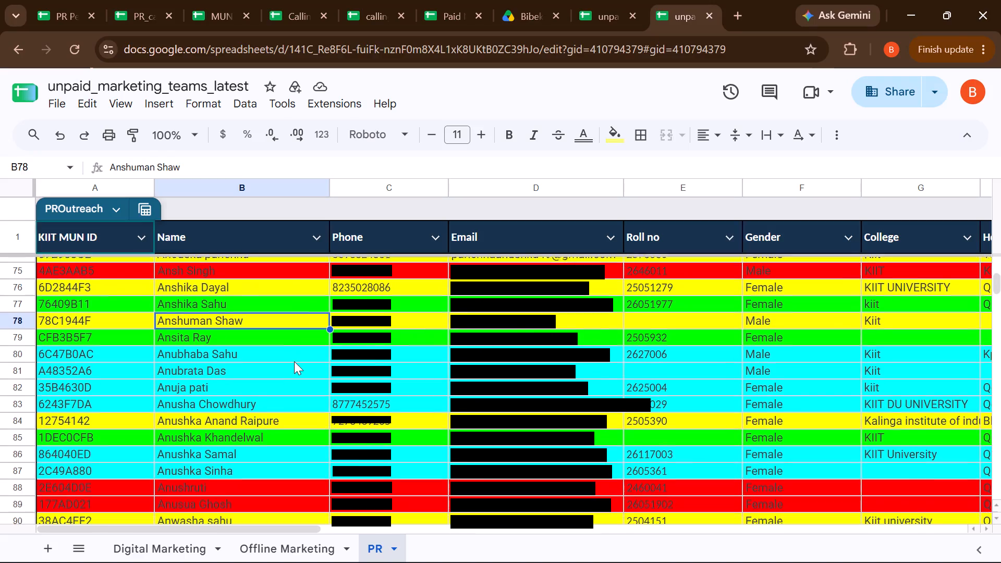
pyautogui.scroll(-2, 294, 361)
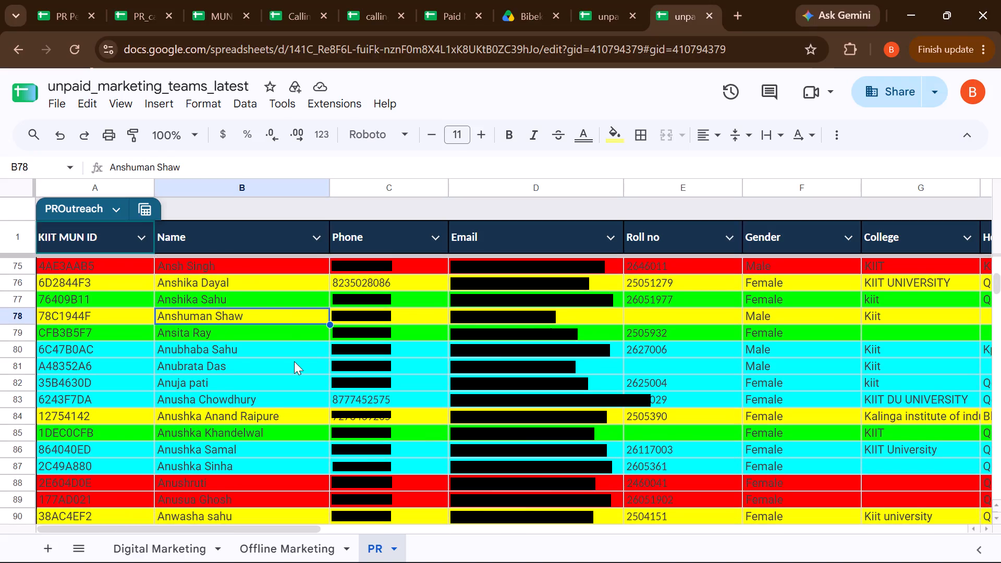
pyautogui.scroll(-3, 294, 361)
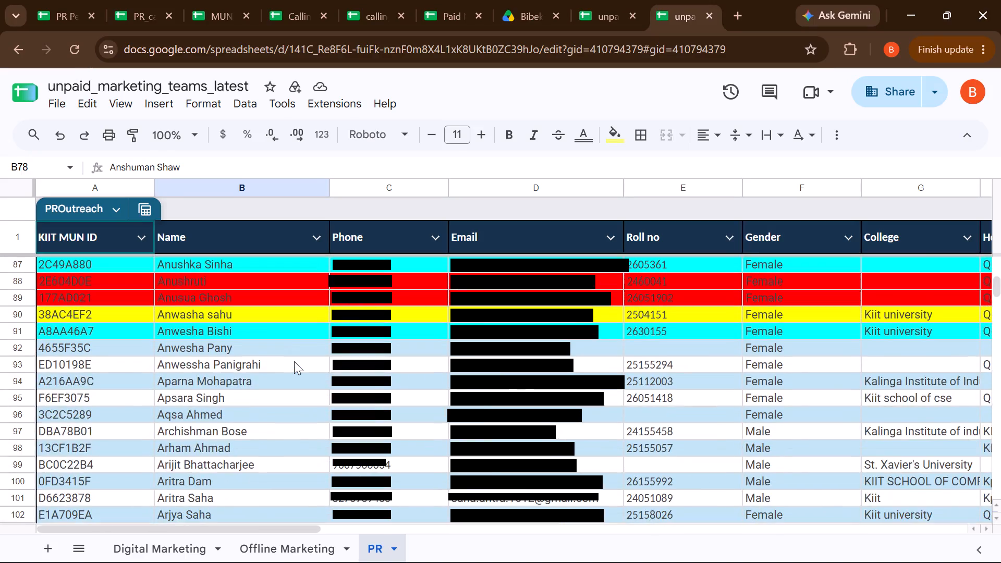
pyautogui.scroll(-1, 294, 361)
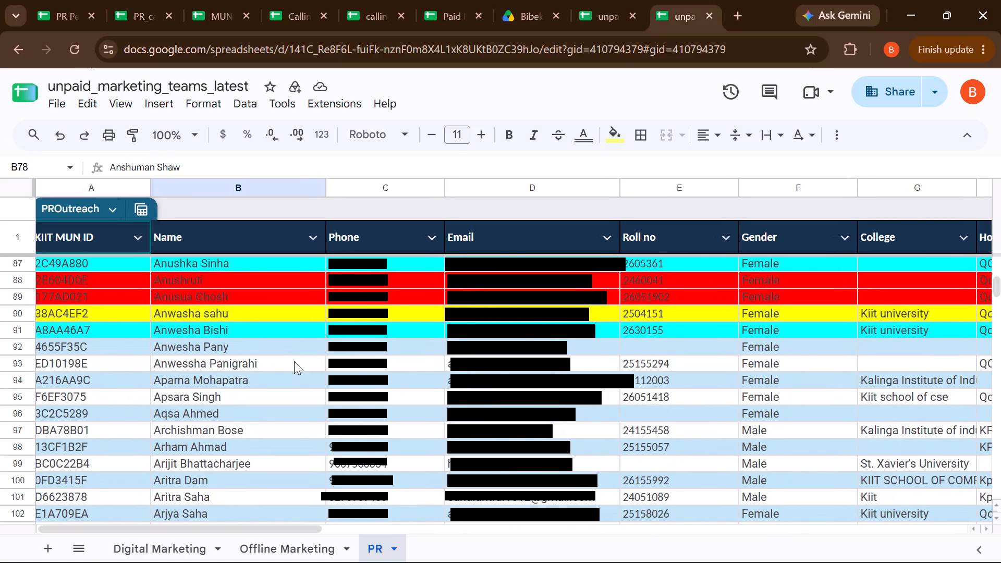
pyautogui.scroll(1, 294, 361)
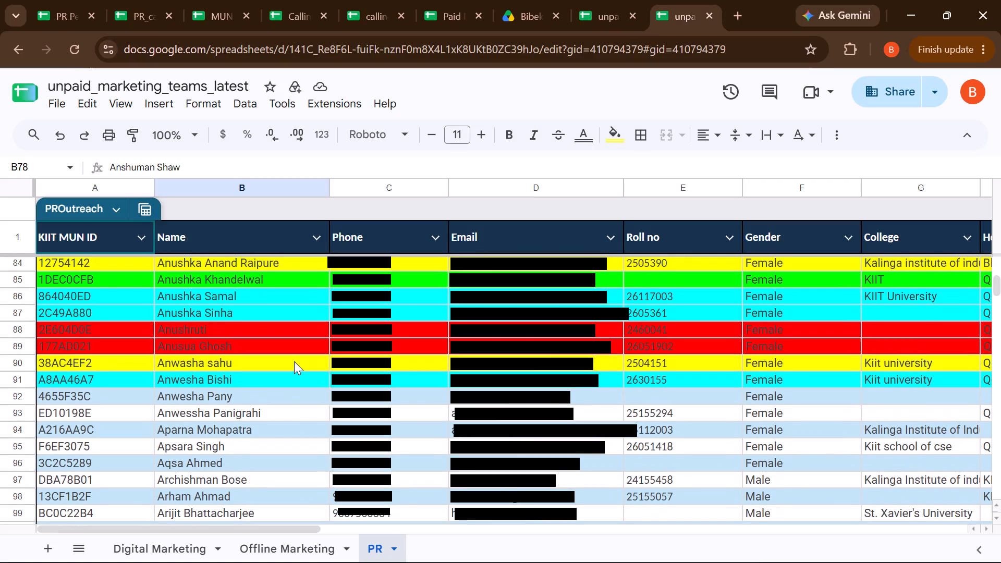
pyautogui.scroll(1, 294, 361)
pyautogui.scroll(1, 370, 341)
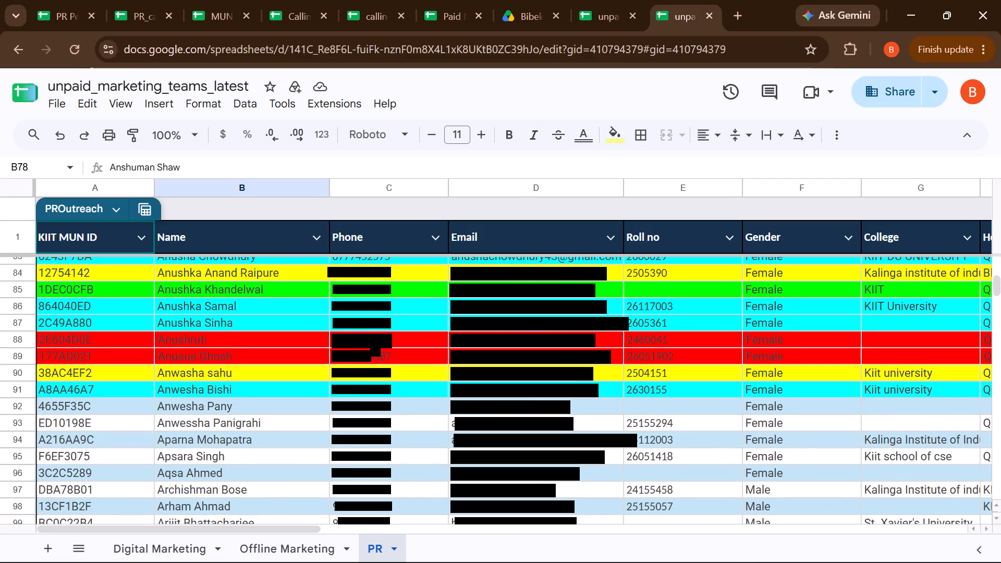
pyautogui.scroll(2, 370, 341)
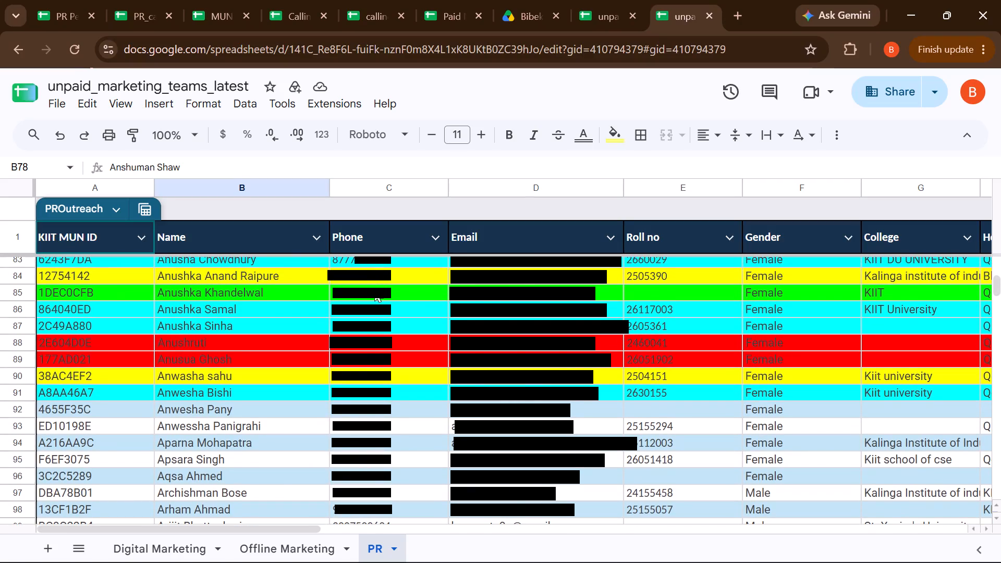
pyautogui.scroll(3, 374, 289)
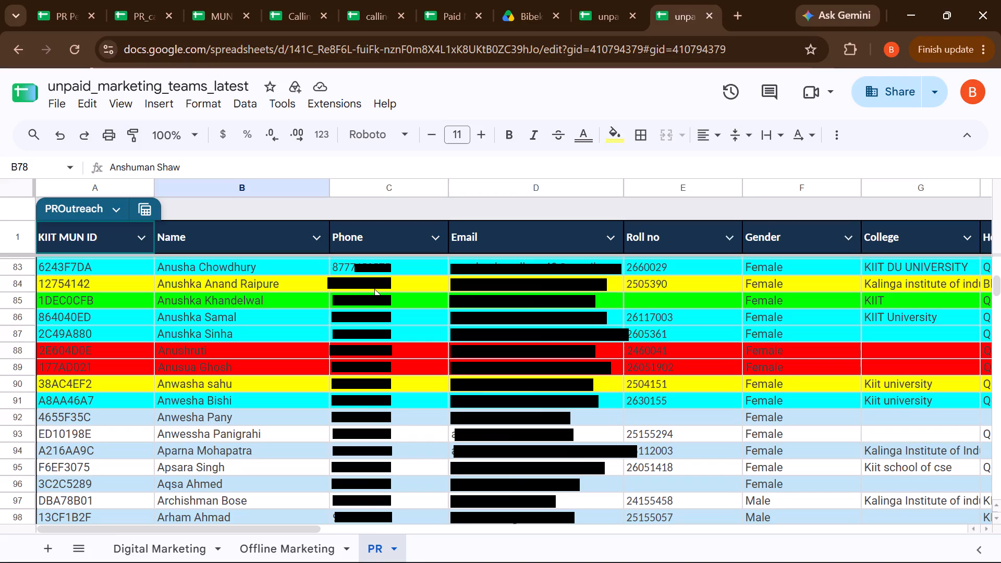
pyautogui.scroll(4, 374, 289)
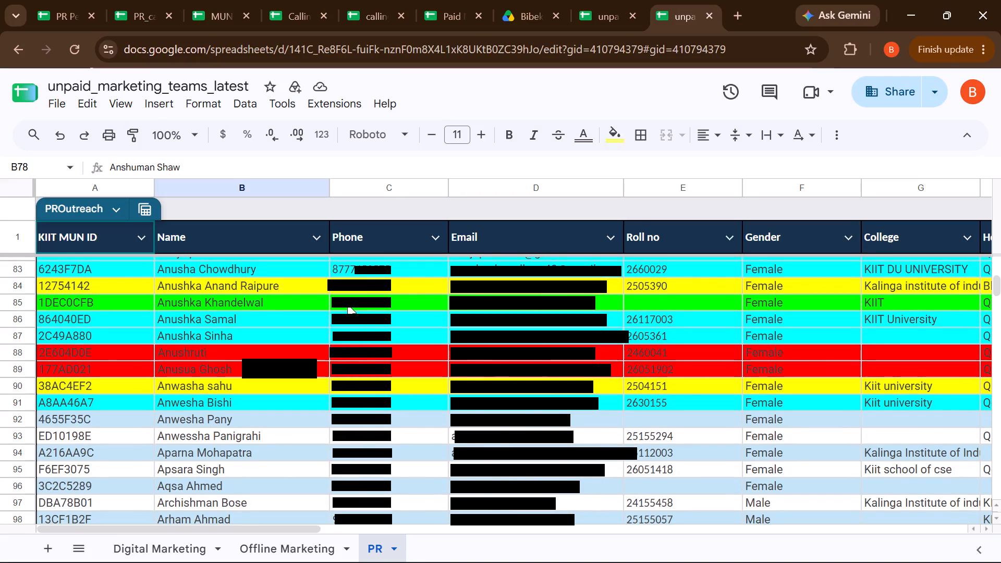
# Make the text of the entire row 85 bold.
pyautogui.click(15, 301)
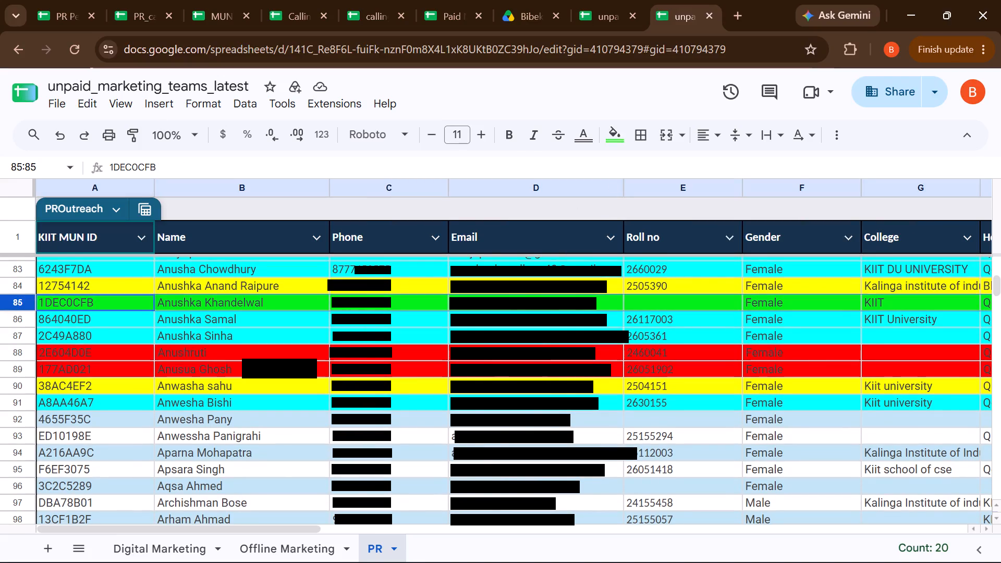
pyautogui.click(512, 136)
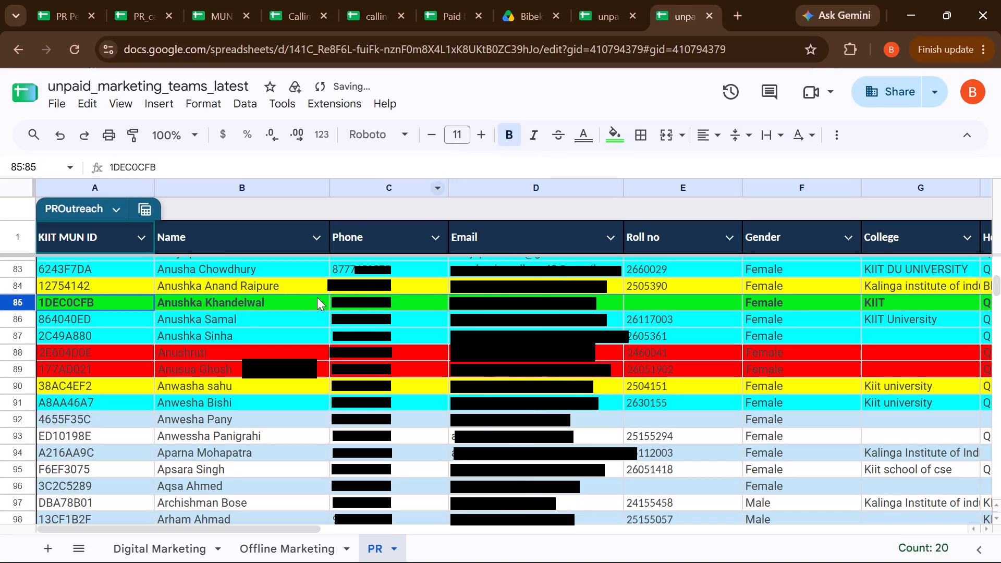
# Review row 85 from the contact's name and phone number across to the payment status, outreach status and remark.
pyautogui.click(317, 297)
pyautogui.click(351, 296)
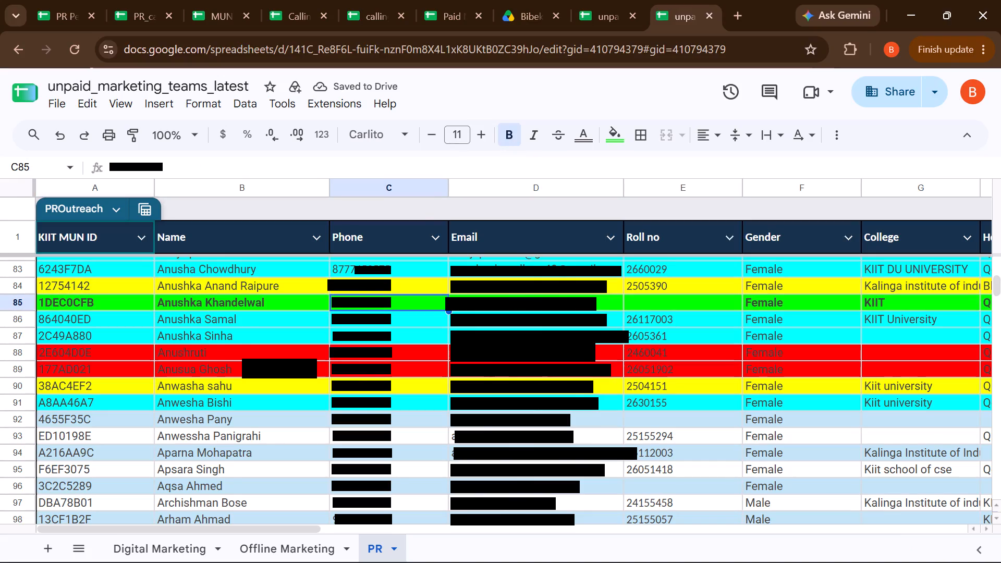
pyautogui.press('Right')
pyautogui.press('Right')
pyautogui.press('Right')
pyautogui.press('Right')
pyautogui.press('Right')
pyautogui.press('Right')
pyautogui.press('Right')
pyautogui.press('Right')
pyautogui.press('Right')
pyautogui.press('Right')
pyautogui.press('Right')
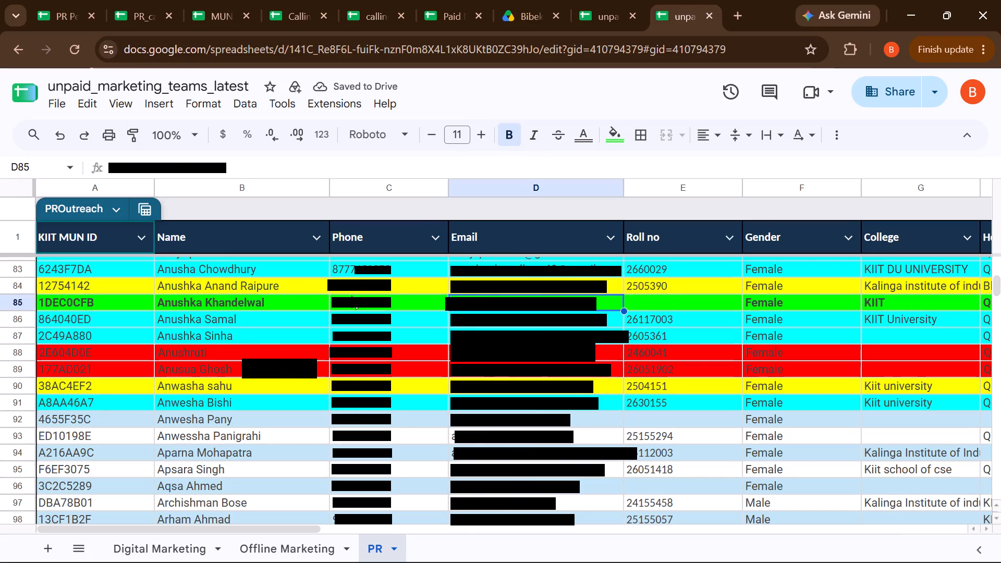
pyautogui.press('Right')
pyautogui.press('Right')
pyautogui.press('Right')
pyautogui.press('Right')
pyautogui.press('Right')
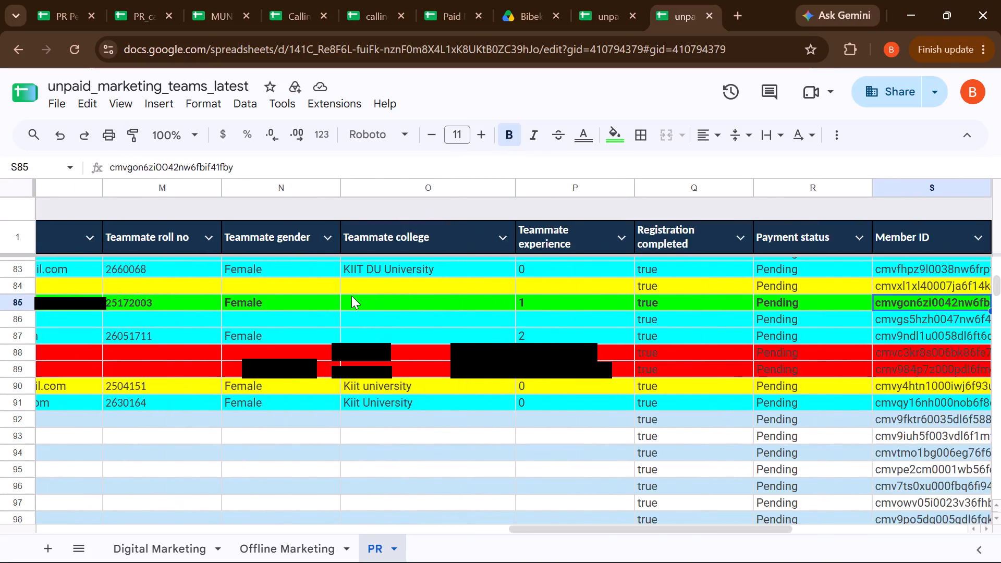
pyautogui.press('Right')
pyautogui.press('Right')
pyautogui.press('Right')
pyautogui.press('Right')
pyautogui.press('Right')
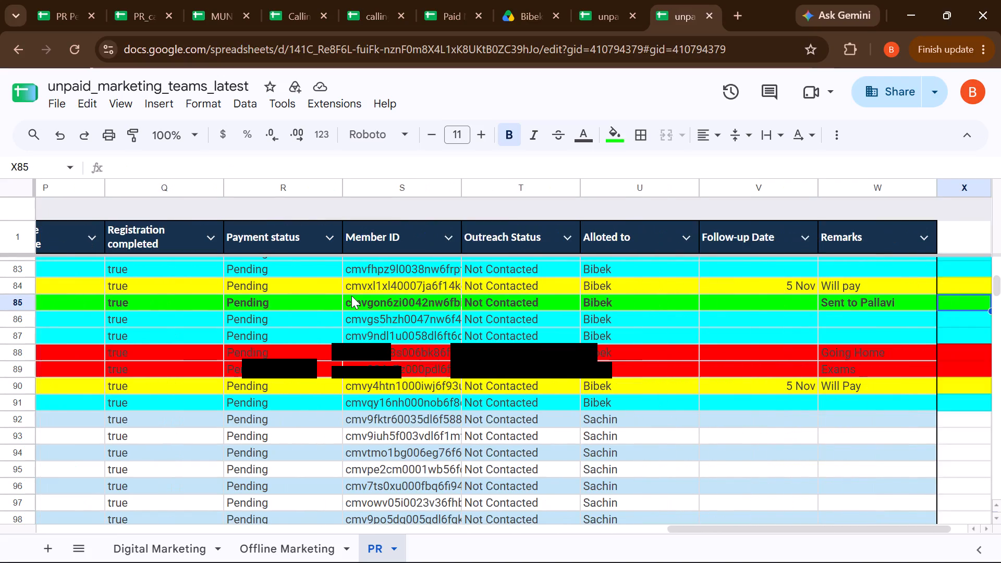
# Return along row 85 from the remark to the contact's KIIT MUN ID, checking the fields on the way.
pyautogui.press('Left')
pyautogui.press('Left')
pyautogui.press('Left')
pyautogui.press('Left')
pyautogui.press('Left')
pyautogui.press('Left')
pyautogui.press('Left')
pyautogui.press('Left')
pyautogui.press('Left')
pyautogui.press('Left')
pyautogui.press('Left')
pyautogui.press('Left')
pyautogui.press('Left')
pyautogui.press('Left')
pyautogui.press('Left')
pyautogui.press('Left')
pyautogui.press('Left')
pyautogui.press('Left')
pyautogui.press('Left')
pyautogui.press('Left')
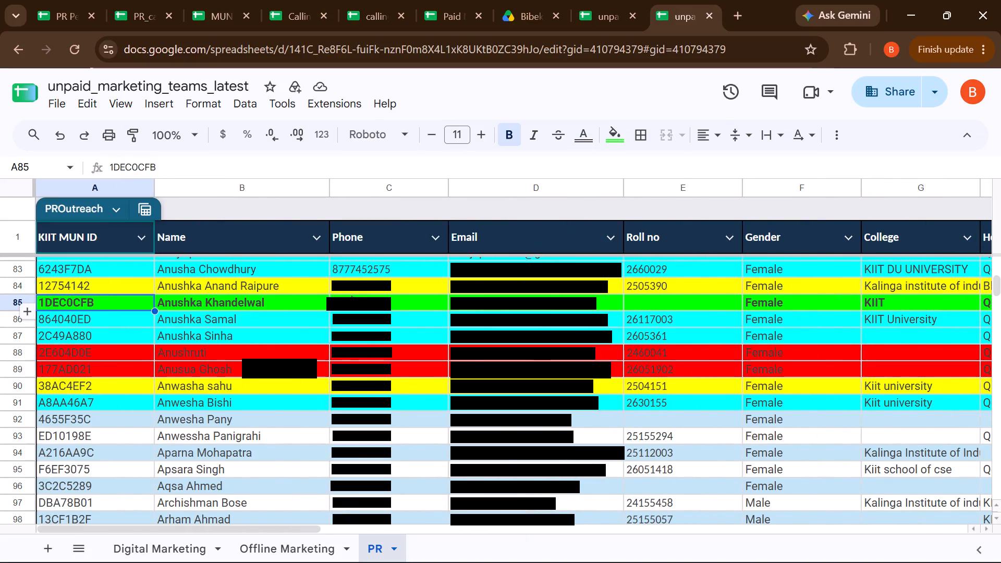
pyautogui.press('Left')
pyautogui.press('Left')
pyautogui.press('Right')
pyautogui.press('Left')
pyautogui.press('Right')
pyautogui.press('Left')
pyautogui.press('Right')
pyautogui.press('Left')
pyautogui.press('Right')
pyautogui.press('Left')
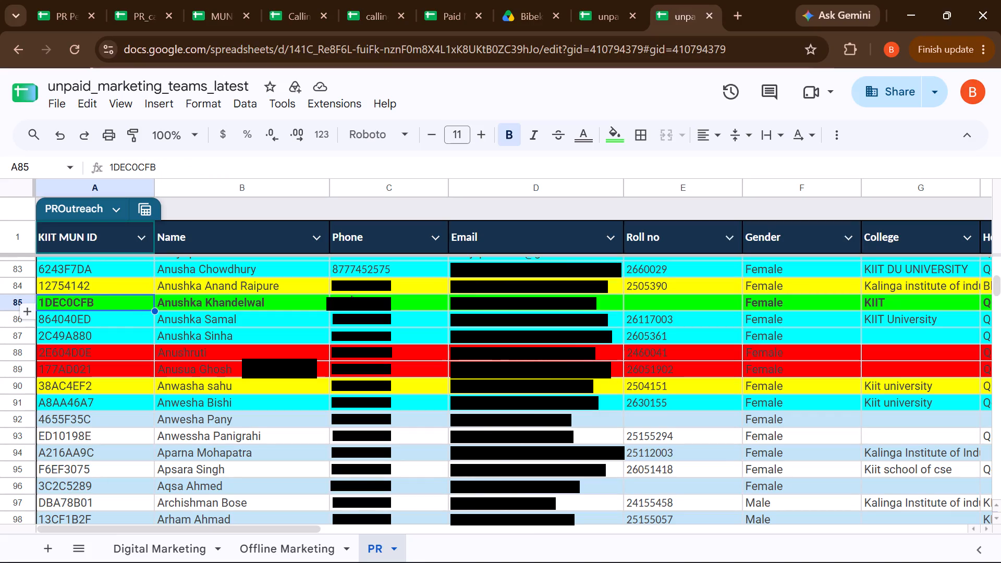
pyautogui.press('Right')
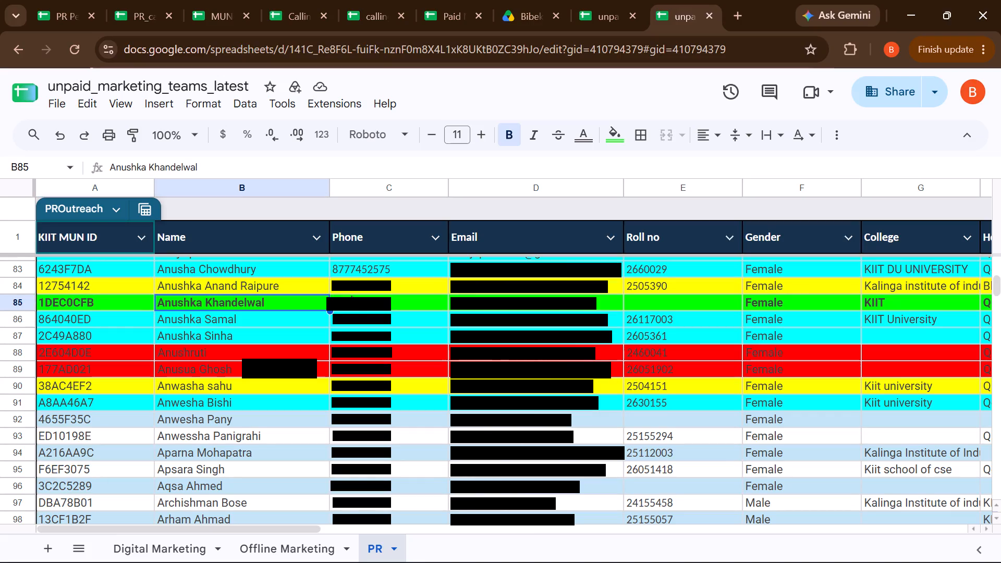
# Locate the yellow row 78 among Bibek's contacts and check the contact's basic details, ending on the KIIT MUN ID.
pyautogui.scroll(2, 316, 338)
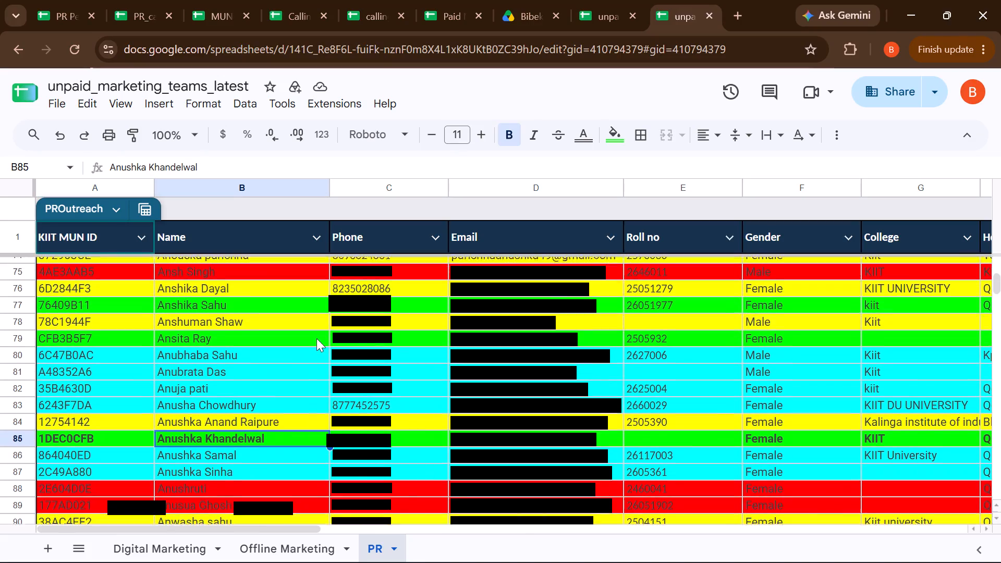
pyautogui.scroll(1, 316, 338)
pyautogui.click(248, 339)
pyautogui.press('Right')
pyautogui.press('Right')
pyautogui.press('Right')
pyautogui.press('Right')
pyautogui.press('Right')
pyautogui.press('Right')
pyautogui.press('Right')
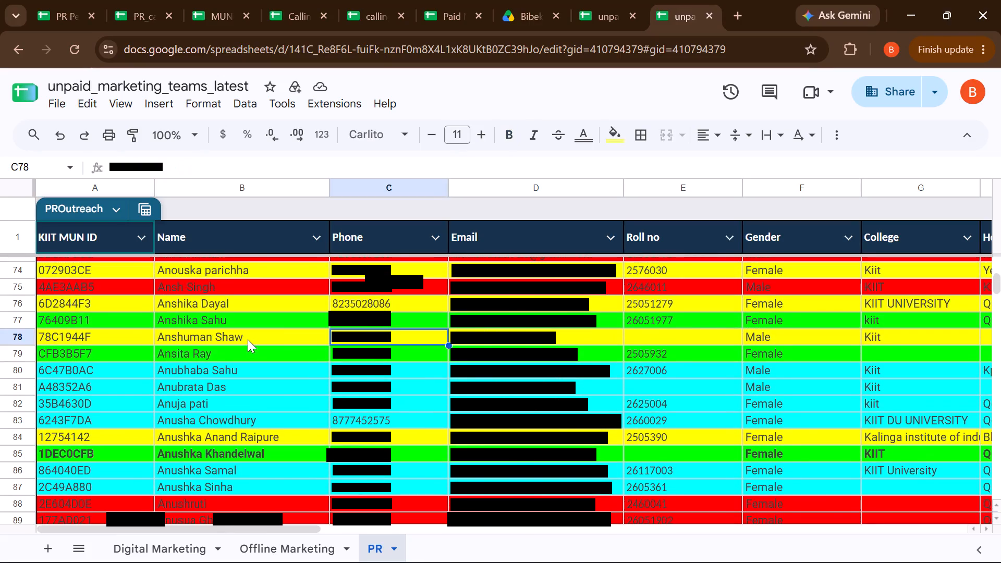
pyautogui.press('Left')
pyautogui.press('Left')
pyautogui.press('Left')
pyautogui.press('Left')
pyautogui.press('Left')
pyautogui.press('Left')
pyautogui.press('Left')
pyautogui.press('Left')
pyautogui.press('Left')
pyautogui.press('Left')
pyautogui.press('Left')
pyautogui.press('Left')
pyautogui.press('Left')
pyautogui.press('Left')
pyautogui.press('Left')
pyautogui.press('Left')
pyautogui.press('Left')
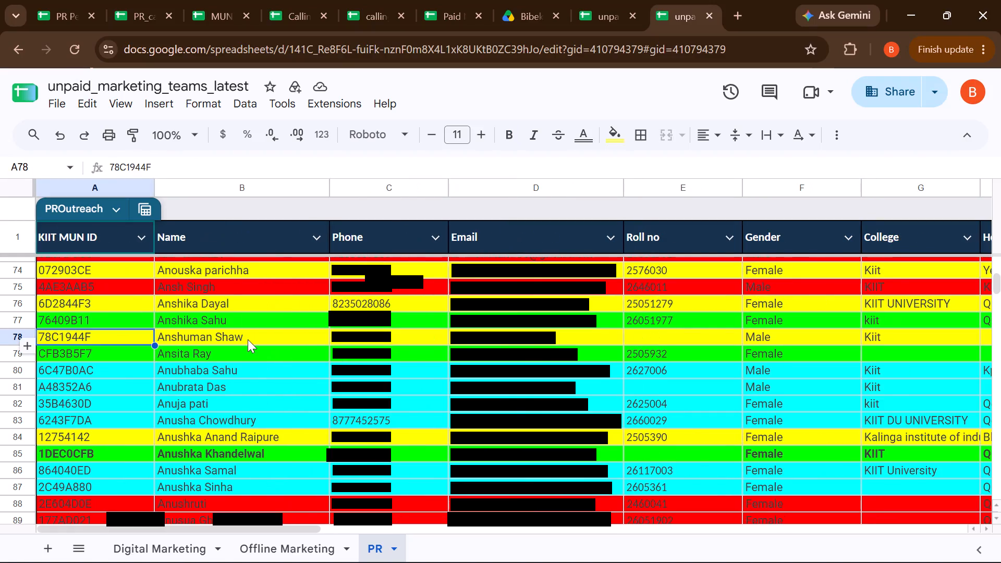
# Review row 78 from the KIIT MUN ID across to the payment status, outreach status, follow-up date and remark.
pyautogui.press('Right')
pyautogui.press('Right')
pyautogui.press('Right')
pyautogui.press('Right')
pyautogui.press('Right')
pyautogui.press('Right')
pyautogui.press('Right')
pyautogui.press('Right')
pyautogui.press('Right')
pyautogui.press('Right')
pyautogui.press('Right')
pyautogui.press('Right')
pyautogui.press('Right')
pyautogui.press('Right')
pyautogui.press('Right')
pyautogui.press('Right')
pyautogui.press('Right')
pyautogui.press('Right')
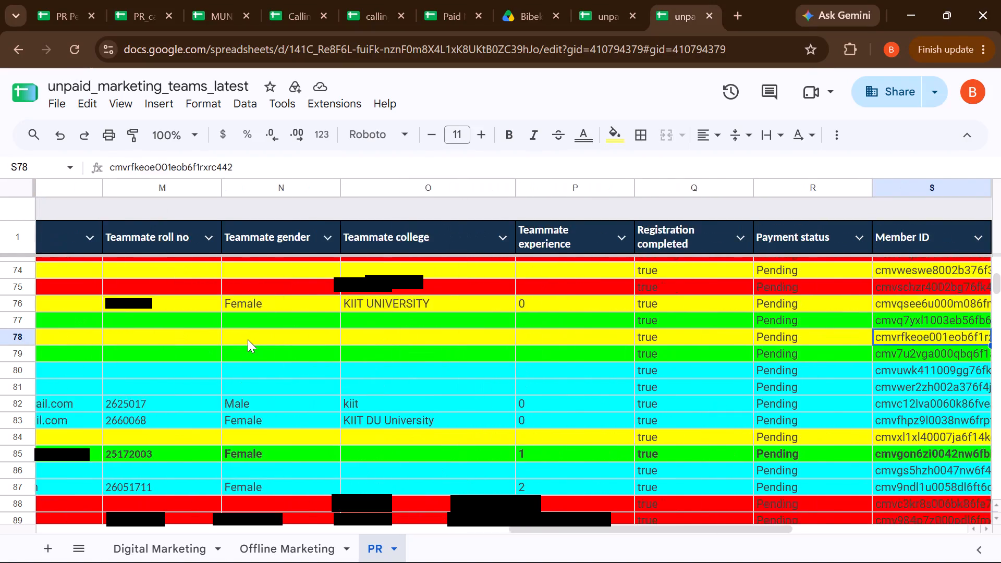
pyautogui.press('Right')
pyautogui.press('Right')
pyautogui.press('Right')
pyautogui.press('Right')
pyautogui.press('Right')
pyautogui.press('Left')
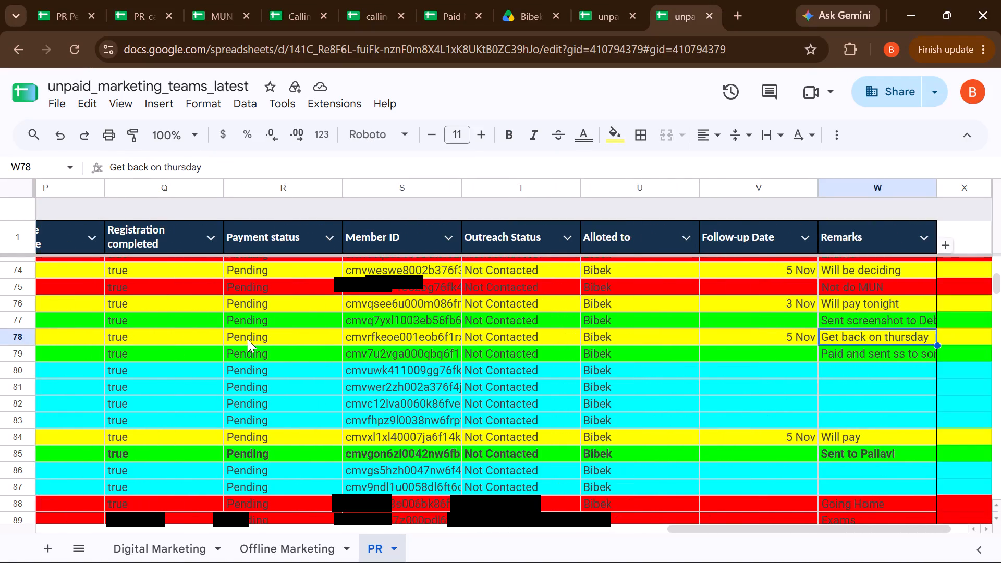
# Return along row 78 from the remark to the contact's name, checking the fields on the way.
pyautogui.press('Left')
pyautogui.press('Left')
pyautogui.press('Left')
pyautogui.press('Left')
pyautogui.press('Left')
pyautogui.press('Left')
pyautogui.press('Left')
pyautogui.press('Left')
pyautogui.press('Left')
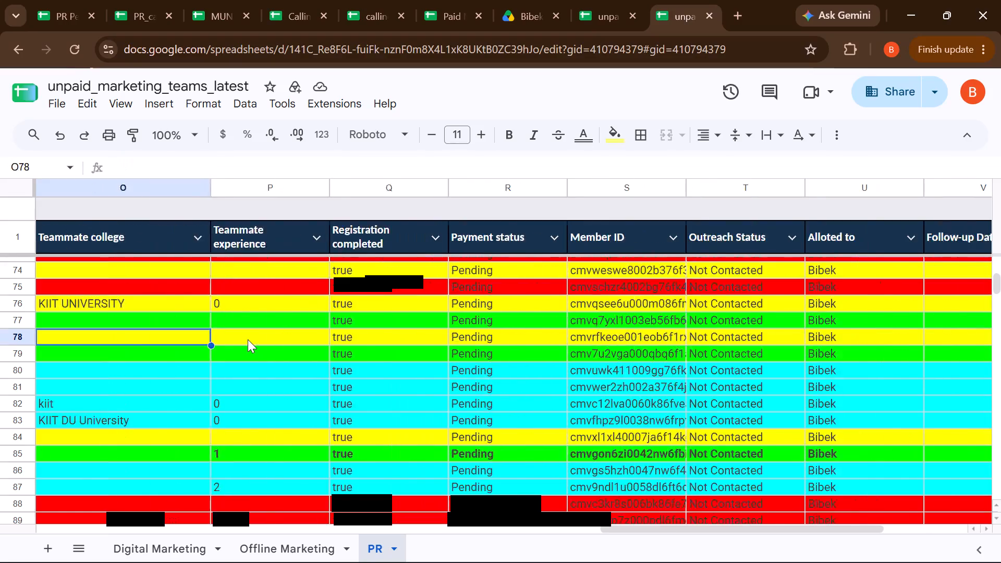
pyautogui.press('Left')
pyautogui.press('Left')
pyautogui.press('Left')
pyautogui.press('Left')
pyautogui.press('Left')
pyautogui.press('Left')
pyautogui.press('Left')
pyautogui.press('Left')
pyautogui.press('Left')
pyautogui.press('Left')
pyautogui.press('Left')
pyautogui.press('Left')
pyautogui.press('Left')
pyautogui.press('Left')
pyautogui.press('Left')
pyautogui.press('Left')
pyautogui.press('Left')
pyautogui.press('Left')
pyautogui.press('Left')
pyautogui.press('Left')
pyautogui.press('Right')
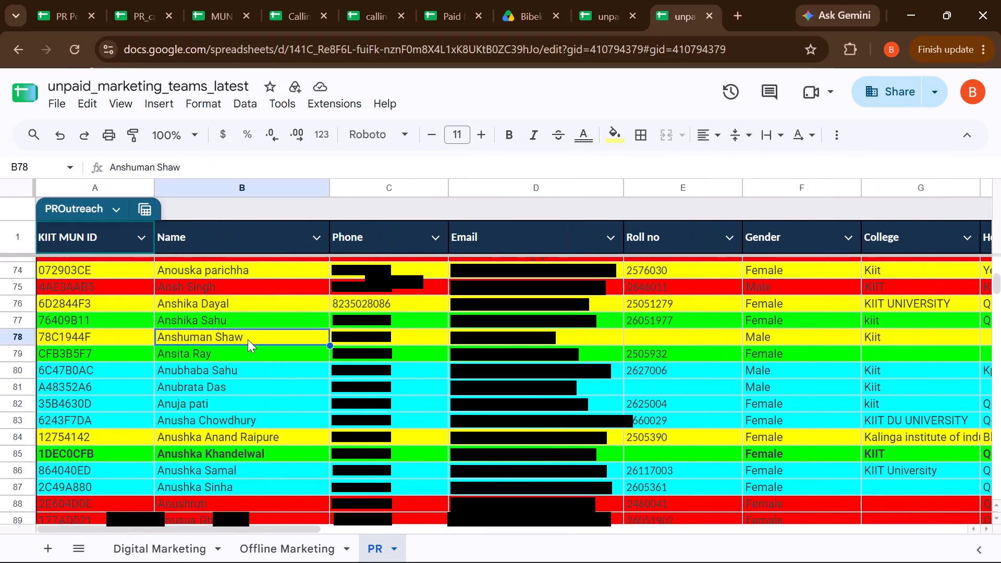
# Move down the name column to the contact in row 80.
pyautogui.press('Down')
pyautogui.press('Down')
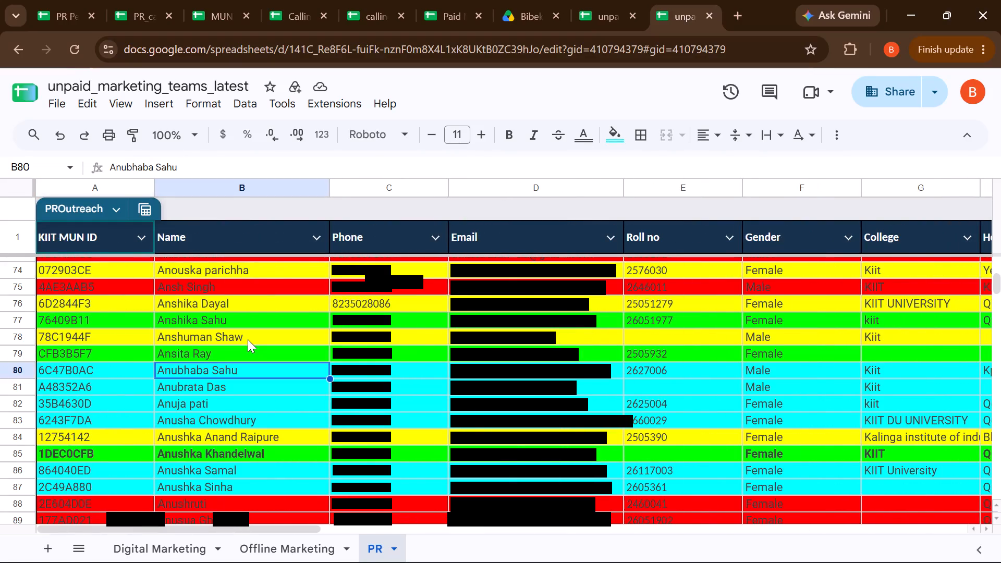
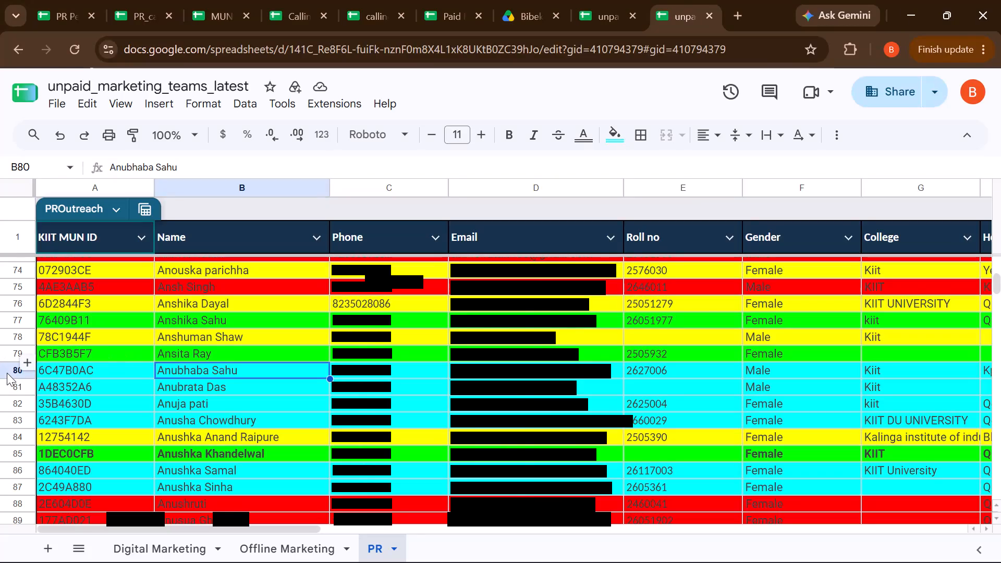
# Select the whole of row 80 to check the contact's entry, ending on the name cell.
pyautogui.click(7, 373)
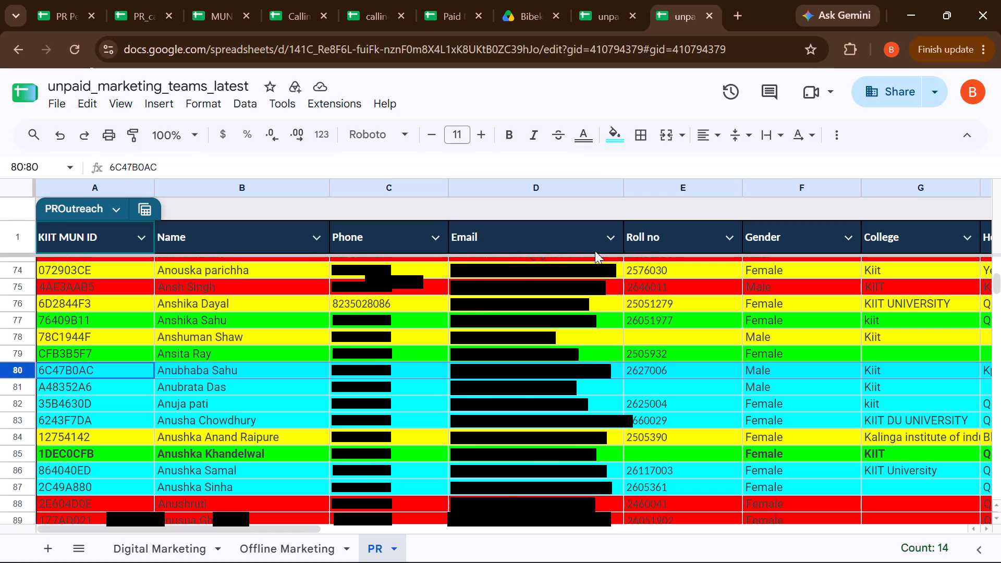
pyautogui.click(258, 375)
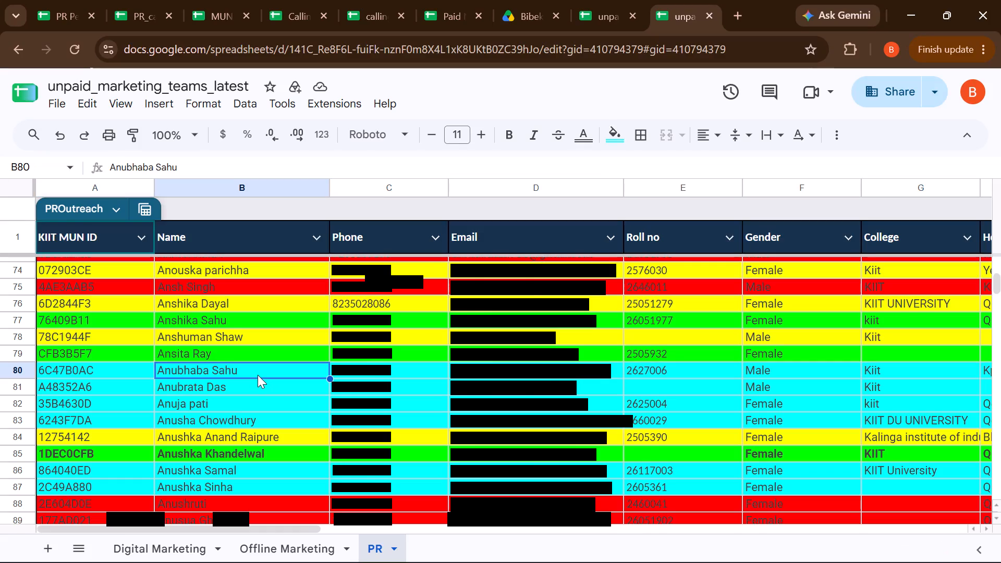
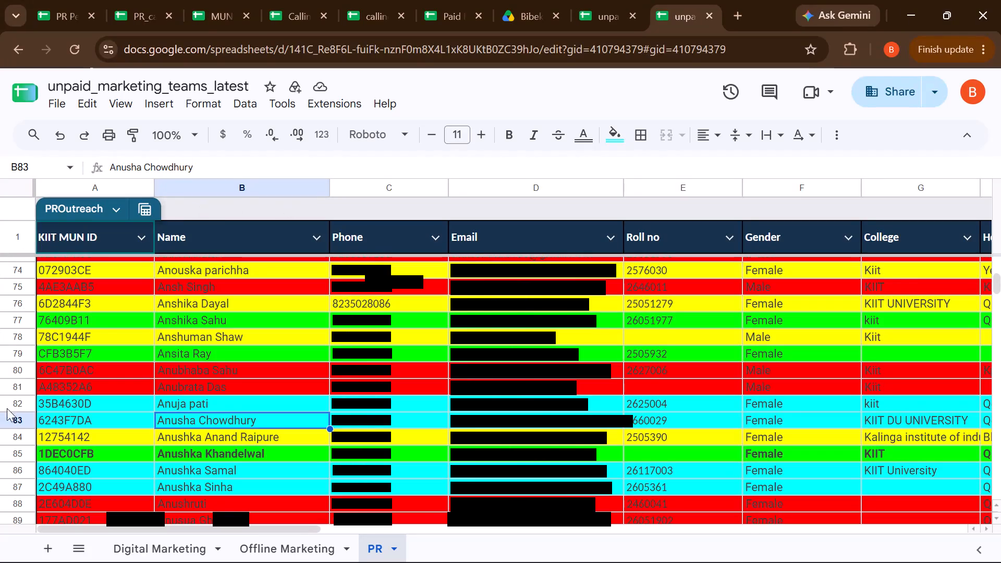
# Fill the whole of row 83 with red.
pyautogui.click(17, 421)
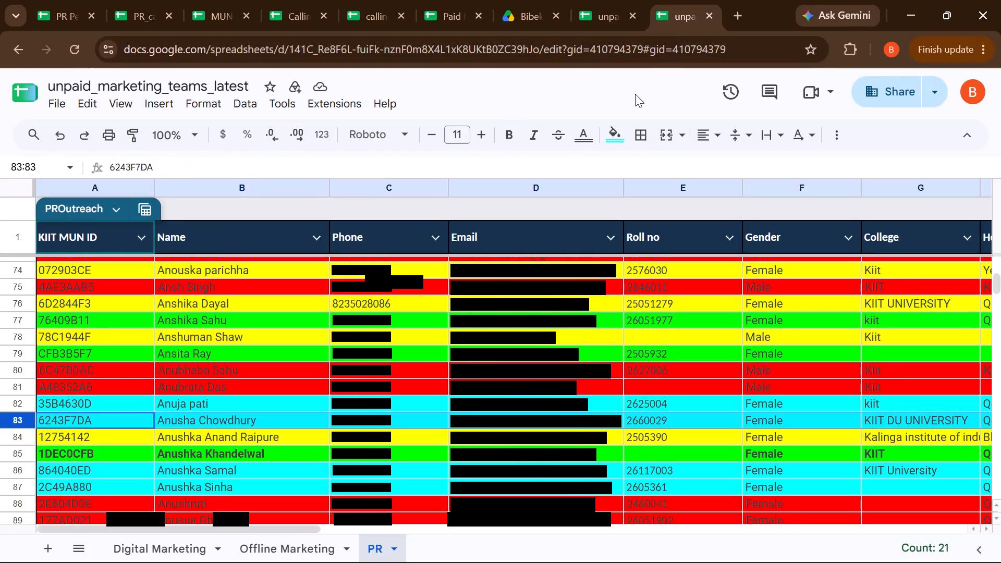
pyautogui.click(617, 125)
pyautogui.click(638, 201)
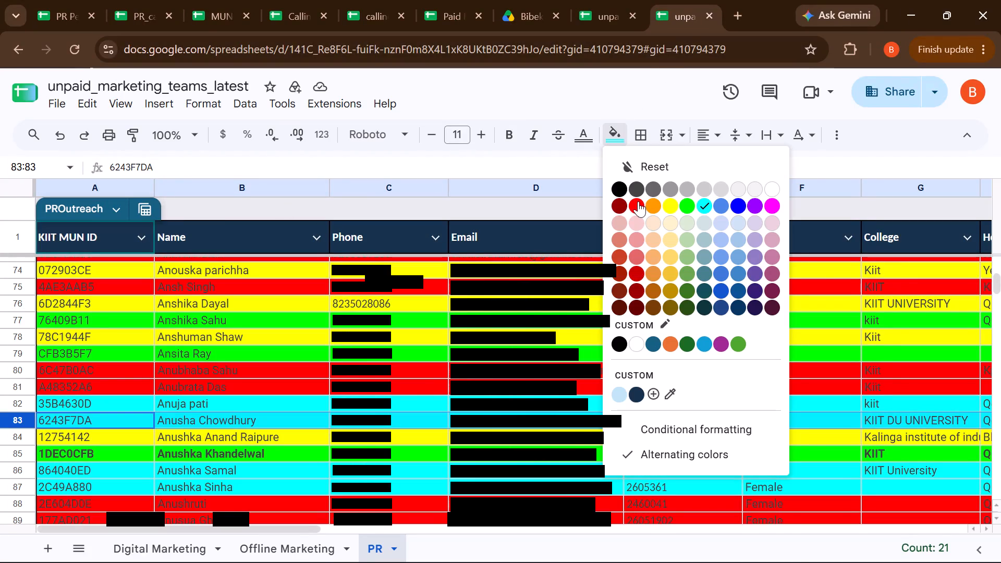
# Enter the remark "Exams" for the contact in row 83.
pyautogui.click(402, 418)
pyautogui.press('Right')
pyautogui.press('Right')
pyautogui.press('Right')
pyautogui.press('Right')
pyautogui.press('Right')
pyautogui.press('Right')
pyautogui.press('Right')
pyautogui.press('Right')
pyautogui.press('Right')
pyautogui.press('Right')
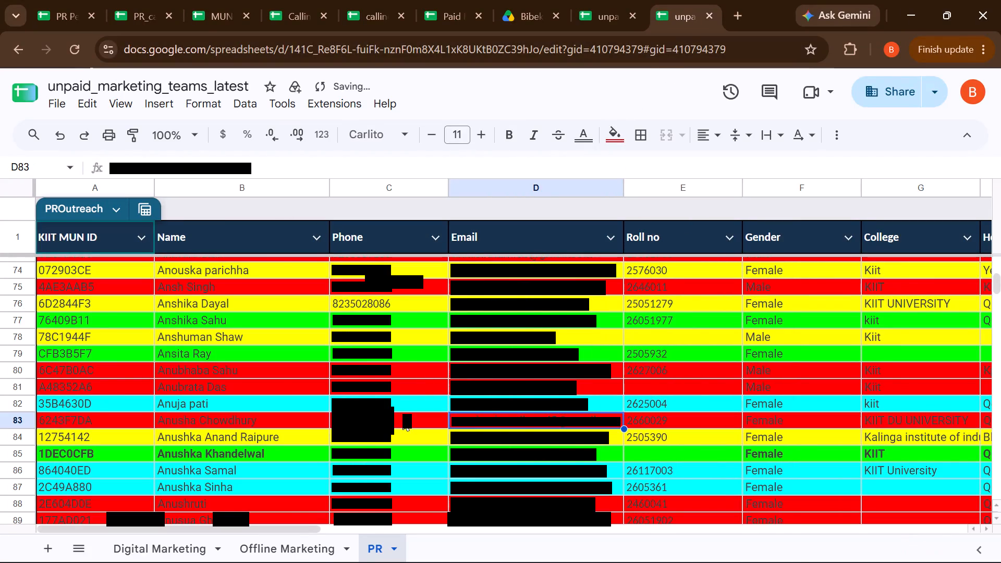
pyautogui.press('Right')
pyautogui.press('Right')
pyautogui.press('Right')
pyautogui.press('Right')
pyautogui.press('Right')
pyautogui.press('Right')
pyautogui.press('Right')
pyautogui.press('Right')
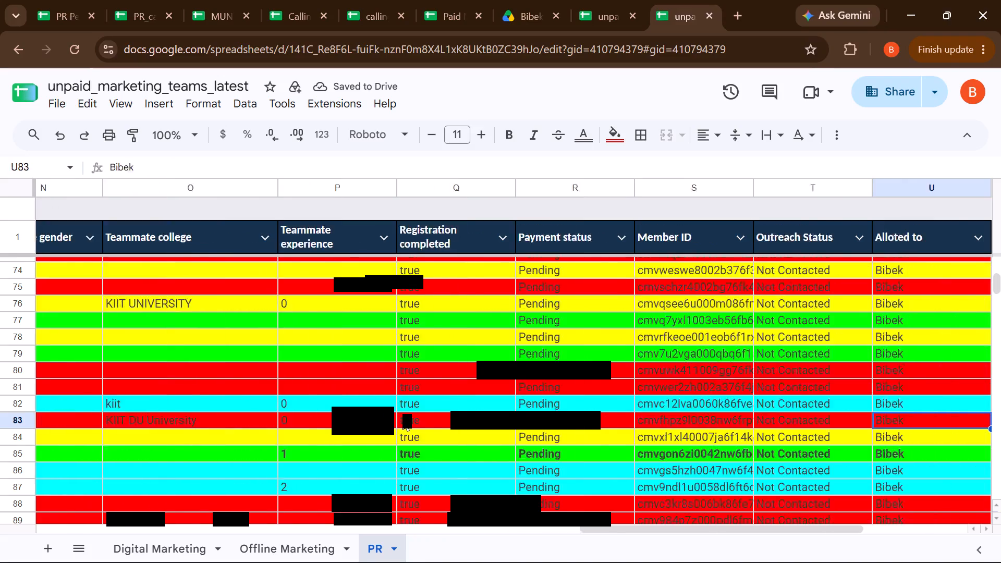
pyautogui.press('Right')
pyautogui.press('Right')
pyautogui.write('Exams')
pyautogui.press('Return')
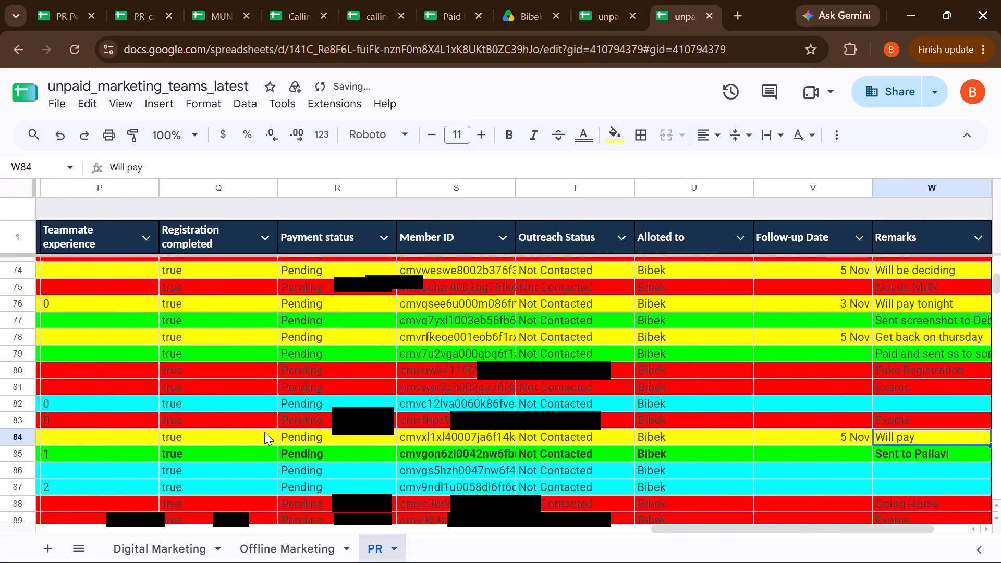
# Examine row 84 from the contact's name across to the follow-up date and remark.
pyautogui.press('Up')
pyautogui.press('Left')
pyautogui.press('Left')
pyautogui.press('Left')
pyautogui.press('Left')
pyautogui.press('Left')
pyautogui.press('Left')
pyautogui.press('Left')
pyautogui.press('Left')
pyautogui.press('Left')
pyautogui.press('Left')
pyautogui.press('Left')
pyautogui.press('Left')
pyautogui.press('Left')
pyautogui.press('Left')
pyautogui.press('Left')
pyautogui.press('Left')
pyautogui.press('Left')
pyautogui.press('Left')
pyautogui.press('Left')
pyautogui.press('Left')
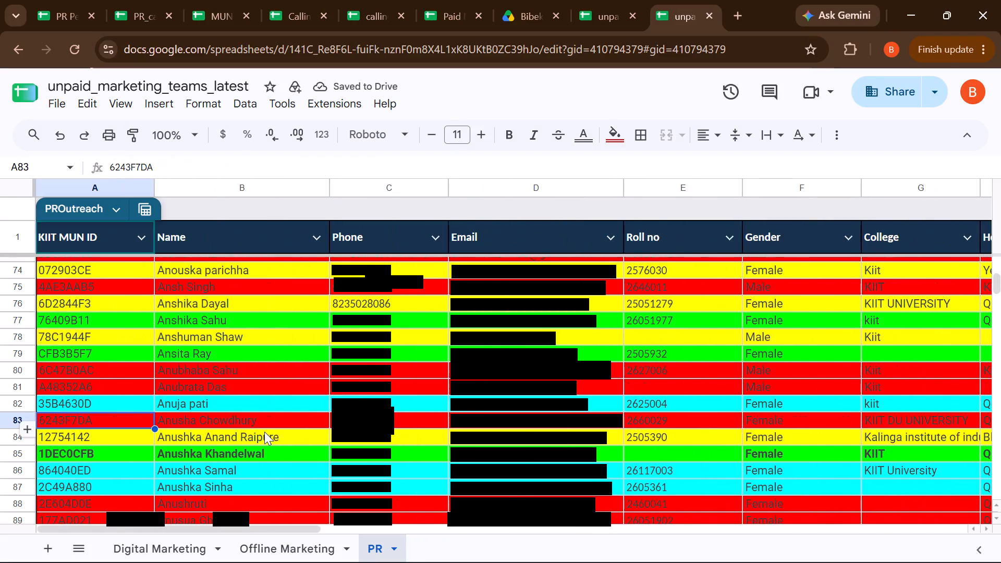
pyautogui.press('Down')
pyautogui.press('Right')
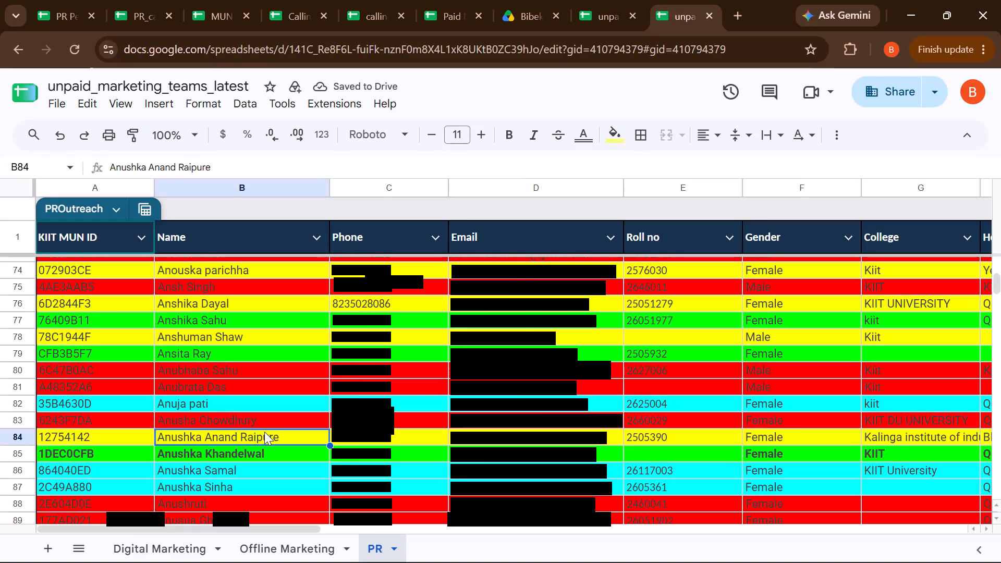
pyautogui.press('Right')
pyautogui.press('Right')
pyautogui.press('Right')
pyautogui.press('Right')
pyautogui.press('Right')
pyautogui.press('Right')
pyautogui.press('Right')
pyautogui.press('Right')
pyautogui.press('Right')
pyautogui.press('Right')
pyautogui.press('Right')
pyautogui.press('Right')
pyautogui.press('Right')
pyautogui.press('Right')
pyautogui.press('Right')
pyautogui.press('Right')
pyautogui.press('Right')
pyautogui.press('Right')
pyautogui.press('Right')
pyautogui.press('Right')
pyautogui.press('Right')
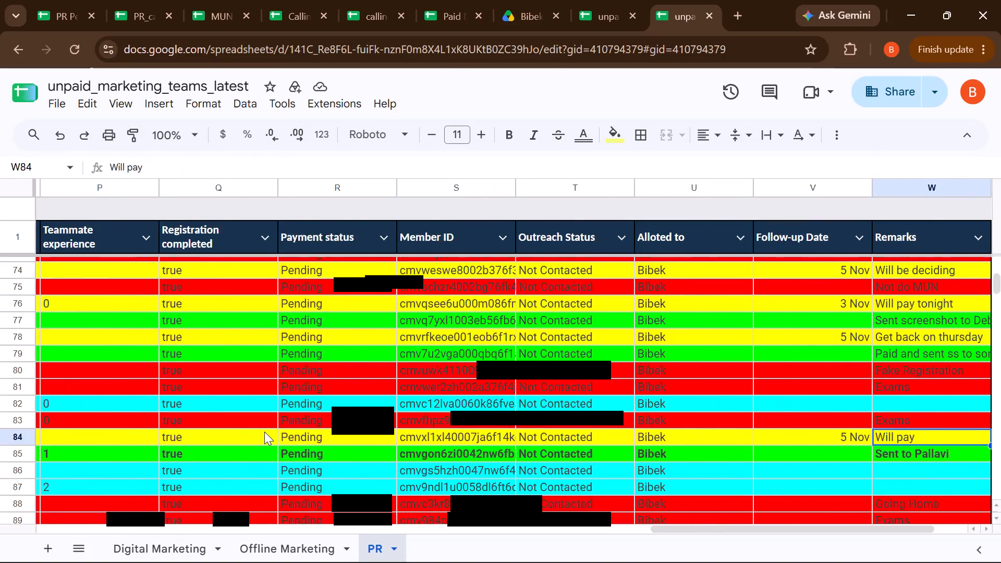
pyautogui.press('Right')
pyautogui.press('Right')
pyautogui.press('Left')
pyautogui.press('Left')
pyautogui.press('Left')
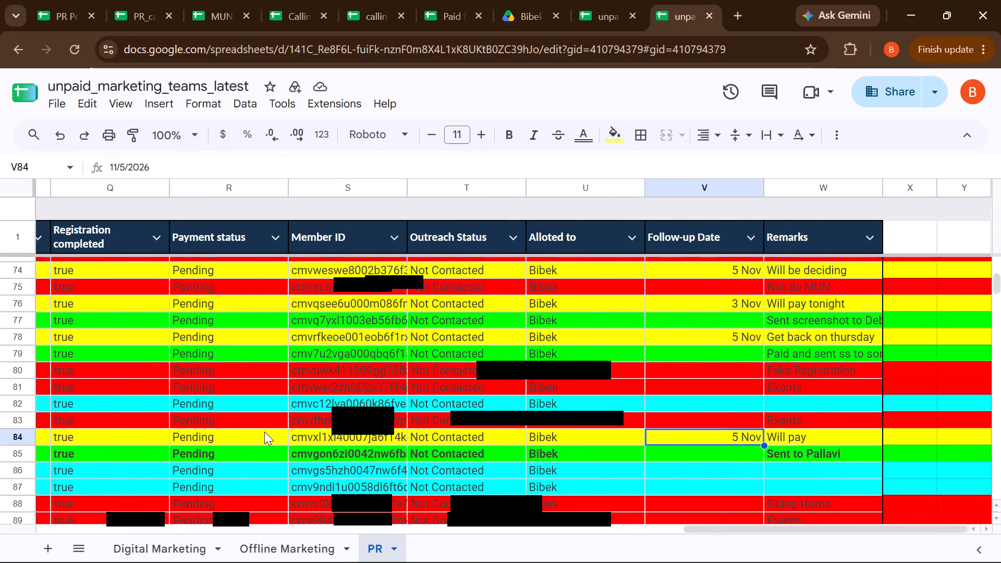
# Go to the phone number of the contact in row 86 and look over the rows below it.
pyautogui.press('Down')
pyautogui.press('Right')
pyautogui.press('Down')
pyautogui.press('Left')
pyautogui.press('Left')
pyautogui.press('Left')
pyautogui.press('Left')
pyautogui.press('Left')
pyautogui.press('Left')
pyautogui.press('Left')
pyautogui.press('Left')
pyautogui.press('Left')
pyautogui.press('Left')
pyautogui.press('Left')
pyautogui.press('Left')
pyautogui.press('Left')
pyautogui.press('Left')
pyautogui.press('Left')
pyautogui.press('Left')
pyautogui.press('Left')
pyautogui.press('Left')
pyautogui.press('Left')
pyautogui.press('Left')
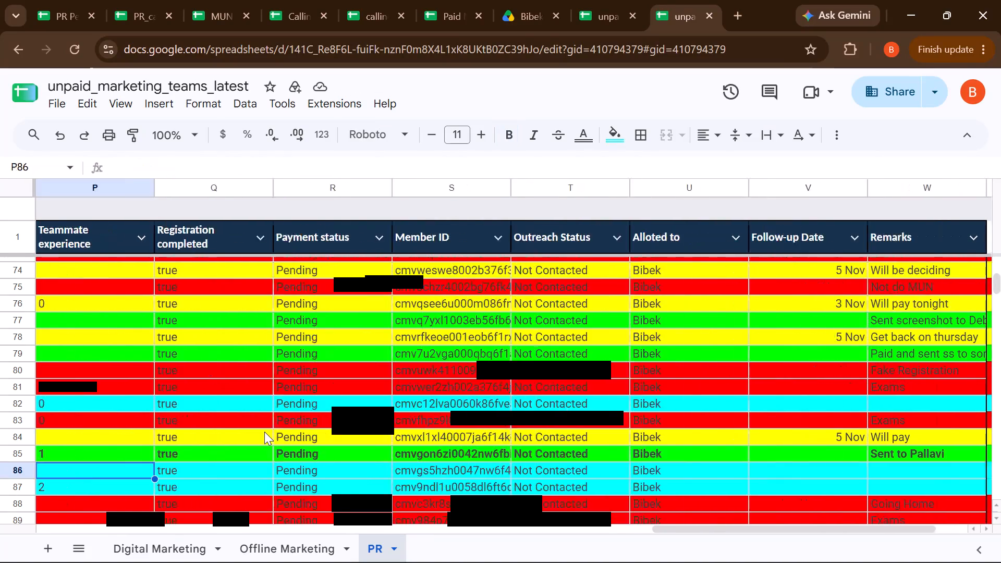
pyautogui.press('Right')
pyautogui.press('Right')
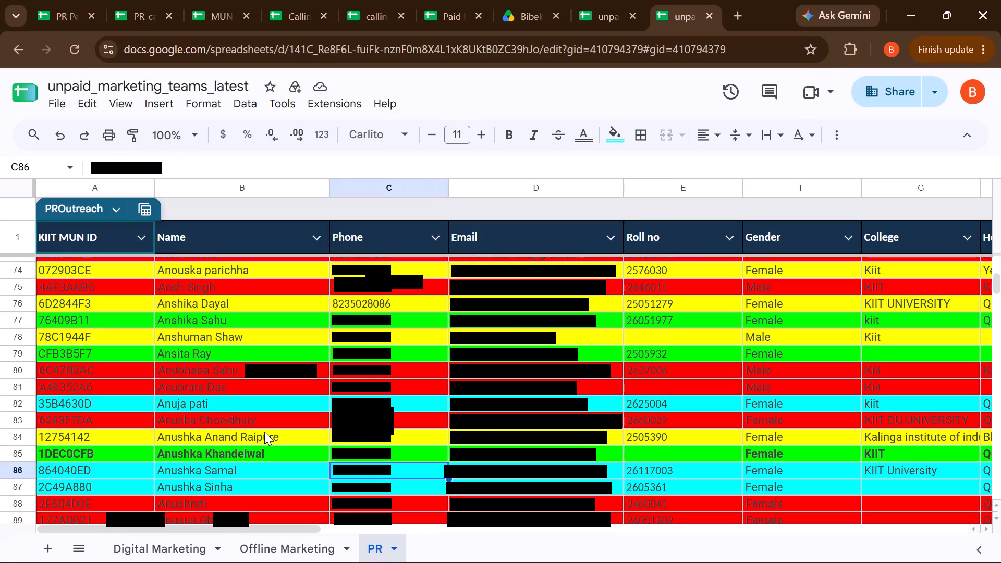
pyautogui.scroll(-1, 264, 432)
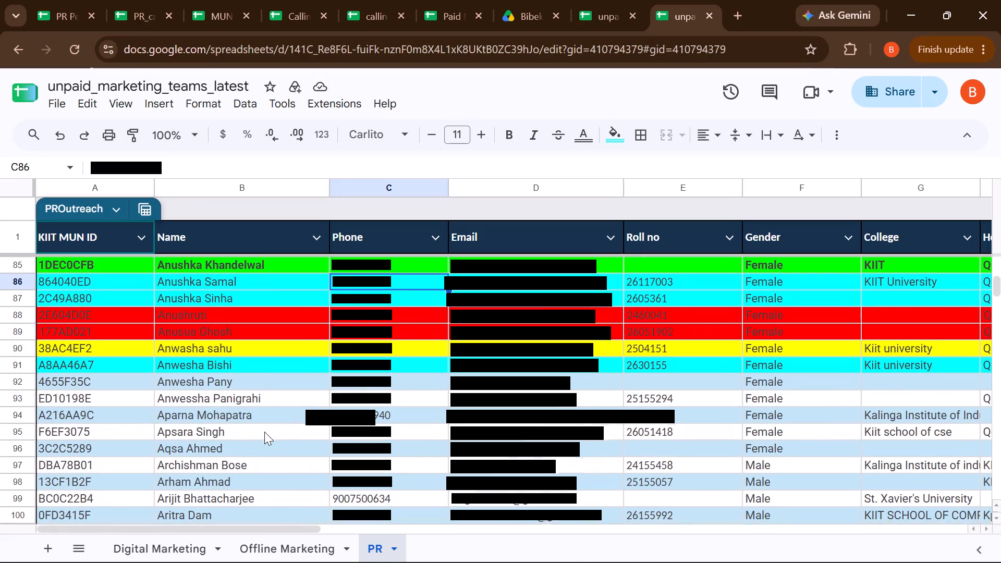
pyautogui.scroll(-1, 264, 432)
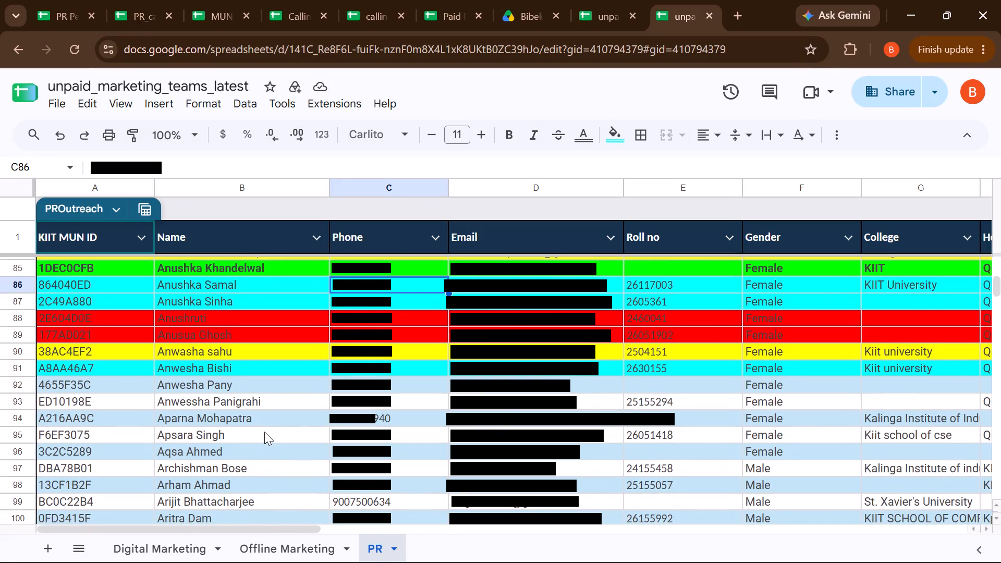
pyautogui.scroll(1, 264, 432)
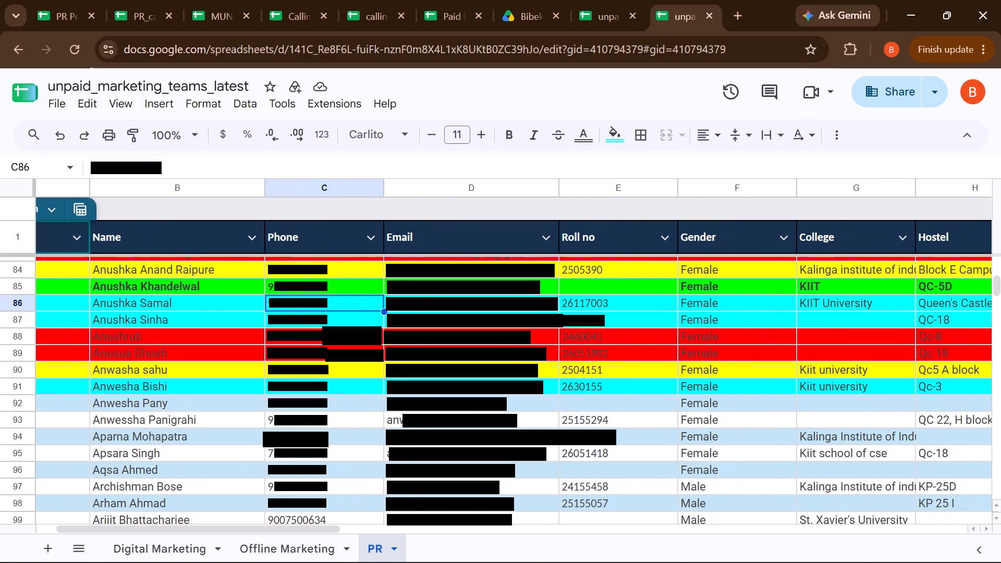
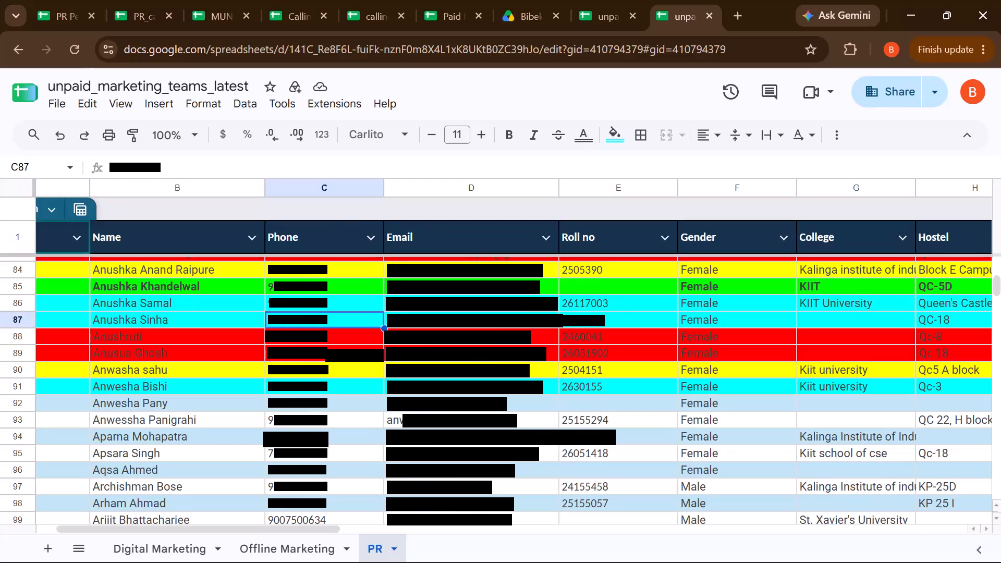
# Examine row 87 from the contact's ID and phone number across to the college and hostel details.
pyautogui.press('Left')
pyautogui.press('Left')
pyautogui.press('Right')
pyautogui.press('Right')
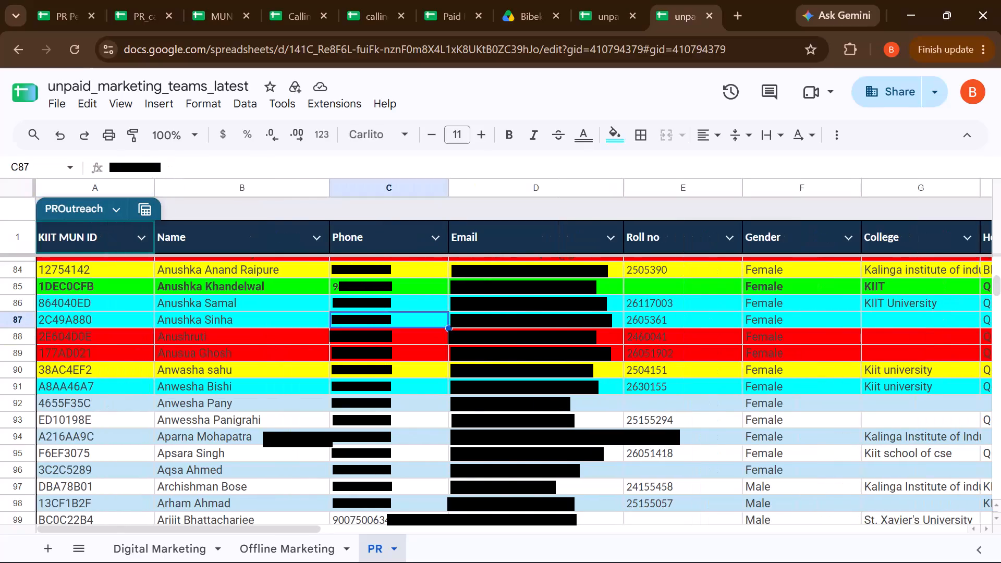
pyautogui.press('Right')
pyautogui.press('Right')
pyautogui.press('Right')
pyautogui.press('Right')
pyautogui.press('Right')
pyautogui.press('Left')
pyautogui.press('Left')
pyautogui.press('Left')
pyautogui.press('Left')
pyautogui.press('Left')
pyautogui.press('Left')
pyautogui.press('Left')
pyautogui.press('Left')
pyautogui.press('Left')
pyautogui.press('Left')
pyautogui.press('Left')
pyautogui.press('Left')
pyautogui.press('Left')
pyautogui.press('Left')
pyautogui.press('Left')
pyautogui.press('Left')
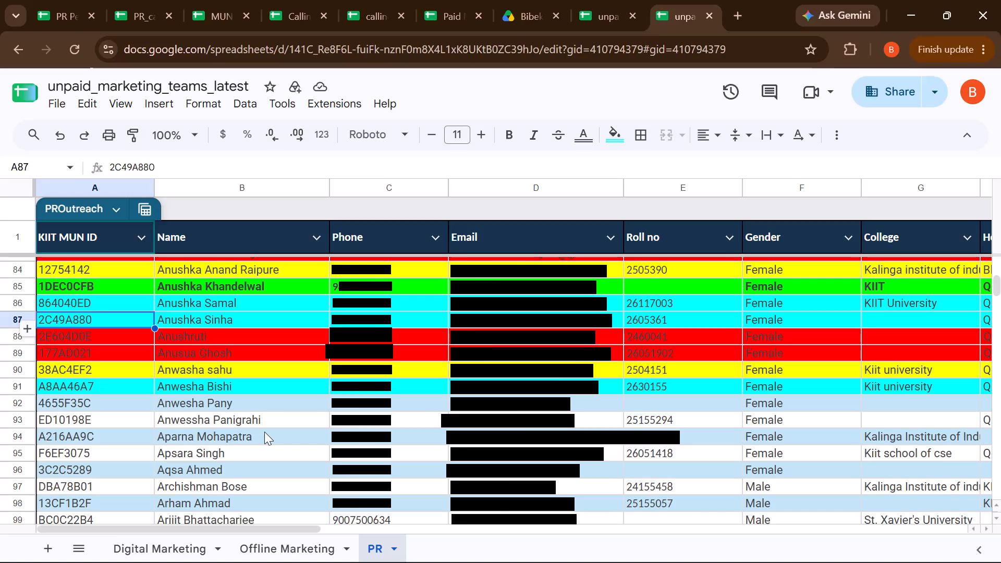
# Examine row 90 from the contact's name across to the follow-up date and remark.
pyautogui.press('Right')
pyautogui.press('Down')
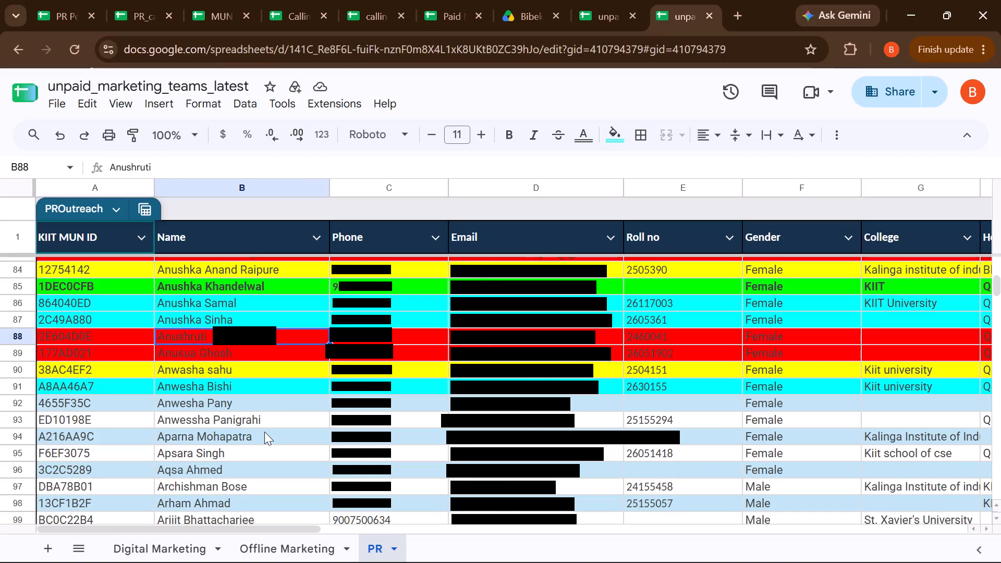
pyautogui.press('Down')
pyautogui.press('Down')
pyautogui.press('Right')
pyautogui.press('Right')
pyautogui.press('Right')
pyautogui.press('Right')
pyautogui.press('Right')
pyautogui.press('Right')
pyautogui.press('Right')
pyautogui.press('Right')
pyautogui.press('Right')
pyautogui.press('Right')
pyautogui.press('Right')
pyautogui.press('Right')
pyautogui.press('Right')
pyautogui.press('Right')
pyautogui.press('Right')
pyautogui.press('Right')
pyautogui.press('Right')
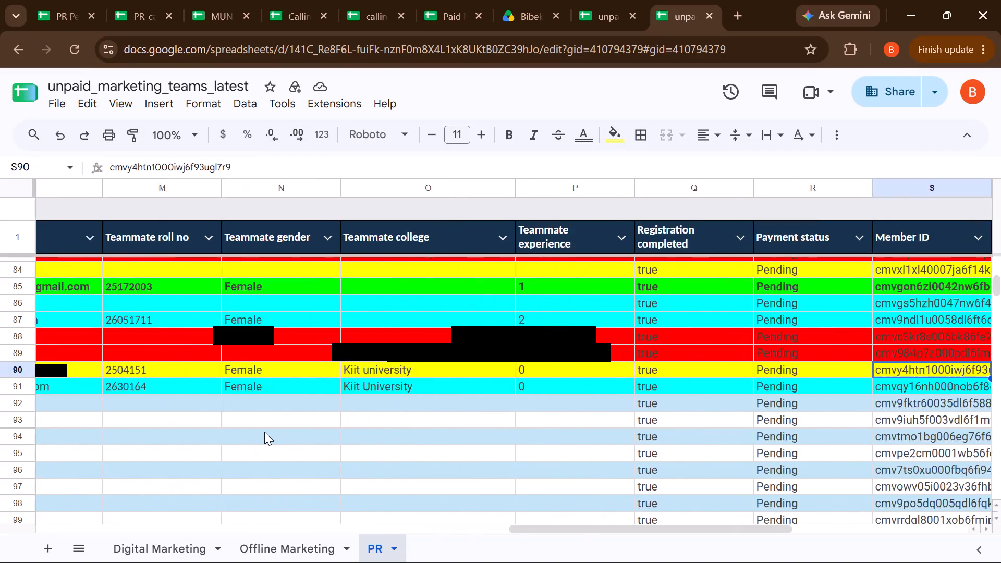
pyautogui.press('Right')
pyautogui.press('Right')
pyautogui.press('Right')
pyautogui.press('Right')
pyautogui.press('Right')
pyautogui.press('Left')
pyautogui.press('Left')
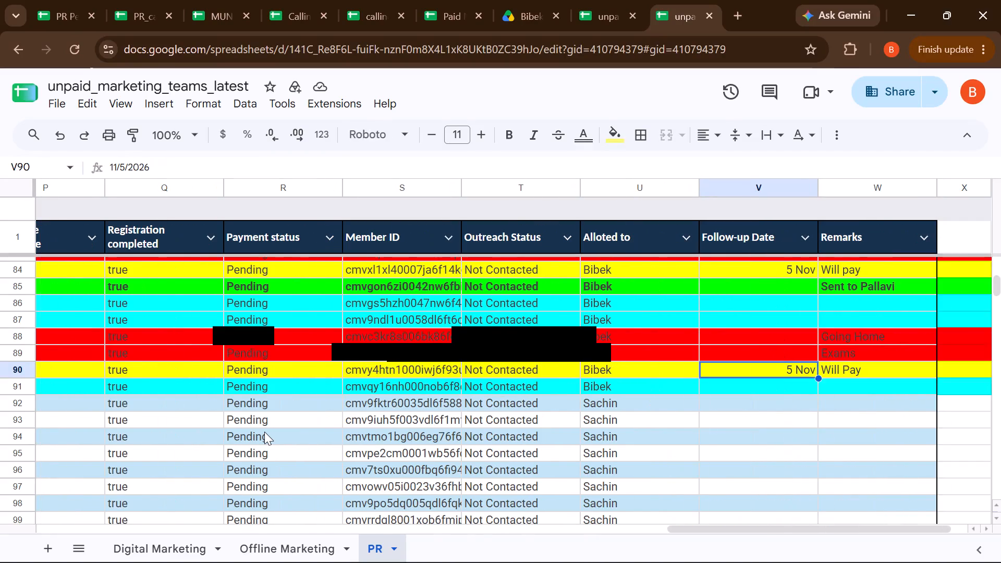
# Examine row 91 from the follow-up date and remark back towards the contact's phone number.
pyautogui.press('Down')
pyautogui.press('Right')
pyautogui.press('Left')
pyautogui.press('Left')
pyautogui.press('Left')
pyautogui.press('Left')
pyautogui.press('Left')
pyautogui.press('Left')
pyautogui.press('Left')
pyautogui.press('Left')
pyautogui.press('Left')
pyautogui.press('Left')
pyautogui.press('Left')
pyautogui.press('Left')
pyautogui.press('Left')
pyautogui.press('Left')
pyautogui.press('Left')
pyautogui.press('Left')
pyautogui.press('Left')
pyautogui.press('Left')
pyautogui.press('Left')
pyautogui.press('Left')
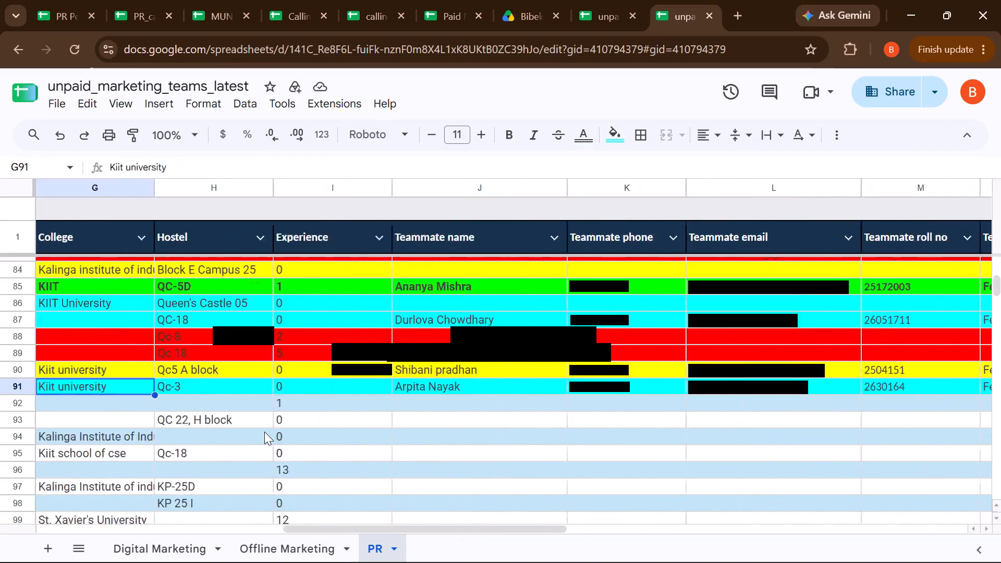
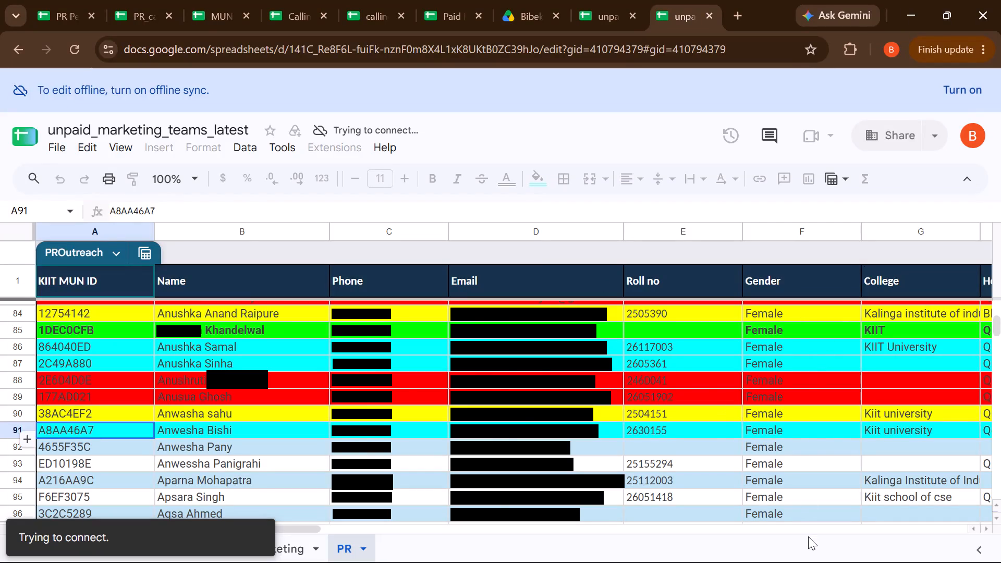
# Turn on offline sync for the unpaid_marketing_teams_latest spreadsheet.
pyautogui.click(942, 92)
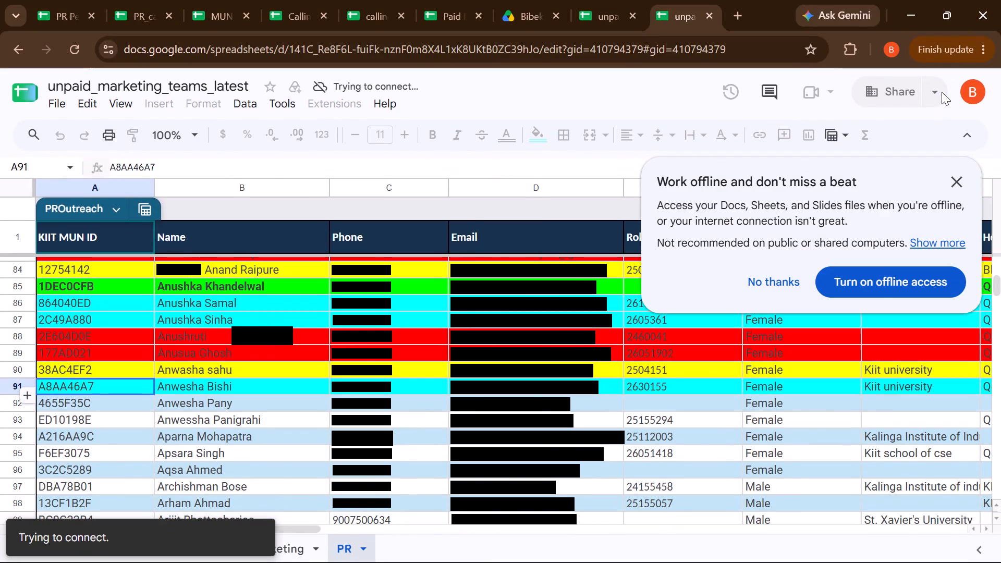
pyautogui.click(949, 173)
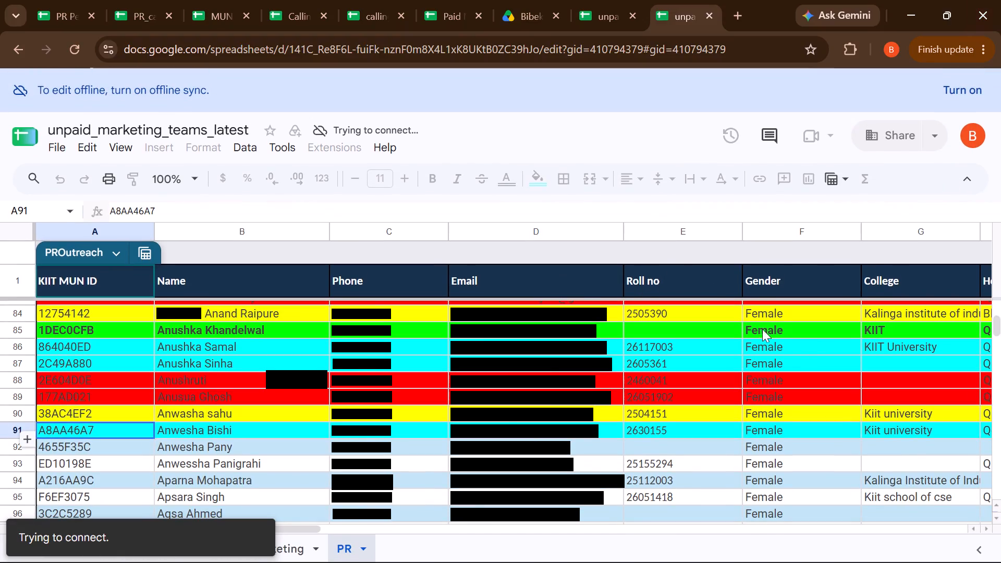
pyautogui.click(967, 99)
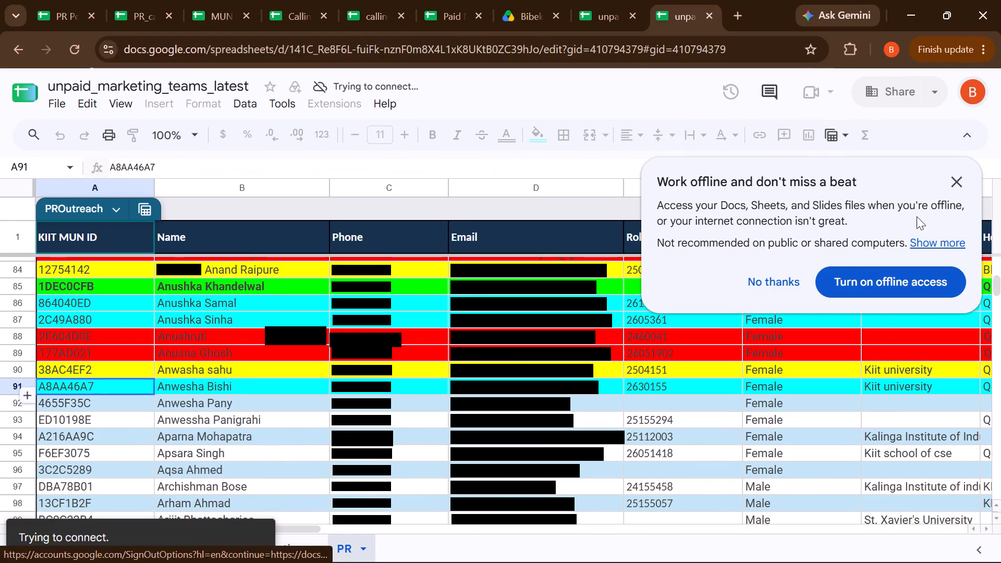
# Turn on offline access for the Docs, Sheets and Slides files.
pyautogui.click(890, 289)
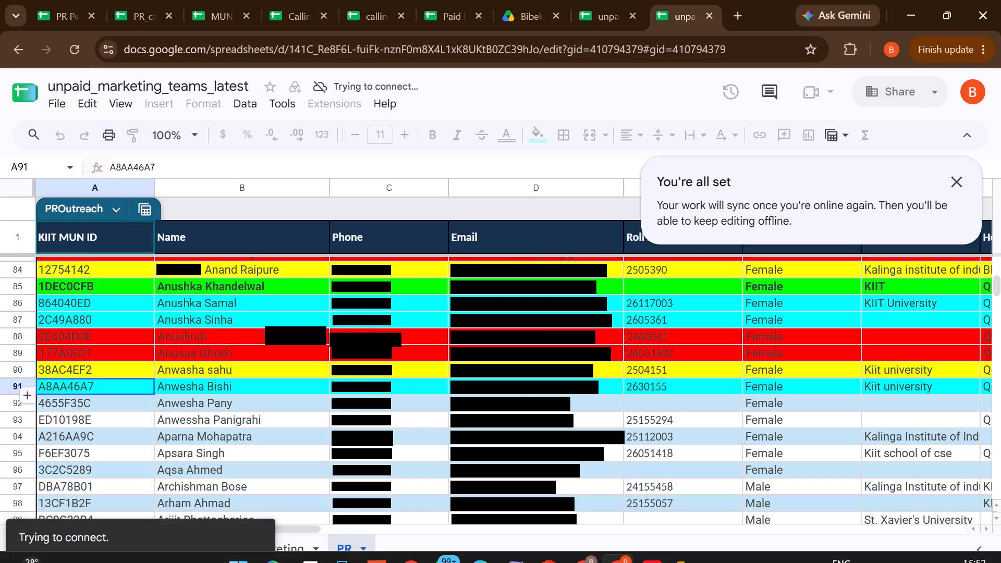
# Check the computer's Wi-Fi connection among the available networks, and dismiss the offline access notice in the spreadsheet.
pyautogui.click(878, 555)
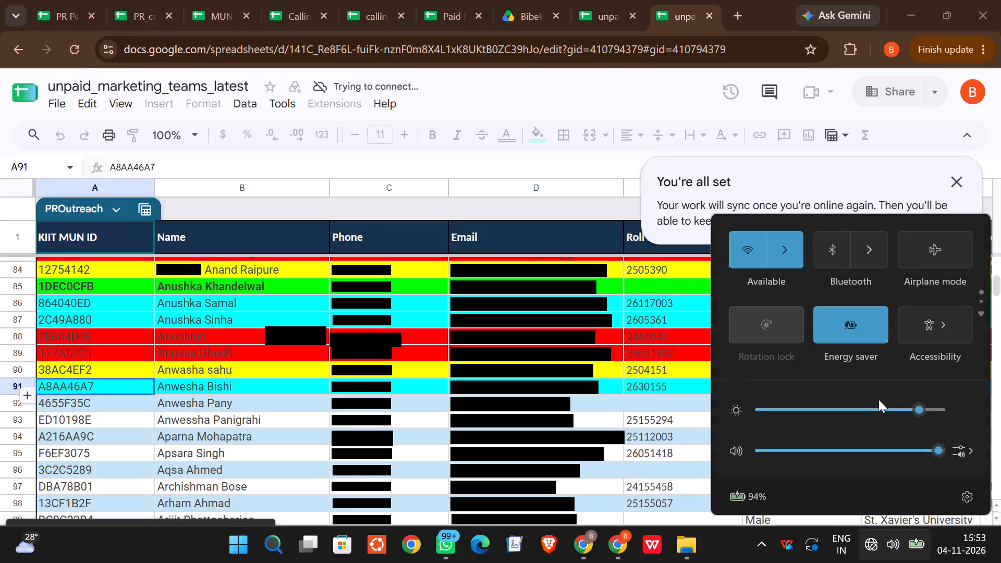
pyautogui.click(785, 258)
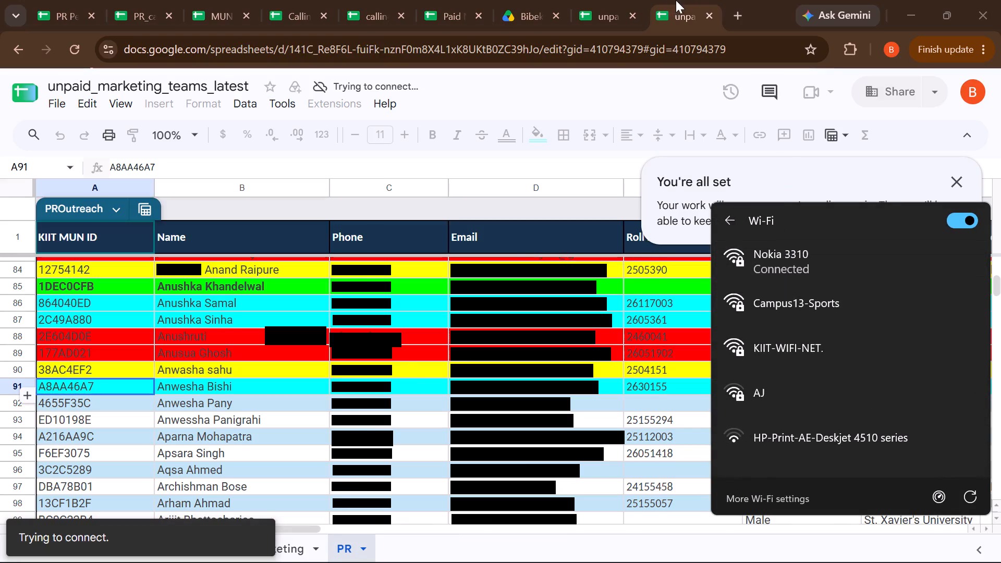
pyautogui.click(762, 3)
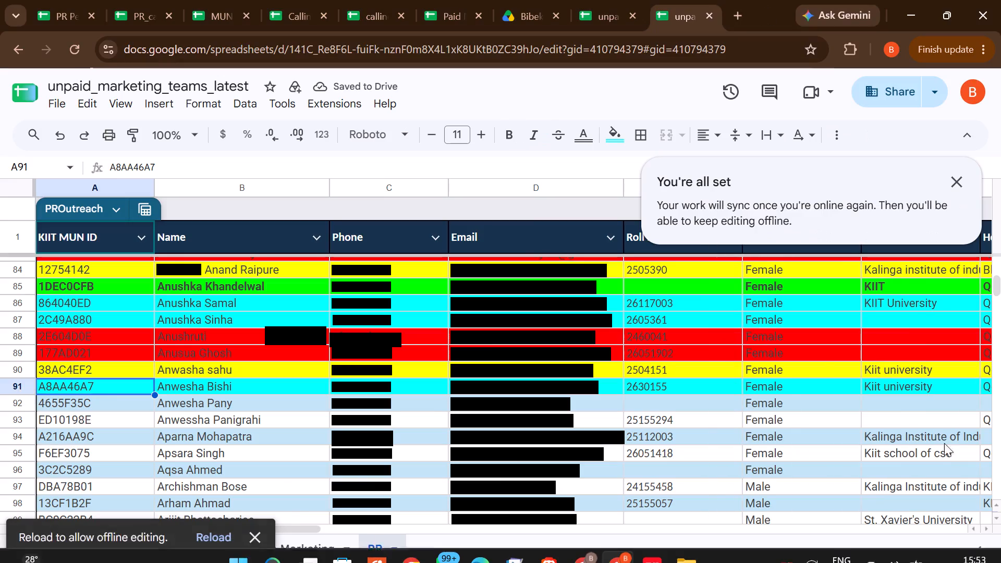
pyautogui.click(950, 182)
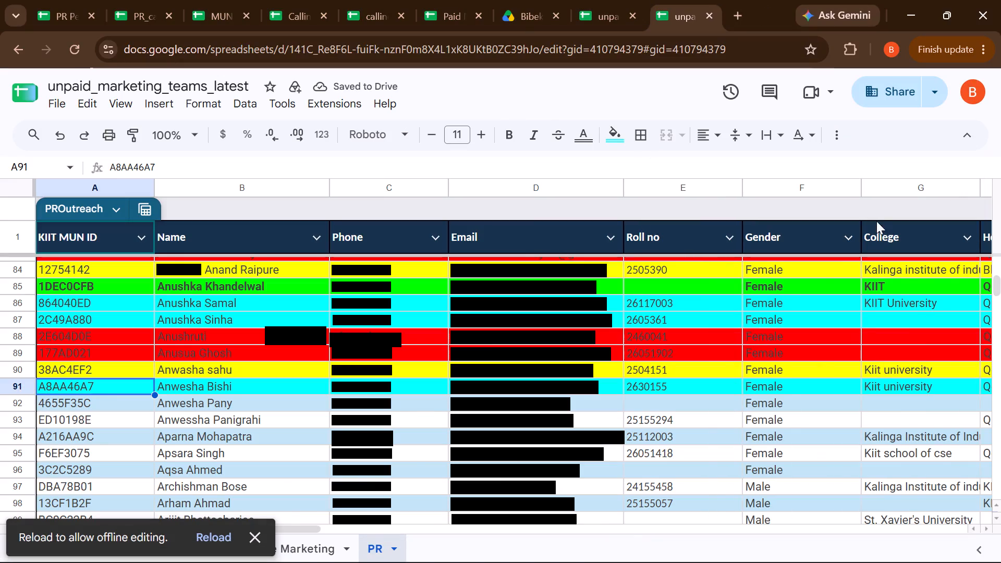
# Look through the Alloted to, Follow-up Date and Remarks columns of the PR sheet for the contacts allotted to Bibek.
pyautogui.hscroll(-6, 644, 426)
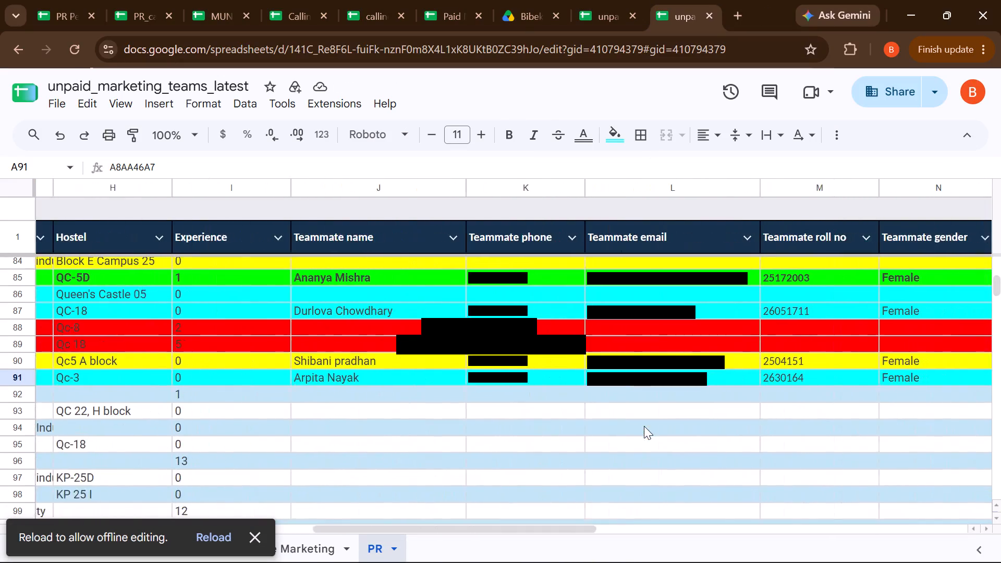
pyautogui.hscroll(-3, 644, 426)
pyautogui.scroll(-3, 644, 426)
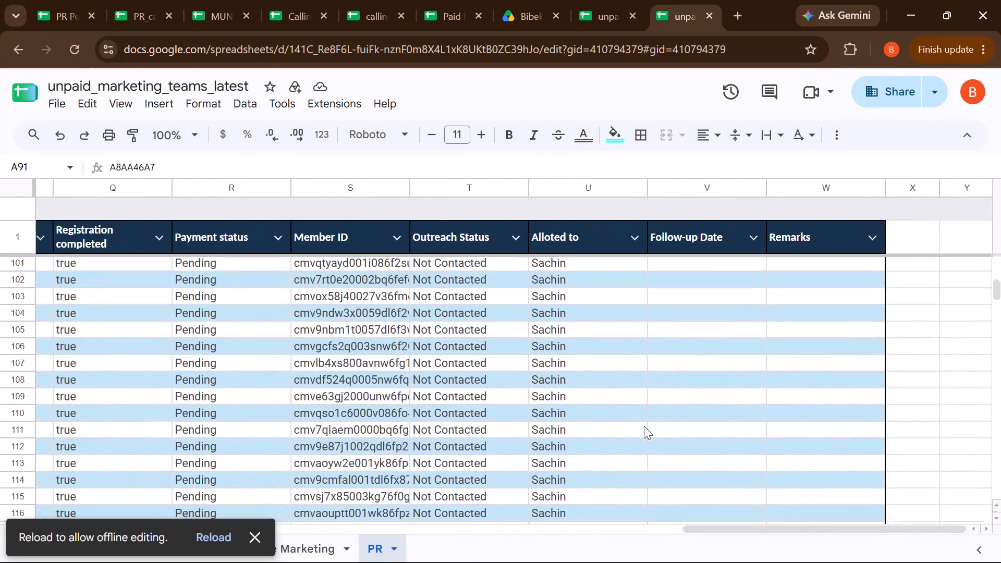
pyautogui.scroll(-9, 644, 426)
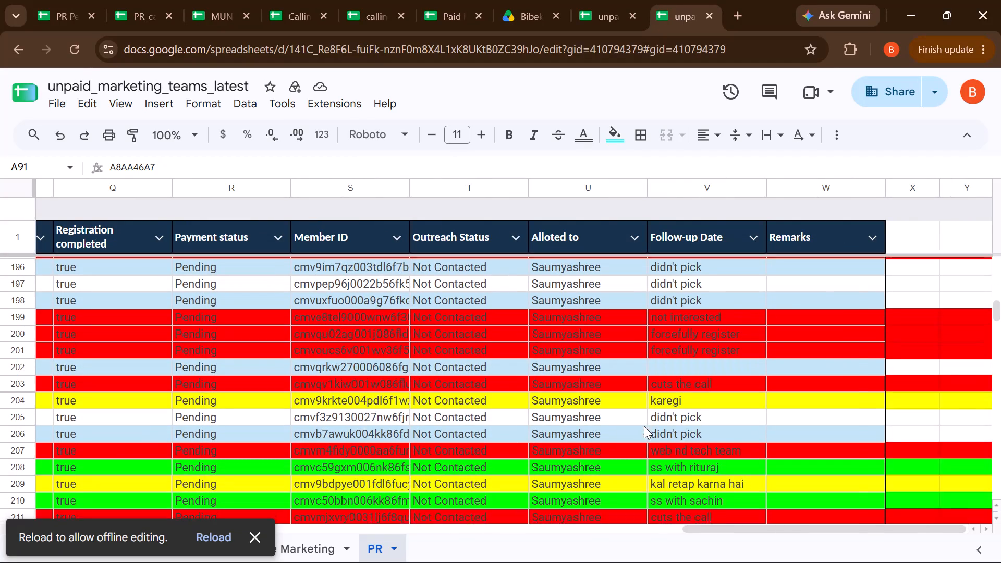
pyautogui.scroll(-4, 644, 426)
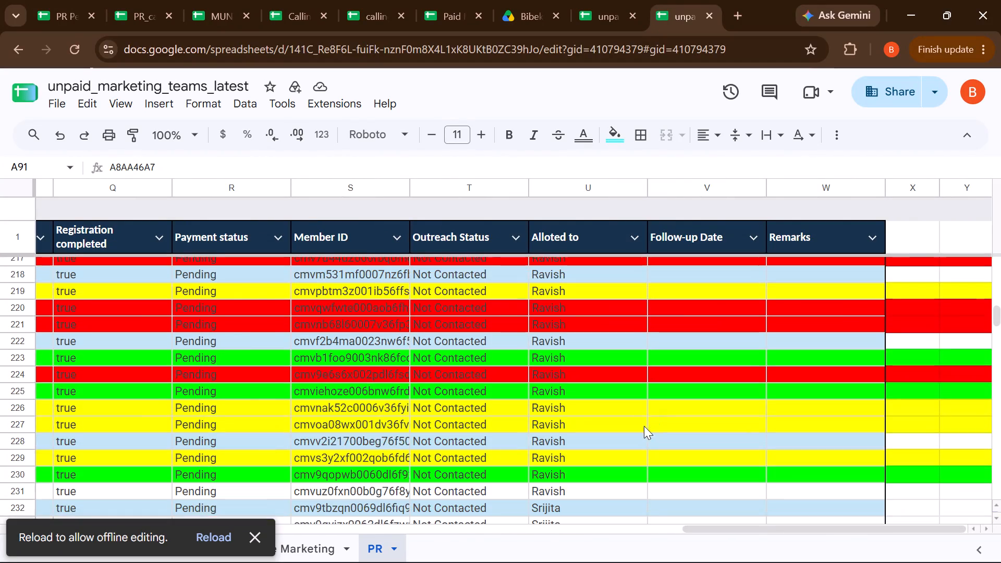
pyautogui.scroll(-6, 644, 426)
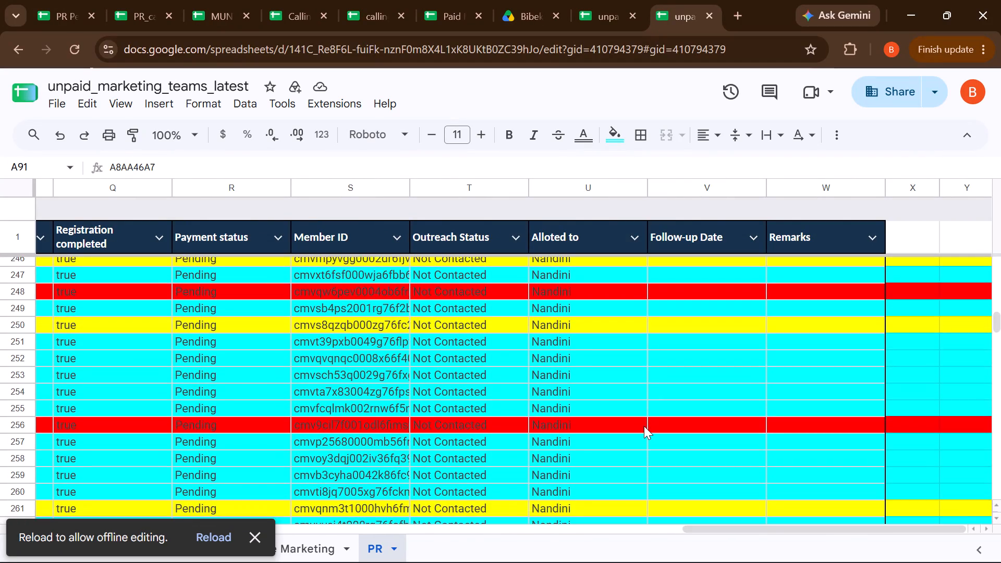
pyautogui.scroll(-6, 644, 426)
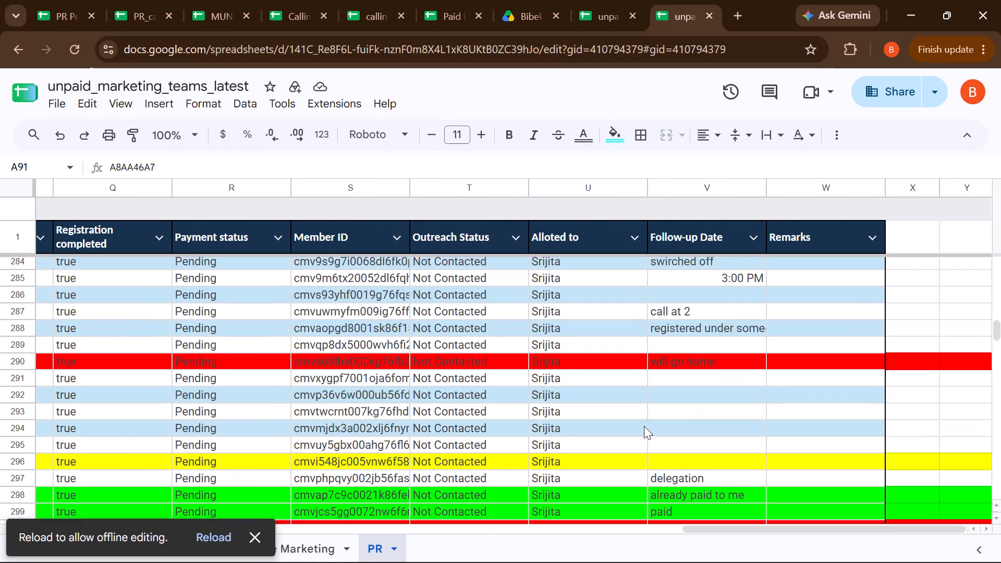
pyautogui.scroll(-7, 644, 426)
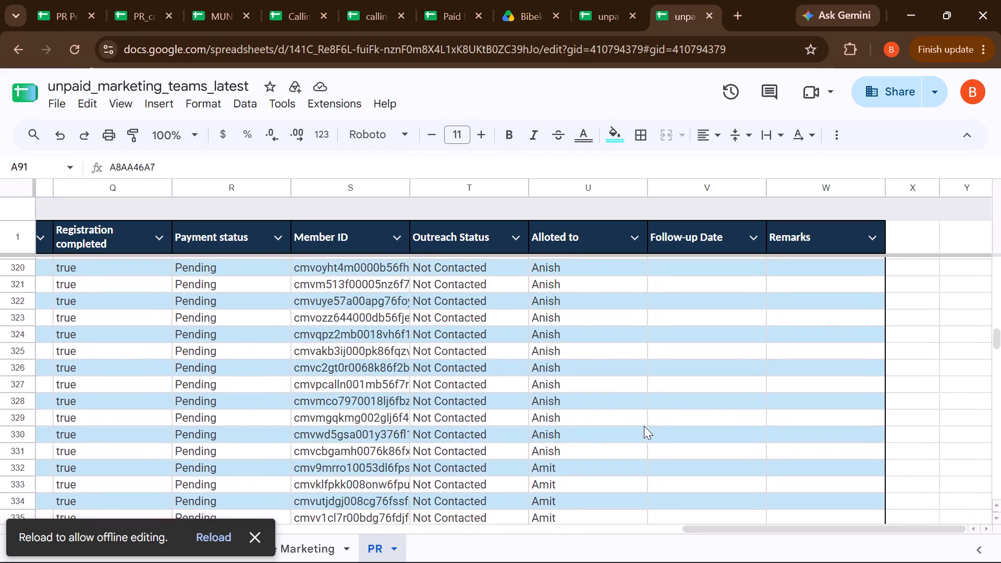
pyautogui.scroll(-3, 644, 426)
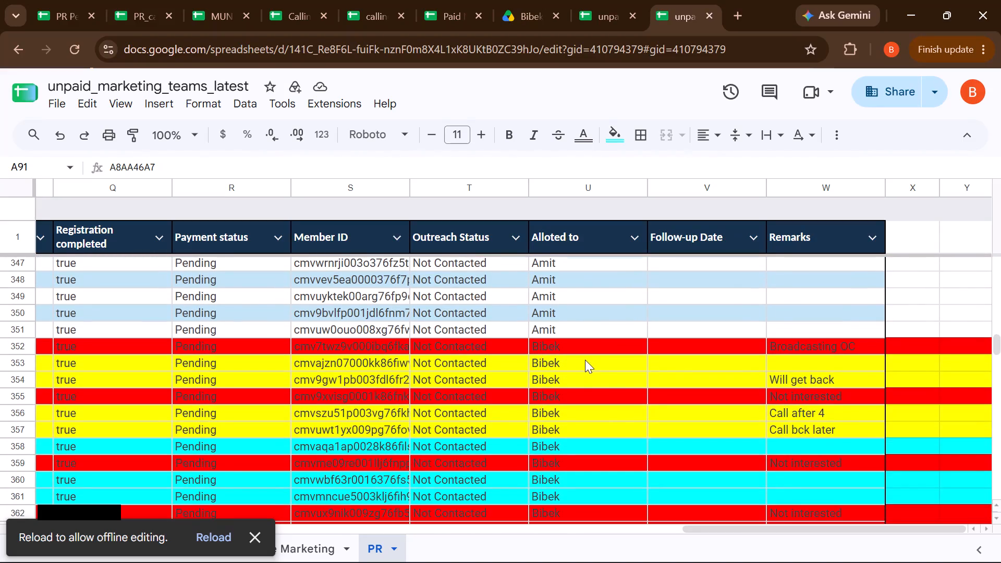
# Examine rows 353 and 354 allotted to Bibek, following row 354 back to the contact's ID and name.
pyautogui.click(585, 360)
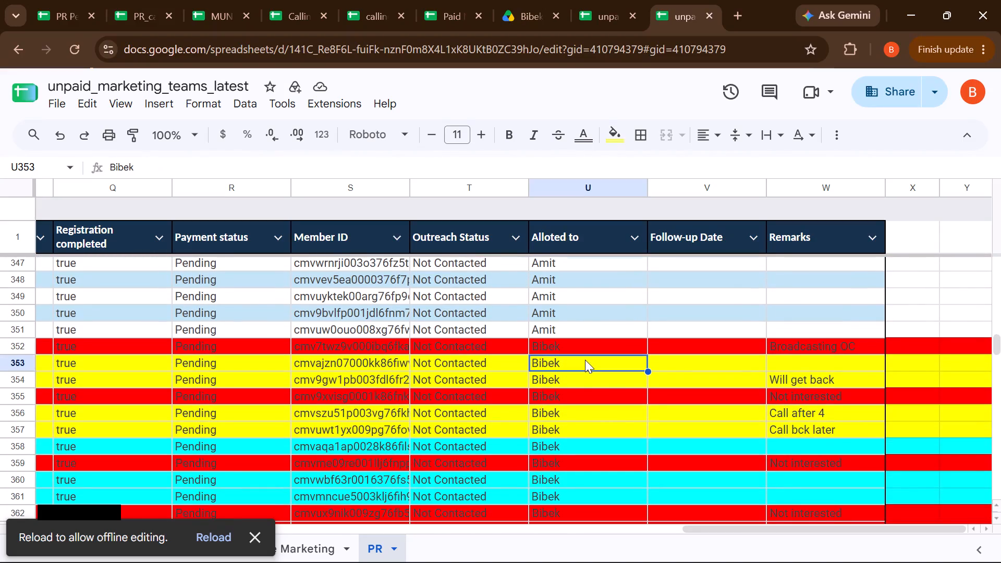
pyautogui.press('Up')
pyautogui.press('Down')
pyautogui.press('Down')
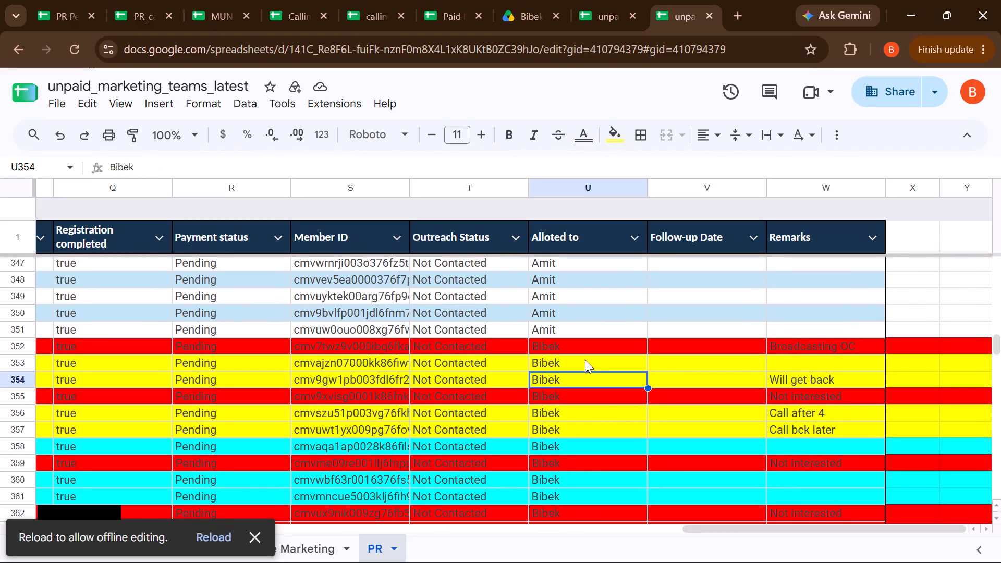
pyautogui.press('Up')
pyautogui.press('Down')
pyautogui.press('Up')
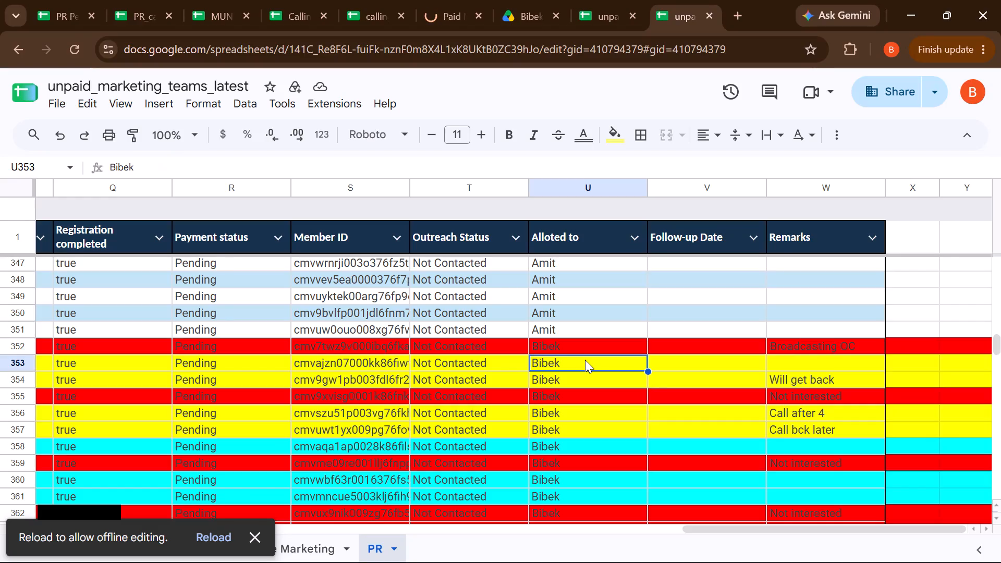
pyautogui.press('Down')
pyautogui.press('Left')
pyautogui.press('Left')
pyautogui.press('Left')
pyautogui.press('Left')
pyautogui.press('Left')
pyautogui.press('Left')
pyautogui.press('Left')
pyautogui.press('Left')
pyautogui.press('Left')
pyautogui.press('Left')
pyautogui.press('Left')
pyautogui.press('Left')
pyautogui.press('Left')
pyautogui.press('Left')
pyautogui.press('Left')
pyautogui.press('Left')
pyautogui.press('Left')
pyautogui.press('Left')
pyautogui.press('Left')
pyautogui.press('Left')
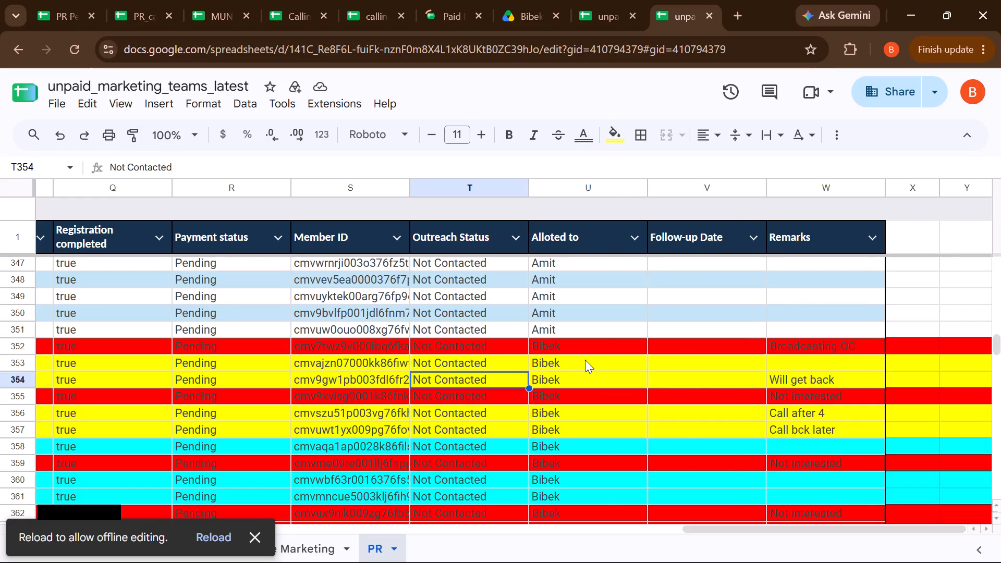
pyautogui.press('Right')
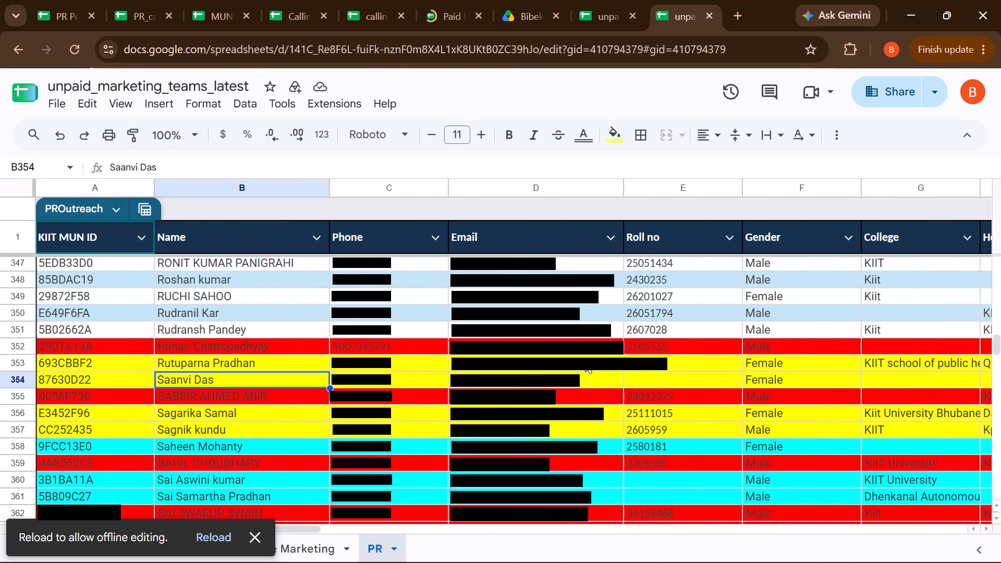
# Examine row 354 from the contact's ID across to the remark, along with the remarks on Bibek's neighbouring rows.
pyautogui.press('Left')
pyautogui.press('Right')
pyautogui.press('Right')
pyautogui.press('Right')
pyautogui.press('Right')
pyautogui.press('Right')
pyautogui.press('Right')
pyautogui.press('Right')
pyautogui.press('Right')
pyautogui.press('Right')
pyautogui.press('Right')
pyautogui.press('Right')
pyautogui.press('Right')
pyautogui.press('Right')
pyautogui.press('Right')
pyautogui.press('Right')
pyautogui.press('Right')
pyautogui.press('Right')
pyautogui.press('Right')
pyautogui.press('Right')
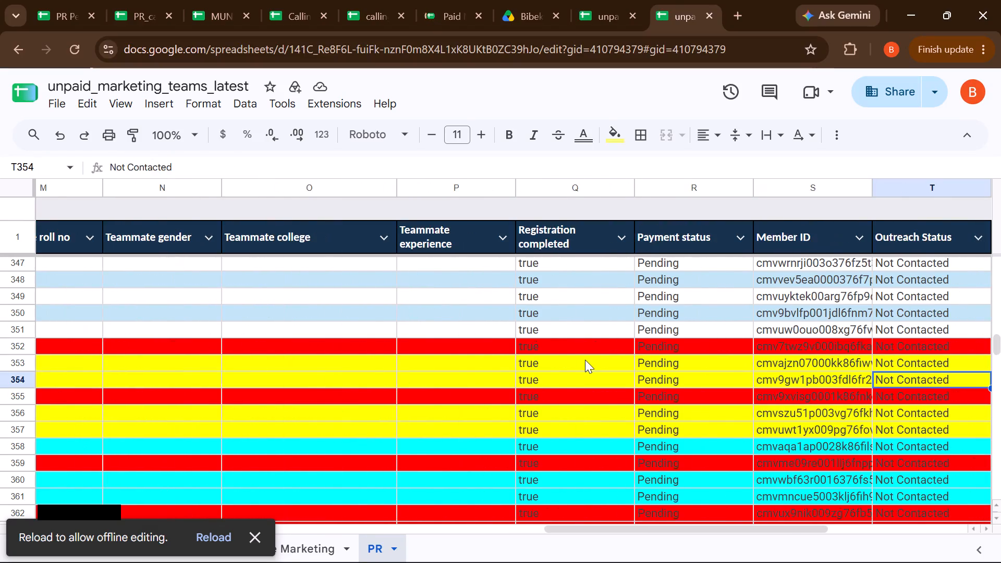
pyautogui.press('Right')
pyautogui.press('Right')
pyautogui.press('Right')
pyautogui.press('Right')
pyautogui.press('Left')
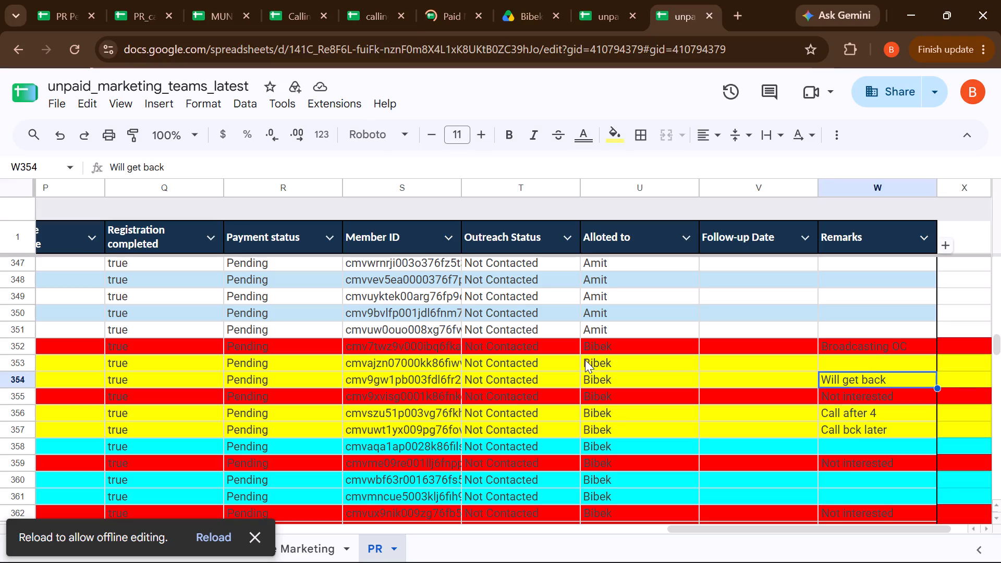
pyautogui.scroll(-4, 585, 360)
pyautogui.scroll(1, 585, 360)
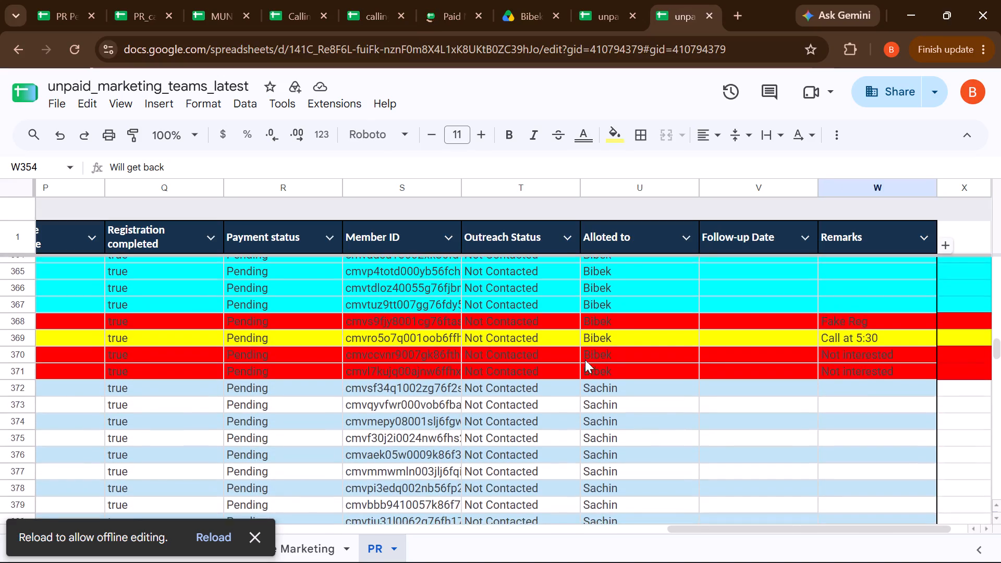
pyautogui.scroll(1, 585, 360)
pyautogui.hscroll(1, 585, 360)
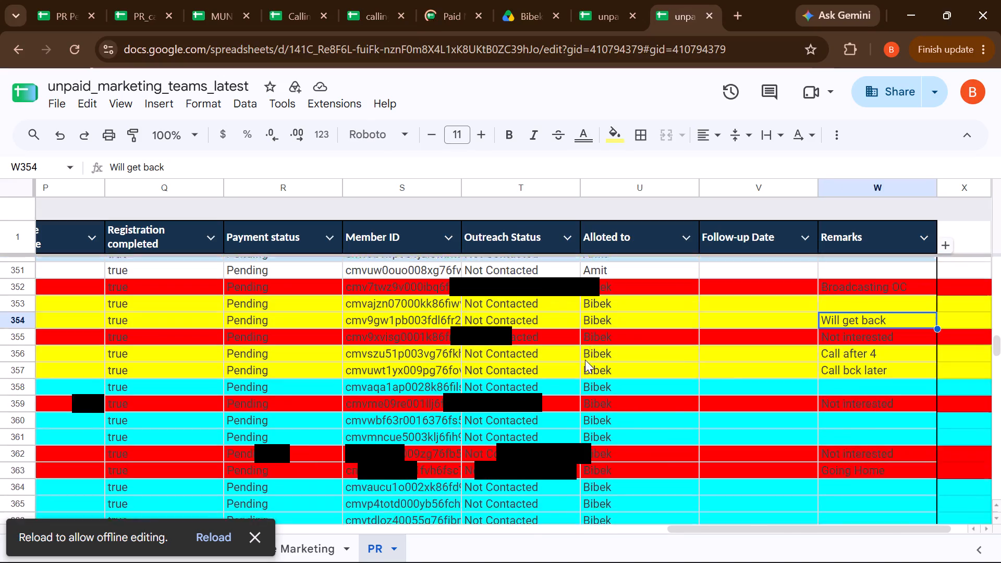
pyautogui.hscroll(1, 585, 360)
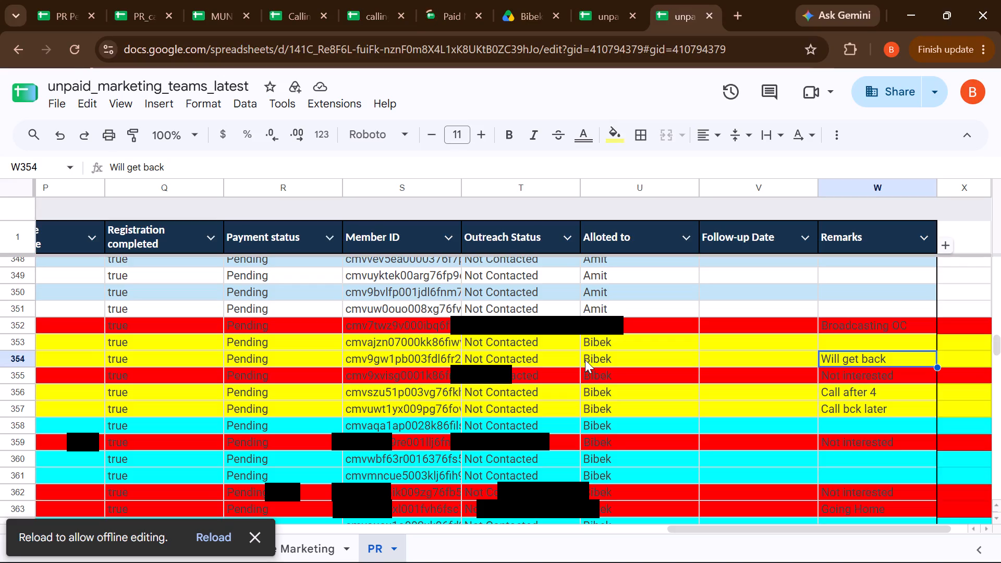
# Examine row 354 from the remark back to the contact's ID and name.
pyautogui.press('Left')
pyautogui.press('Left')
pyautogui.press('Left')
pyautogui.press('Left')
pyautogui.press('Left')
pyautogui.press('Left')
pyautogui.press('Left')
pyautogui.press('Left')
pyautogui.press('Left')
pyautogui.press('Left')
pyautogui.press('Left')
pyautogui.press('Left')
pyautogui.press('Left')
pyautogui.press('Left')
pyautogui.press('Left')
pyautogui.press('Left')
pyautogui.press('Left')
pyautogui.press('Left')
pyautogui.press('Left')
pyautogui.press('Left')
pyautogui.press('Left')
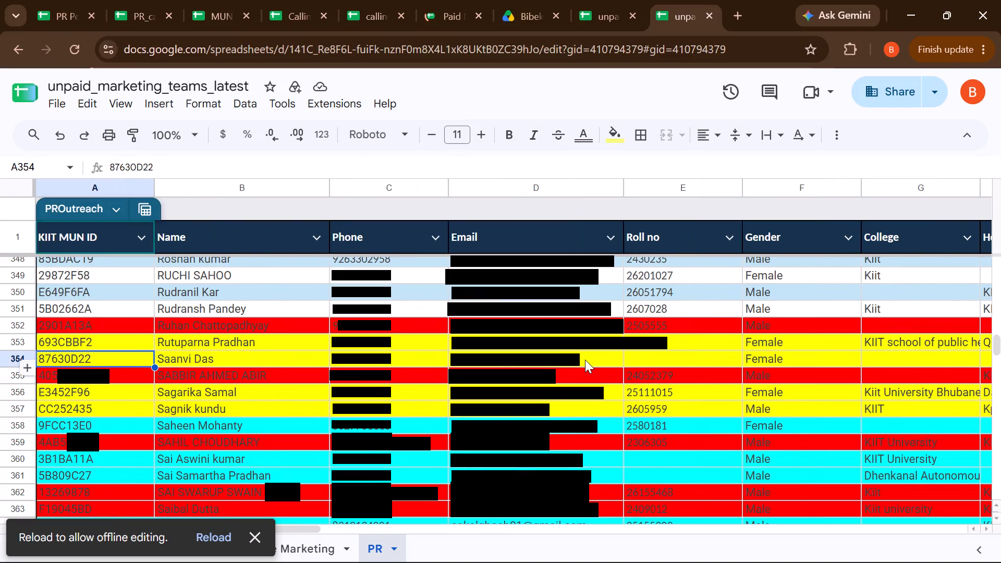
pyautogui.press('Right')
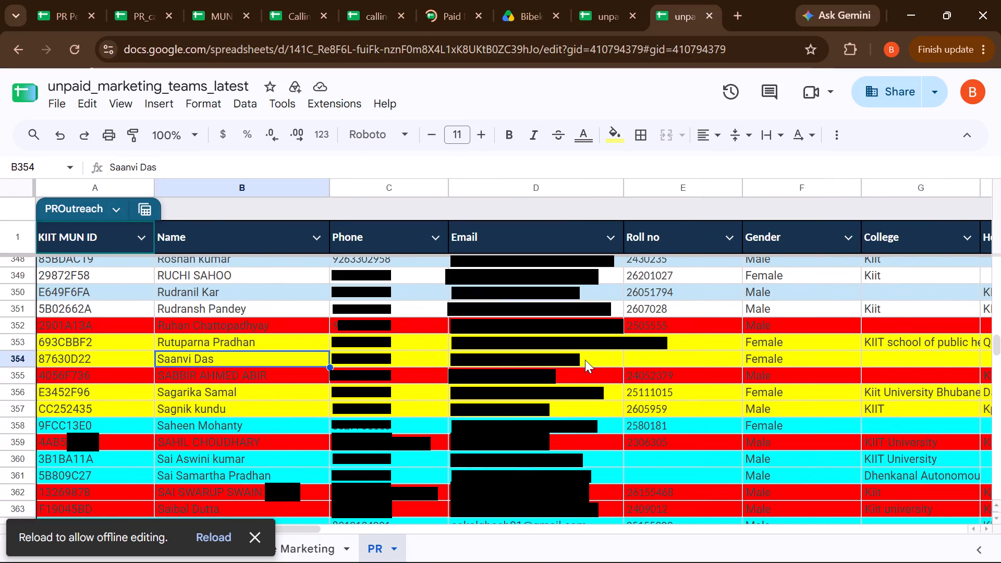
# Enter 5 Nov as the follow-up date for the contact in row 353.
pyautogui.press('Right')
pyautogui.press('Right')
pyautogui.press('Right')
pyautogui.press('Right')
pyautogui.press('Right')
pyautogui.press('Right')
pyautogui.press('Right')
pyautogui.press('Right')
pyautogui.press('Right')
pyautogui.press('Right')
pyautogui.press('Right')
pyautogui.press('Right')
pyautogui.press('Right')
pyautogui.press('Right')
pyautogui.press('Right')
pyautogui.press('Right')
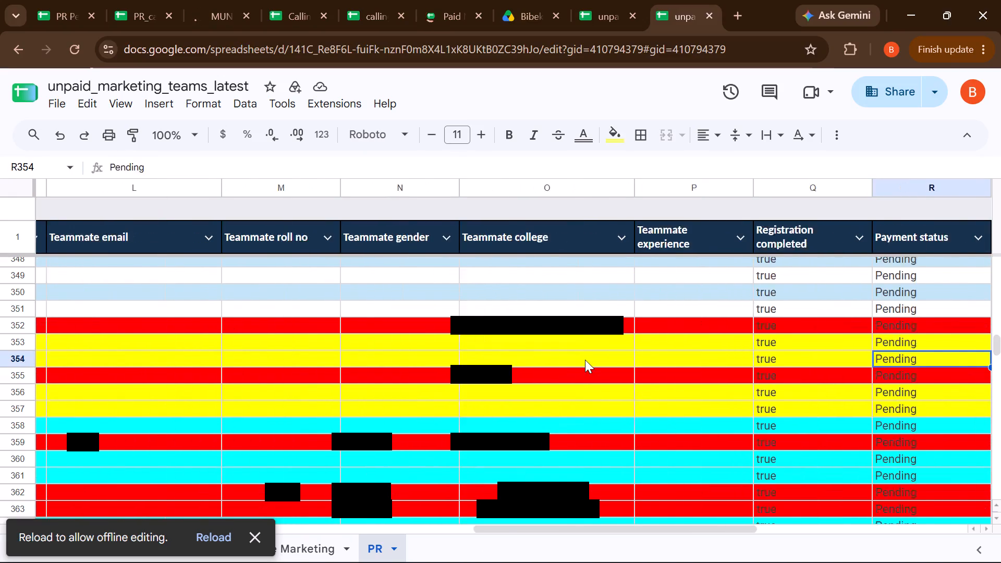
pyautogui.press('Right')
pyautogui.press('Right')
pyautogui.press('Right')
pyautogui.press('Right')
pyautogui.press('Right')
pyautogui.press('Right')
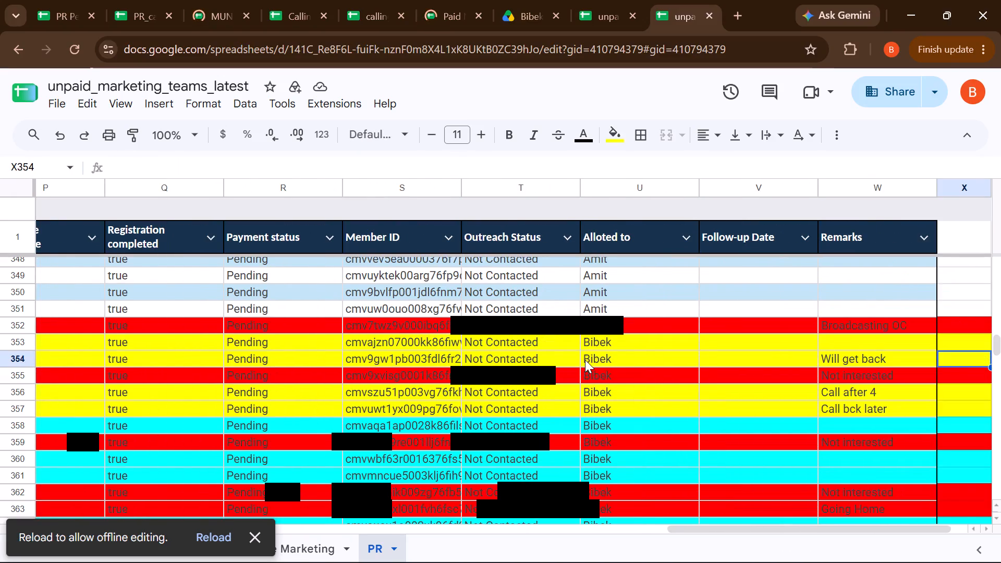
pyautogui.press('Left')
pyautogui.press('Left')
pyautogui.press('Up')
pyautogui.write('5 Nov')
pyautogui.click(746, 363)
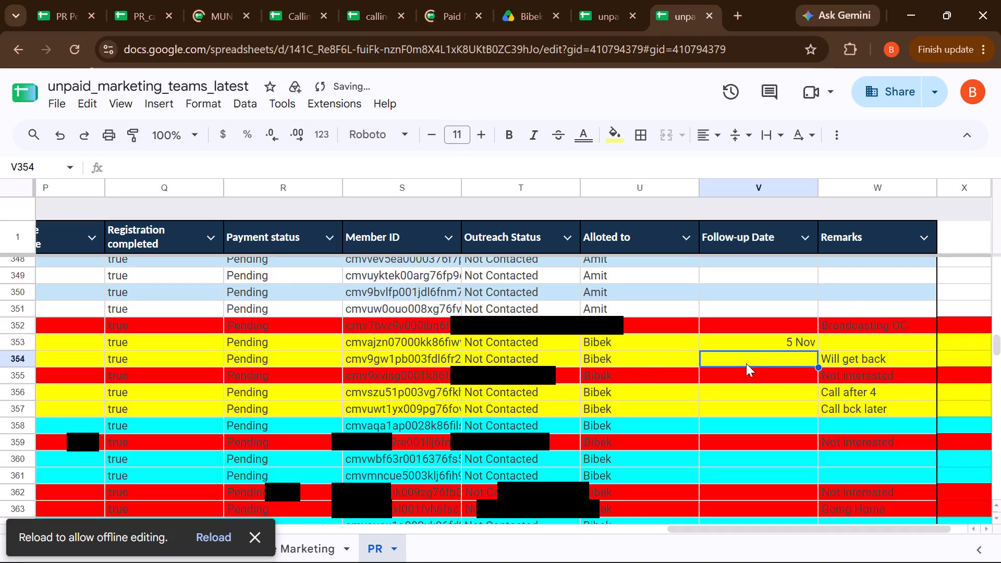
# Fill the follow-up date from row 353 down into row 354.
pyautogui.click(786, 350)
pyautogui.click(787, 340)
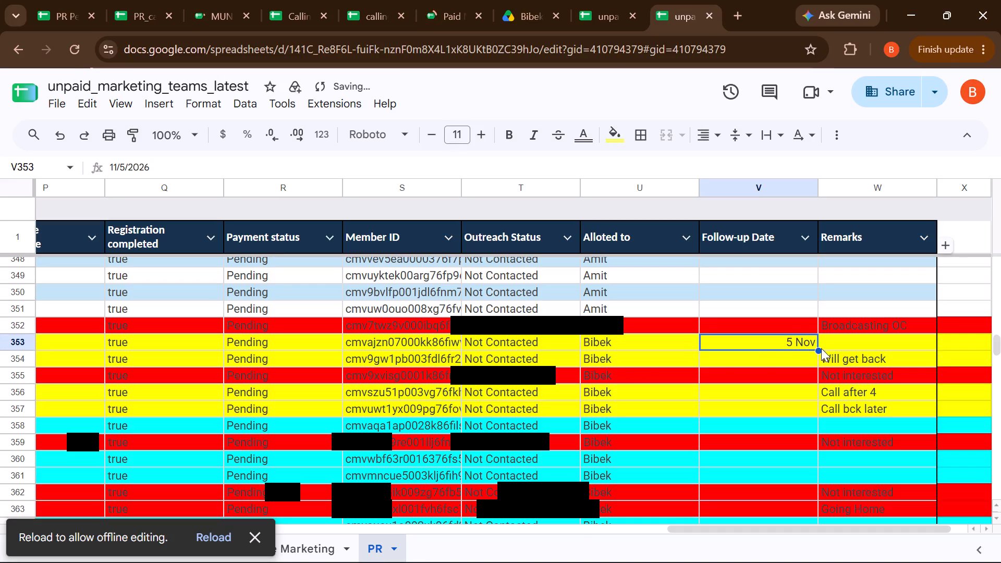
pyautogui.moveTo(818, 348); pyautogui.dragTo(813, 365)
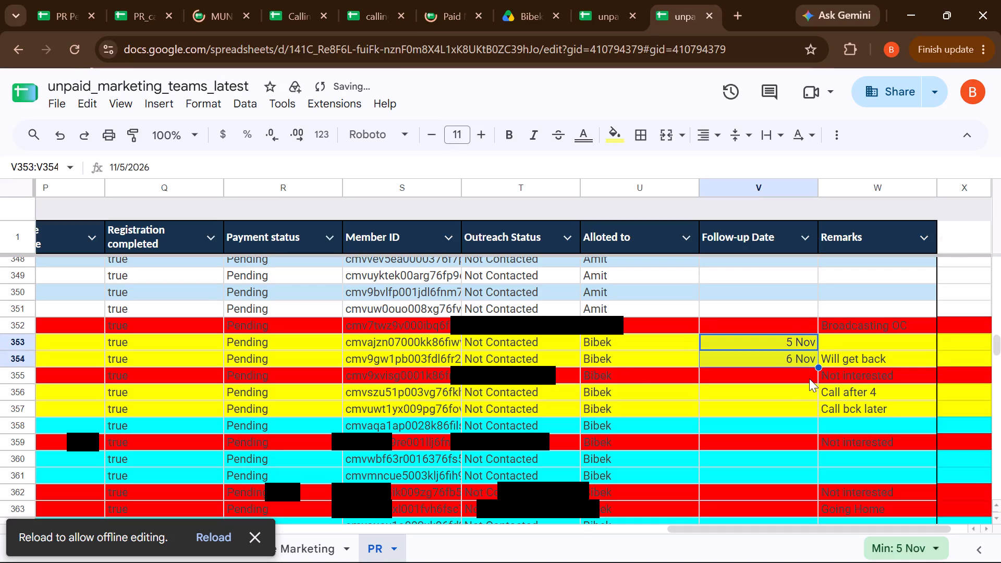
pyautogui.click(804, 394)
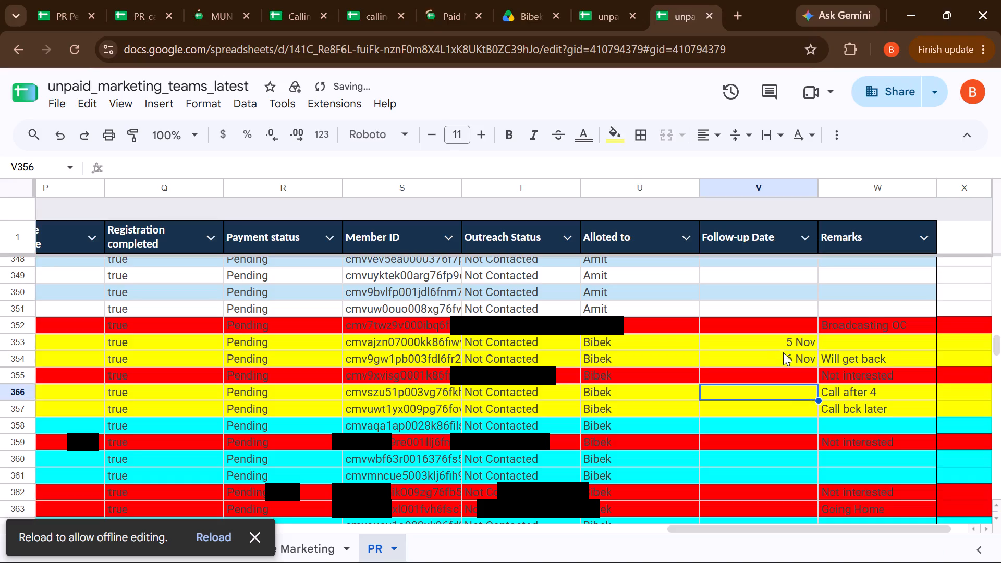
# Set the follow-up date in row 354 to 5 November 2026 using the date picker.
pyautogui.click(784, 353)
pyautogui.doubleClick(792, 361)
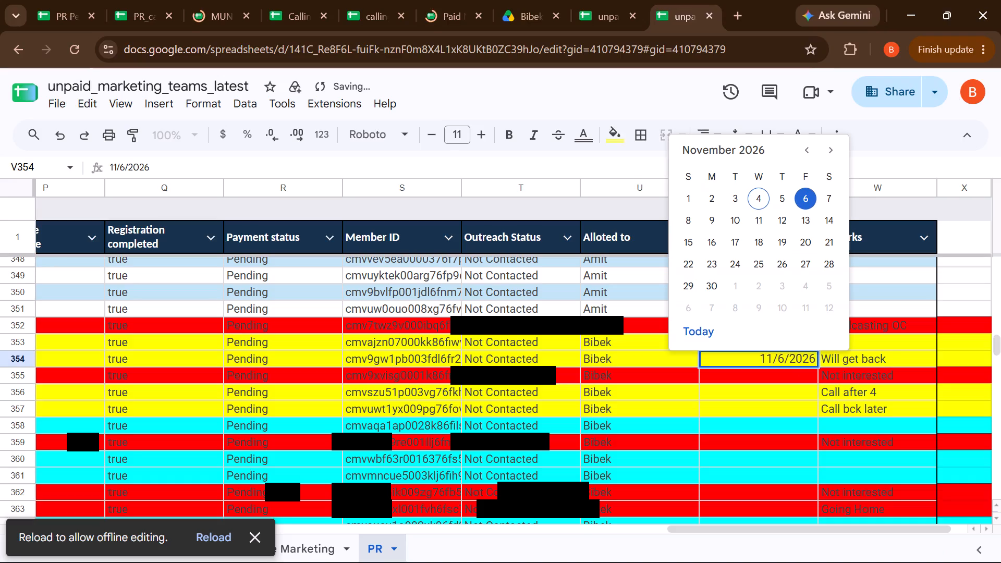
pyautogui.click(783, 202)
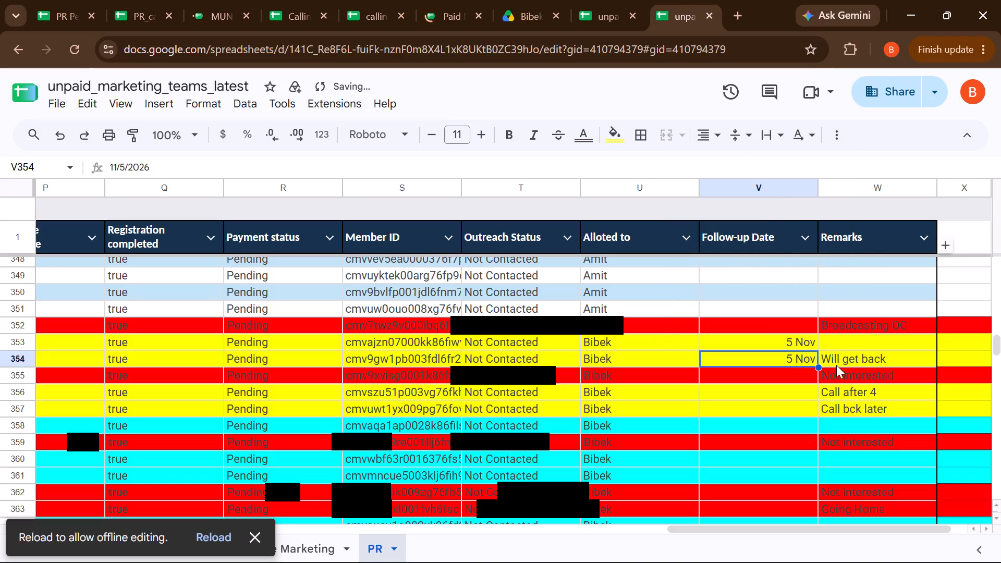
# Examine row 357 from the follow-up date back to the contact's ID and name.
pyautogui.click(798, 393)
pyautogui.press('Down')
pyautogui.press('Left')
pyautogui.press('Left')
pyautogui.press('Left')
pyautogui.press('Left')
pyautogui.press('Left')
pyautogui.press('Left')
pyautogui.press('Left')
pyautogui.press('Left')
pyautogui.press('Left')
pyautogui.press('Left')
pyautogui.press('Left')
pyautogui.press('Left')
pyautogui.press('Left')
pyautogui.press('Left')
pyautogui.press('Left')
pyautogui.press('Left')
pyautogui.press('Left')
pyautogui.press('Left')
pyautogui.press('Left')
pyautogui.press('Left')
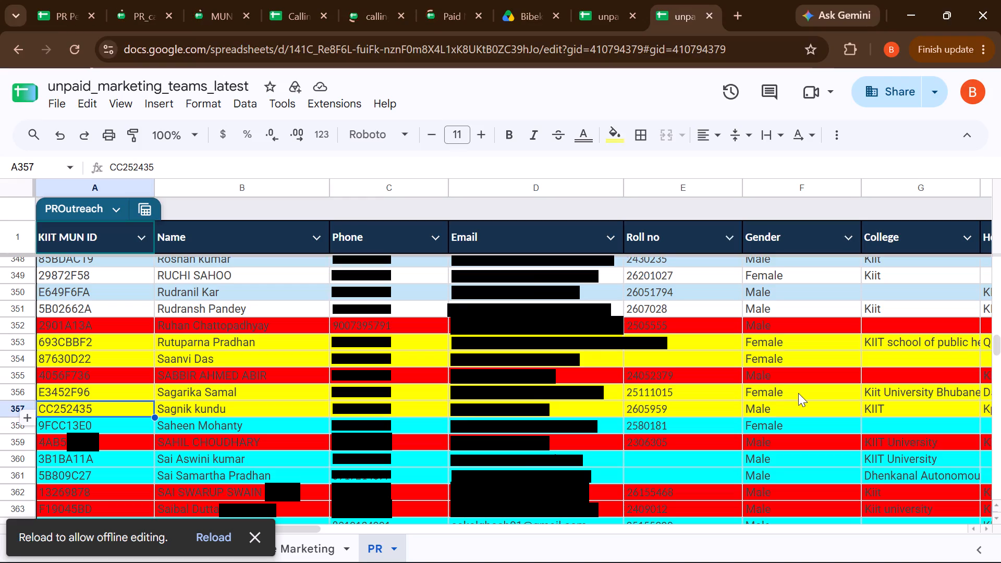
pyautogui.press('Right')
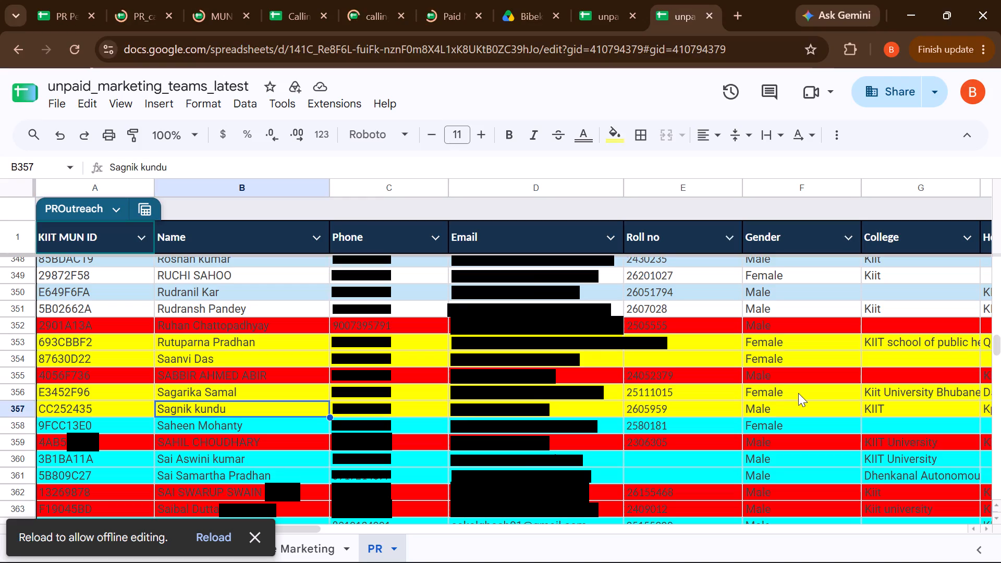
pyautogui.press('Left')
# Review row 357 from the contact's name across to the outreach status, follow-up date and remarks.
pyautogui.press('Right')
pyautogui.press('Right')
pyautogui.press('Right')
pyautogui.press('Right')
pyautogui.press('Right')
pyautogui.press('Right')
pyautogui.press('Right')
pyautogui.press('Right')
pyautogui.press('Right')
pyautogui.press('Right')
pyautogui.press('Right')
pyautogui.press('Right')
pyautogui.press('Right')
pyautogui.press('Right')
pyautogui.press('Right')
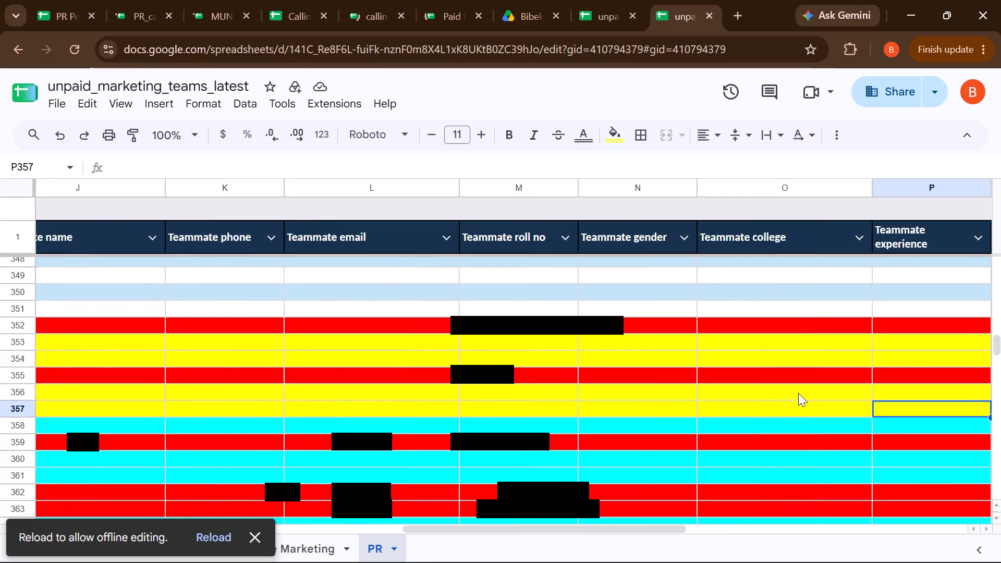
pyautogui.press('Right')
pyautogui.press('Right')
pyautogui.press('Right')
pyautogui.press('Right')
pyautogui.press('Right')
pyautogui.press('Right')
pyautogui.press('Right')
pyautogui.press('Right')
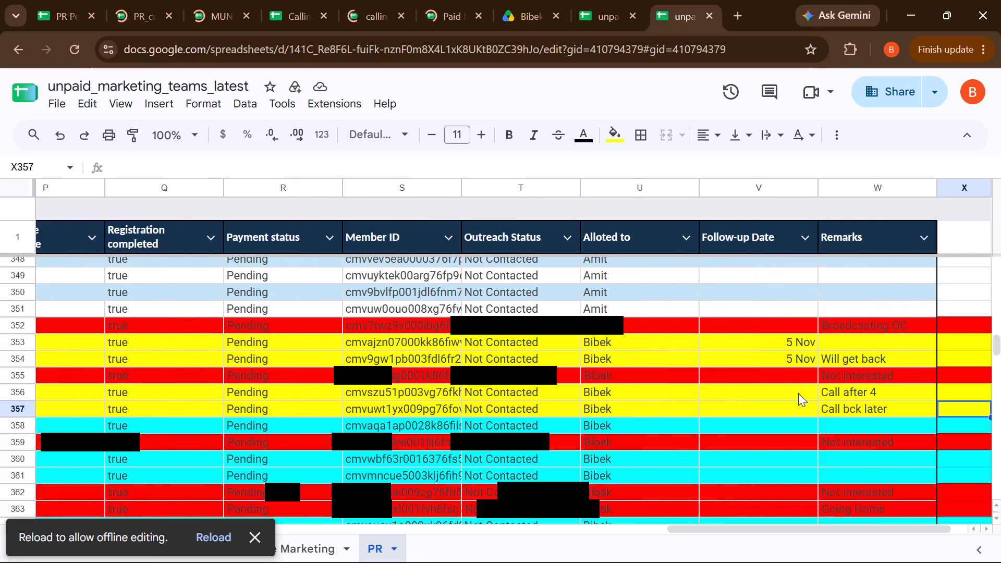
pyautogui.press('Left')
pyautogui.press('Right')
pyautogui.press('Right')
pyautogui.press('Left')
pyautogui.press('Left')
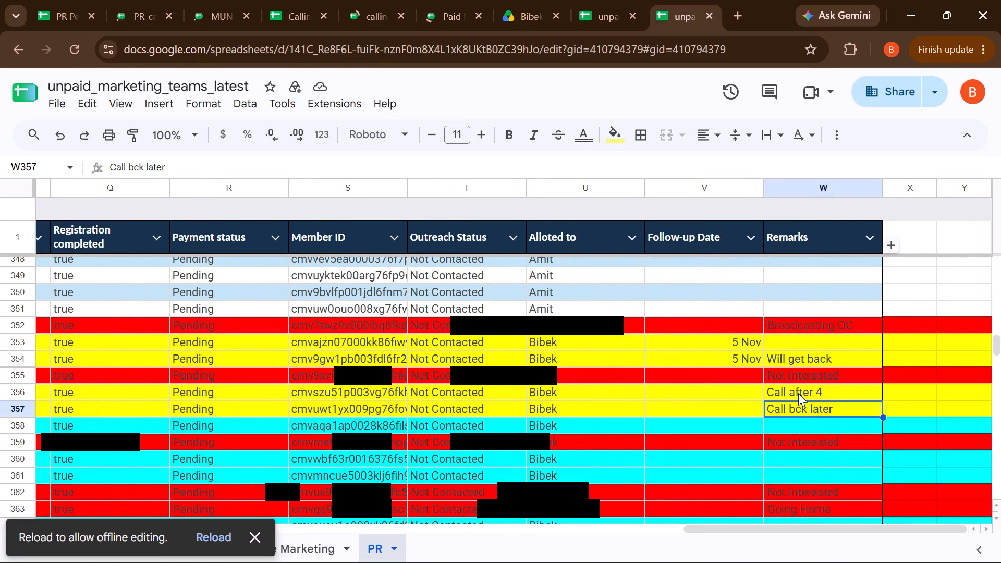
pyautogui.press('Left')
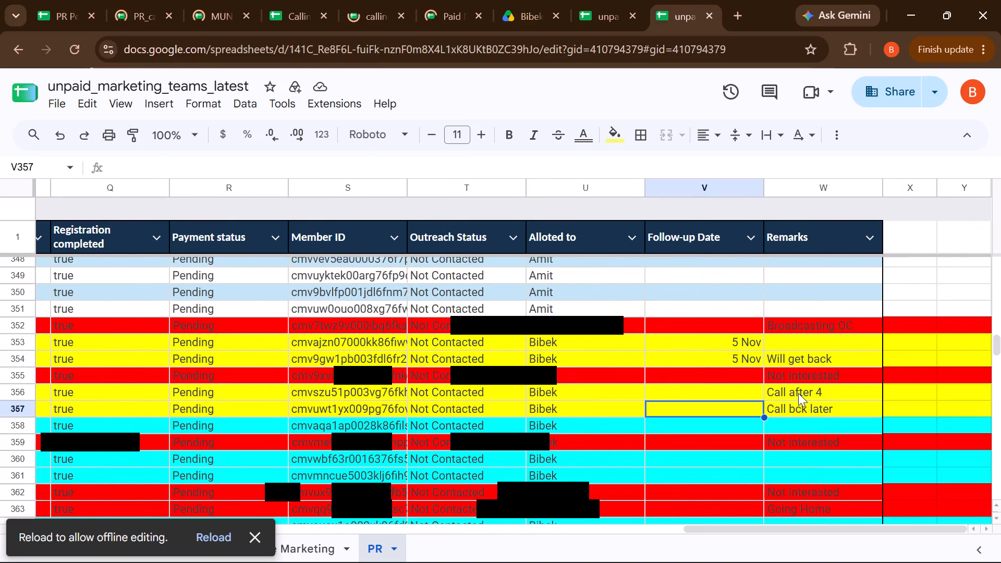
# Trace row 357 back from the remarks to the contact's KIIT MUN ID, name and phone.
pyautogui.press('Right')
pyautogui.press('Left')
pyautogui.press('Left')
pyautogui.press('Left')
pyautogui.press('Left')
pyautogui.press('Left')
pyautogui.press('Left')
pyautogui.press('Left')
pyautogui.press('Left')
pyautogui.press('Left')
pyautogui.press('Left')
pyautogui.press('Left')
pyautogui.press('Left')
pyautogui.press('Left')
pyautogui.press('Left')
pyautogui.press('Left')
pyautogui.press('Left')
pyautogui.press('Left')
pyautogui.press('Left')
pyautogui.press('Left')
pyautogui.press('Left')
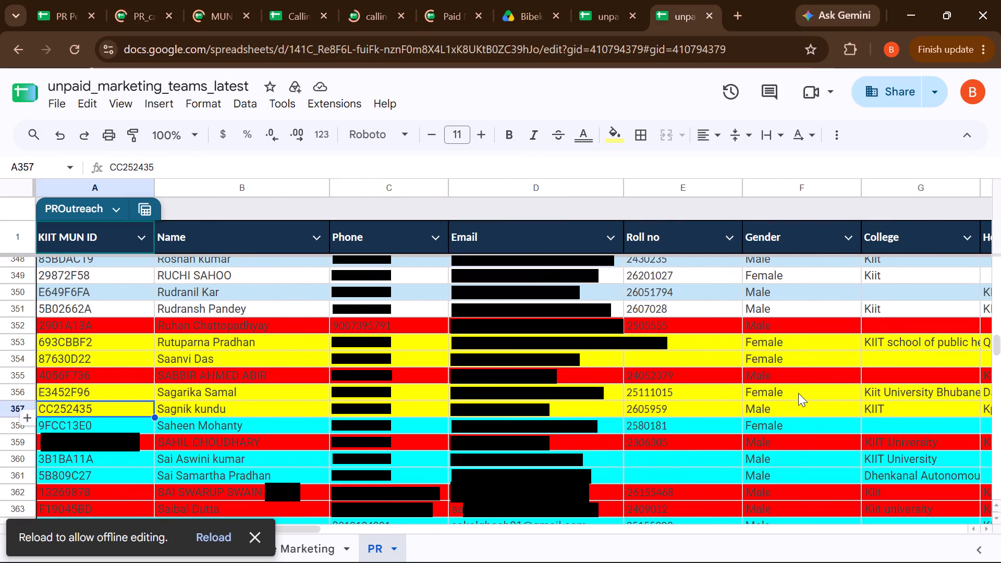
pyautogui.press('Right')
pyautogui.press('Right')
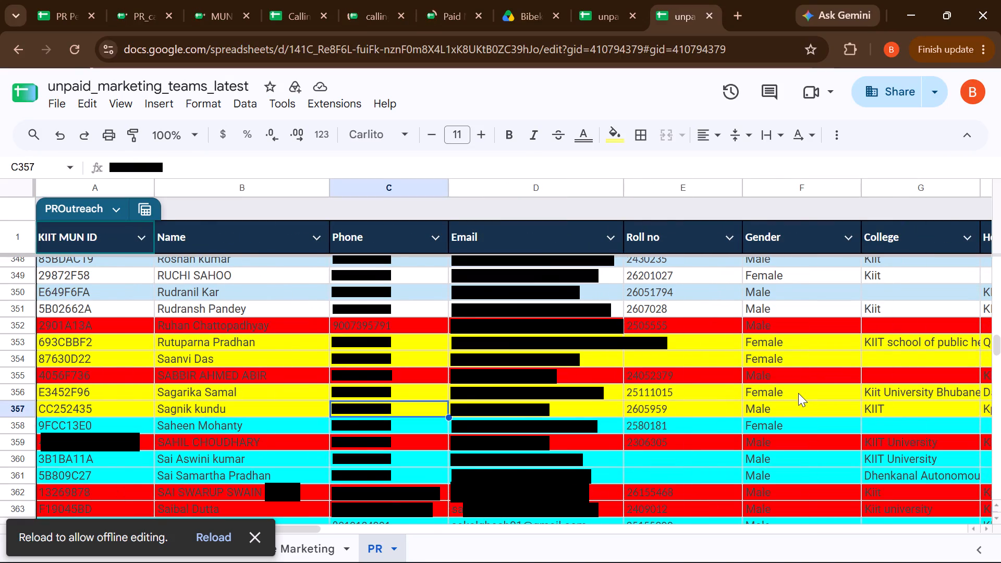
# Review row 357 again from the phone number through the teammate details to the follow-up date and remarks.
pyautogui.press('Right')
pyautogui.press('Right')
pyautogui.press('Right')
pyautogui.press('Right')
pyautogui.press('Right')
pyautogui.press('Right')
pyautogui.press('Right')
pyautogui.press('Right')
pyautogui.press('Right')
pyautogui.press('Right')
pyautogui.press('Right')
pyautogui.press('Right')
pyautogui.press('Right')
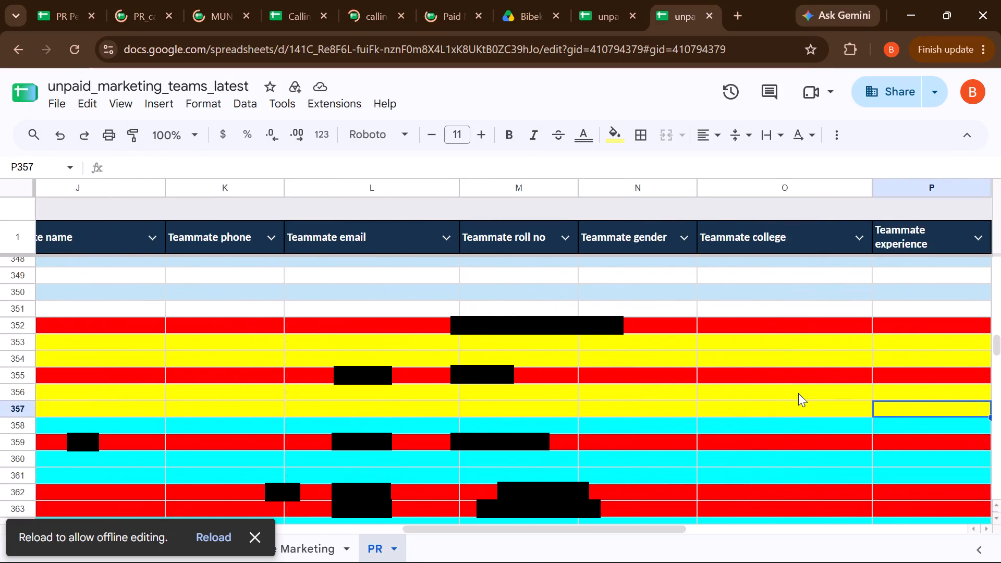
pyautogui.press('Right')
pyautogui.press('Right')
pyautogui.press('Right')
pyautogui.press('Right')
pyautogui.press('Right')
pyautogui.press('Right')
pyautogui.press('Right')
pyautogui.press('Right')
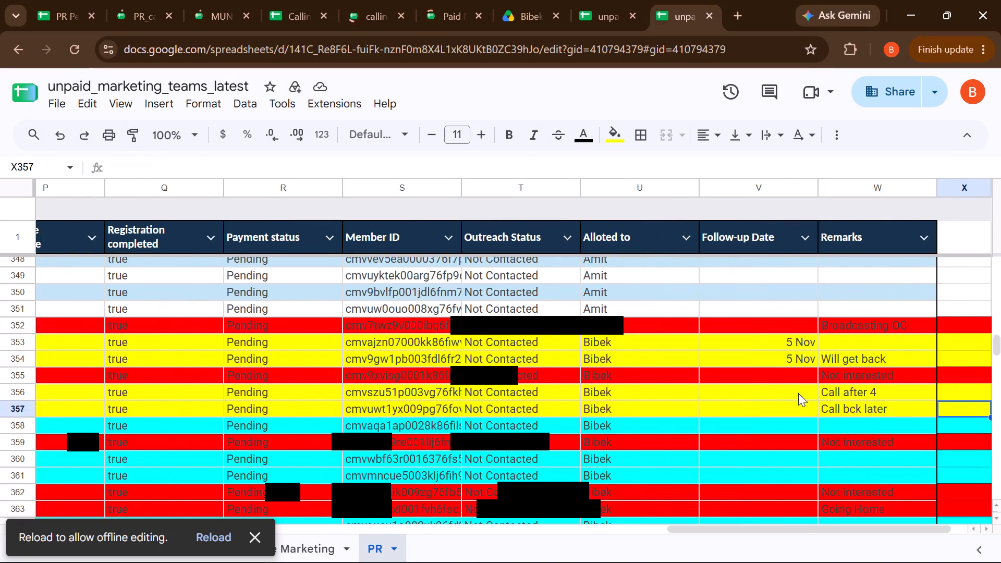
pyautogui.press('Left')
pyautogui.press('Right')
pyautogui.press('Right')
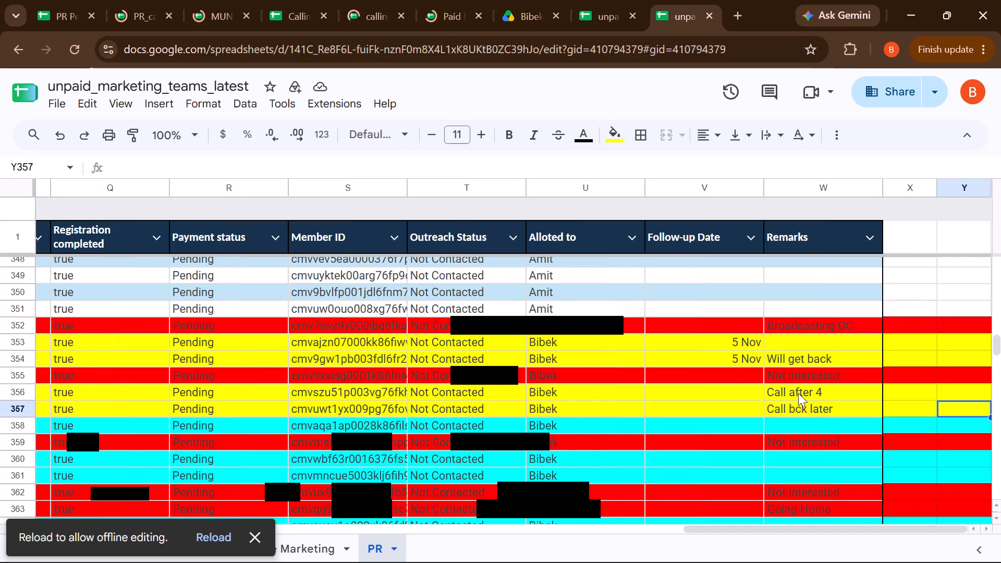
# Trace row 357 back to the contact's ID and name, and compare them with the contact in row 358.
pyautogui.press('Left')
pyautogui.press('Left')
pyautogui.press('Left')
pyautogui.press('Left')
pyautogui.press('Left')
pyautogui.press('Left')
pyautogui.press('Left')
pyautogui.press('Left')
pyautogui.press('Left')
pyautogui.press('Left')
pyautogui.press('Left')
pyautogui.press('Left')
pyautogui.press('Left')
pyautogui.press('Left')
pyautogui.press('Left')
pyautogui.press('Left')
pyautogui.press('Left')
pyautogui.press('Left')
pyautogui.press('Left')
pyautogui.press('Left')
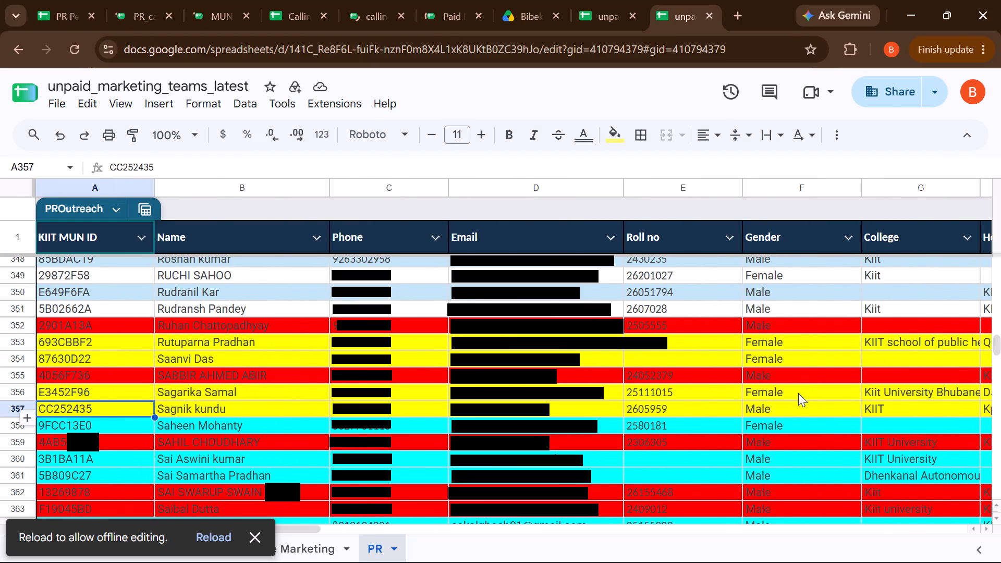
pyautogui.press('Down')
pyautogui.press('Up')
pyautogui.press('Down')
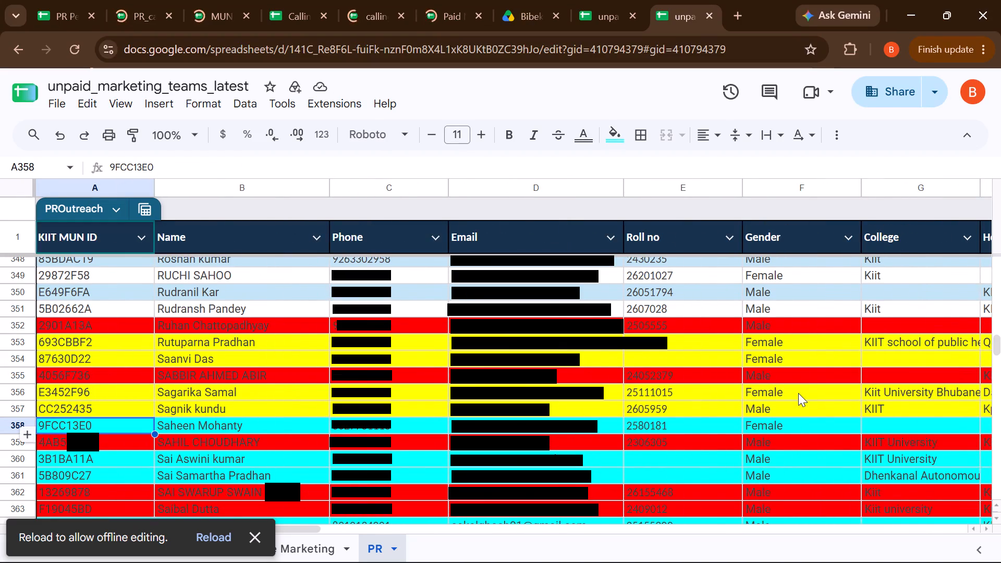
pyautogui.press('Right')
pyautogui.press('Up')
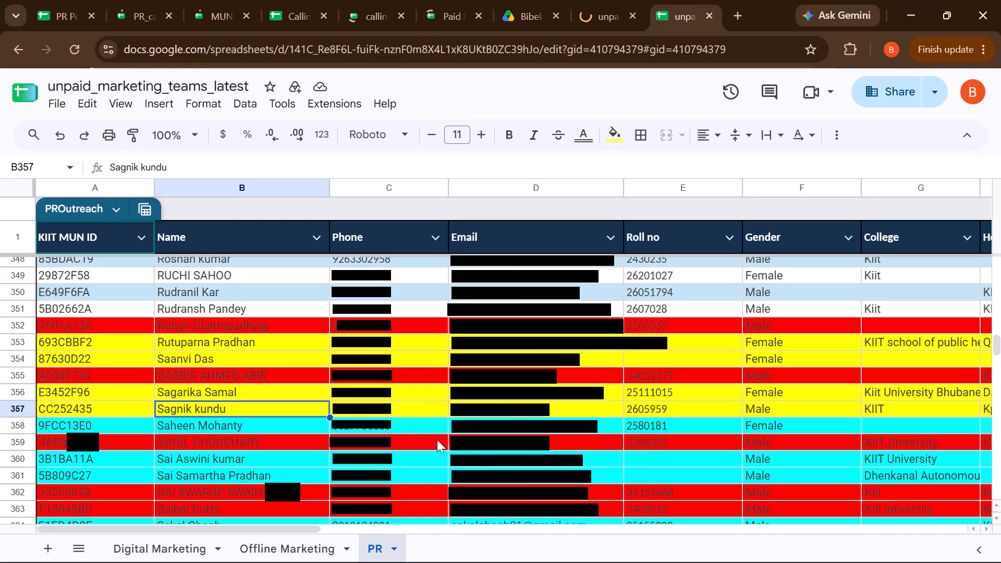
# Look up the phone number of the contact in row 358.
pyautogui.click(404, 427)
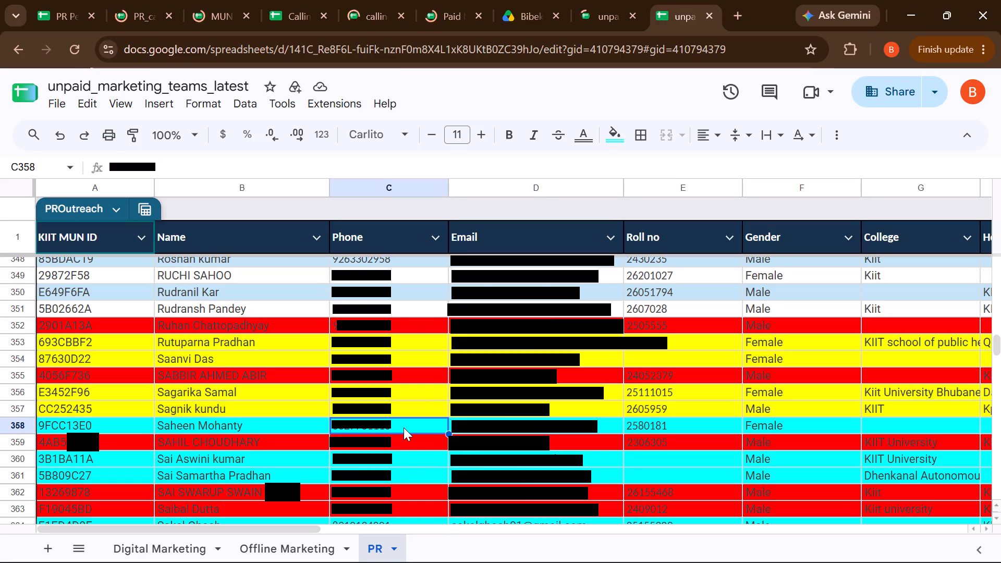
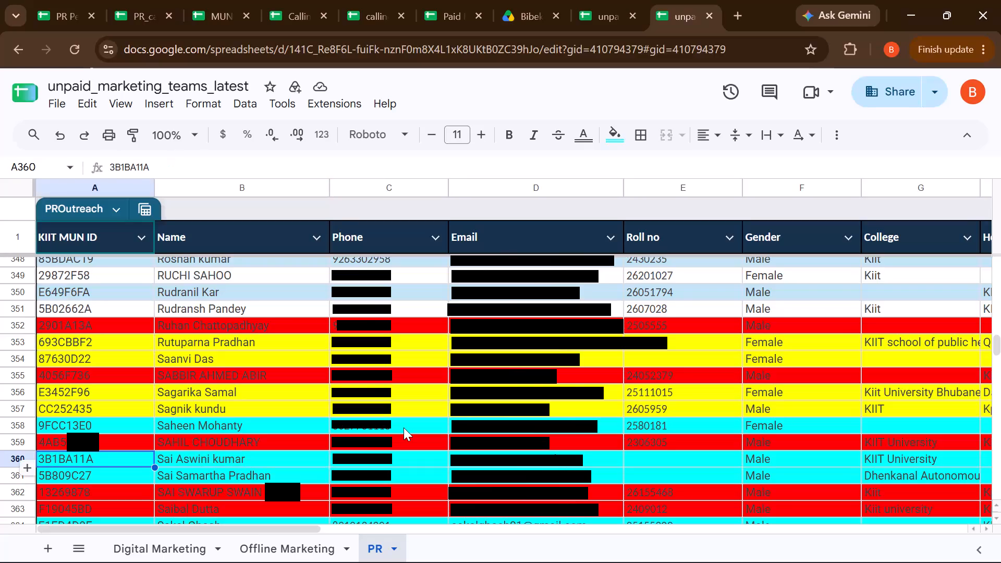
# Review the contact in row 360 from the KIIT MUN ID through the name and phone number to the email.
pyautogui.press('Right')
pyautogui.press('Right')
pyautogui.press('Left')
pyautogui.press('Right')
pyautogui.press('Left')
pyautogui.press('Right')
pyautogui.press('Right')
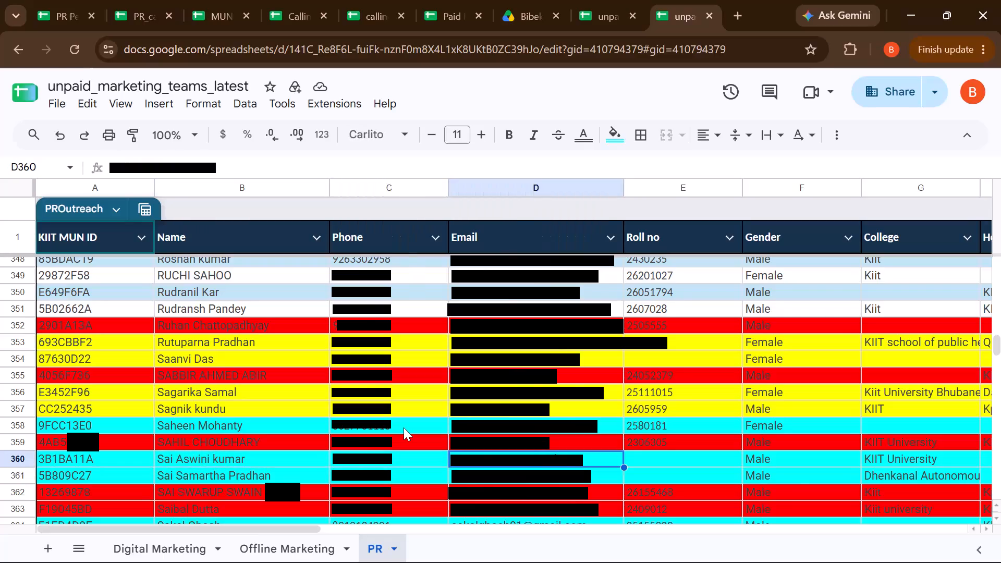
pyautogui.press('Left')
# Look through the phone numbers of the contacts in rows 360 to 367, and return to the one in row 364.
pyautogui.press('Down')
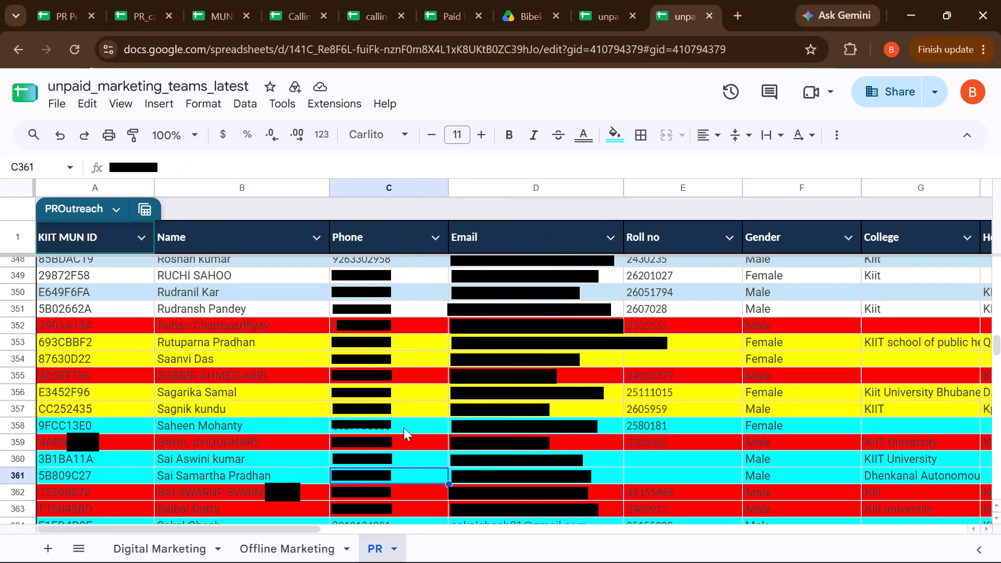
pyautogui.press('Up')
pyautogui.press('Down')
pyautogui.press('Down')
pyautogui.press('Down')
pyautogui.press('Down')
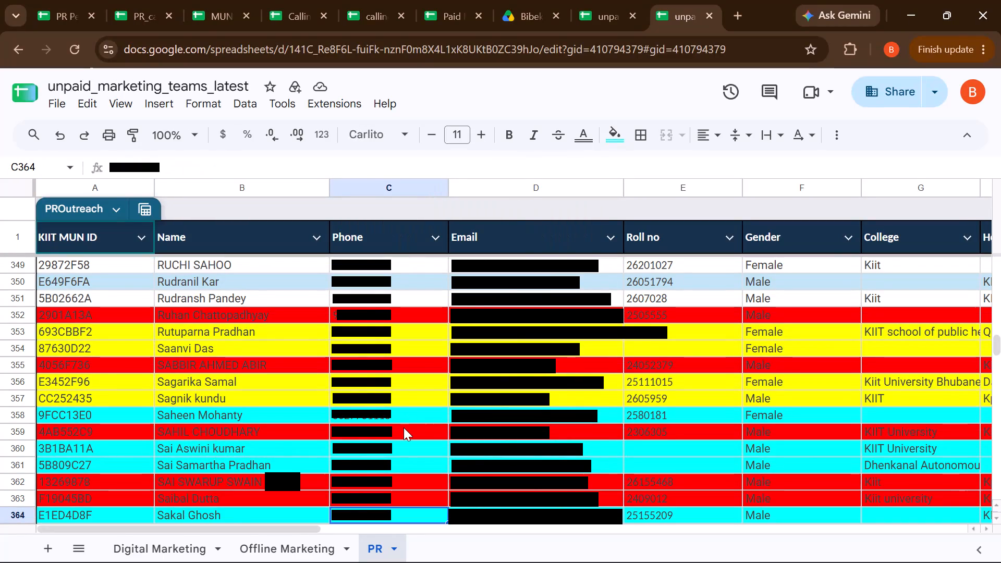
pyautogui.press('Down')
pyautogui.press('Up')
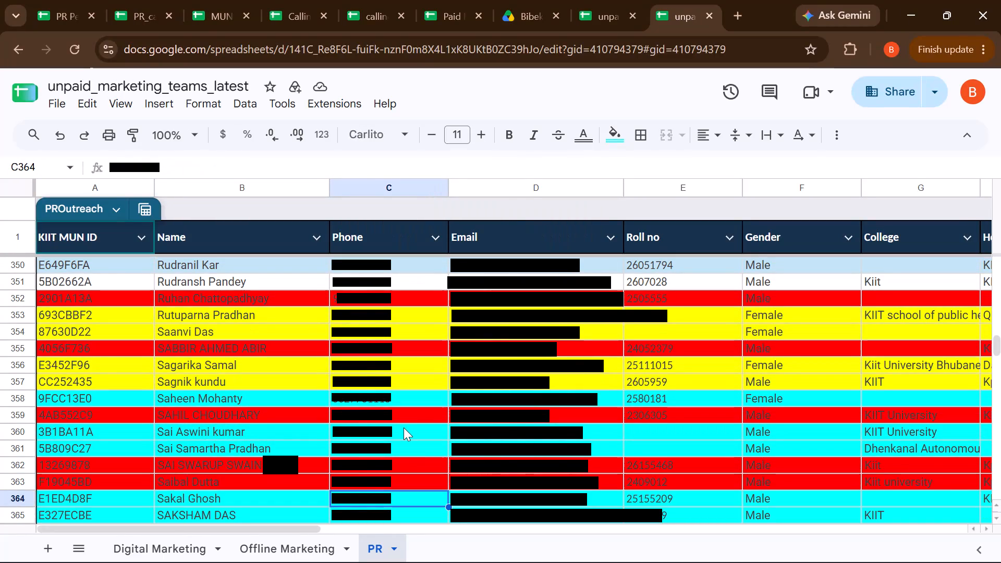
pyautogui.scroll(-1, 404, 427)
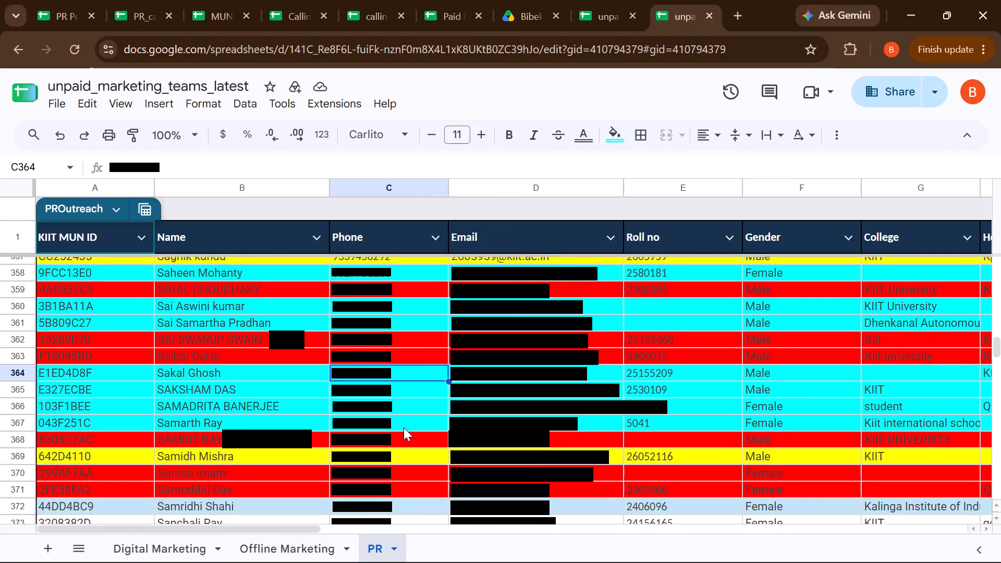
pyautogui.scroll(-1, 404, 427)
pyautogui.click(404, 427)
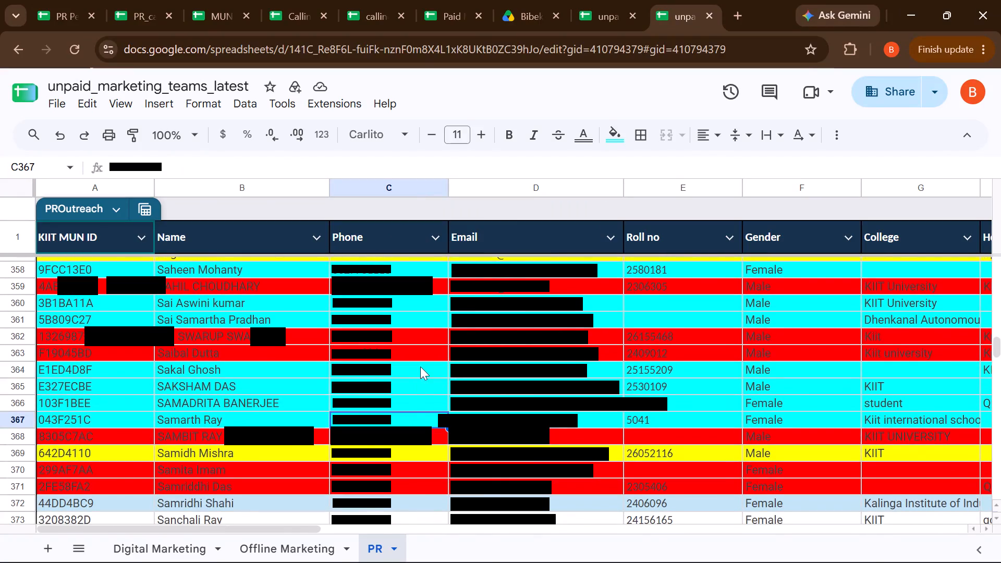
pyautogui.click(412, 366)
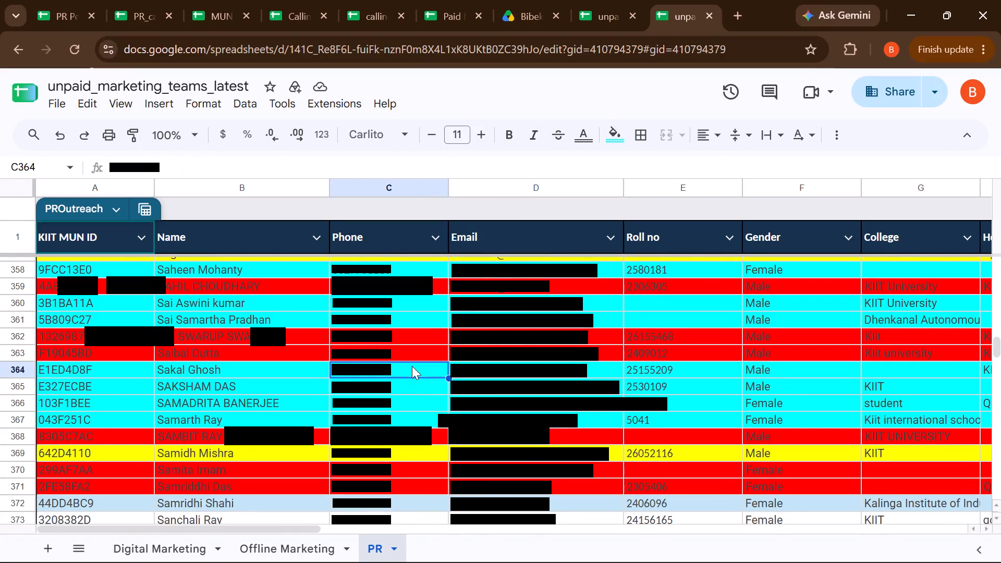
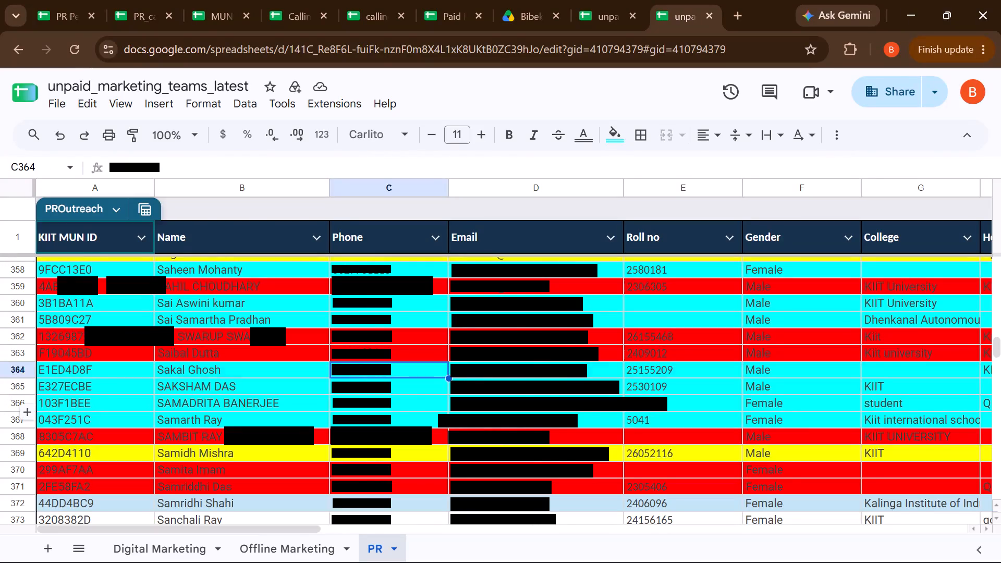
# Fill the whole of row 364 with red.
pyautogui.click(22, 366)
pyautogui.click(617, 138)
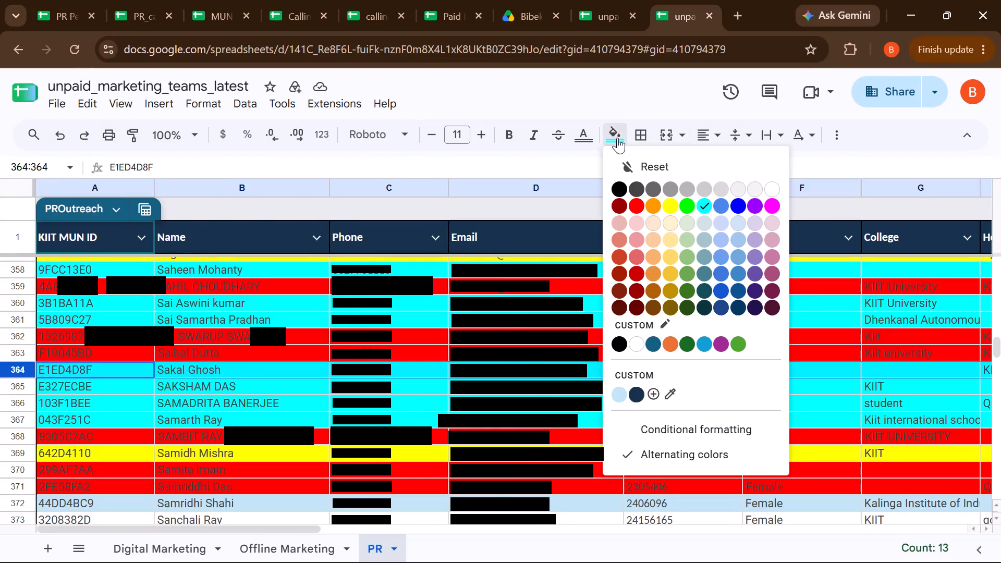
pyautogui.click(637, 202)
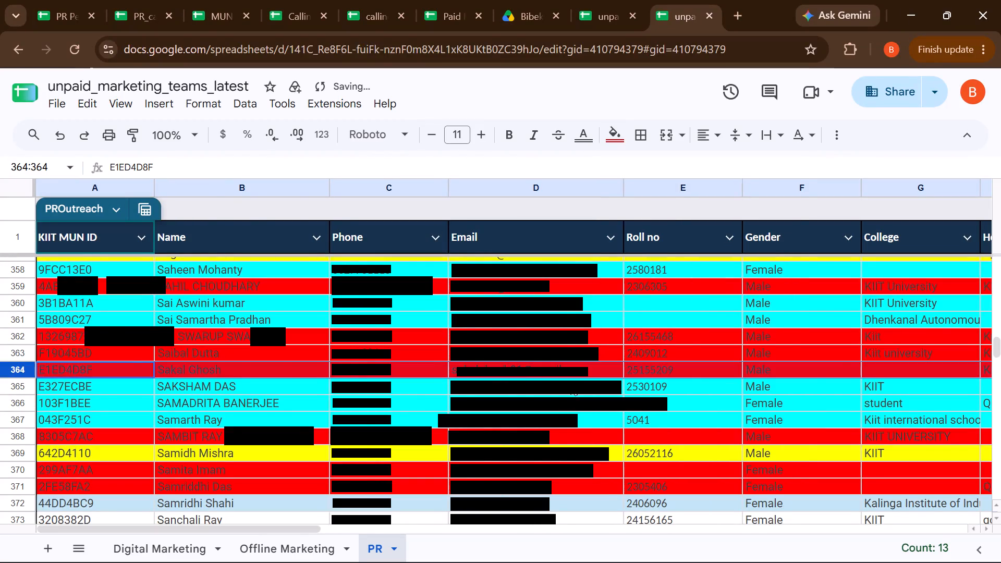
# Enter the remark "Health Issues" for the contact in row 364.
pyautogui.click(570, 377)
pyautogui.click(572, 373)
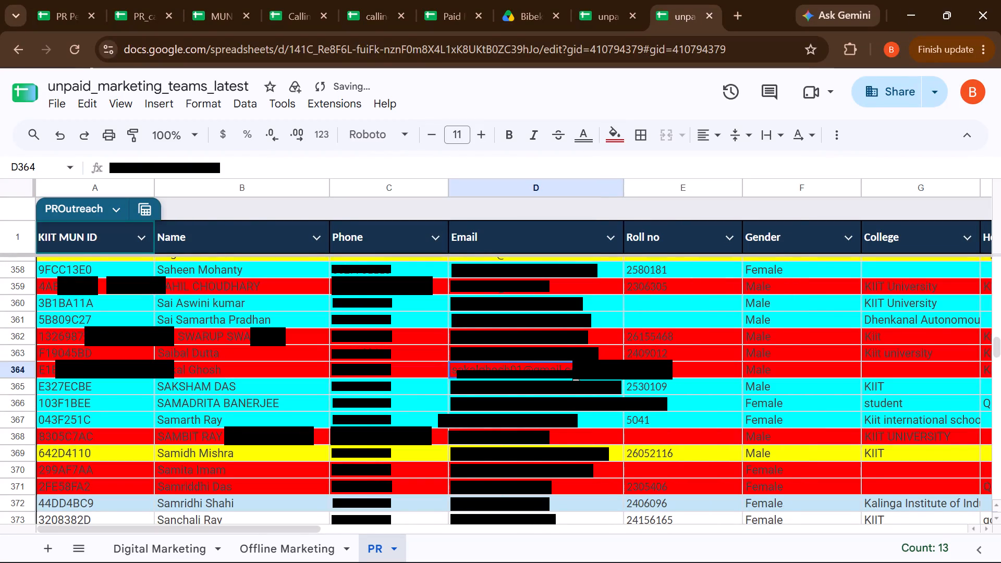
pyautogui.press('Right')
pyautogui.press('Right')
pyautogui.press('Right')
pyautogui.press('Right')
pyautogui.press('Right')
pyautogui.press('Right')
pyautogui.press('Right')
pyautogui.press('Right')
pyautogui.press('Right')
pyautogui.press('Right')
pyautogui.press('Right')
pyautogui.press('Right')
pyautogui.press('Right')
pyautogui.press('Right')
pyautogui.press('Right')
pyautogui.press('Right')
pyautogui.press('Right')
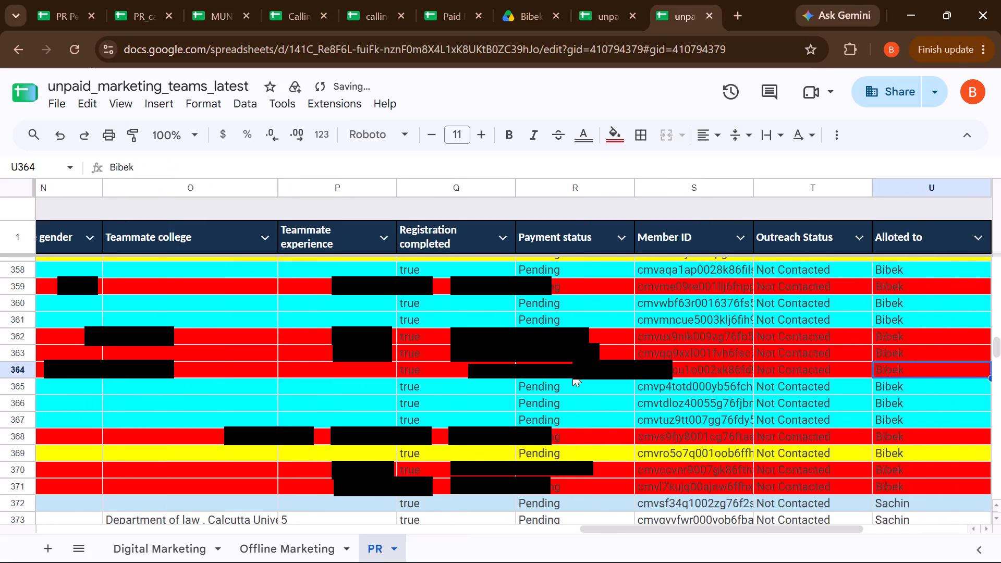
pyautogui.press('Right')
pyautogui.press('Right')
pyautogui.press('Right')
pyautogui.press('Left')
pyautogui.press('Right')
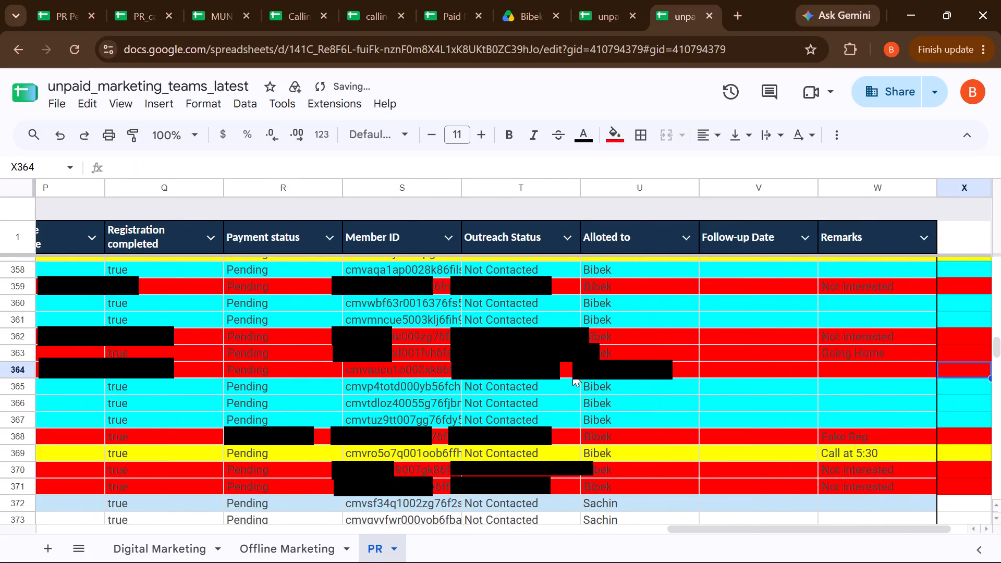
pyautogui.press('Left')
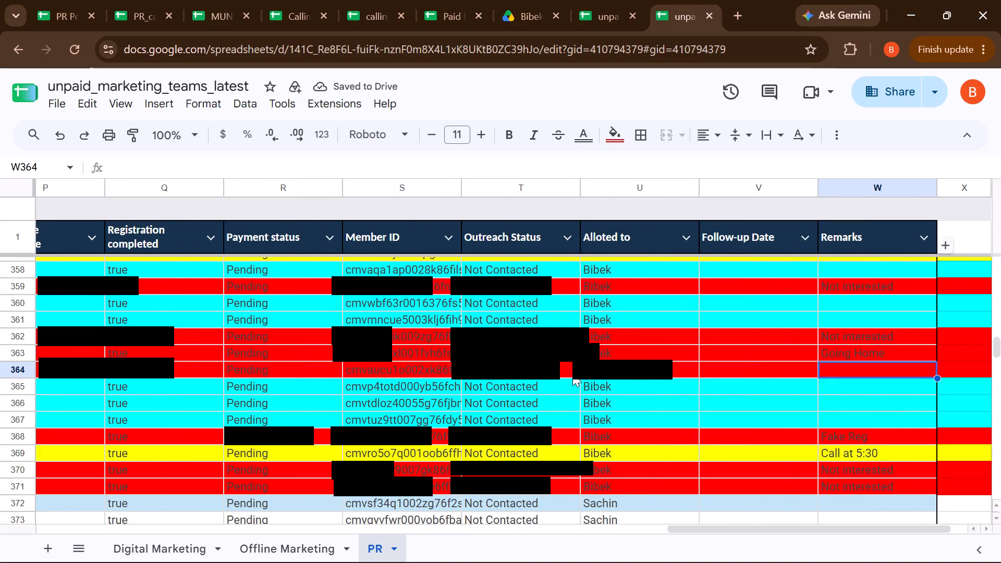
pyautogui.write('Heslt')
pyautogui.press('BackSpace')
pyautogui.press('BackSpace')
pyautogui.press('BackSpace')
pyautogui.write('alth Issues')
pyautogui.press('Return')
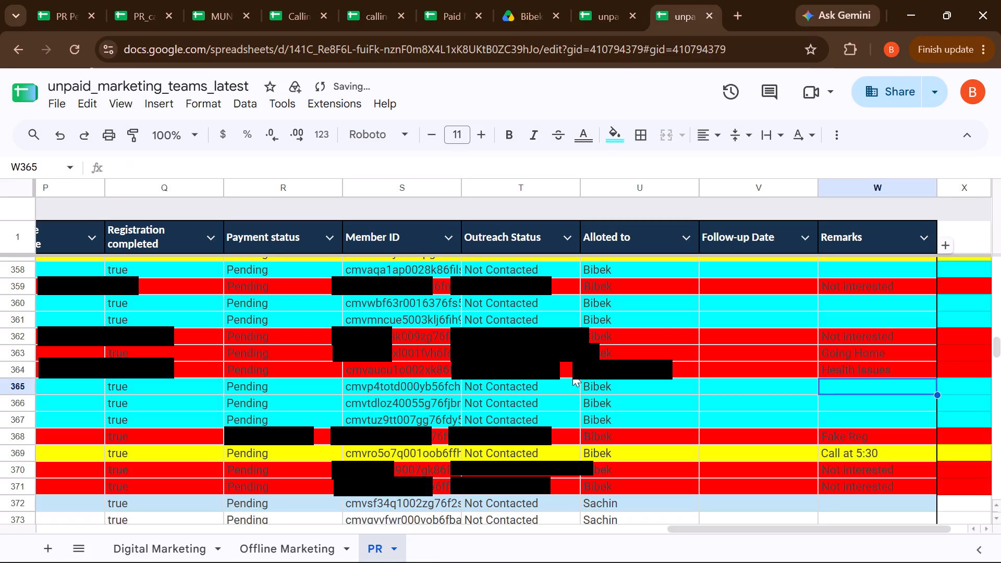
# Go back along row 365 from the remarks to the contact's details at the start of the row.
pyautogui.press('Left')
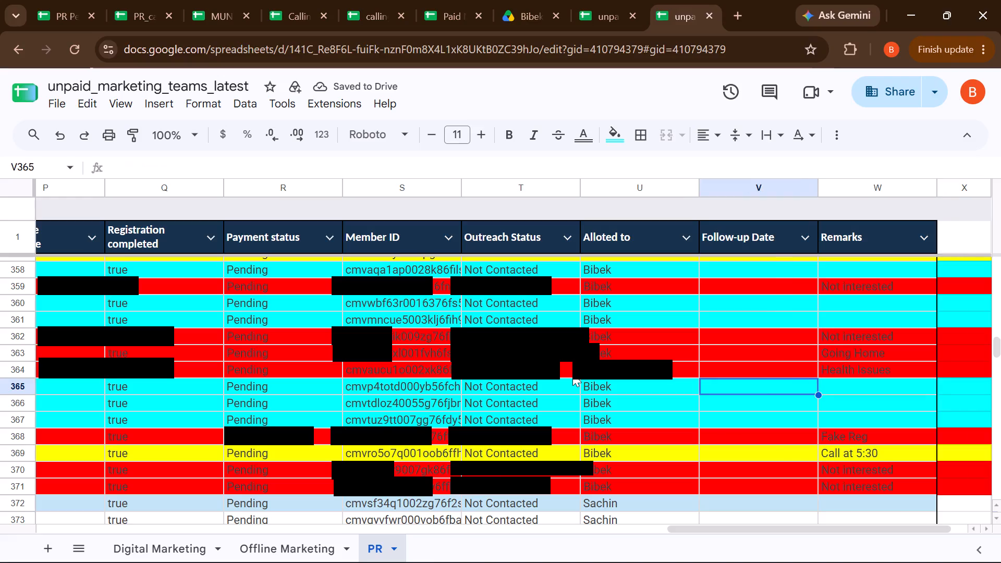
pyautogui.press('Right')
pyautogui.press('Right')
pyautogui.press('Left')
pyautogui.press('Left')
pyautogui.press('Left')
pyautogui.press('Left')
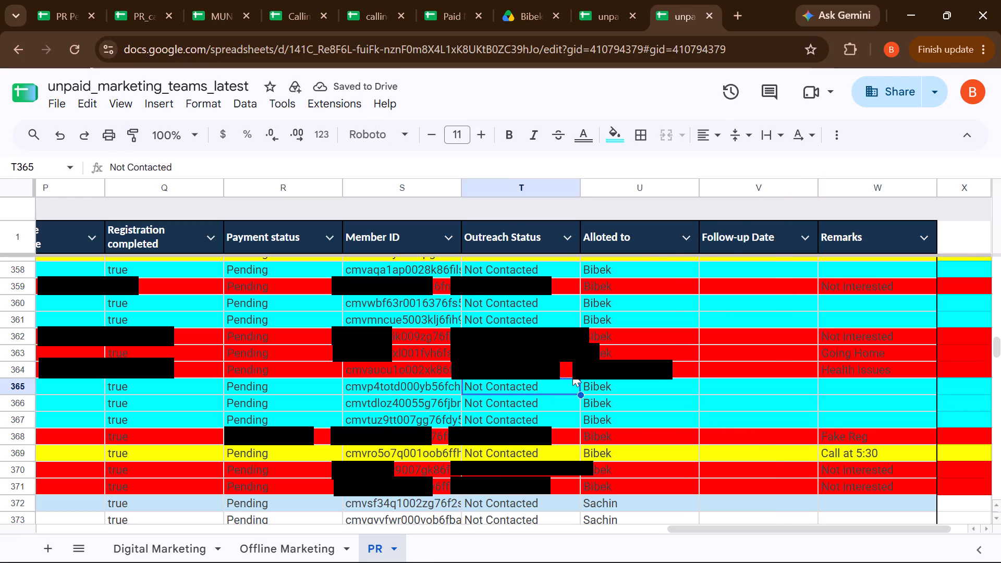
pyautogui.press('Left')
pyautogui.press('Left')
pyautogui.press('Left')
pyautogui.press('Left')
pyautogui.press('Left')
pyautogui.press('Left')
pyautogui.press('Left')
pyautogui.press('Left')
pyautogui.press('Left')
pyautogui.press('Left')
pyautogui.press('Left')
pyautogui.press('Left')
pyautogui.press('Left')
pyautogui.press('Left')
pyautogui.press('Left')
pyautogui.press('Left')
pyautogui.press('Left')
pyautogui.press('Left')
pyautogui.press('Left')
pyautogui.press('Left')
pyautogui.press('Left')
pyautogui.press('Left')
pyautogui.press('Left')
pyautogui.press('Left')
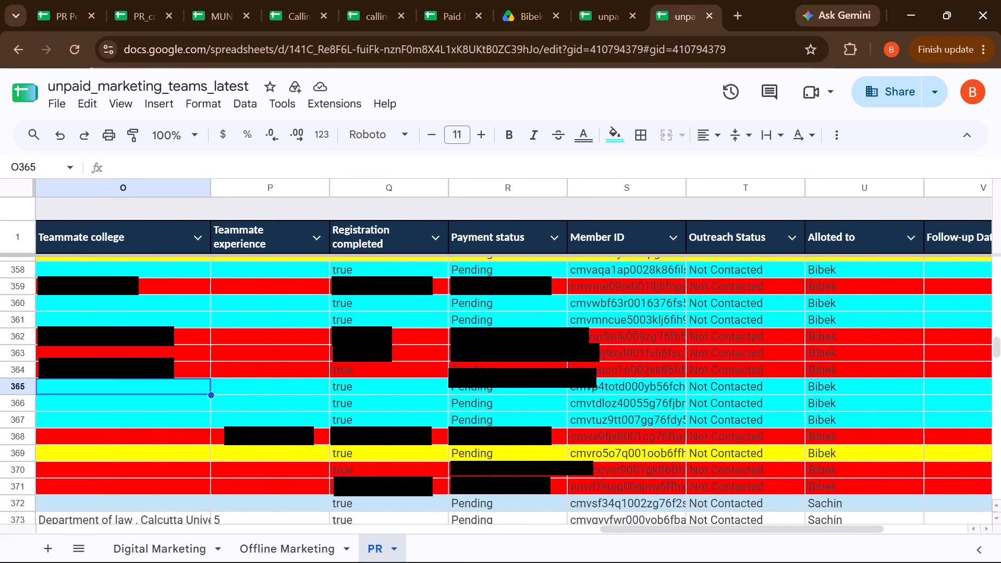
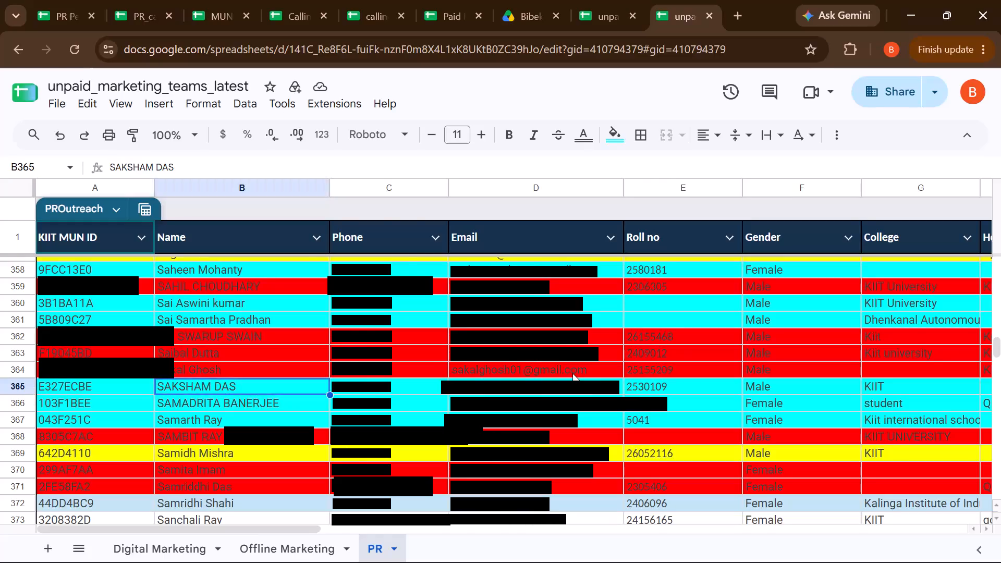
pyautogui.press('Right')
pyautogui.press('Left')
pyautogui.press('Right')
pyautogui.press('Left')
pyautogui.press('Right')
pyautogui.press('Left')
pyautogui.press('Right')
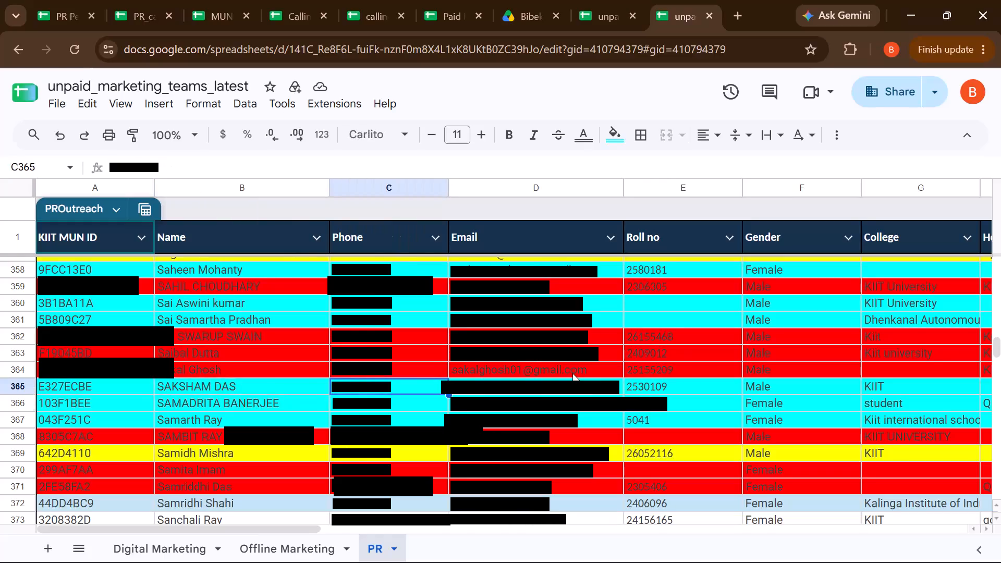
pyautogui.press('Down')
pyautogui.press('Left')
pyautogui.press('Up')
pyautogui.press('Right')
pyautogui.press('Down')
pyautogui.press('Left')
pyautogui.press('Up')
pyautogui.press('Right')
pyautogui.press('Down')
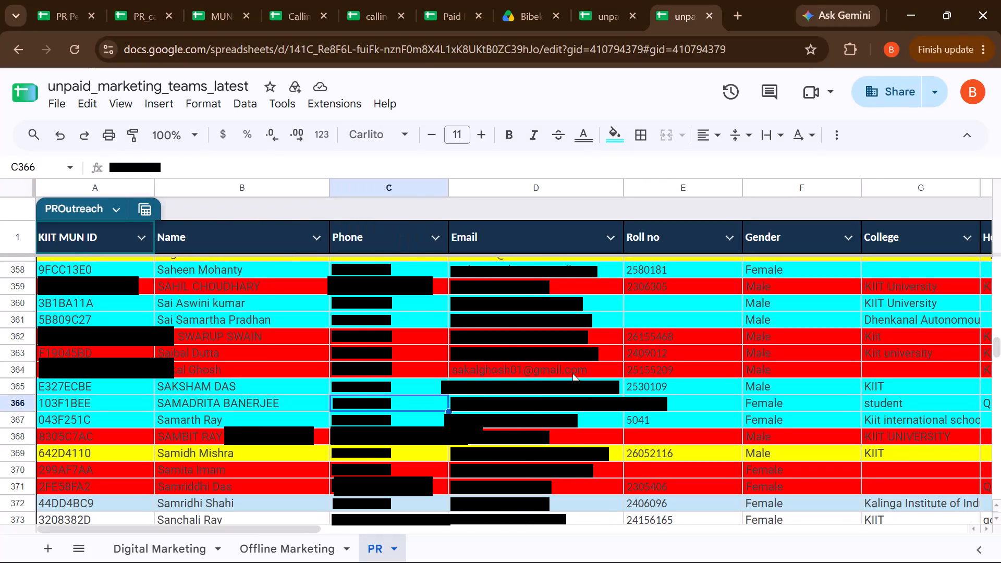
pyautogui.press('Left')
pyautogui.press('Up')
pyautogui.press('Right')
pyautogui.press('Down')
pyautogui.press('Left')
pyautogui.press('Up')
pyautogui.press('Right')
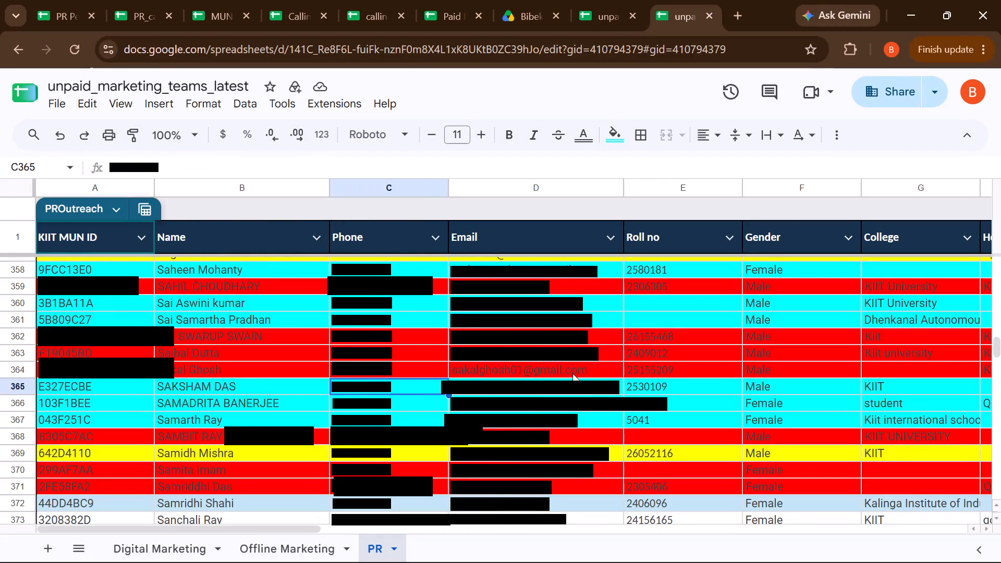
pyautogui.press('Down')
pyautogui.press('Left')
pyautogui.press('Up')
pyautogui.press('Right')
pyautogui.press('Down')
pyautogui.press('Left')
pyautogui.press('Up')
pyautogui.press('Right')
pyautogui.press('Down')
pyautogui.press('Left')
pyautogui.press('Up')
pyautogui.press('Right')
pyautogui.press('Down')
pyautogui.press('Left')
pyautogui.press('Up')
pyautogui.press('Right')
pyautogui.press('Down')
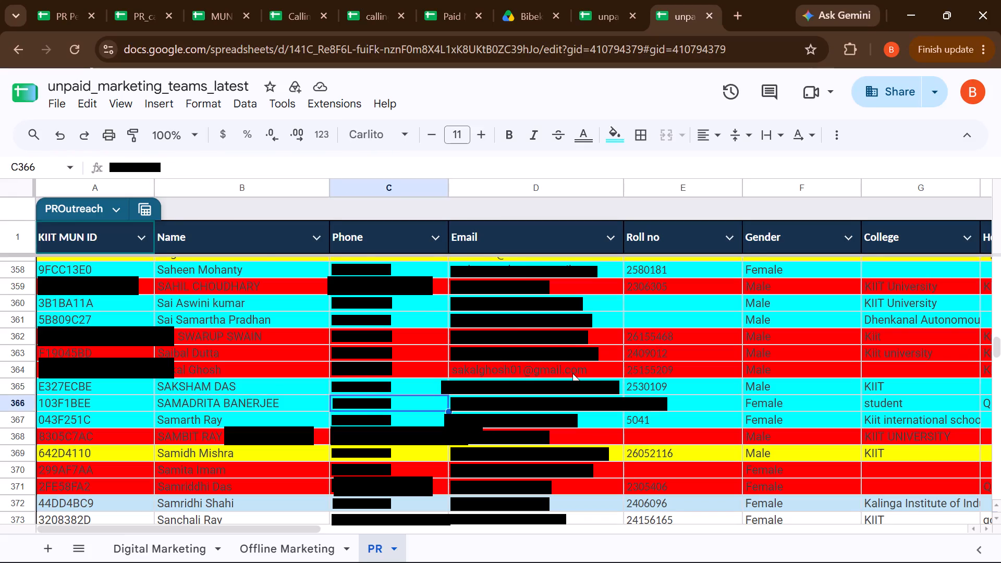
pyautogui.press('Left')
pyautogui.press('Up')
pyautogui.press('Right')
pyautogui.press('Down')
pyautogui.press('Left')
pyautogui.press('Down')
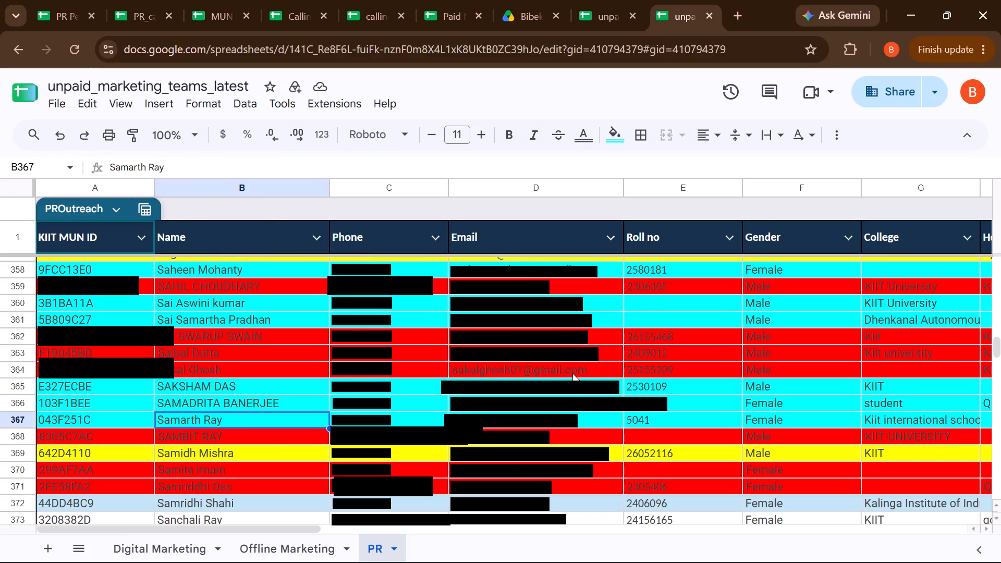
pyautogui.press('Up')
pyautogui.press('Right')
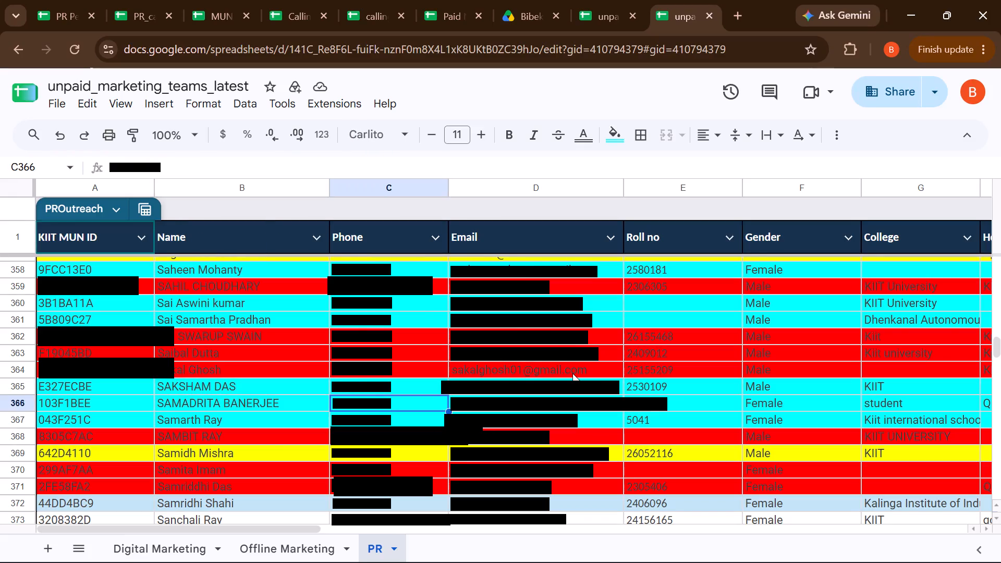
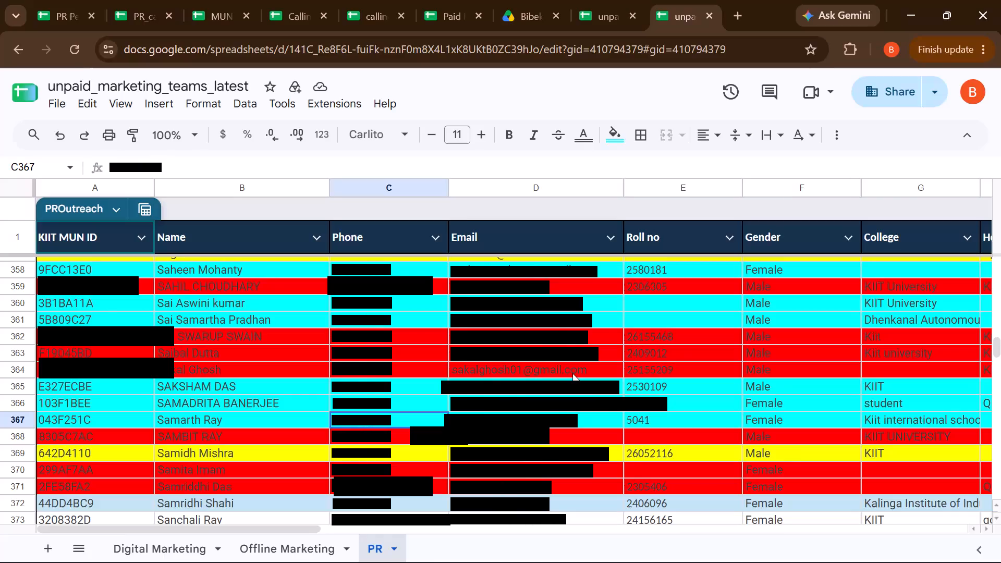
# Review the colour-coded contact rows around row 367 in the PR sheet, including their payment status, outreach status and Alloted to columns.
pyautogui.press('Down')
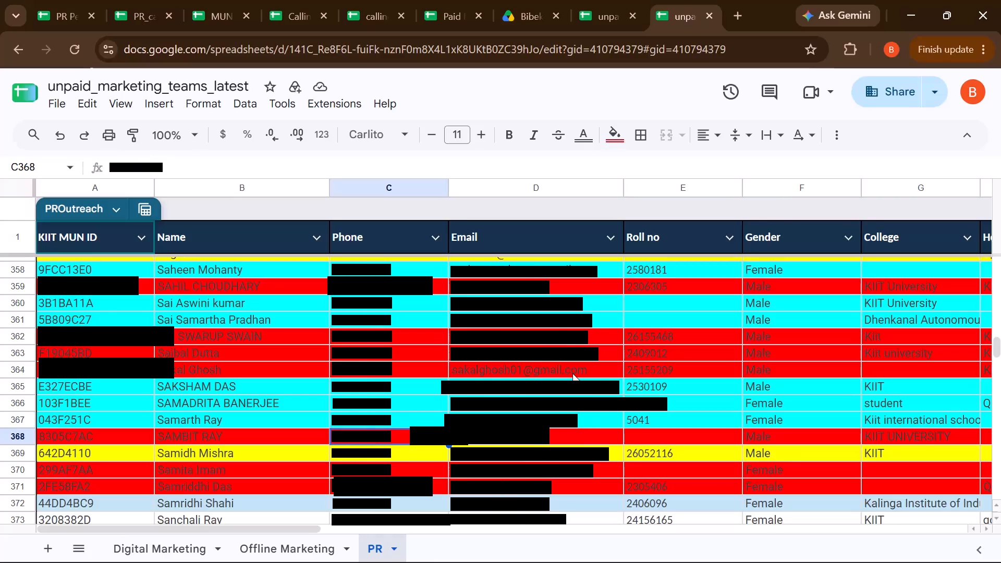
pyautogui.press('Up')
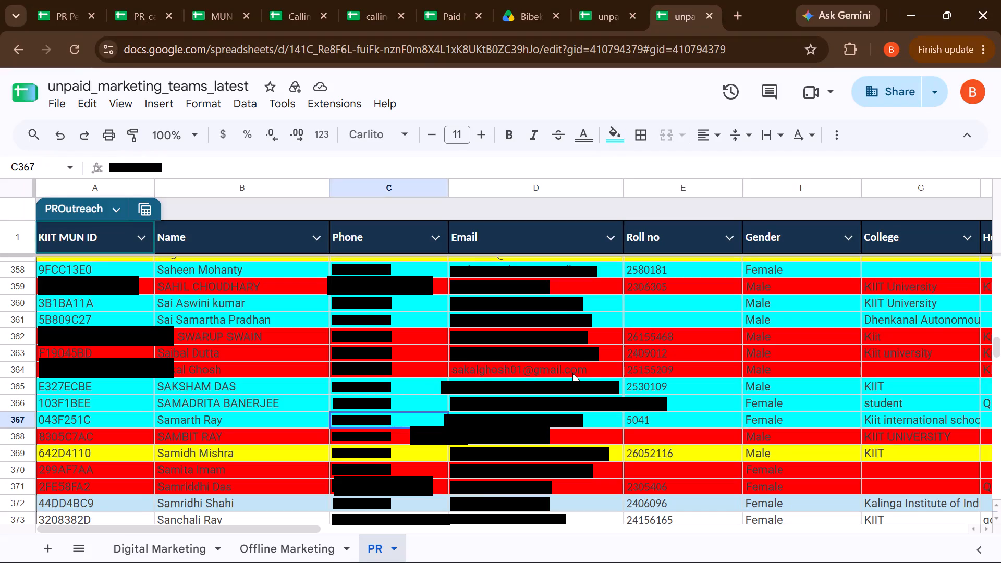
pyautogui.scroll(-1, 572, 373)
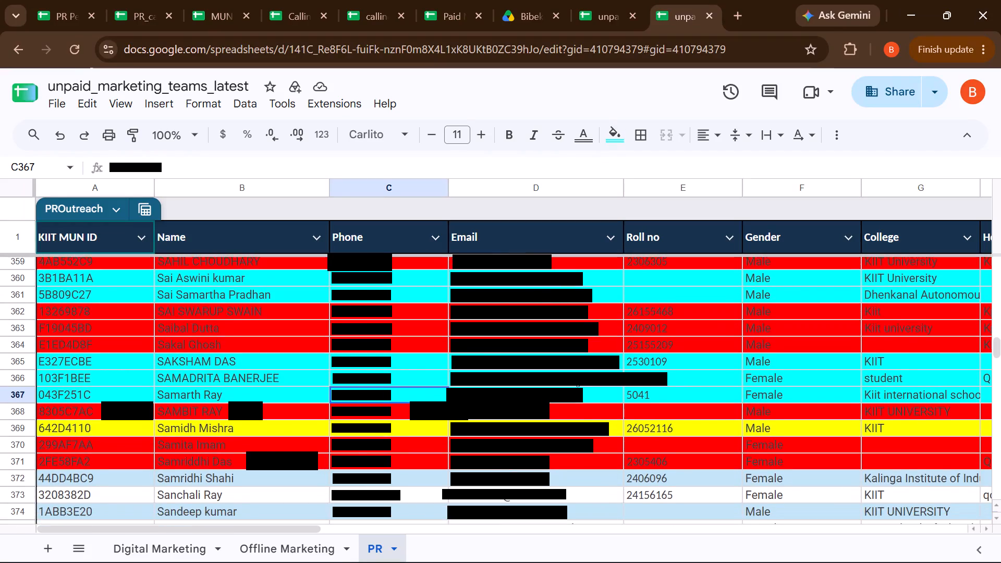
pyautogui.hscroll(1, 572, 373)
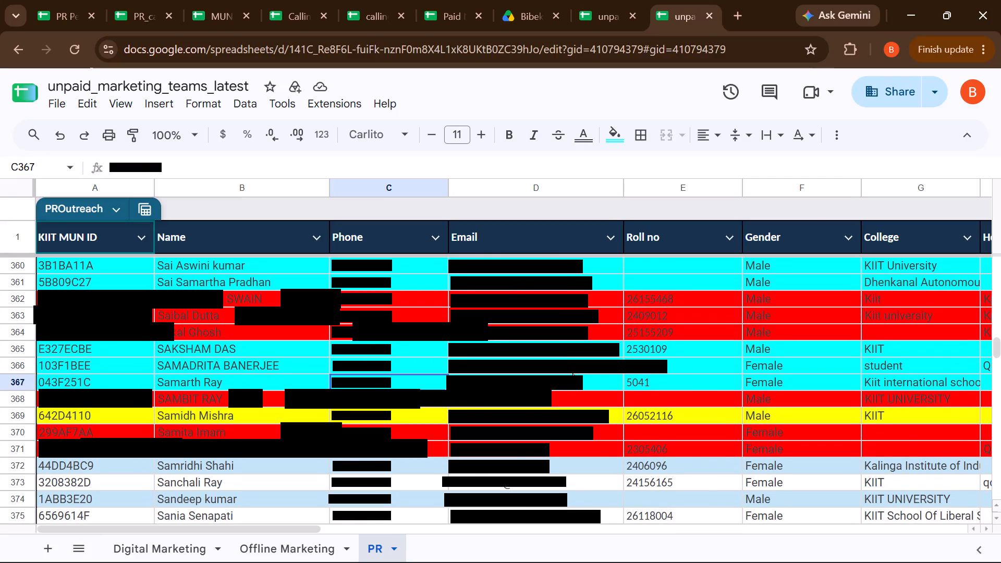
pyautogui.hscroll(-6, 572, 373)
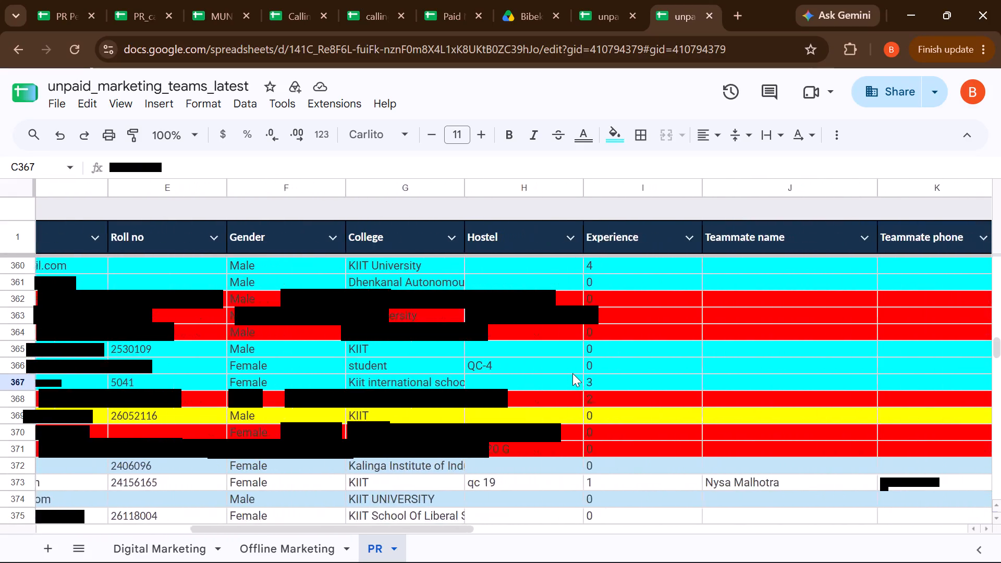
pyautogui.hscroll(-3, 572, 373)
pyautogui.scroll(1, 572, 373)
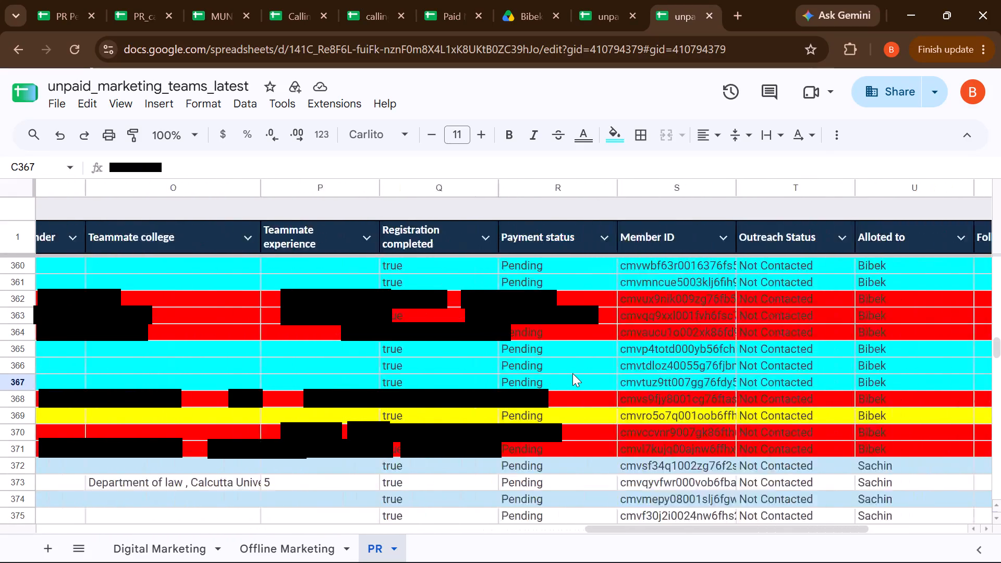
pyautogui.scroll(1, 572, 373)
pyautogui.hscroll(3, 572, 373)
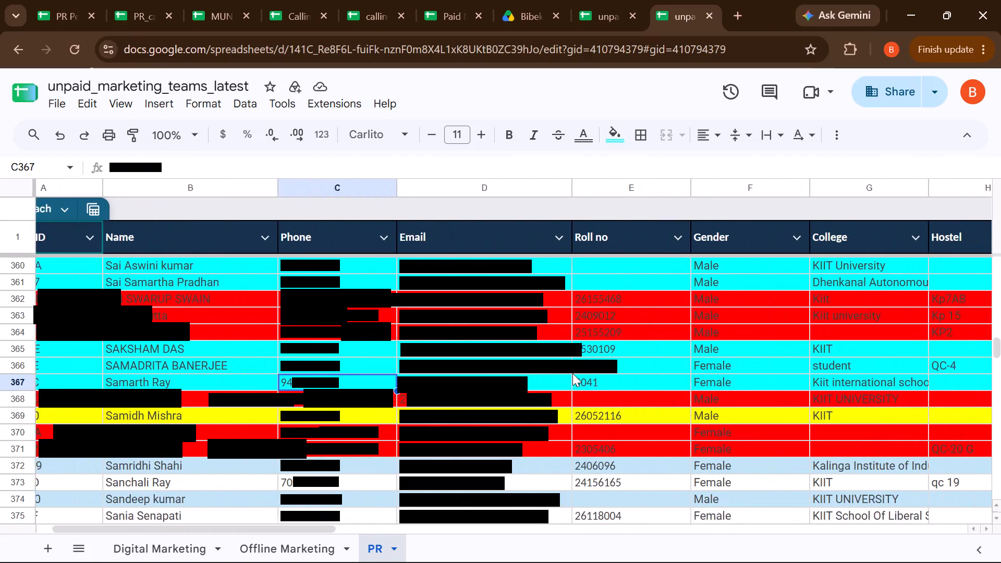
pyautogui.hscroll(1, 572, 373)
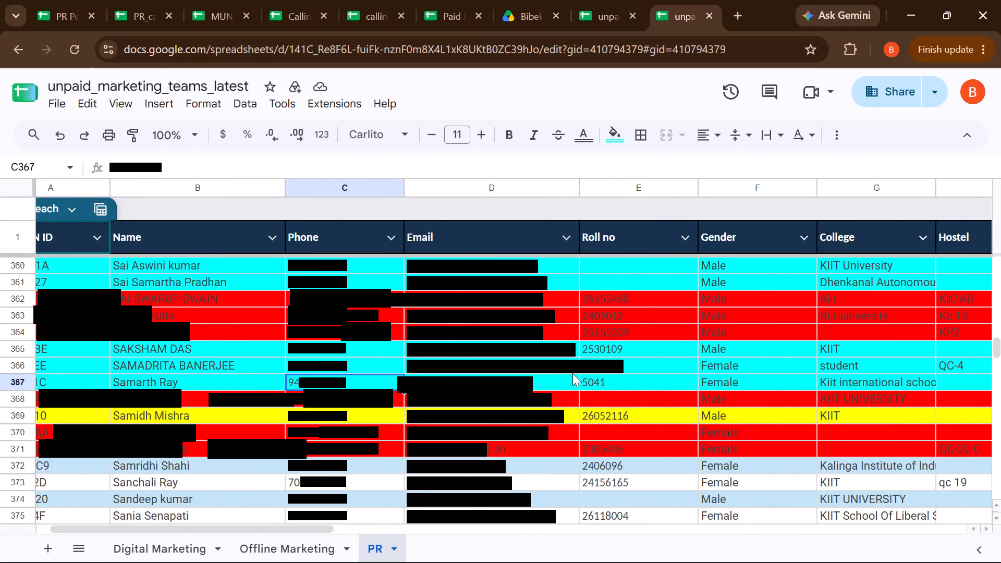
pyautogui.scroll(-1, 572, 373)
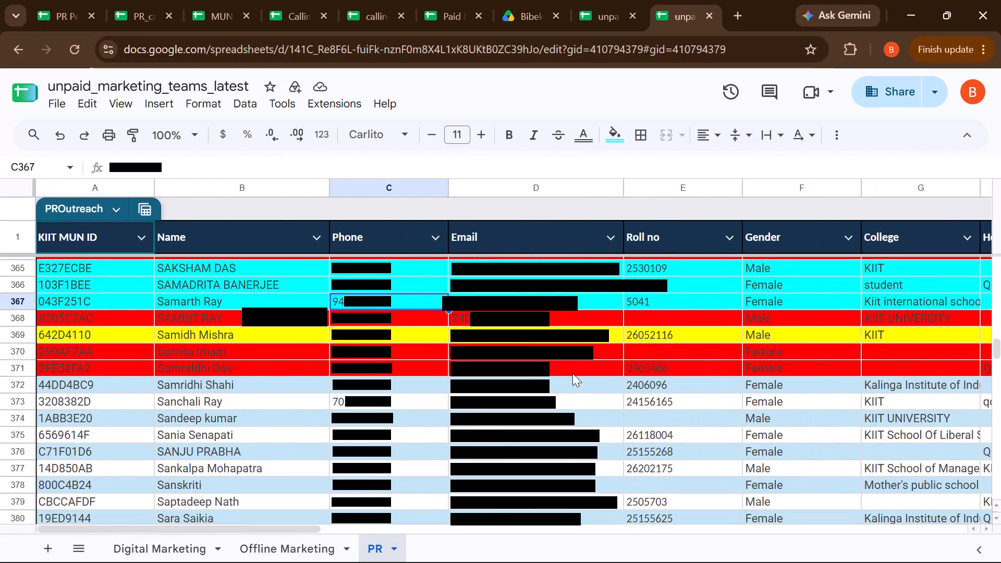
pyautogui.scroll(-1, 572, 373)
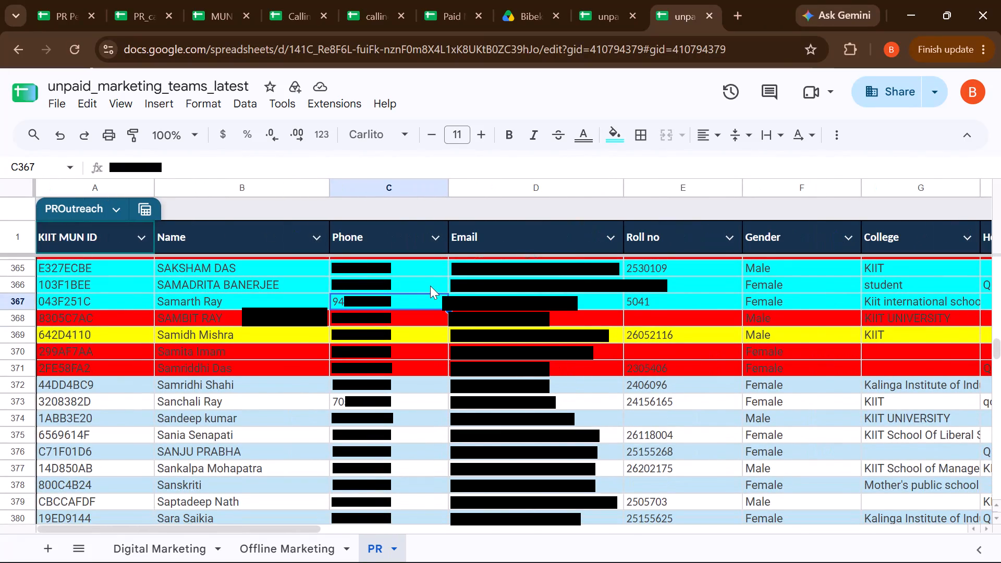
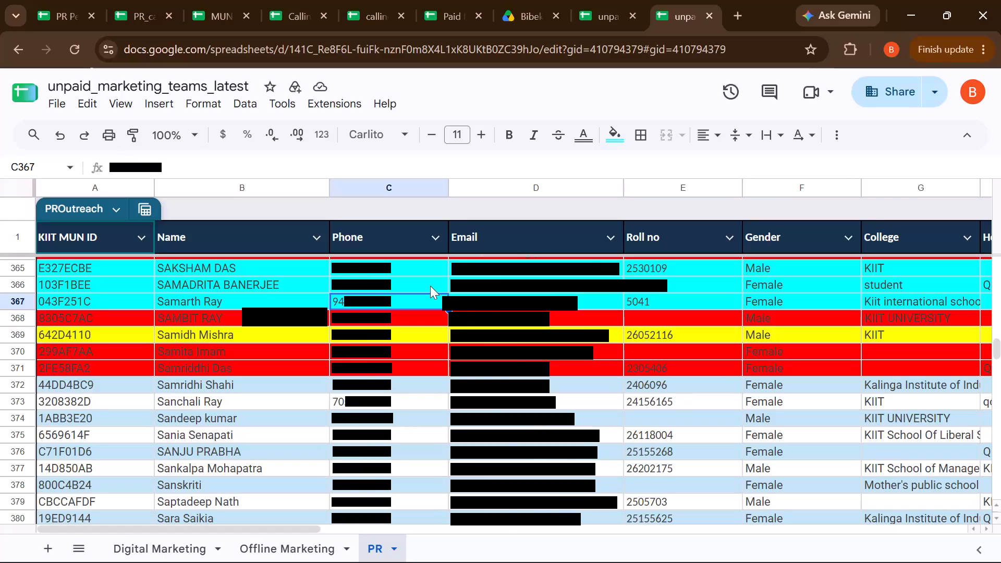
# Examine the yellow contact row 369 across to its Alloted to and Follow-up Date columns.
pyautogui.click(430, 286)
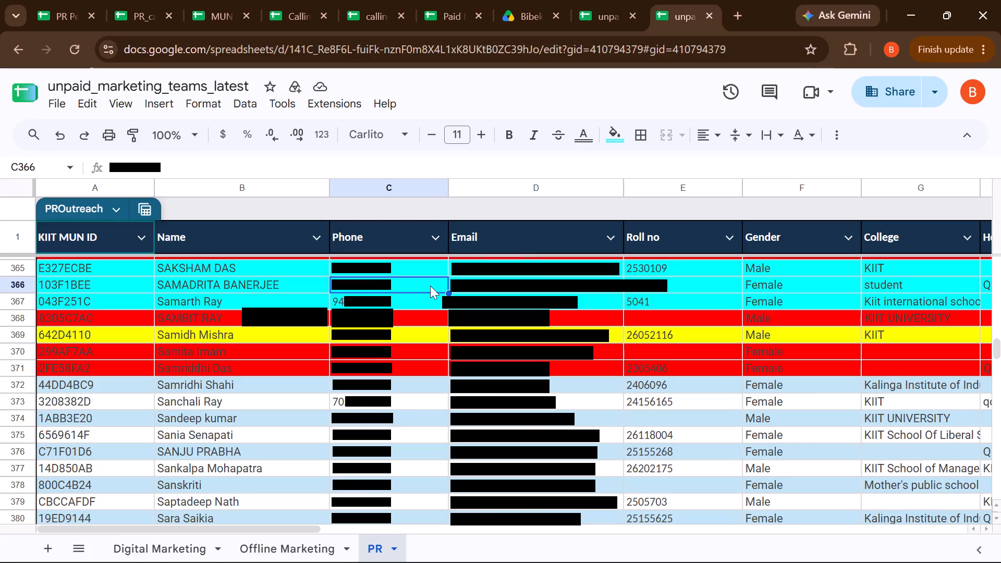
pyautogui.press('Down')
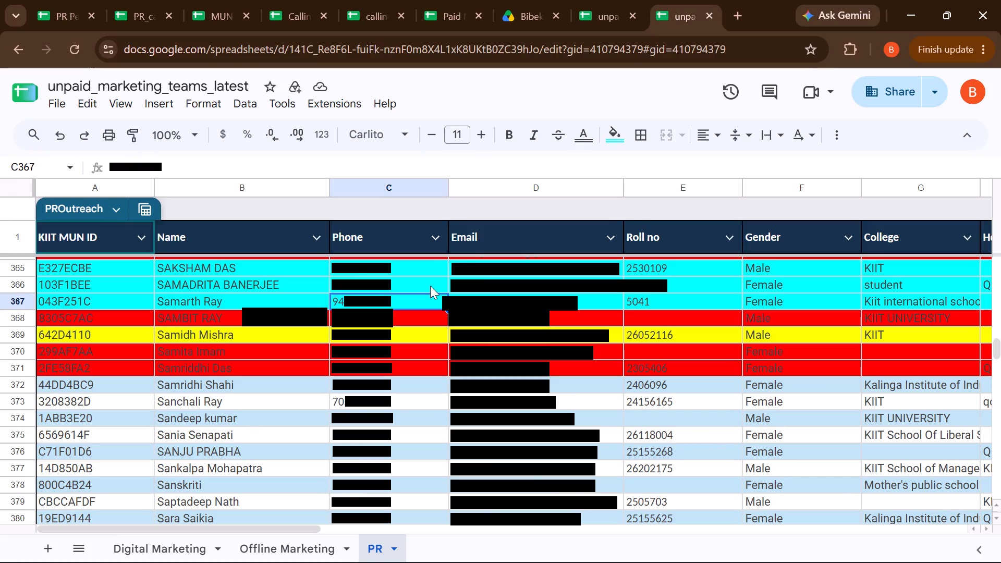
pyautogui.press('Down')
pyautogui.press('Down')
pyautogui.press('Right')
pyautogui.press('Right')
pyautogui.press('Right')
pyautogui.press('Right')
pyautogui.press('Right')
pyautogui.press('Right')
pyautogui.press('Right')
pyautogui.press('Right')
pyautogui.press('Right')
pyautogui.press('Right')
pyautogui.press('Right')
pyautogui.press('Right')
pyautogui.press('Right')
pyautogui.press('Right')
pyautogui.press('Right')
pyautogui.press('Right')
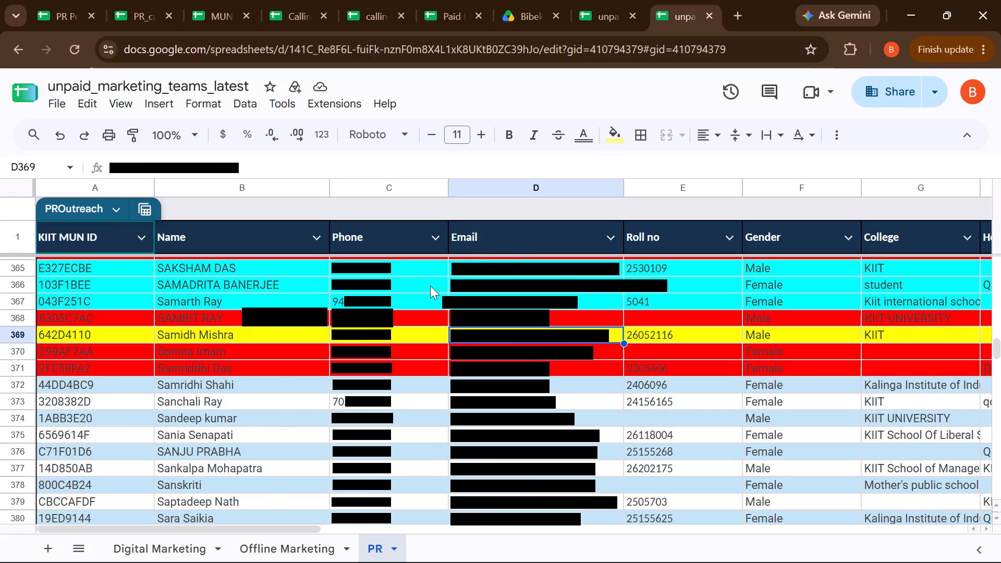
pyautogui.press('Right')
pyautogui.press('Right')
pyautogui.press('Right')
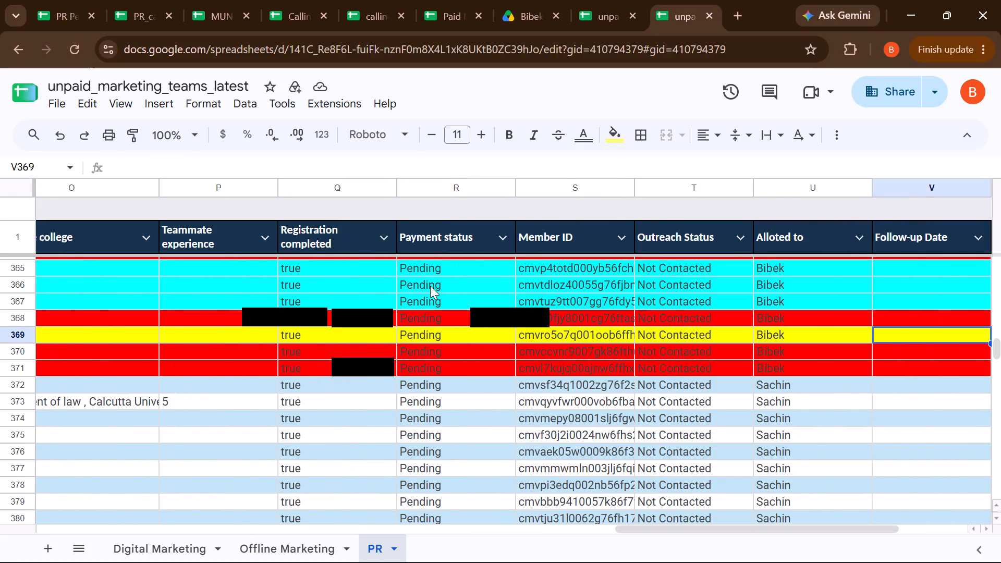
# Find the next block of contacts allotted to Bibek further down and examine row 496 back to its contact details.
pyautogui.scroll(-7, 430, 286)
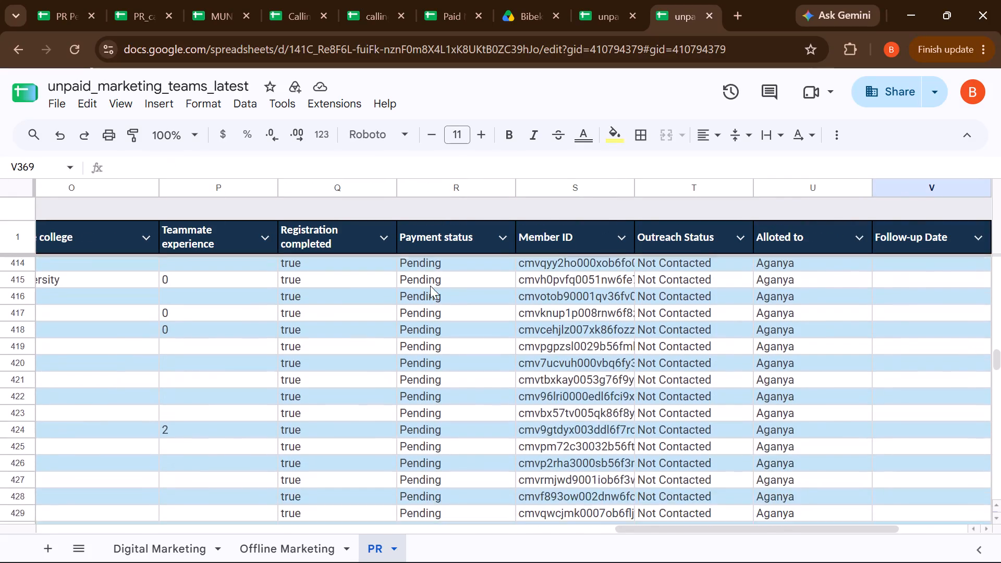
pyautogui.scroll(-7, 430, 286)
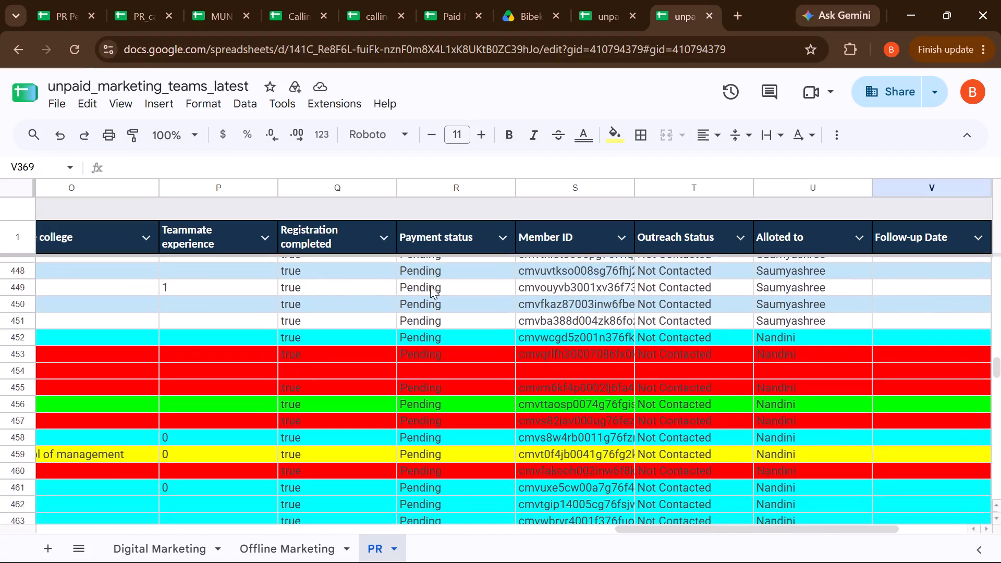
pyautogui.scroll(-5, 430, 286)
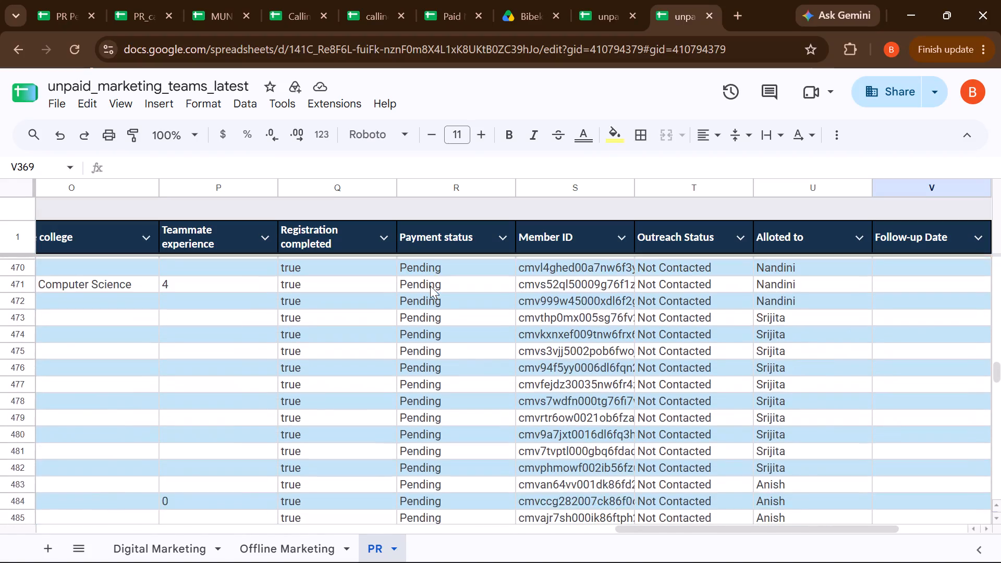
pyautogui.scroll(-5, 430, 286)
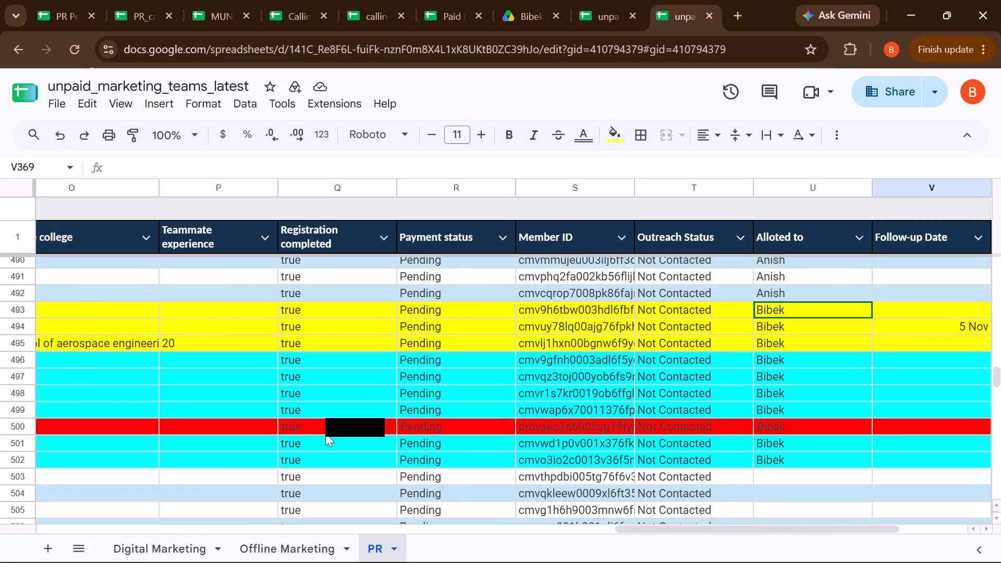
pyautogui.click(793, 355)
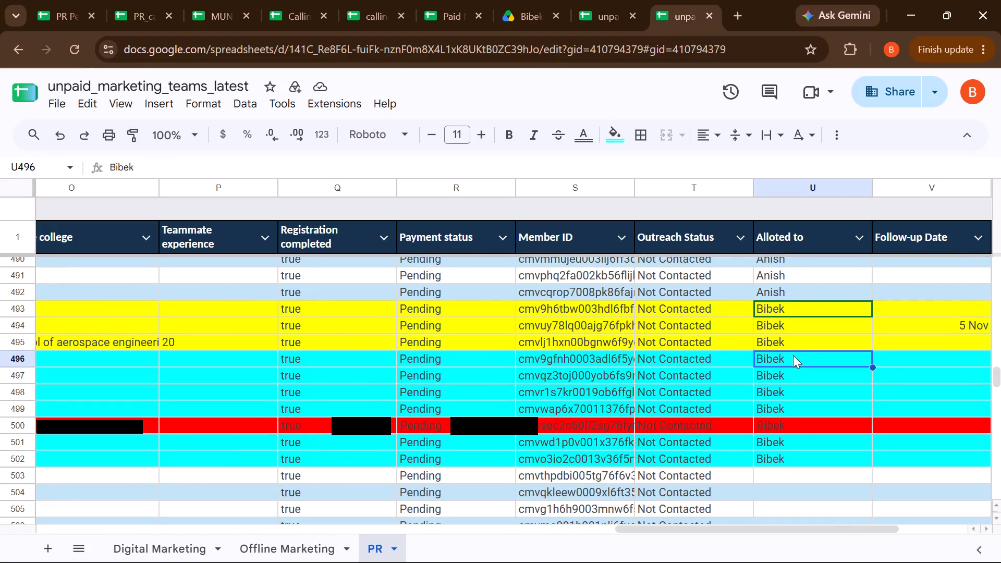
pyautogui.press('Left')
pyautogui.press('Left')
pyautogui.press('Left')
pyautogui.press('Left')
pyautogui.press('Left')
pyautogui.press('Left')
pyautogui.press('Left')
pyautogui.press('Left')
pyautogui.press('Left')
pyautogui.press('Left')
pyautogui.press('Left')
pyautogui.press('Left')
pyautogui.press('Left')
pyautogui.press('Left')
pyautogui.press('Left')
pyautogui.press('Left')
pyautogui.press('Left')
pyautogui.press('Left')
pyautogui.press('Left')
pyautogui.press('Left')
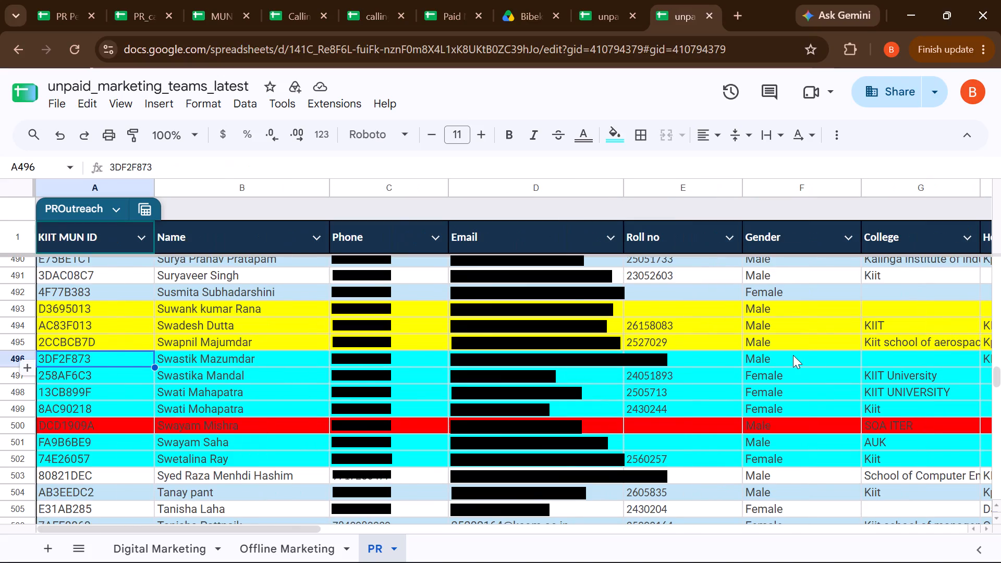
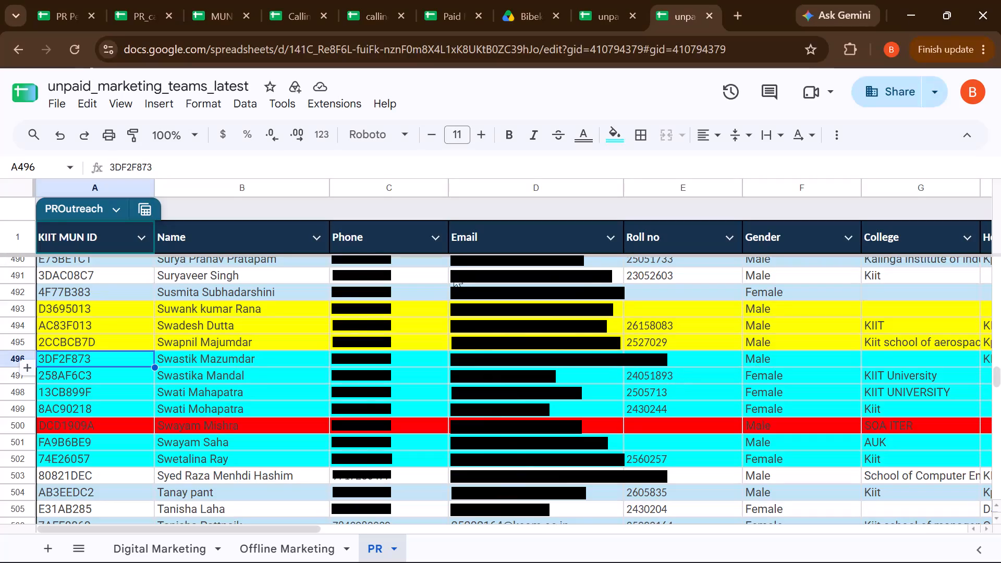
# Fill the entire contact row 496 with red.
pyautogui.click(9, 358)
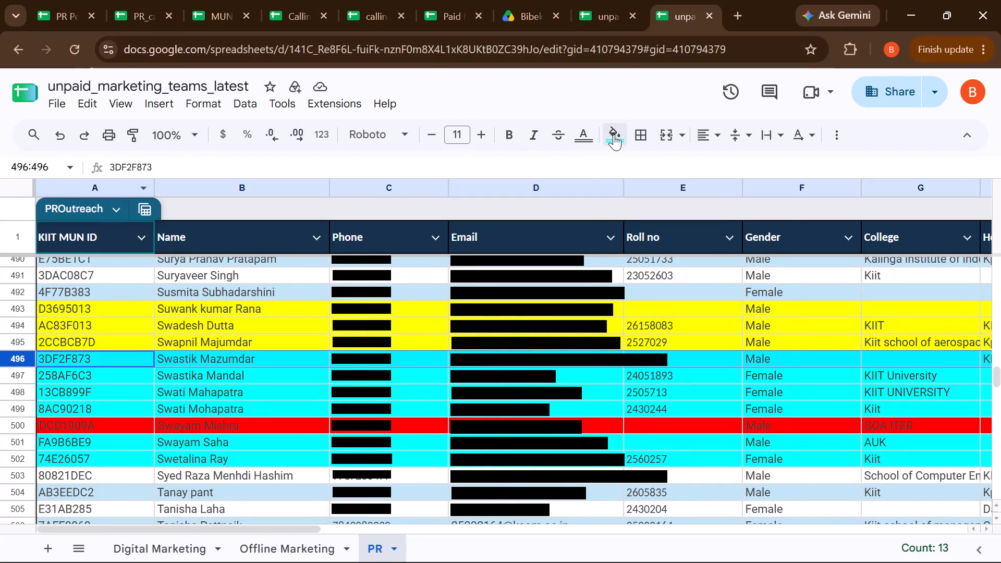
pyautogui.click(614, 134)
pyautogui.click(638, 205)
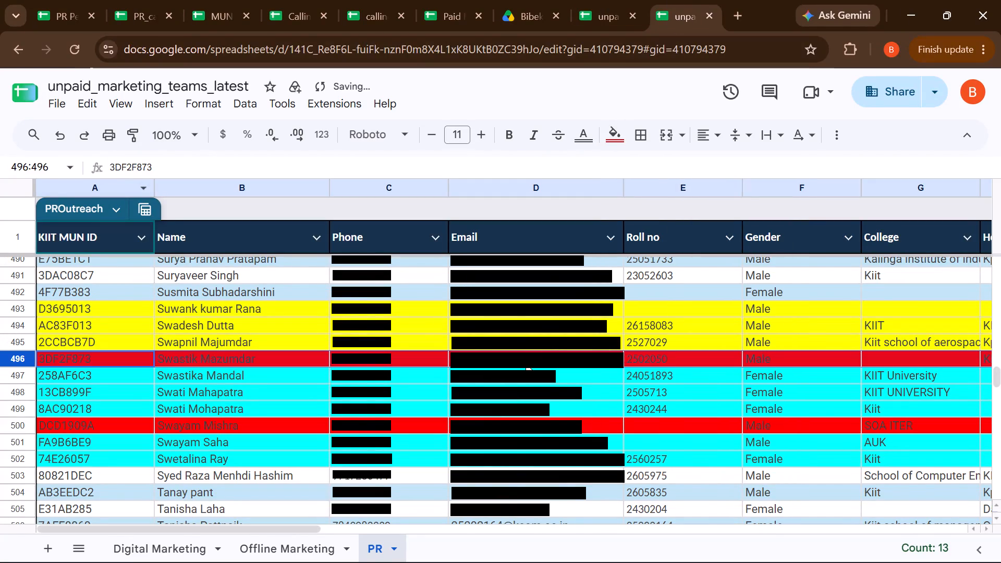
# Enter the remark "Going Home" in the Remarks column of row 496.
pyautogui.click(526, 363)
pyautogui.press('Right')
pyautogui.press('Right')
pyautogui.press('Right')
pyautogui.press('Right')
pyautogui.press('Right')
pyautogui.press('Right')
pyautogui.press('Right')
pyautogui.press('Right')
pyautogui.press('Right')
pyautogui.press('Right')
pyautogui.press('Right')
pyautogui.press('Right')
pyautogui.press('Right')
pyautogui.press('Right')
pyautogui.press('Right')
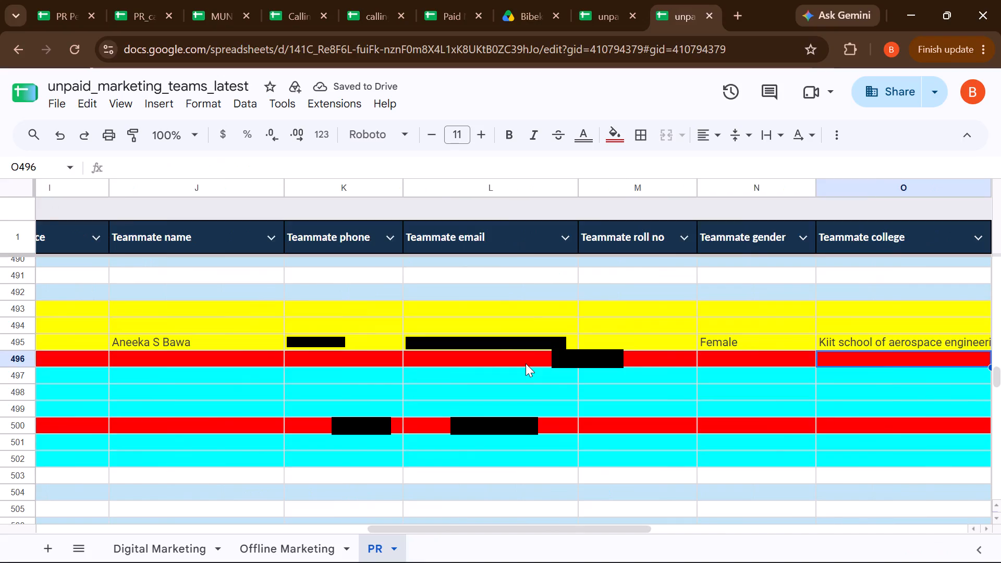
pyautogui.press('Right')
pyautogui.press('Right')
pyautogui.press('Right')
pyautogui.press('Right')
pyautogui.press('Right')
pyautogui.press('Left')
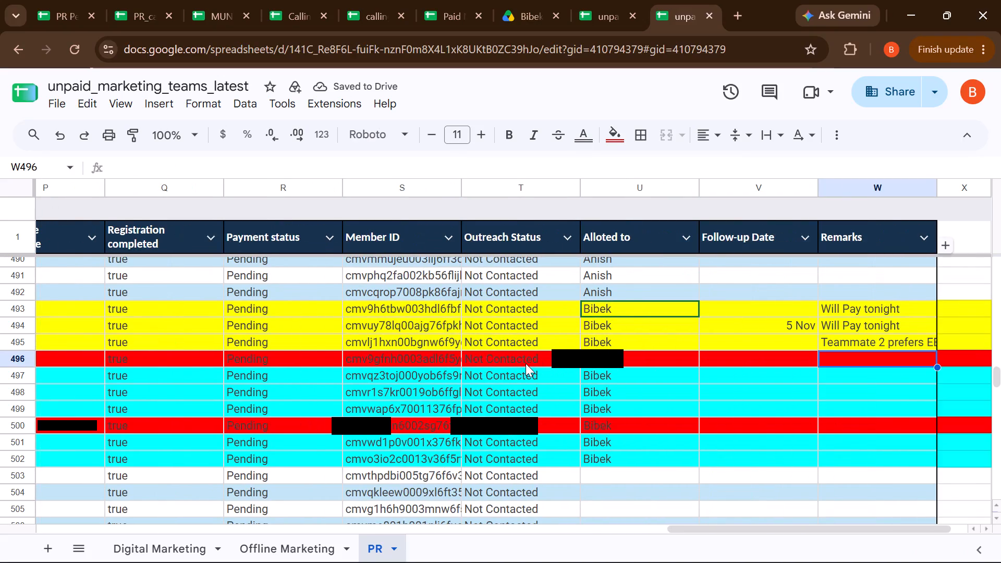
pyautogui.write('Going Home')
pyautogui.press('Return')
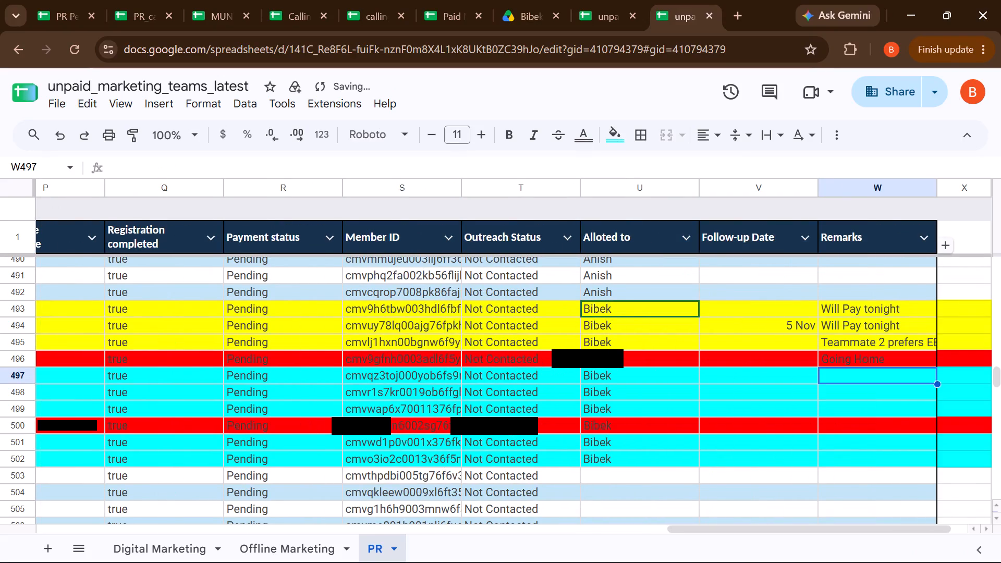
# Return to the contact details of row 497 and examine its phone number and the neighbouring allotted rows.
pyautogui.press('Left')
pyautogui.press('Left')
pyautogui.press('Left')
pyautogui.press('Left')
pyautogui.press('Left')
pyautogui.press('Left')
pyautogui.press('Left')
pyautogui.press('Left')
pyautogui.press('Left')
pyautogui.press('Left')
pyautogui.press('Left')
pyautogui.press('Left')
pyautogui.press('Left')
pyautogui.press('Left')
pyautogui.press('Left')
pyautogui.press('Left')
pyautogui.press('Left')
pyautogui.press('Left')
pyautogui.press('Left')
pyautogui.press('Left')
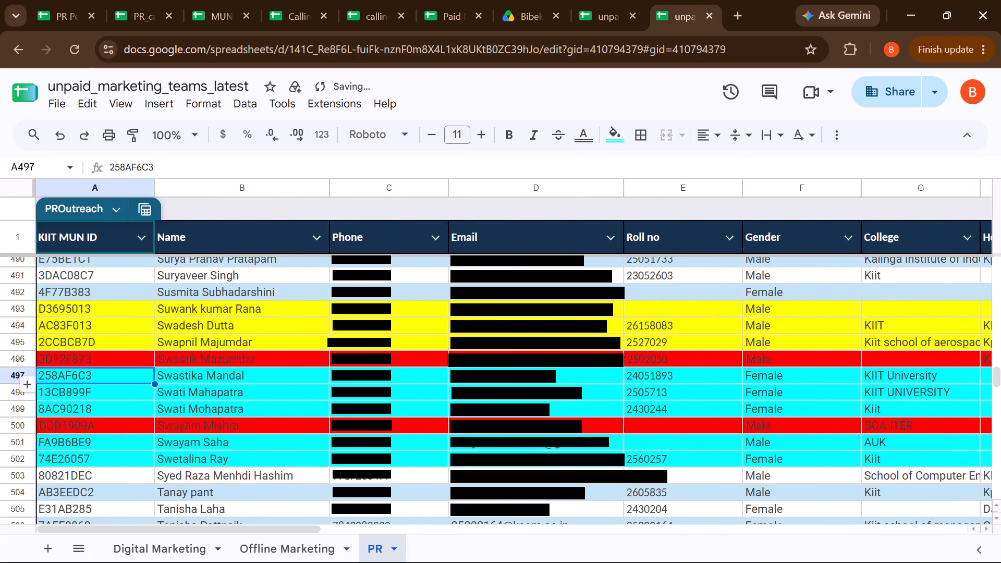
pyautogui.press('Left')
pyautogui.press('Right')
pyautogui.press('Right')
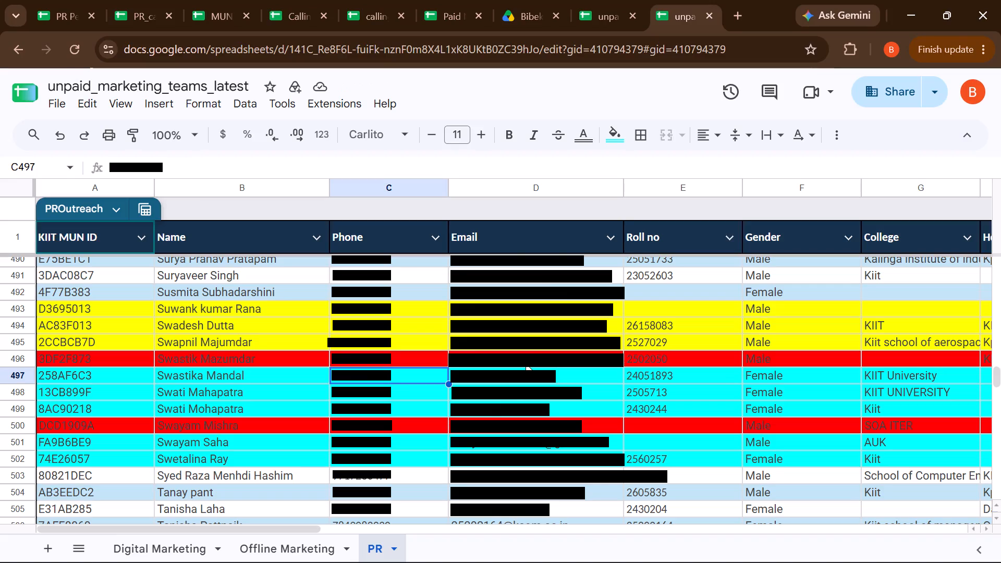
pyautogui.scroll(-2, 526, 363)
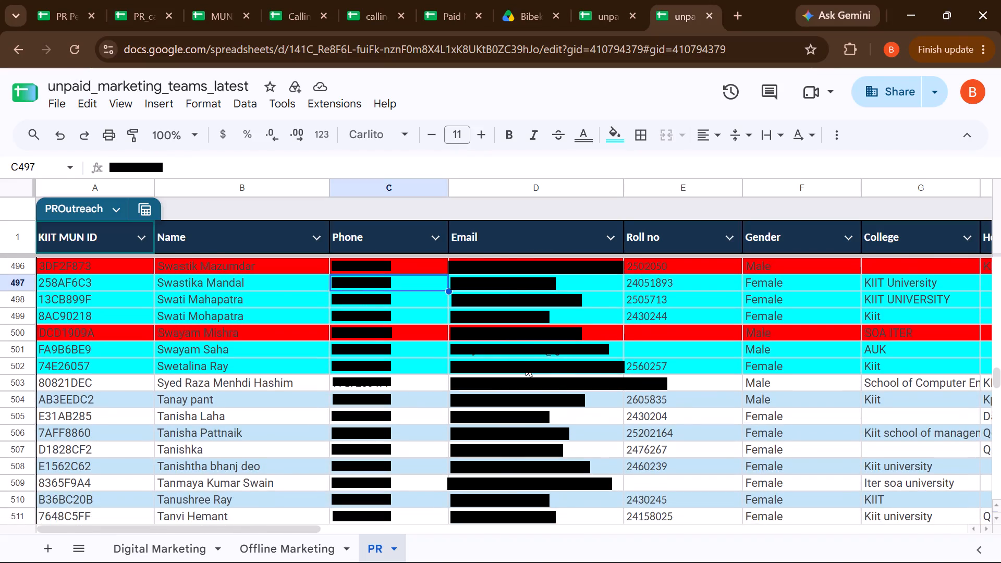
pyautogui.scroll(2, 526, 363)
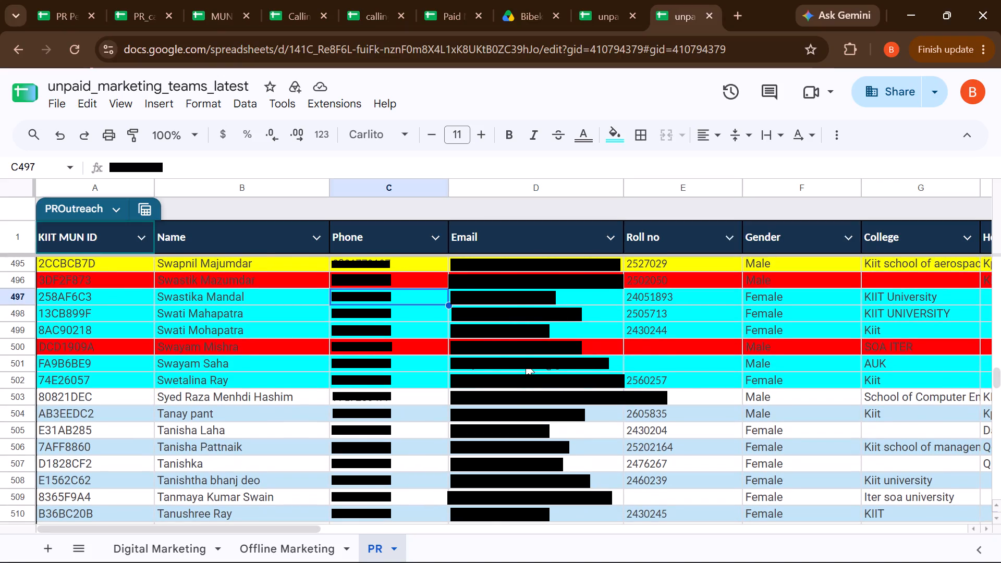
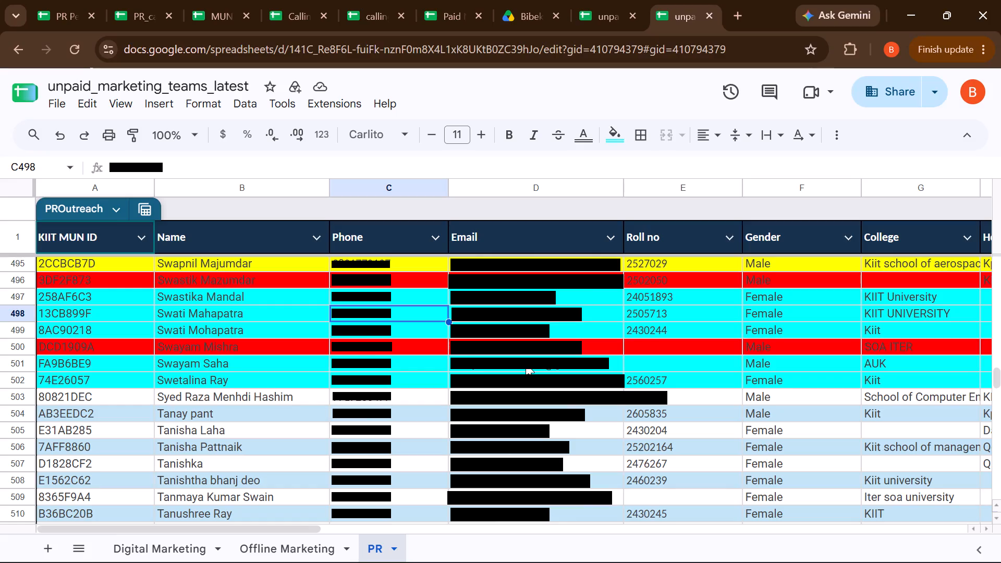
# Fill the entire contact row 498 with yellow.
pyautogui.click(308, 316)
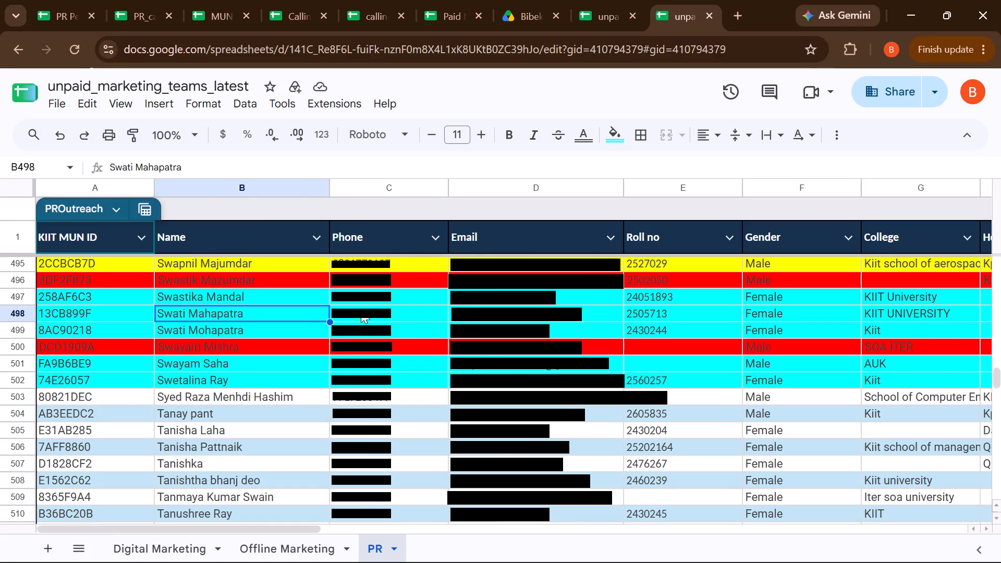
pyautogui.click(361, 310)
pyautogui.click(287, 324)
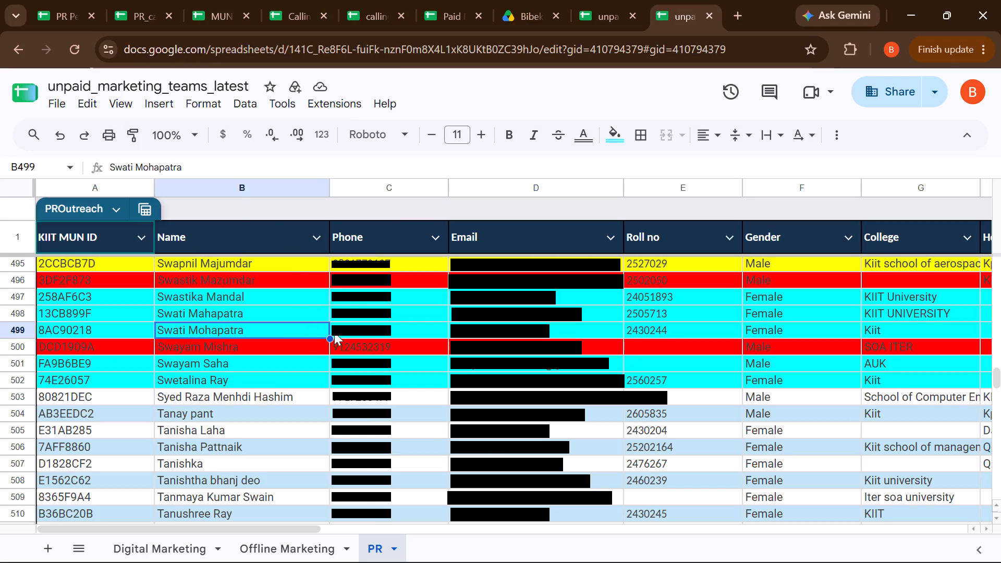
pyautogui.click(336, 332)
pyautogui.click(283, 311)
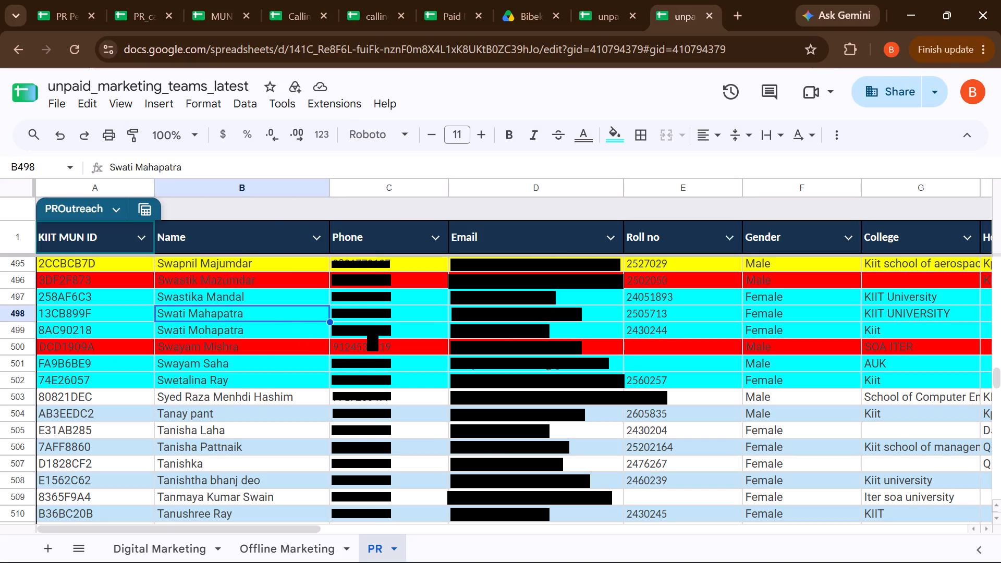
pyautogui.click(9, 313)
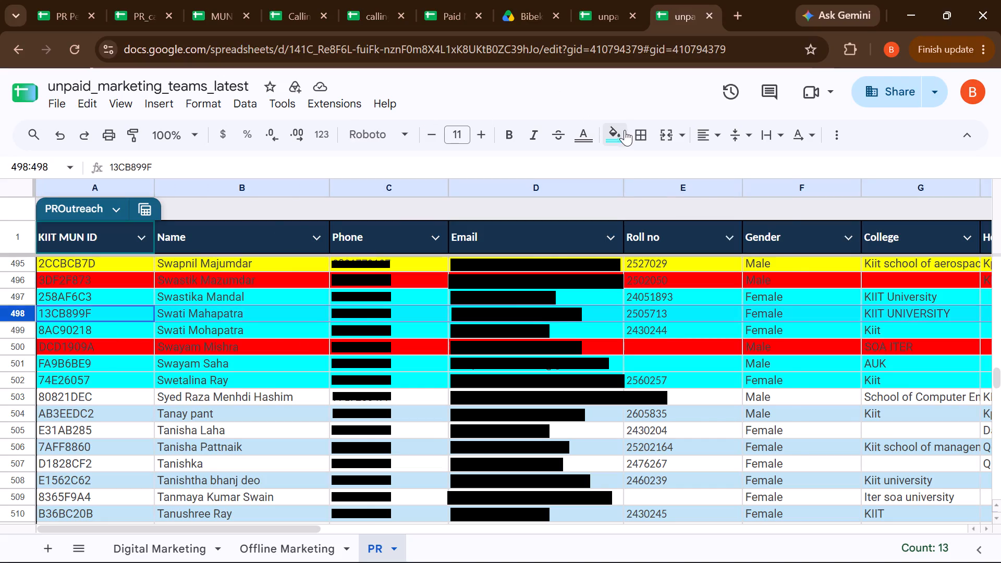
pyautogui.click(621, 132)
pyautogui.click(674, 210)
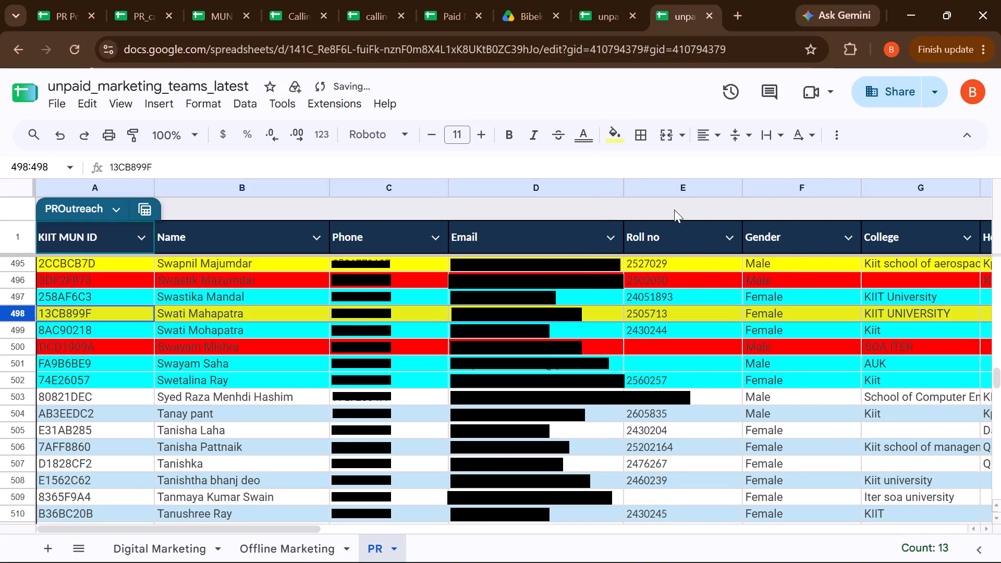
# Enter the remark "Call back after 5" in the Remarks column of row 498.
pyautogui.click(642, 320)
pyautogui.press('Right')
pyautogui.press('Right')
pyautogui.press('Right')
pyautogui.press('Right')
pyautogui.press('Right')
pyautogui.press('Right')
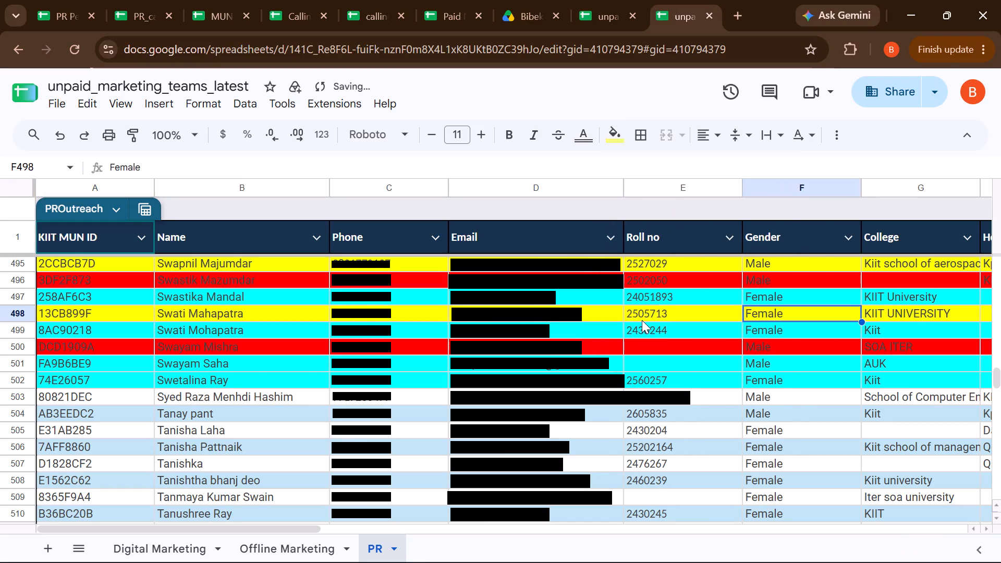
pyautogui.press('Right')
pyautogui.press('Right')
pyautogui.press('Right')
pyautogui.press('Right')
pyautogui.press('Right')
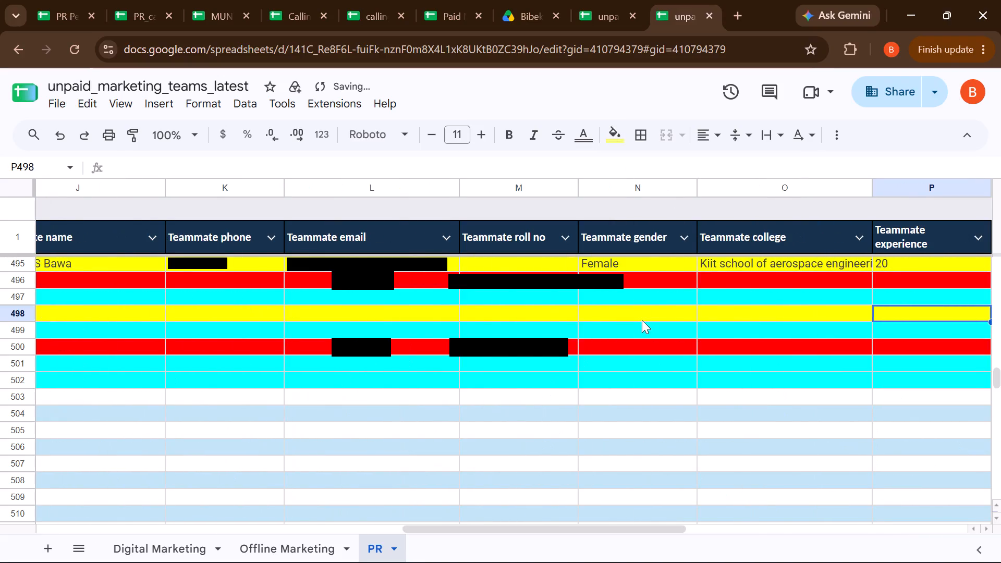
pyautogui.press('Right')
pyautogui.press('Right')
pyautogui.press('Right')
pyautogui.press('Right')
pyautogui.press('Right')
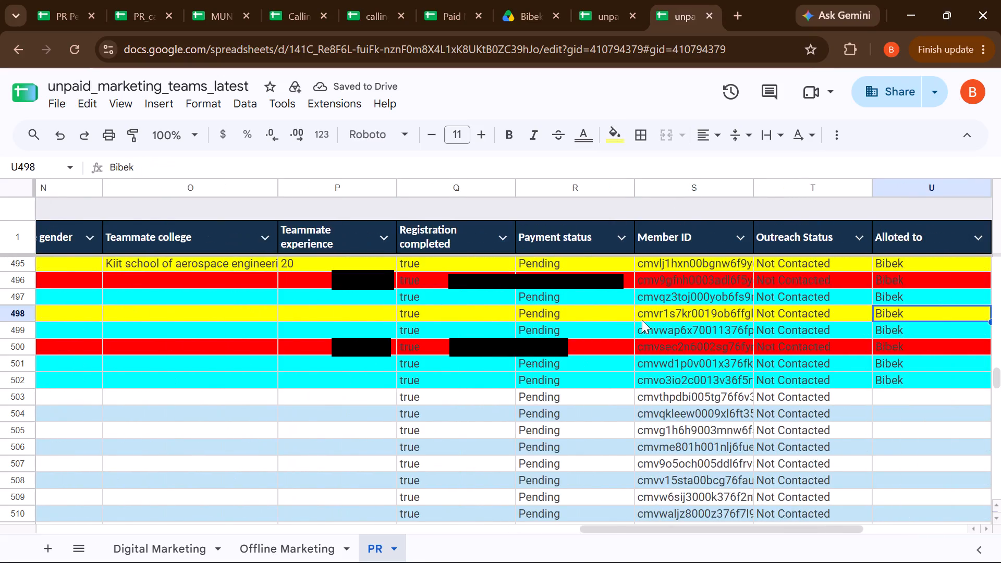
pyautogui.press('Right')
pyautogui.press('Right')
pyautogui.press('Right')
pyautogui.press('Left')
pyautogui.write('Call back after 5')
pyautogui.press('Return')
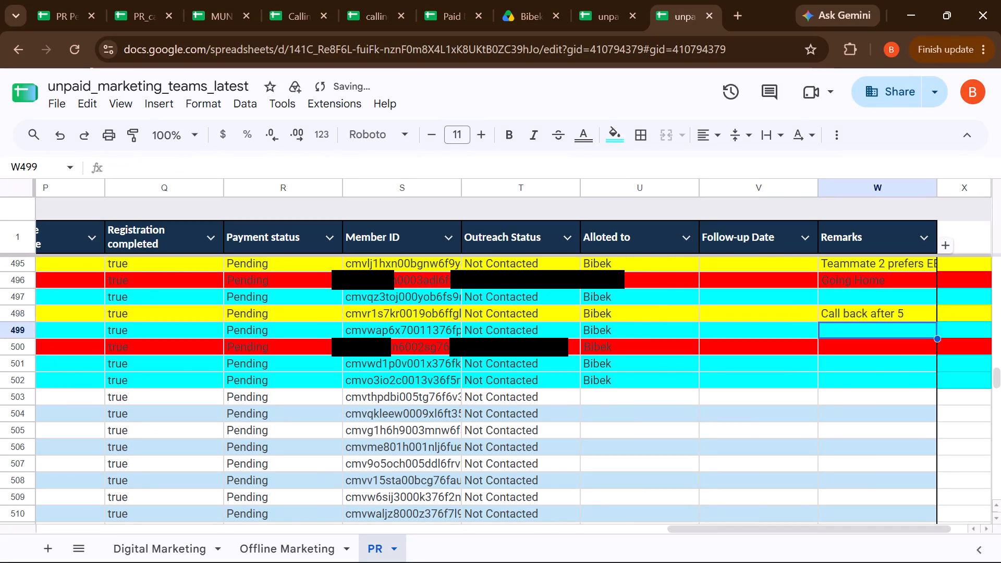
# Amend the remark in row 498 to read "Call back after 5:30".
pyautogui.press('Left')
pyautogui.press('Left')
pyautogui.press('Left')
pyautogui.press('Right')
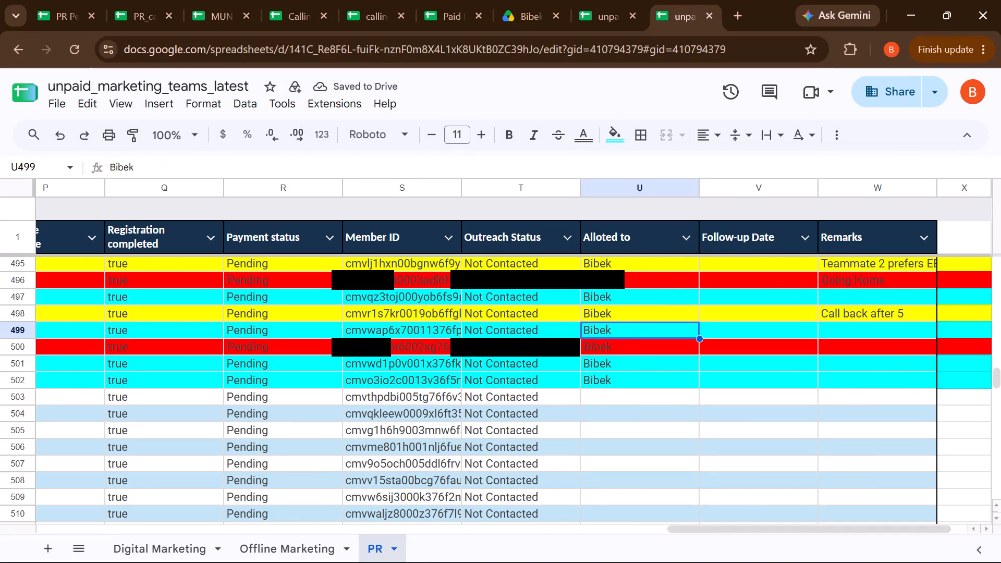
pyautogui.doubleClick(929, 310)
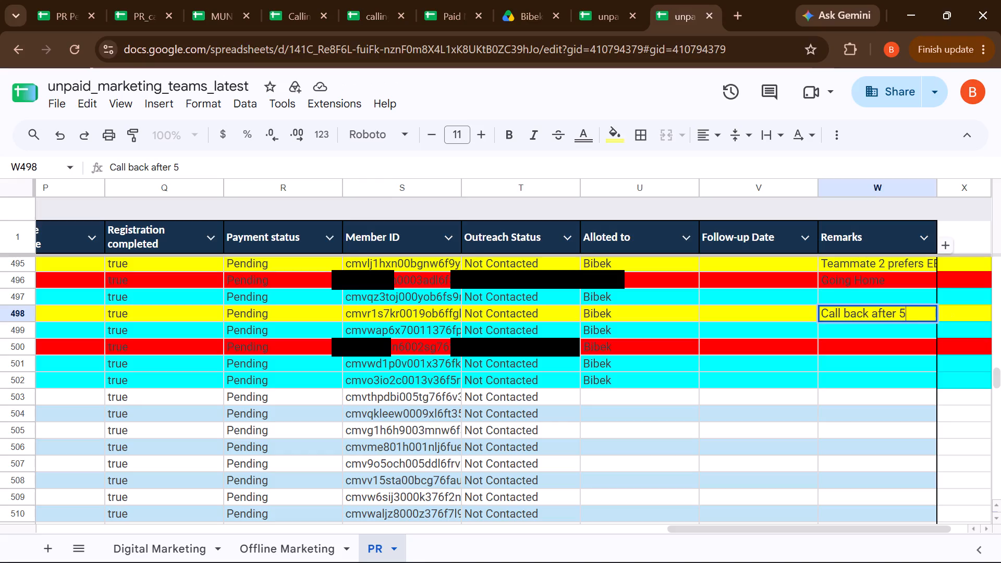
pyautogui.write(':30')
pyautogui.press('Return')
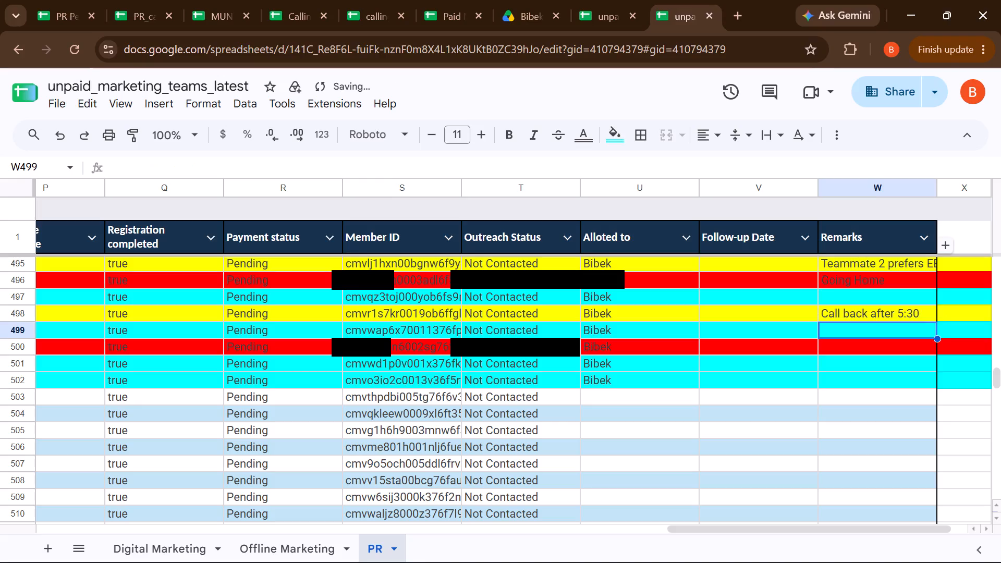
# Return to the start of row 499 and examine the contact details of rows 499 to 501.
pyautogui.press('Left')
pyautogui.press('Left')
pyautogui.press('Left')
pyautogui.press('Left')
pyautogui.press('Left')
pyautogui.press('Left')
pyautogui.press('Left')
pyautogui.press('Left')
pyautogui.press('Left')
pyautogui.press('Left')
pyautogui.press('Left')
pyautogui.press('Left')
pyautogui.press('Left')
pyautogui.press('Left')
pyautogui.press('Left')
pyautogui.press('Left')
pyautogui.press('Left')
pyautogui.press('Left')
pyautogui.press('Left')
pyautogui.press('Left')
pyautogui.press('Left')
pyautogui.press('Left')
pyautogui.press('Left')
pyautogui.press('Left')
pyautogui.press('Left')
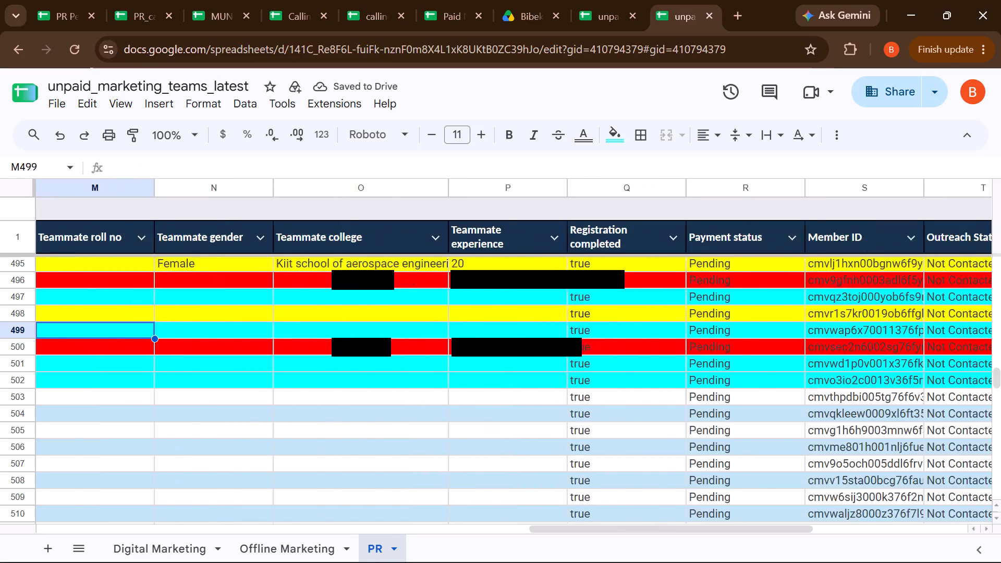
pyautogui.press('Left')
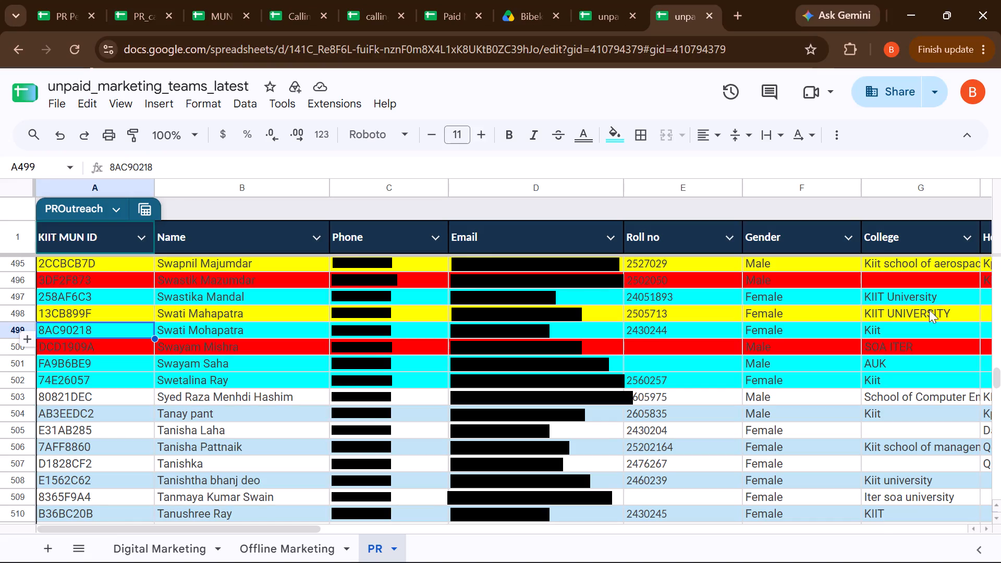
pyautogui.press('Down')
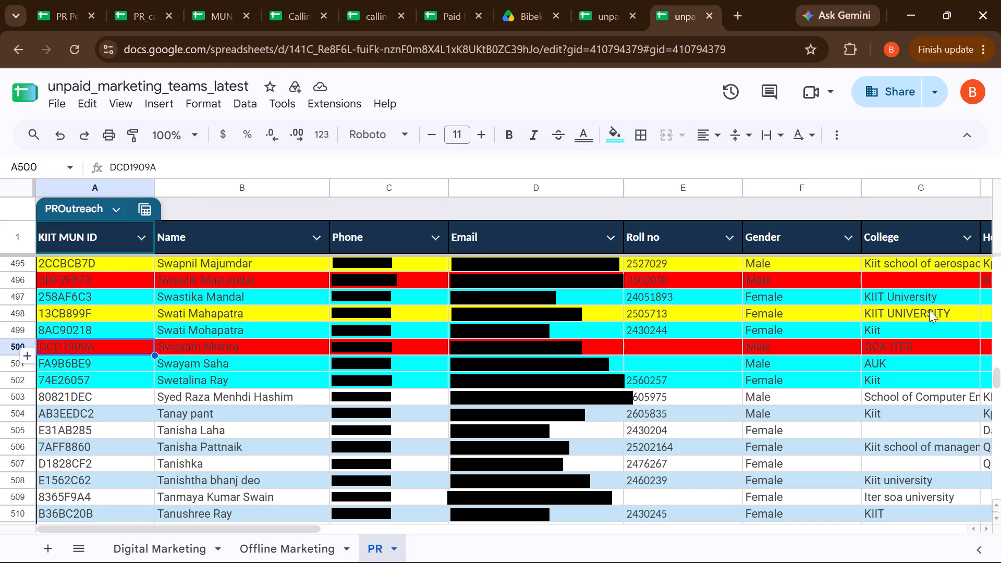
pyautogui.press('Down')
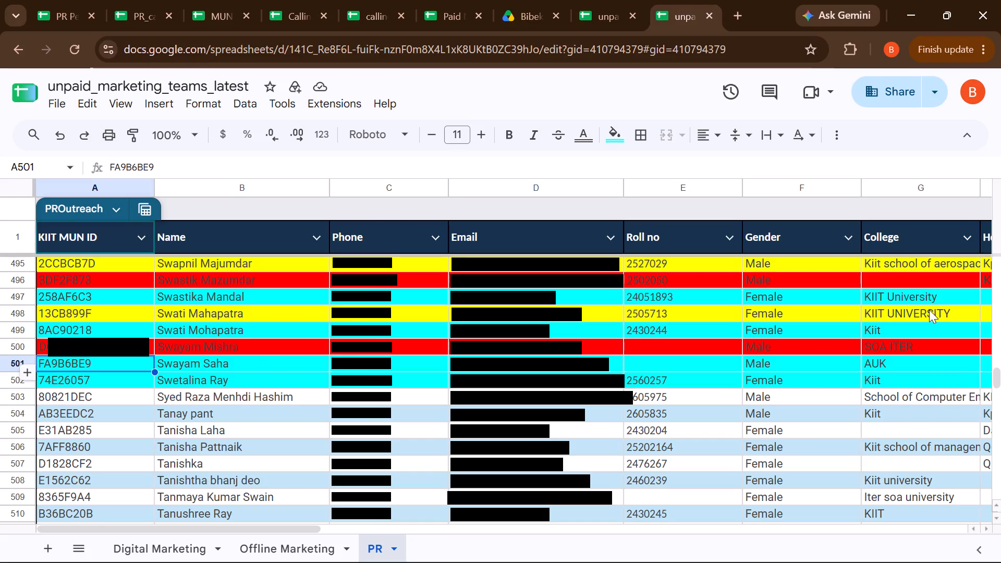
# Examine row 501's name, phone, college, hostel, experience and teammate details.
pyautogui.press('Right')
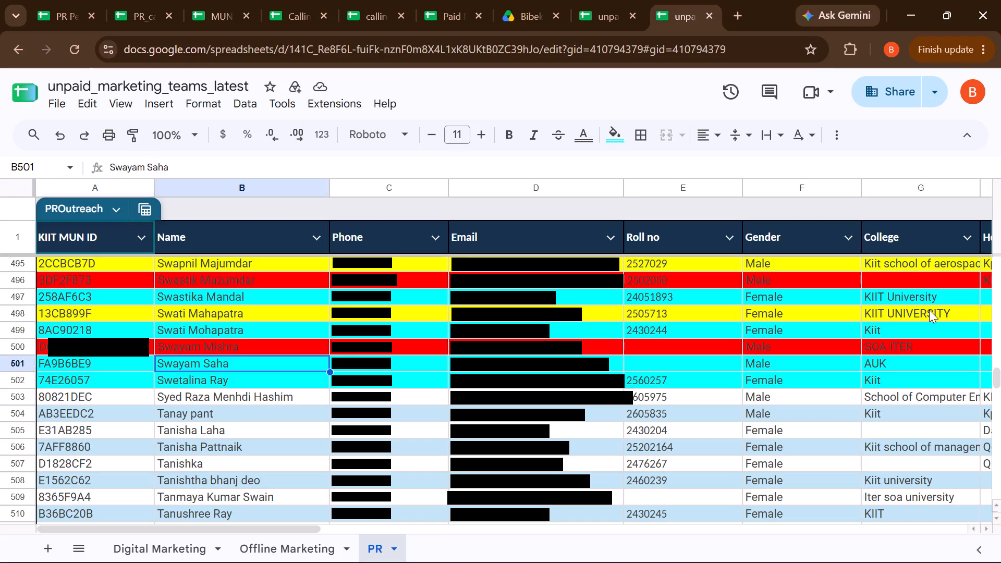
pyautogui.press('Left')
pyautogui.press('Right')
pyautogui.press('Left')
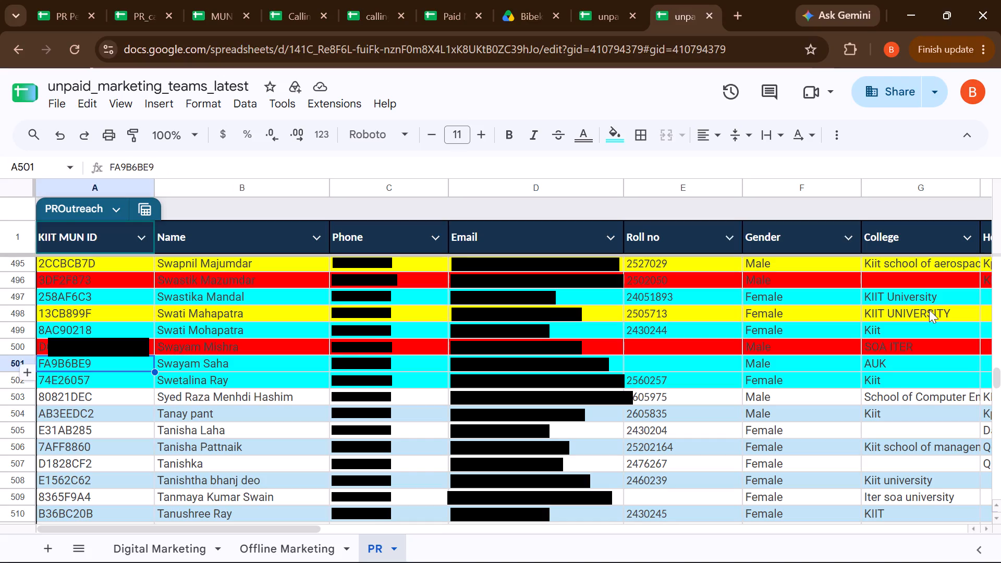
pyautogui.press('Right')
pyautogui.press('Right')
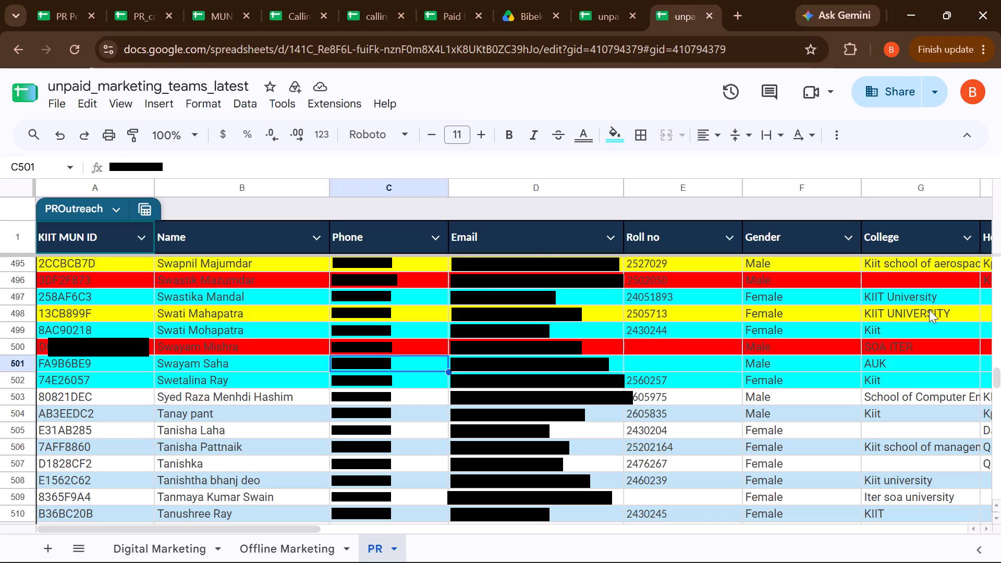
pyautogui.press('Right')
pyautogui.press('Left')
pyautogui.press('Left')
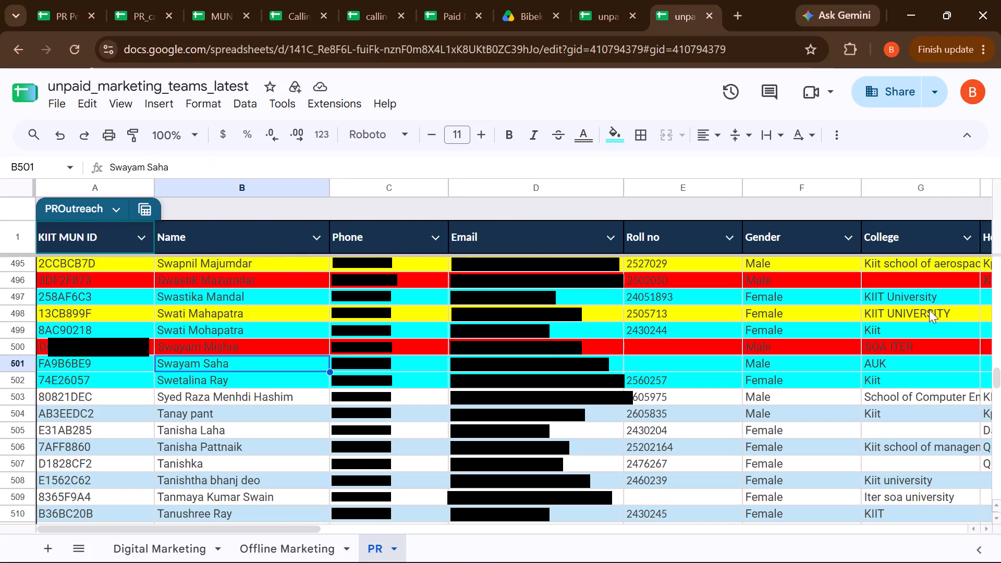
pyautogui.press('Right')
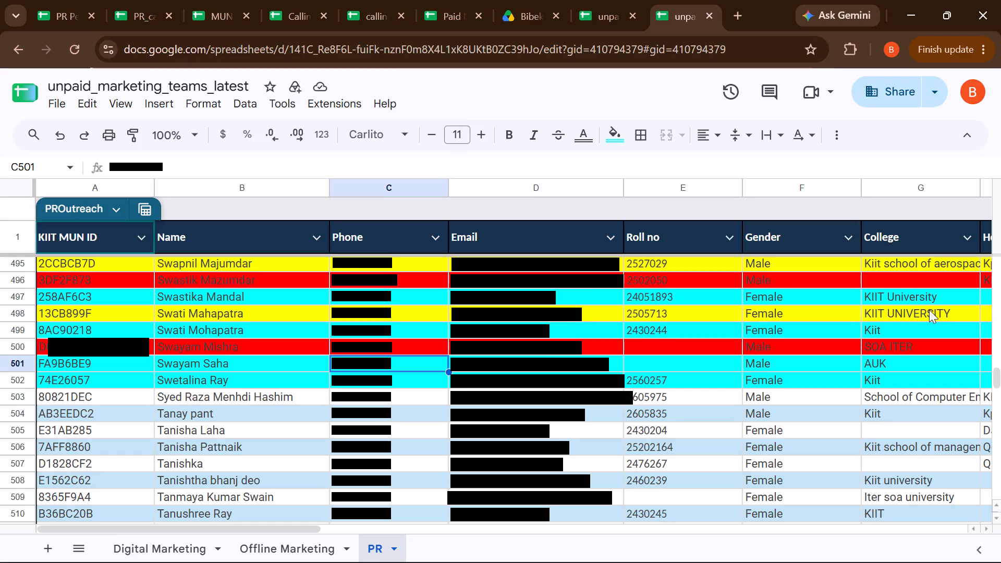
pyautogui.press('Right')
pyautogui.press('Right')
pyautogui.press('Right')
pyautogui.press('Right')
pyautogui.press('Right')
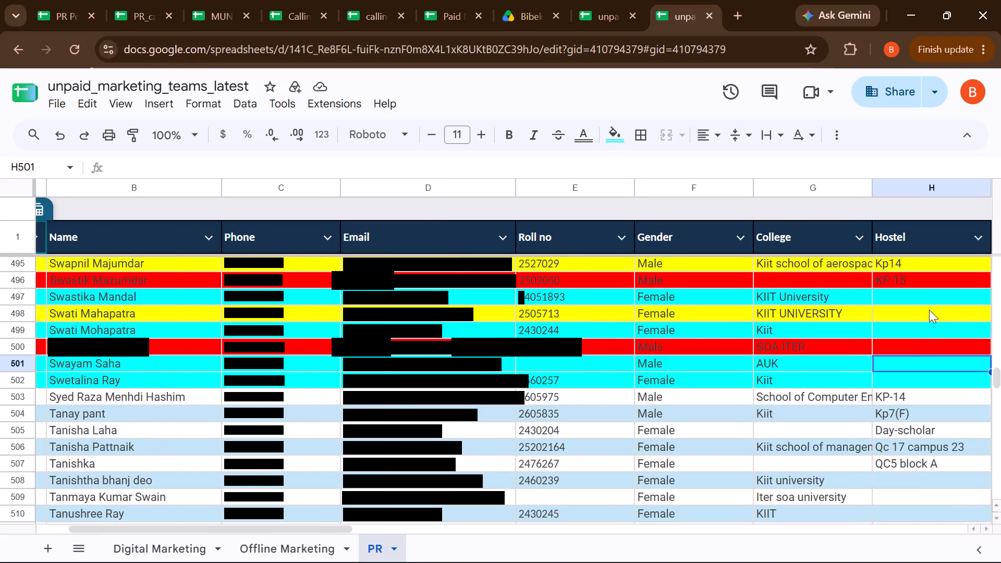
pyautogui.press('Right')
pyautogui.press('Right')
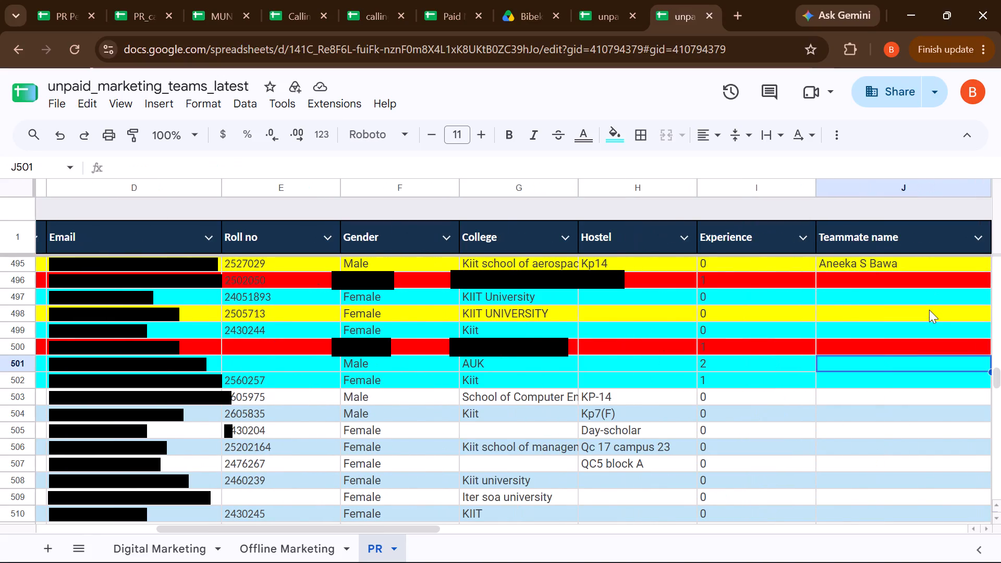
pyautogui.press('Left')
pyautogui.press('Right')
pyautogui.press('Right')
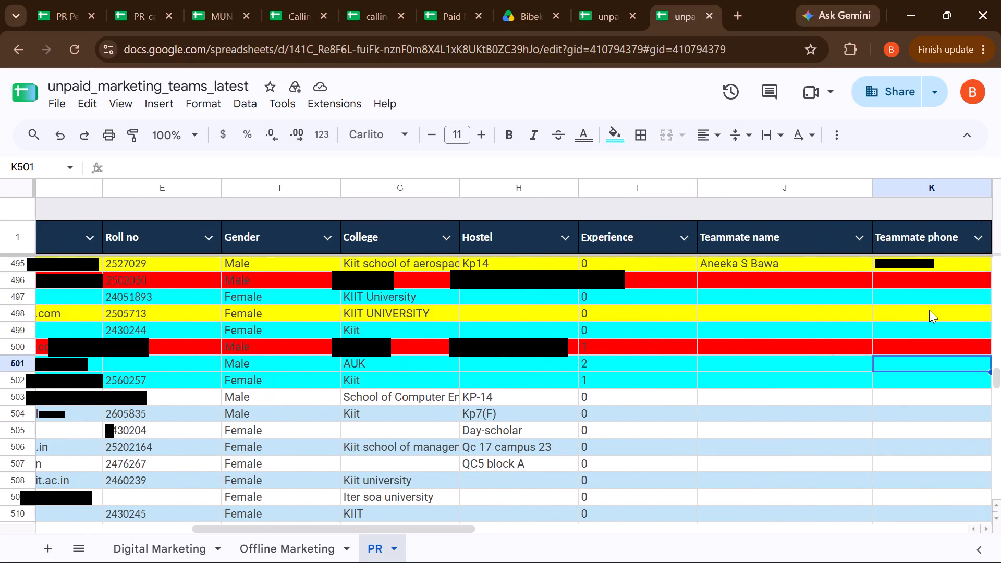
pyautogui.press('Right')
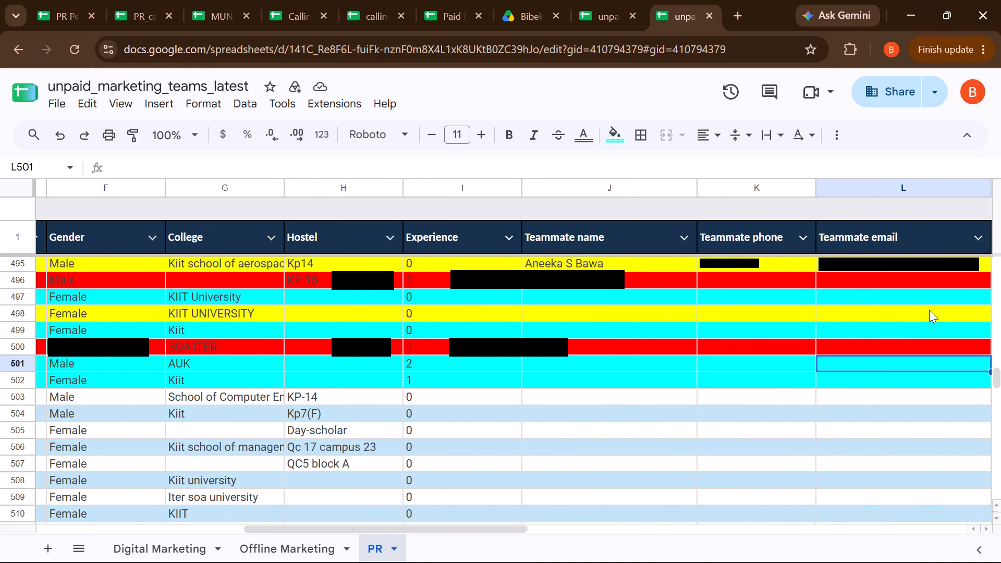
pyautogui.press('Right')
pyautogui.press('Right')
pyautogui.press('Left')
pyautogui.press('Left')
pyautogui.press('Left')
pyautogui.press('Left')
pyautogui.press('Left')
pyautogui.press('Left')
pyautogui.press('Left')
pyautogui.press('Left')
pyautogui.press('Left')
pyautogui.press('Left')
pyautogui.press('Left')
pyautogui.press('Left')
pyautogui.press('Left')
pyautogui.press('Left')
pyautogui.press('Left')
pyautogui.press('Left')
pyautogui.press('Left')
pyautogui.press('Left')
pyautogui.press('Left')
pyautogui.press('Left')
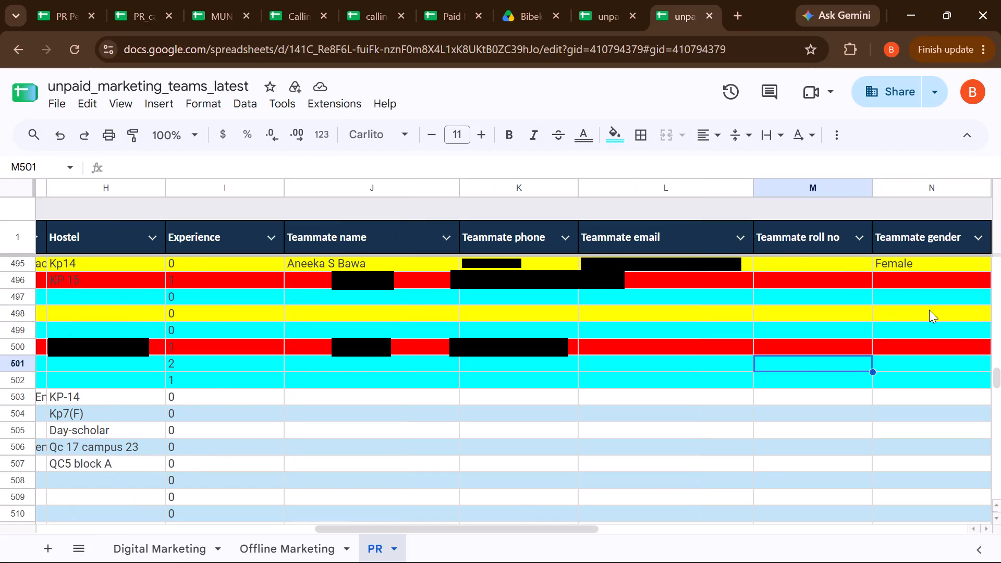
pyautogui.press('Right')
pyautogui.press('Right')
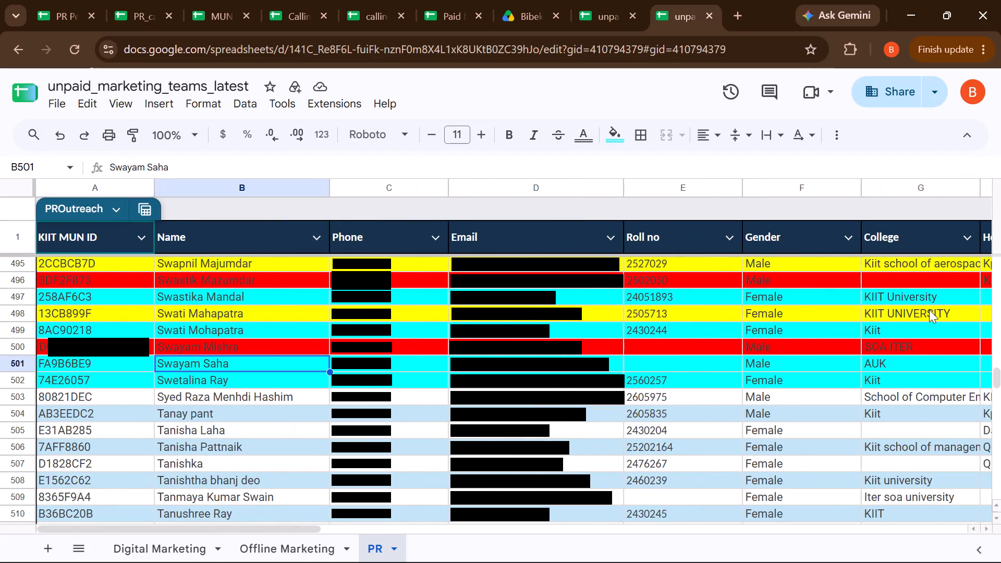
pyautogui.press('Right')
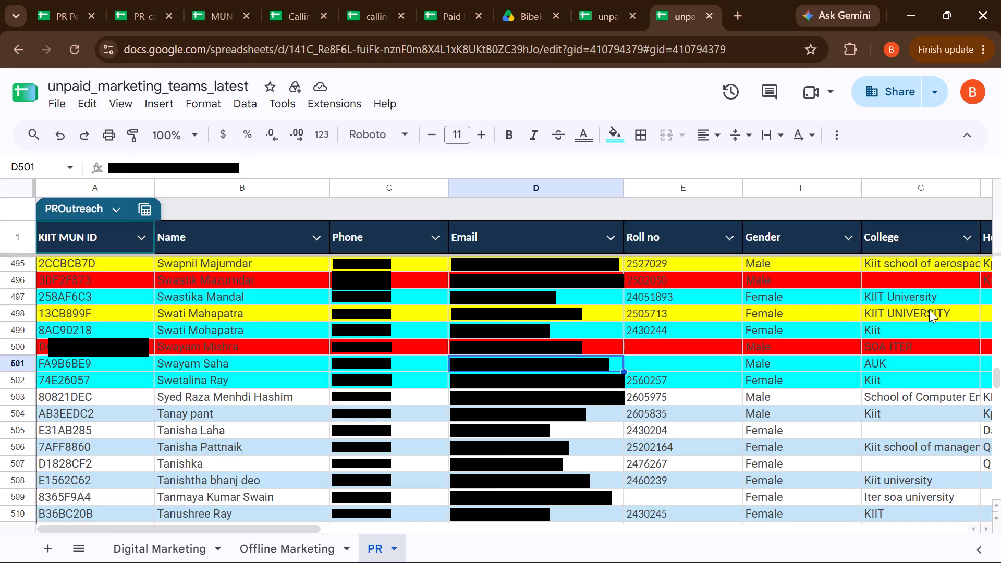
pyautogui.press('Right')
pyautogui.press('Right')
pyautogui.press('Right')
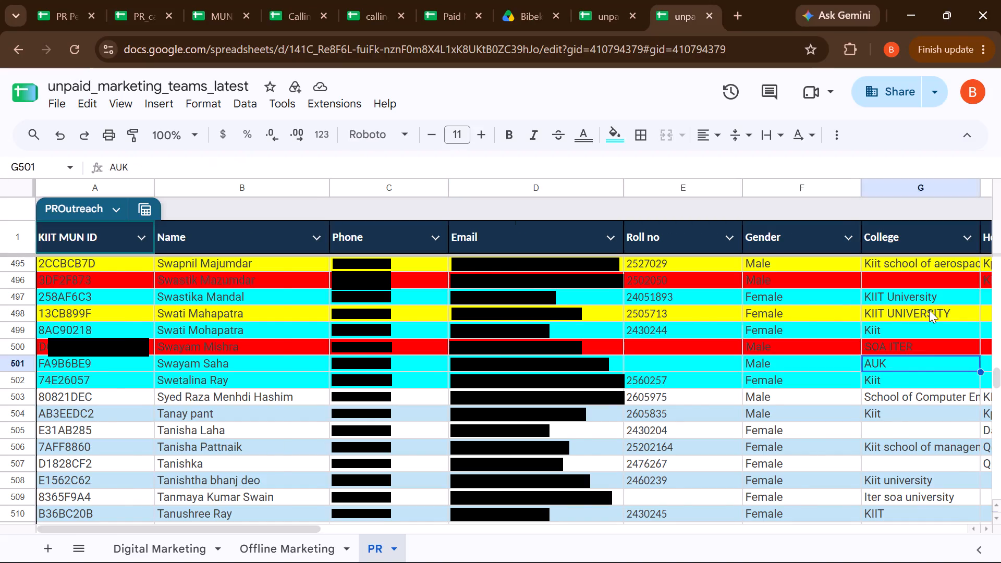
pyautogui.press('Right')
pyautogui.press('Right')
pyautogui.press('Right')
pyautogui.press('Left')
pyautogui.press('Left')
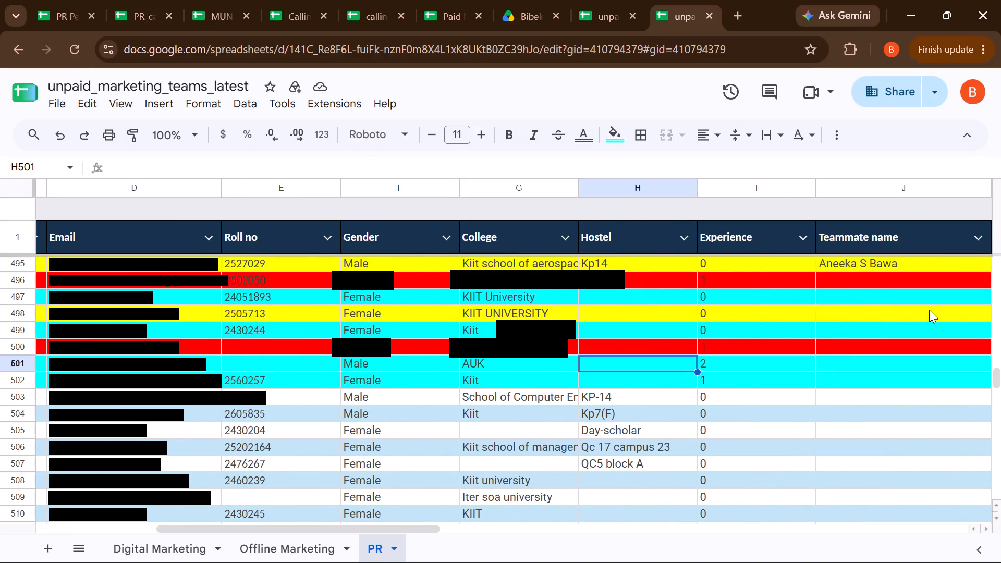
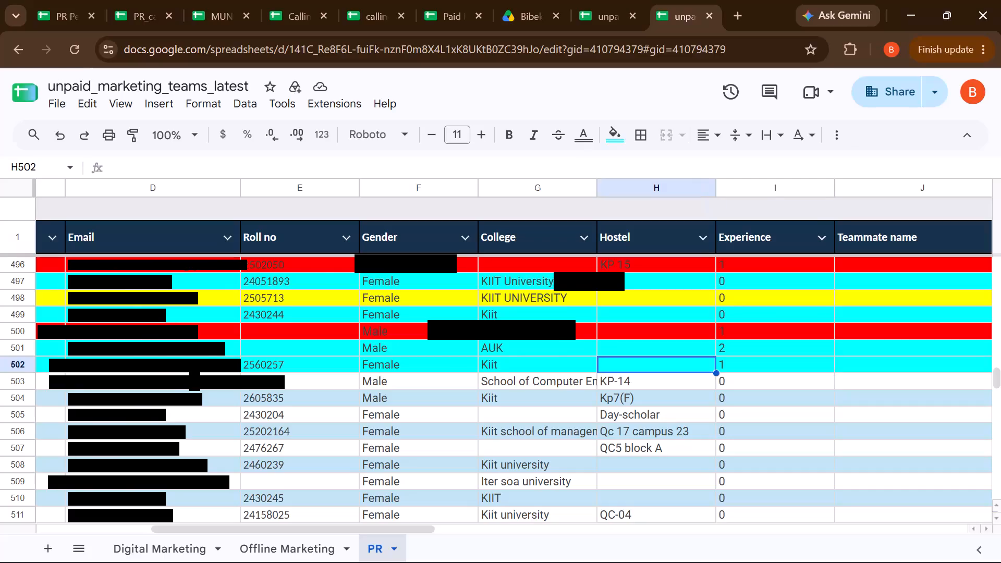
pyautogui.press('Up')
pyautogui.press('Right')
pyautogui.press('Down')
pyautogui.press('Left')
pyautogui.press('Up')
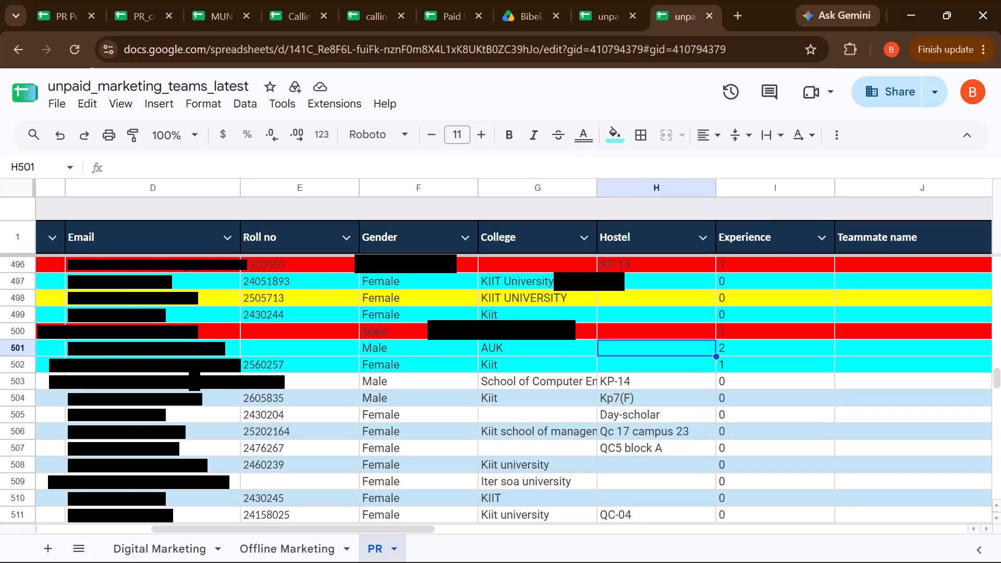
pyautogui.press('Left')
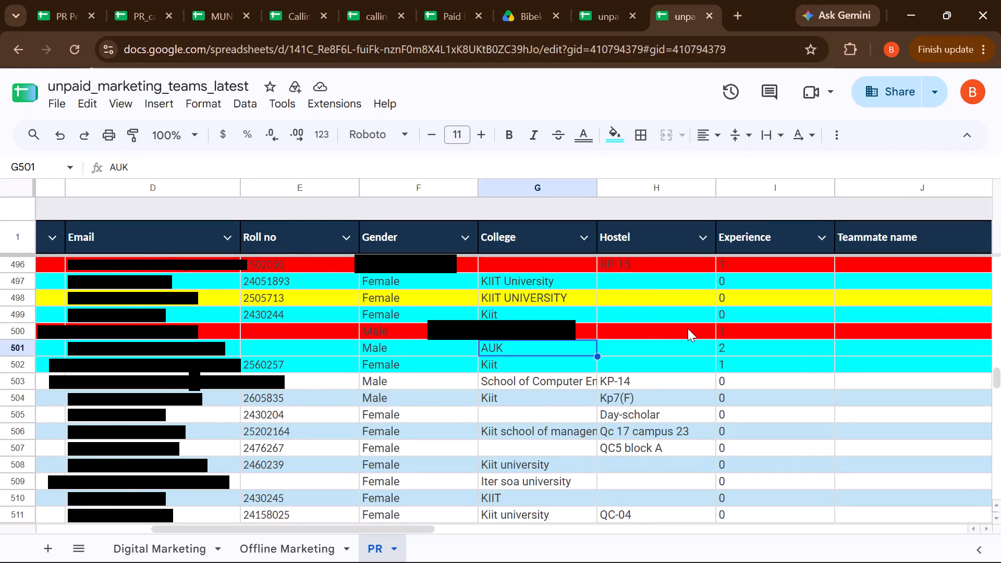
# Fill the whole of row 501 with yellow.
pyautogui.click(23, 350)
pyautogui.doubleClick(617, 143)
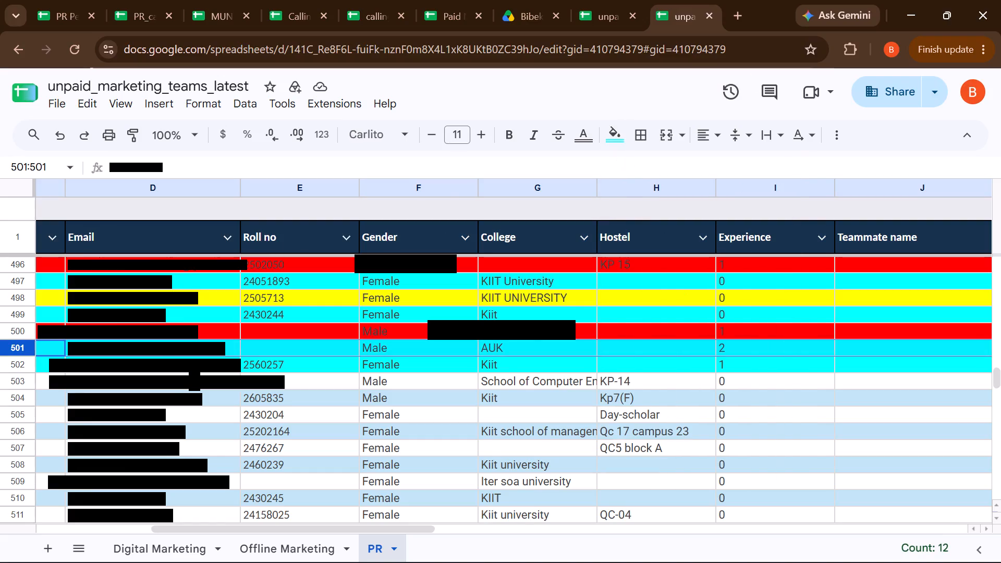
pyautogui.click(618, 137)
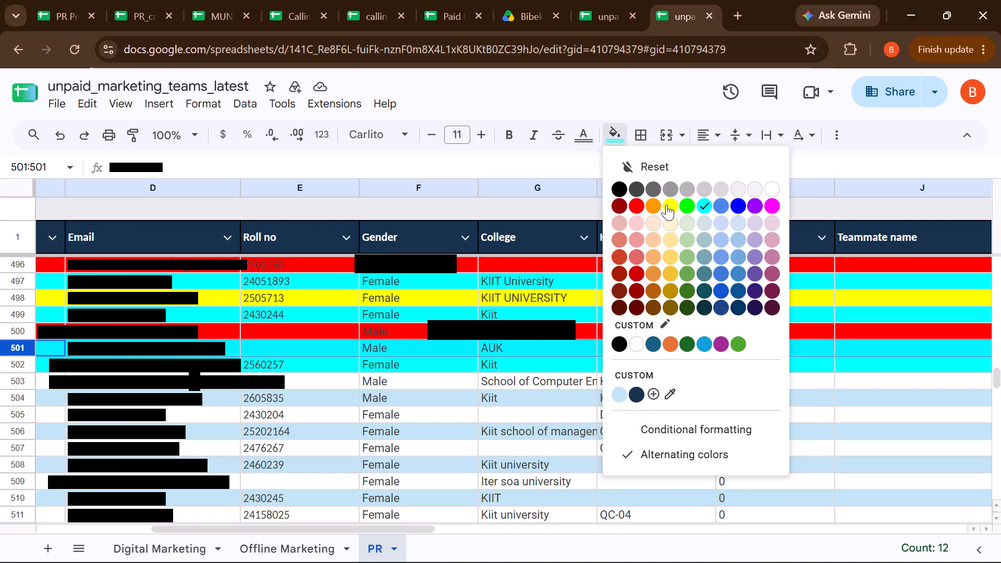
pyautogui.click(665, 202)
# Enter the remark "After EB posters are released" in the Remarks column of row 501.
pyautogui.click(703, 353)
pyautogui.press('Right')
pyautogui.press('Right')
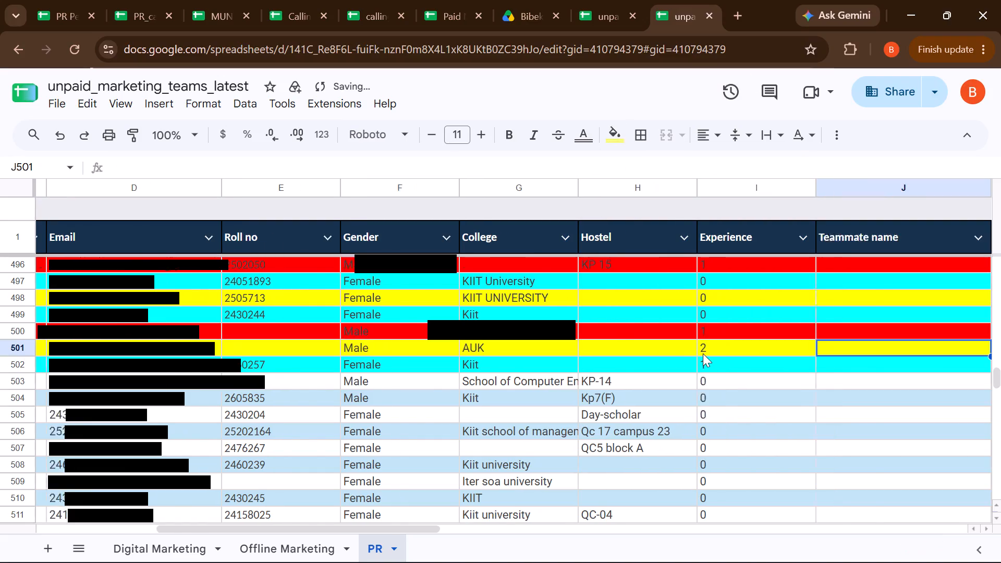
pyautogui.press('Right')
pyautogui.press('Right')
pyautogui.press('Right')
pyautogui.press('Right')
pyautogui.press('Right')
pyautogui.press('Right')
pyautogui.press('Right')
pyautogui.press('Right')
pyautogui.press('Right')
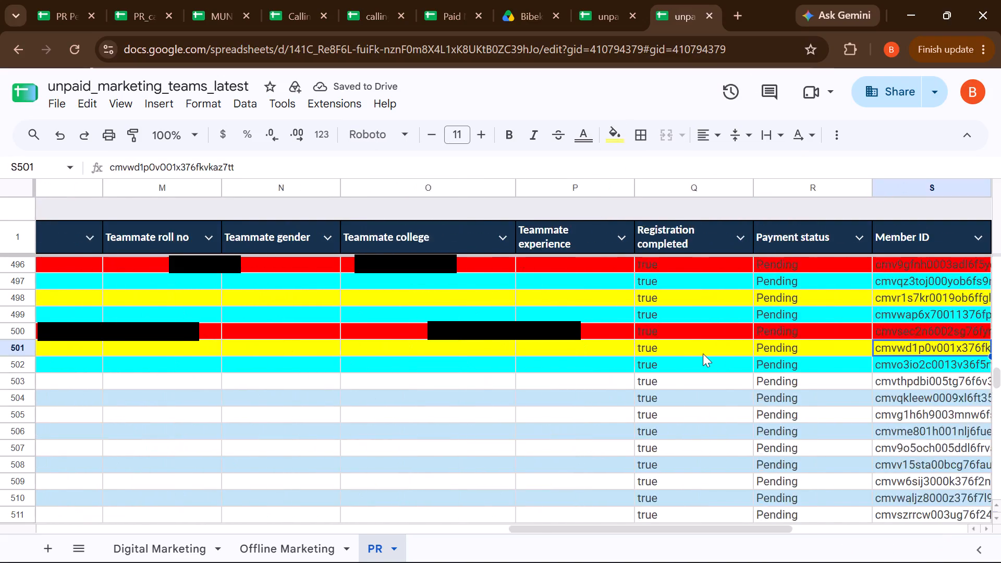
pyautogui.press('Right')
pyautogui.press('Right')
pyautogui.press('Right')
pyautogui.press('Right')
pyautogui.press('Left')
pyautogui.press('Right')
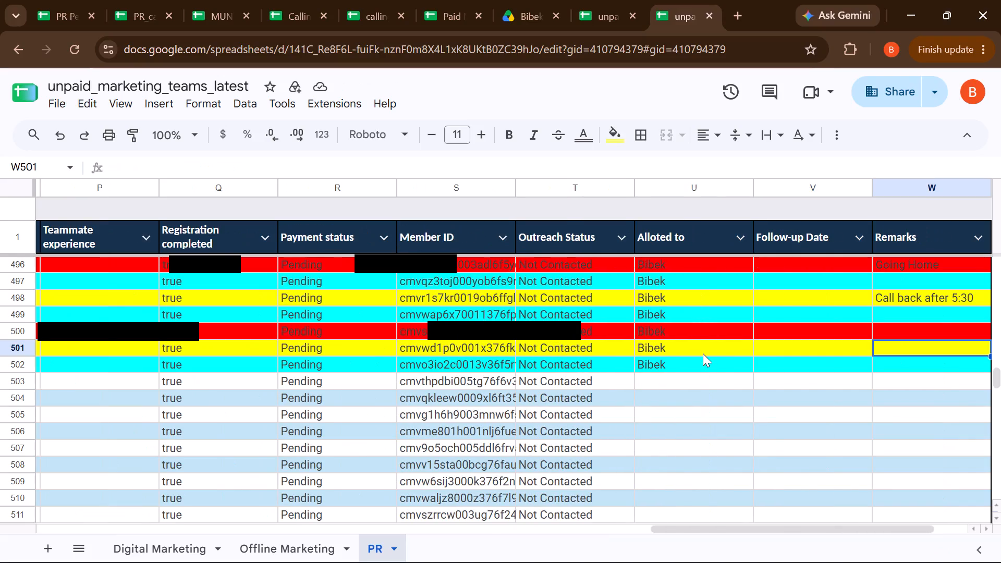
pyautogui.write('After EB')
pyautogui.press('space')
pyautogui.write('posters are released')
pyautogui.press('Return')
# Go back to the start of row 502 and examine that contact's details, from experience and college to name and phone.
pyautogui.press('Left')
pyautogui.press('Left')
pyautogui.press('Left')
pyautogui.press('Left')
pyautogui.press('Left')
pyautogui.press('Left')
pyautogui.press('Left')
pyautogui.press('Left')
pyautogui.press('Left')
pyautogui.press('Left')
pyautogui.press('Left')
pyautogui.press('Left')
pyautogui.press('Left')
pyautogui.press('Left')
pyautogui.press('Left')
pyautogui.press('Left')
pyautogui.press('Left')
pyautogui.press('Left')
pyautogui.press('Left')
pyautogui.press('Left')
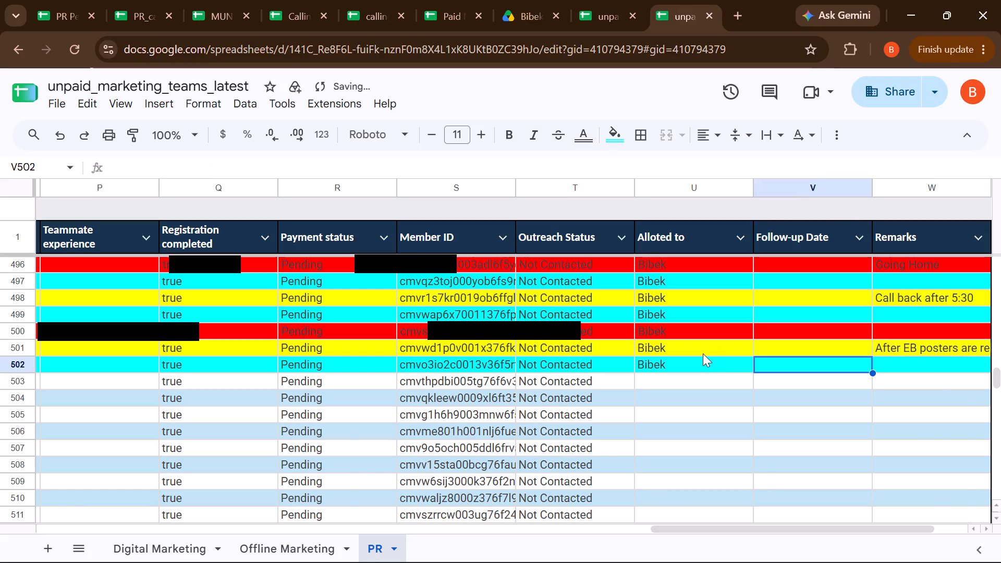
pyautogui.press('Right')
pyautogui.press('Right')
pyautogui.press('Right')
pyautogui.press('Right')
pyautogui.press('Right')
pyautogui.press('Right')
pyautogui.press('Right')
pyautogui.press('Right')
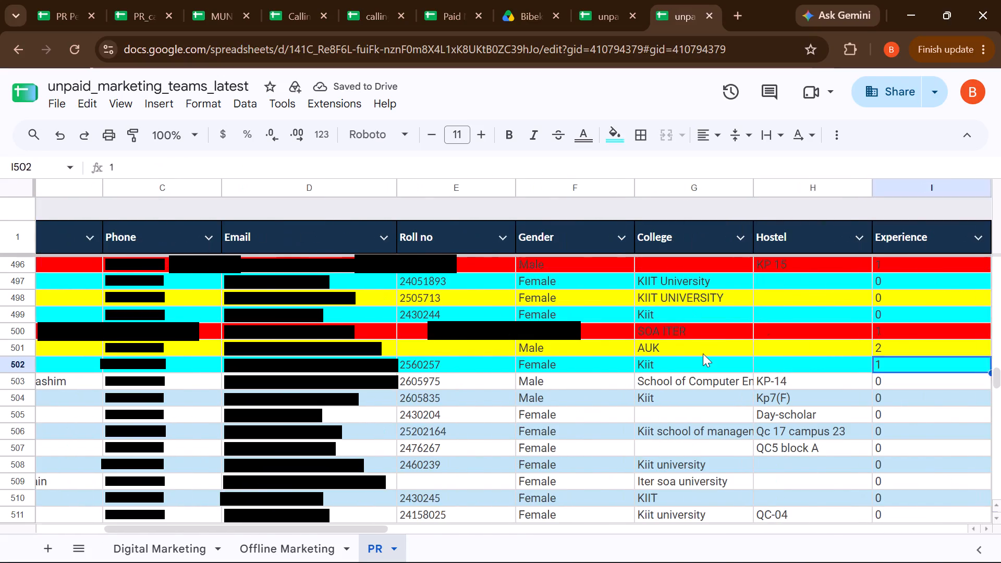
pyautogui.press('Left')
pyautogui.press('Left')
pyautogui.press('Left')
pyautogui.press('Left')
pyautogui.press('Left')
pyautogui.press('Left')
pyautogui.press('Left')
pyautogui.press('Left')
pyautogui.press('Left')
pyautogui.press('Left')
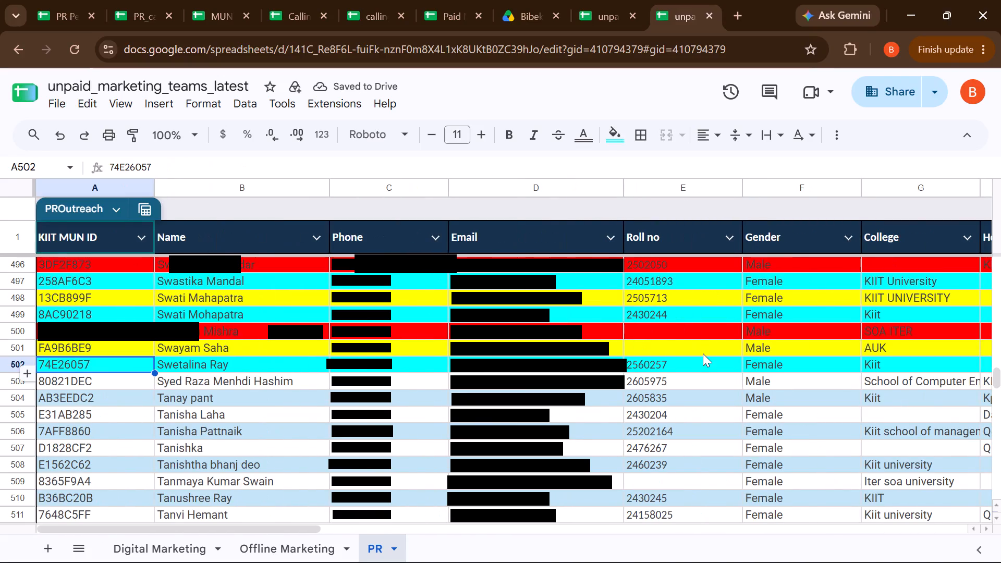
pyautogui.press('Left')
pyautogui.press('Left')
pyautogui.press('Left')
pyautogui.press('Left')
pyautogui.press('Left')
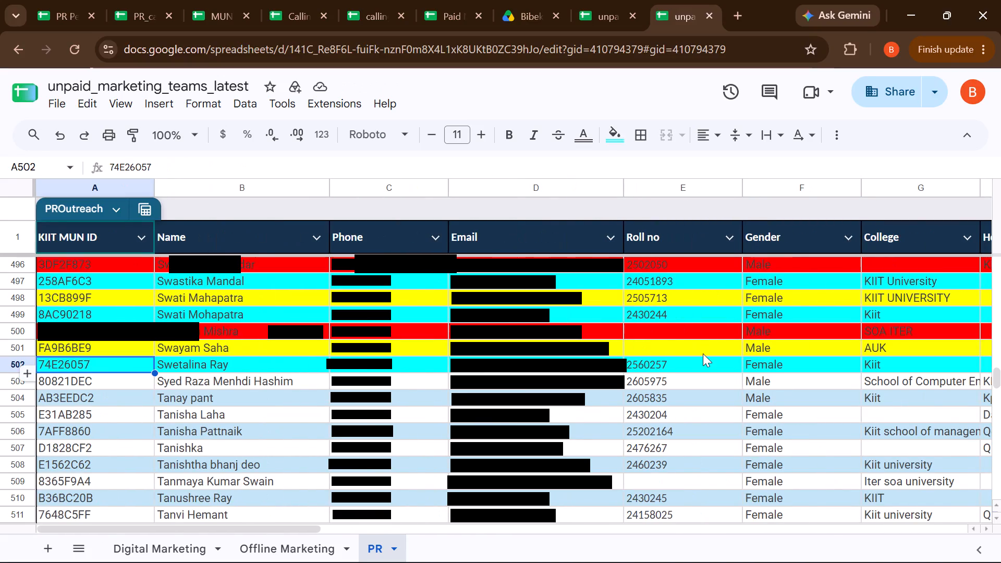
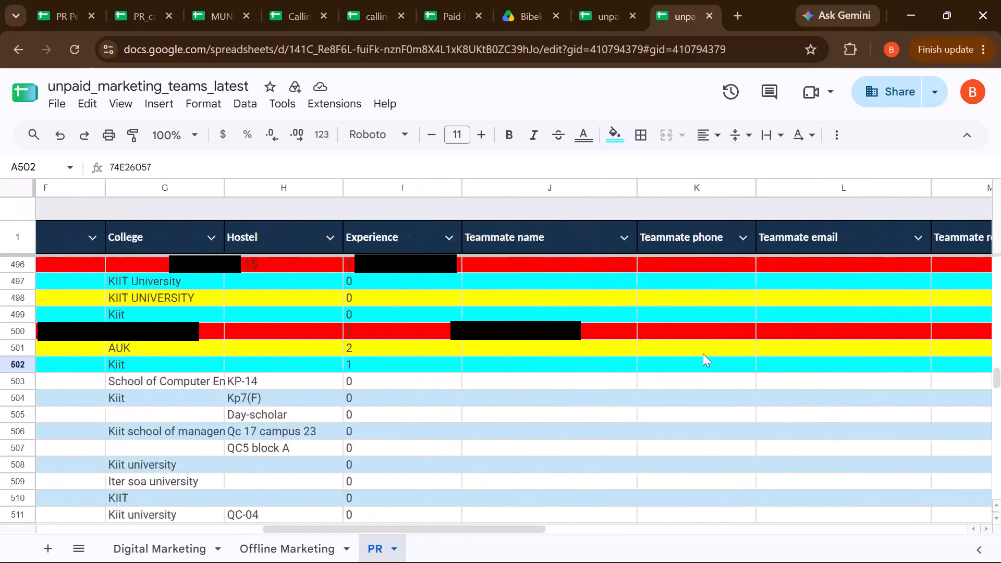
# Check the Alloted to column for row 502 and the rows below it, and return to the name and phone columns.
pyautogui.hscroll(-1, 703, 353)
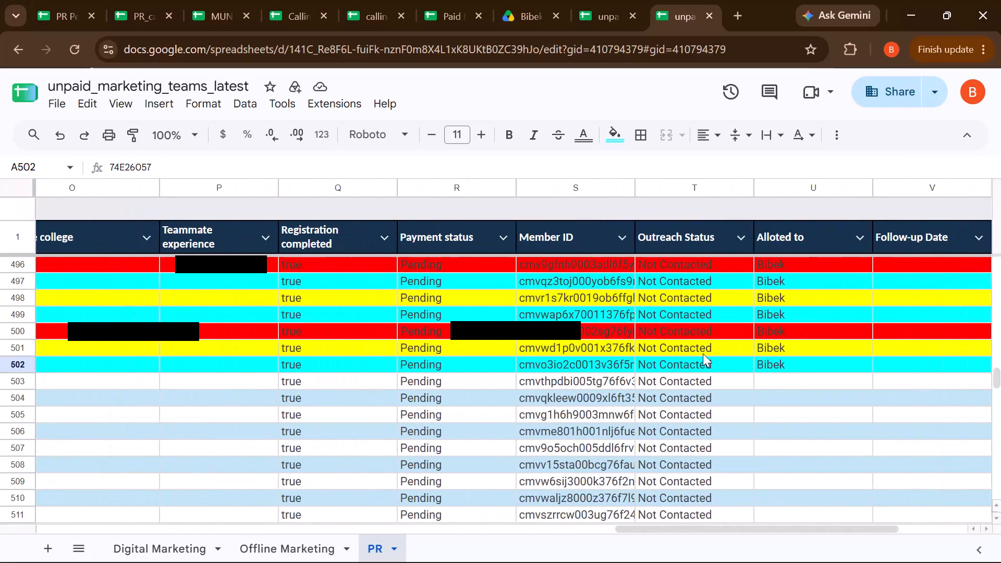
pyautogui.hscroll(-1, 703, 353)
pyautogui.scroll(-6, 703, 353)
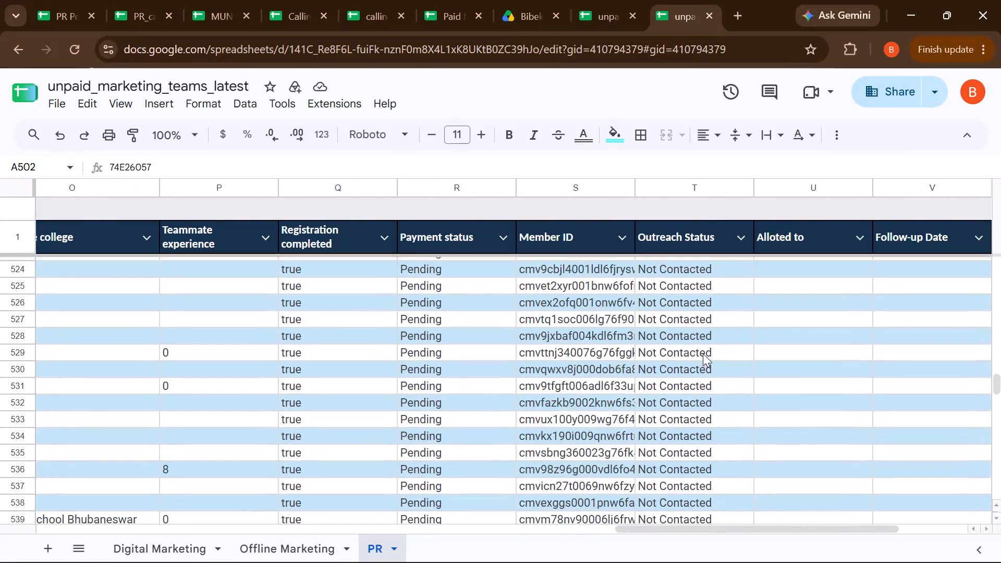
pyautogui.scroll(-2, 703, 353)
pyautogui.scroll(3, 703, 353)
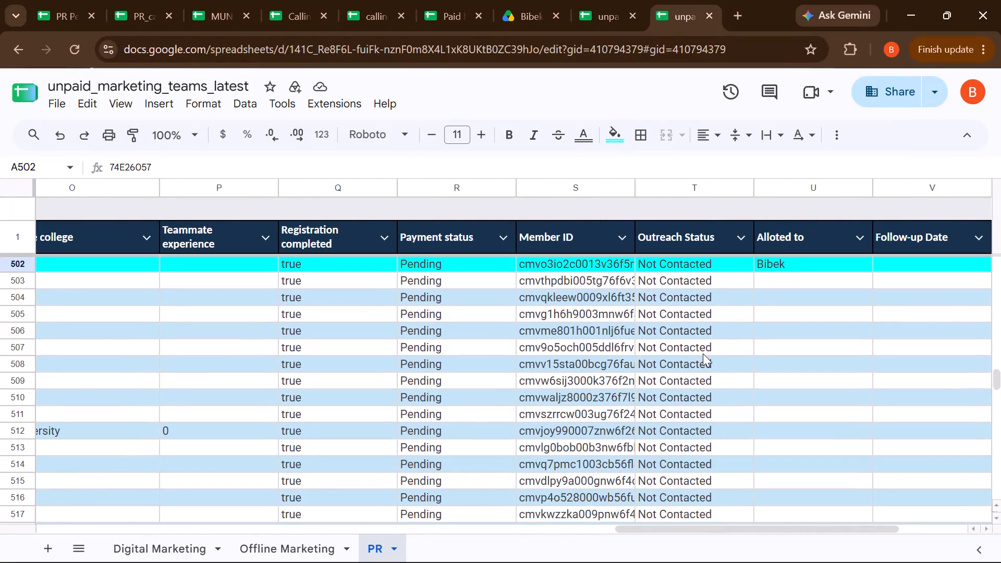
pyautogui.scroll(2, 703, 353)
pyautogui.hscroll(12, 703, 353)
pyautogui.hscroll(9, 703, 353)
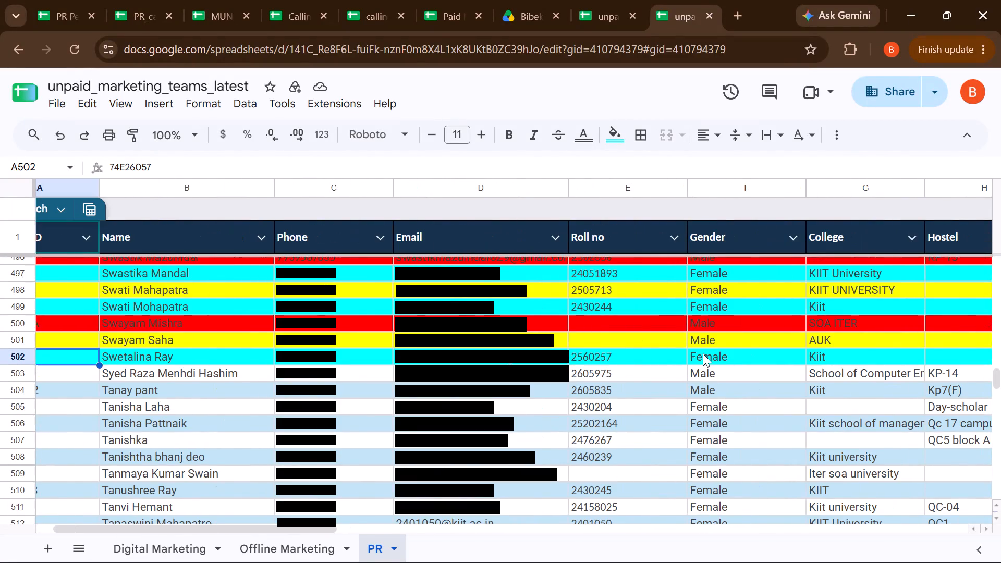
pyautogui.hscroll(1, 703, 353)
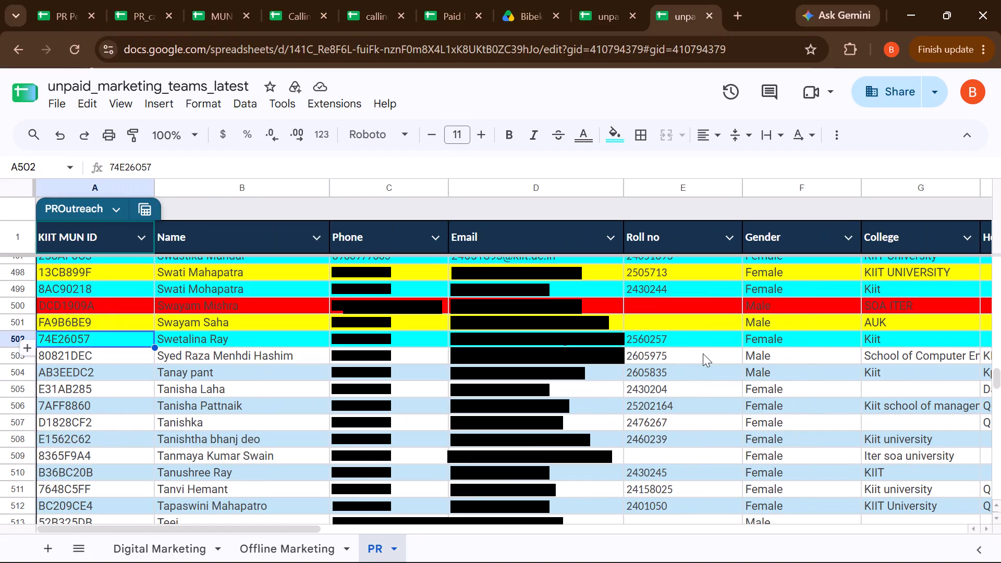
# Examine the row 502 contact's details from KIIT MUN ID to Hostel, and go back to the phone.
pyautogui.press('Right')
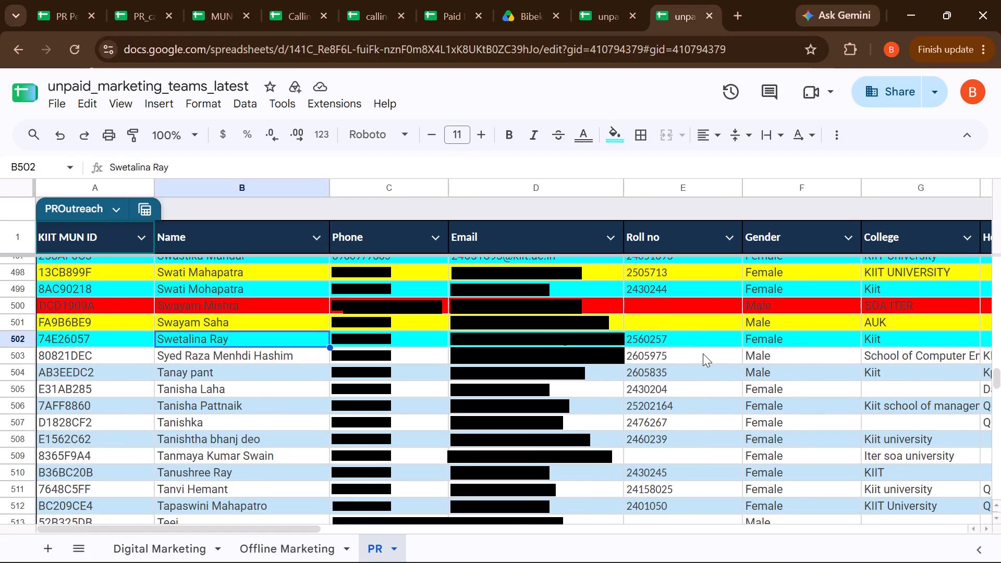
pyautogui.press('Right')
pyautogui.press('Left')
pyautogui.press('Left')
pyautogui.press('Left')
pyautogui.press('Right')
pyautogui.press('Right')
pyautogui.press('Right')
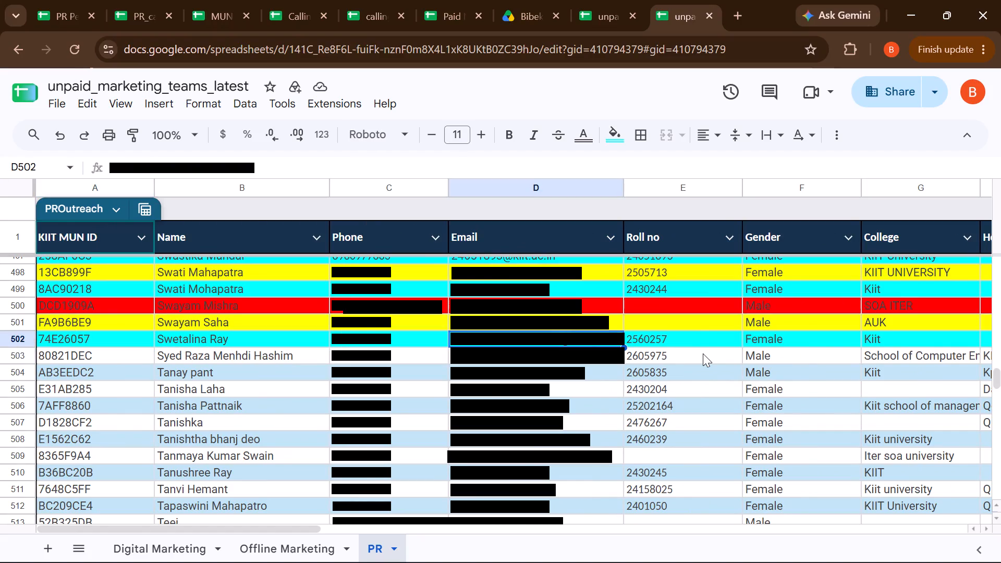
pyautogui.press('Right')
pyautogui.press('Right')
pyautogui.press('Right')
pyautogui.press('Right')
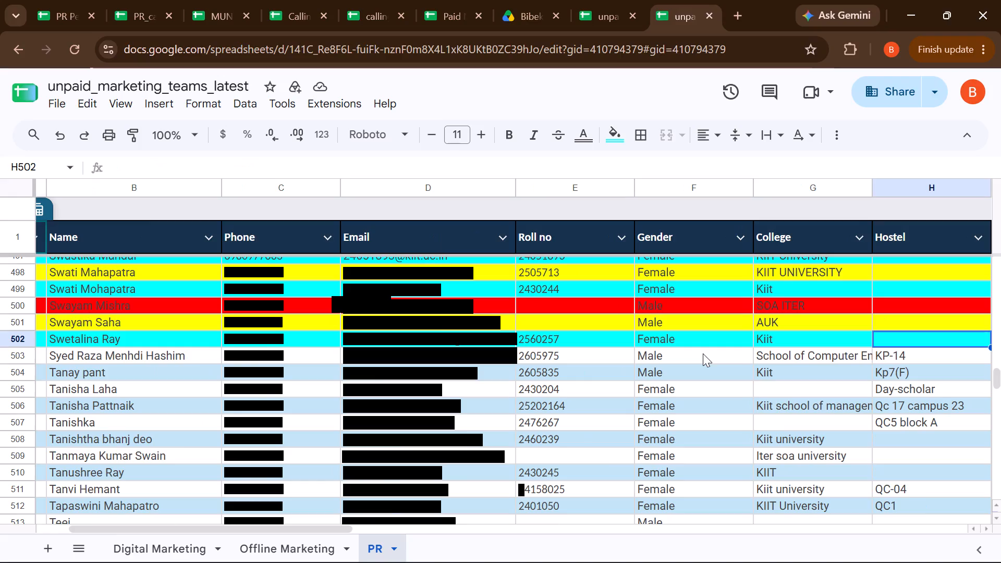
pyautogui.press('Left')
pyautogui.press('Left')
pyautogui.press('Left')
pyautogui.press('Left')
pyautogui.press('Left')
pyautogui.press('Left')
pyautogui.press('Left')
pyautogui.press('Left')
pyautogui.press('Left')
pyautogui.press('Left')
pyautogui.press('Left')
pyautogui.press('Left')
pyautogui.press('Left')
pyautogui.press('Left')
pyautogui.press('Left')
pyautogui.press('Left')
pyautogui.press('Left')
pyautogui.press('Left')
pyautogui.press('Right')
pyautogui.press('Right')
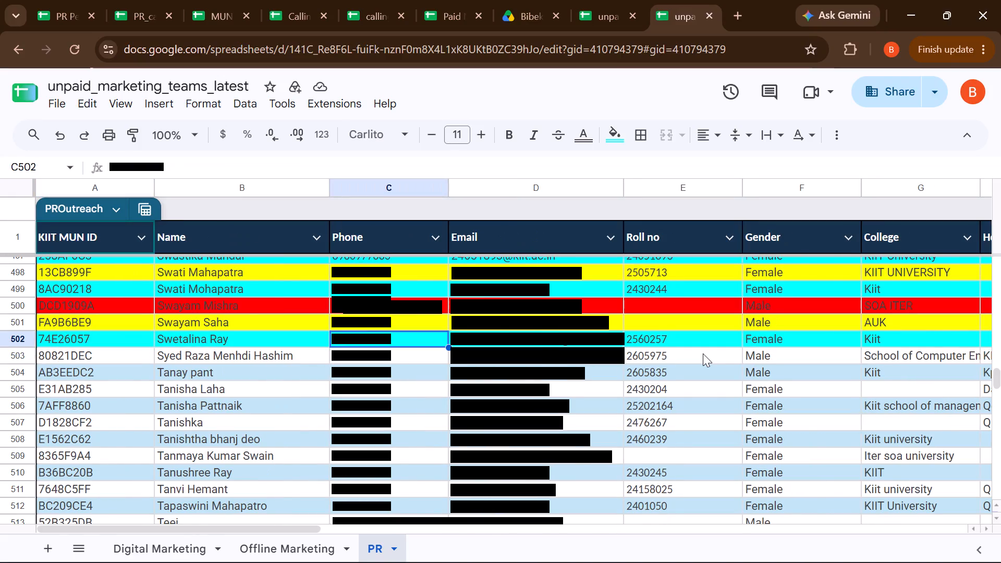
# Examine row 502's gender, college, hostel, experience and teammate columns up to Teammate roll no.
pyautogui.press('Right')
pyautogui.press('Right')
pyautogui.press('Right')
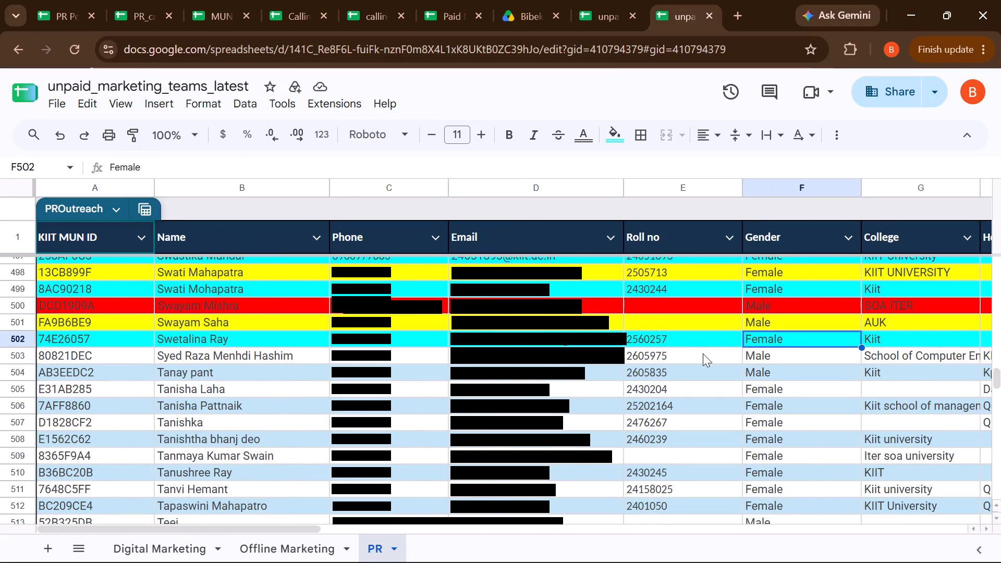
pyautogui.press('Right')
pyautogui.press('Right')
pyautogui.press('Right')
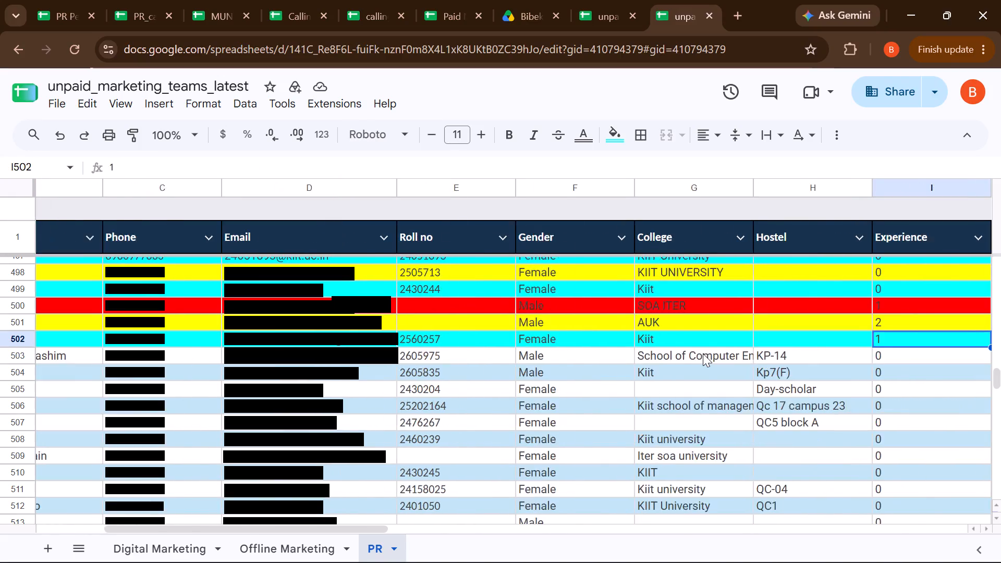
pyautogui.press('Right')
pyautogui.press('Right')
pyautogui.press('Right')
pyautogui.press('Left')
pyautogui.press('Left')
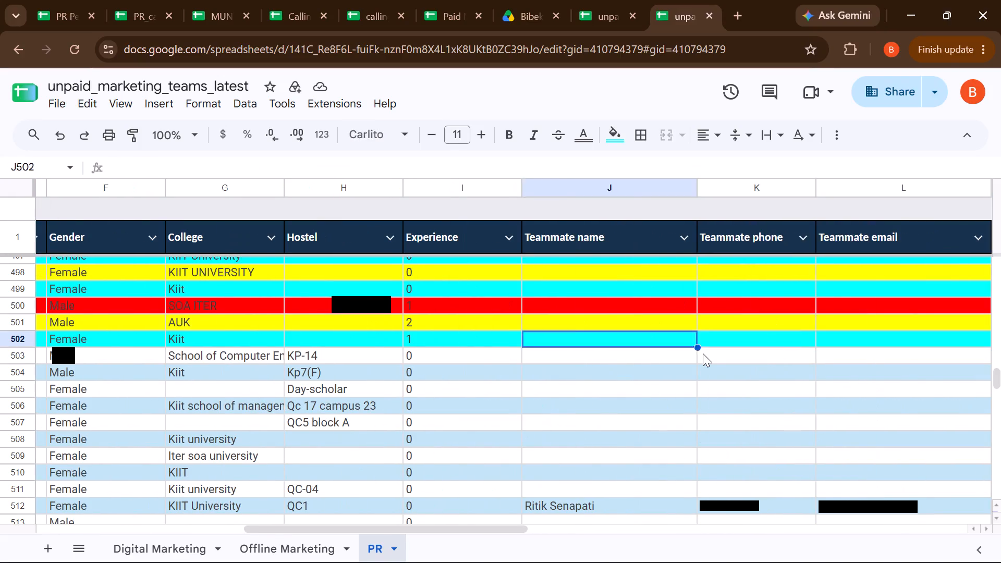
pyautogui.press('Left')
pyautogui.press('Left')
pyautogui.press('Right')
pyautogui.press('Right')
pyautogui.press('Right')
pyautogui.press('Right')
pyautogui.press('Right')
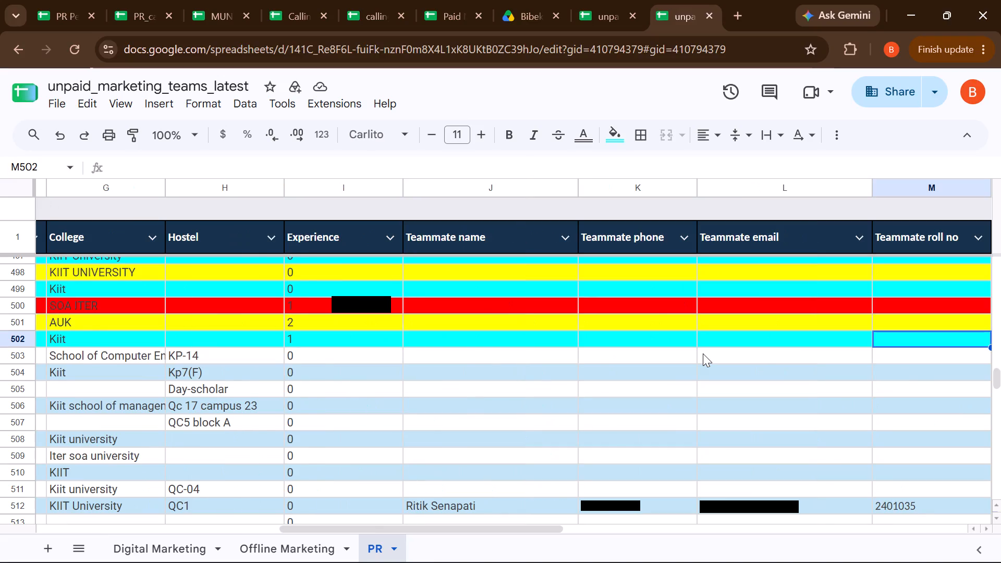
pyautogui.press('Left')
pyautogui.press('Left')
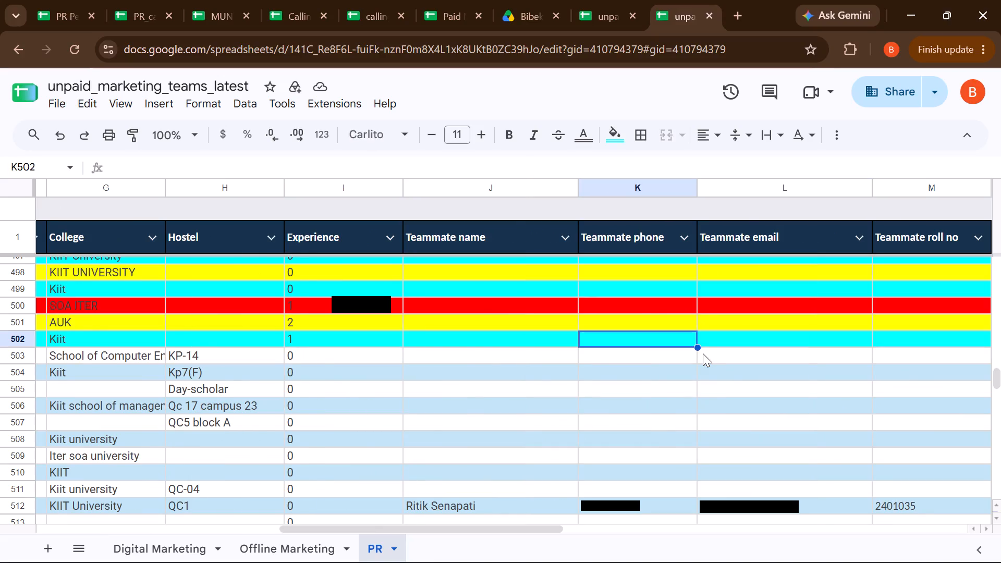
pyautogui.press('Left')
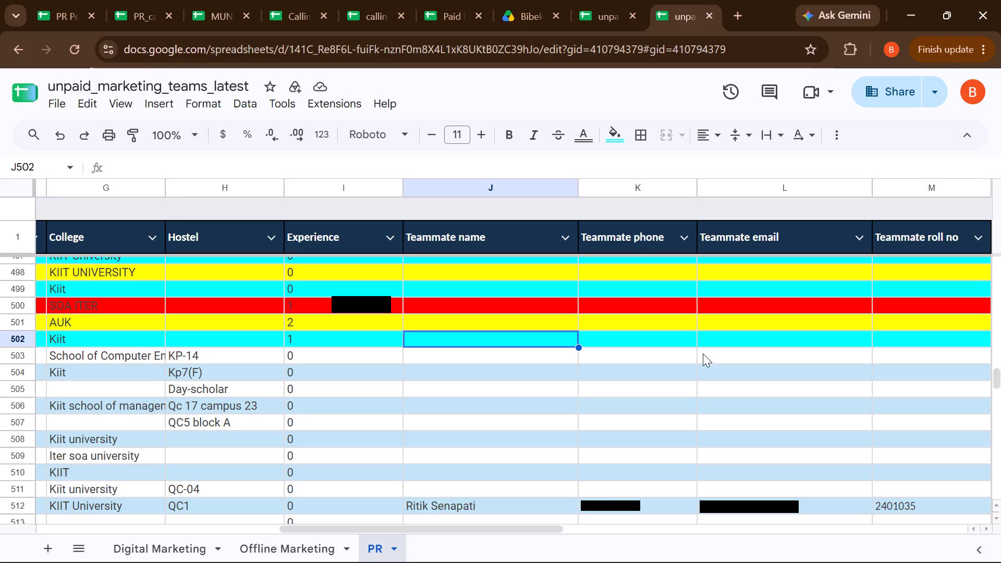
pyautogui.press('Right')
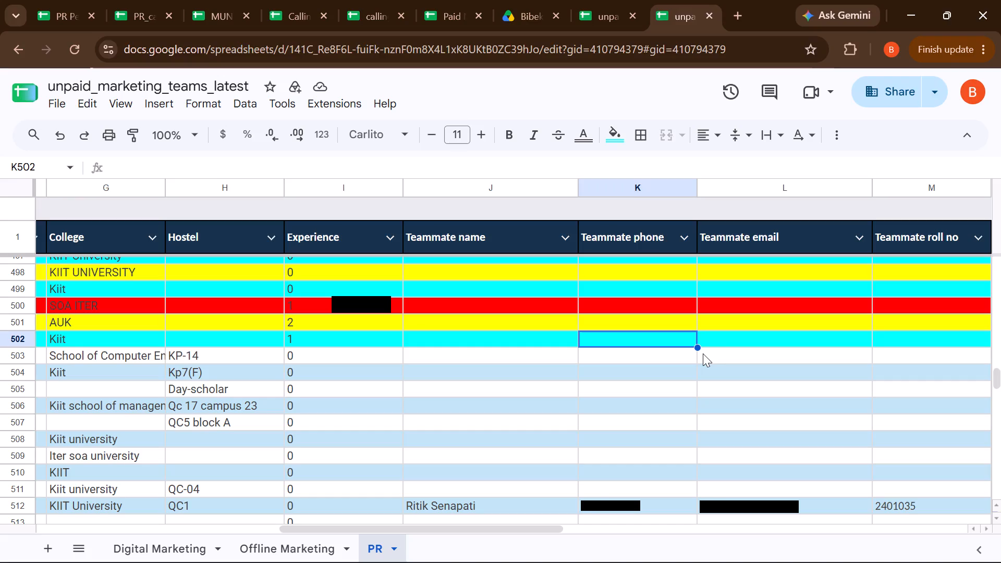
pyautogui.press('Right')
pyautogui.press('Right')
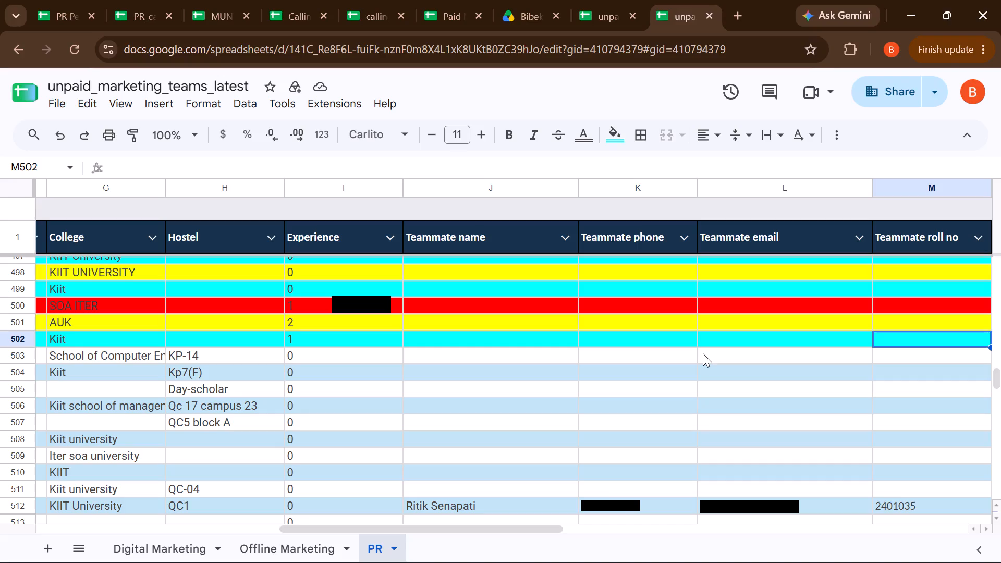
# Enter the remark "Will Pay" in the Remarks column of row 502.
pyautogui.press('Right')
pyautogui.press('Right')
pyautogui.press('Right')
pyautogui.press('Right')
pyautogui.press('Right')
pyautogui.press('Right')
pyautogui.press('Right')
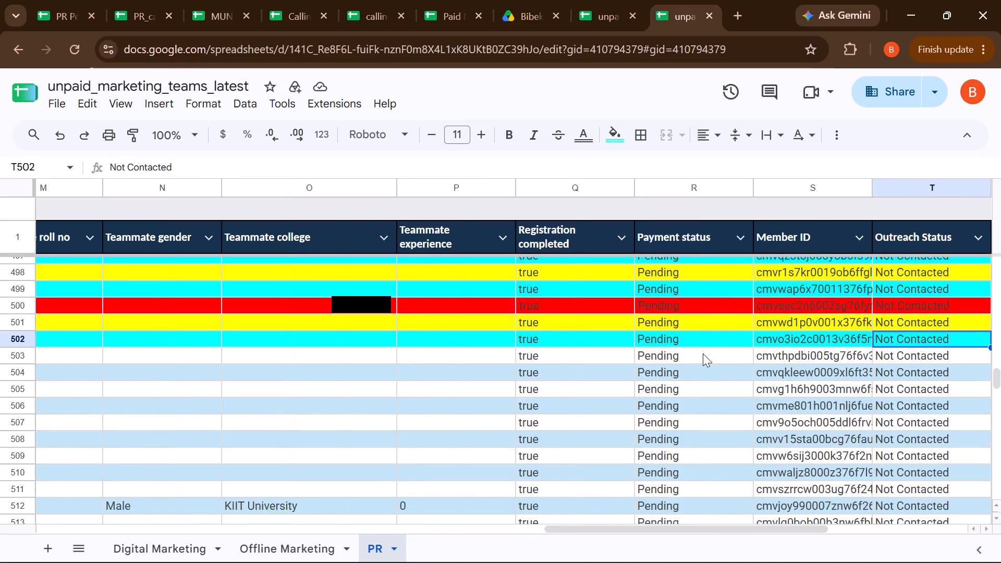
pyautogui.press('Right')
pyautogui.press('Right')
pyautogui.press('Right')
pyautogui.press('Right')
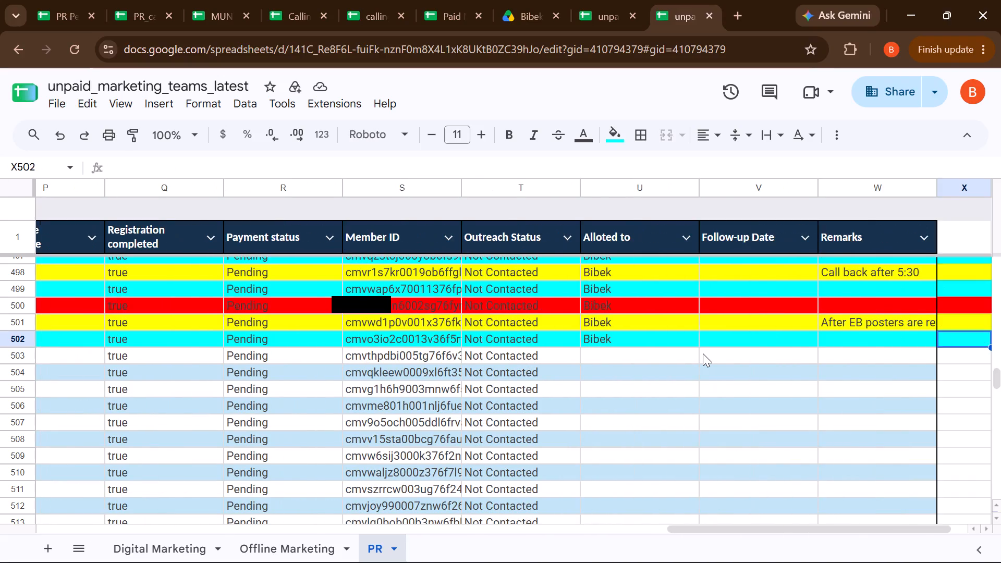
pyautogui.press('Right')
pyautogui.press('Right')
pyautogui.press('Left')
pyautogui.press('Left')
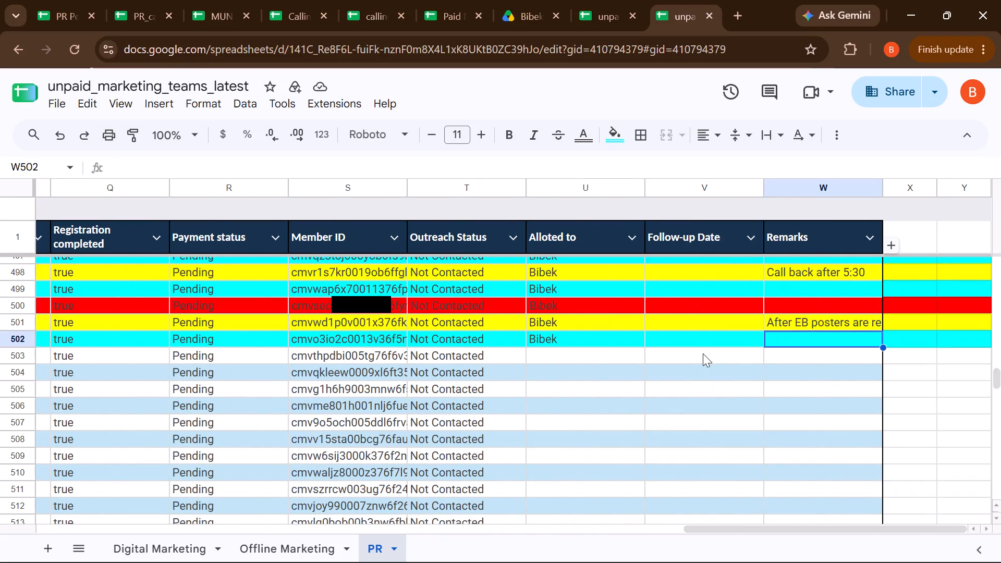
pyautogui.write('Will Py')
pyautogui.press('\\')
pyautogui.press('BackSpace')
pyautogui.press('BackSpace')
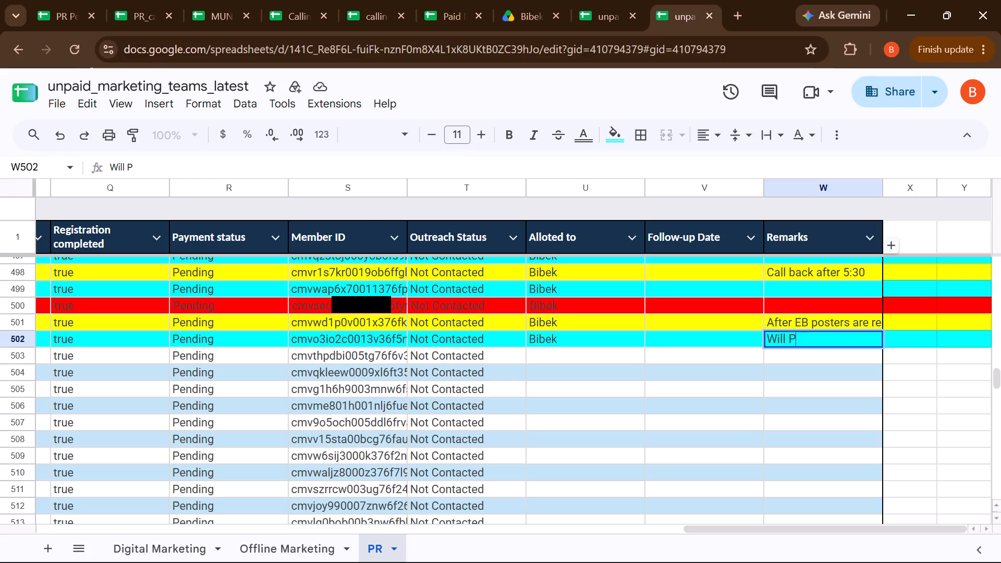
pyautogui.write('ay')
# Fill the whole of row 502 with yellow.
pyautogui.hscroll(-2, 295, 411)
pyautogui.hscroll(-2, 38, 343)
pyautogui.click(17, 340)
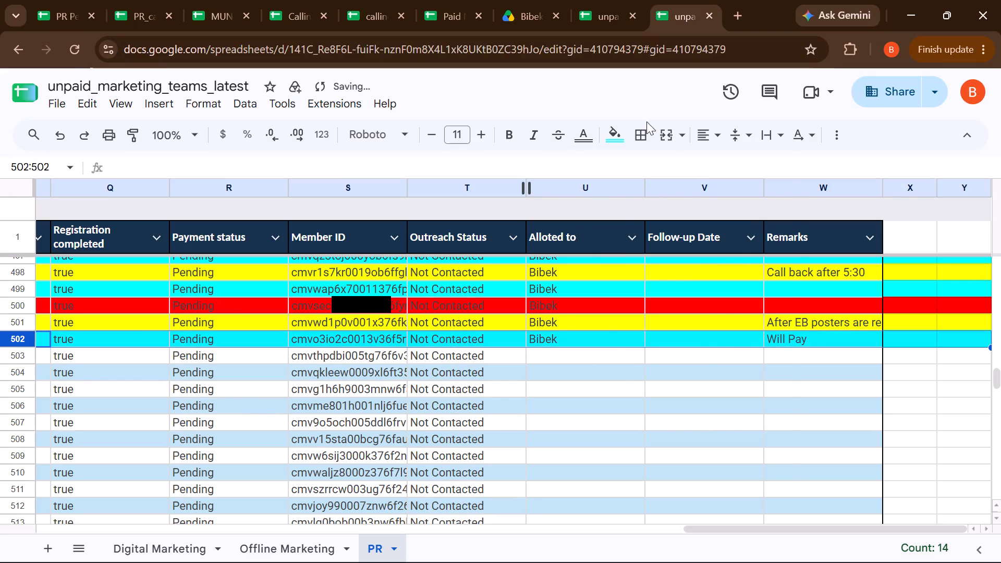
pyautogui.click(613, 134)
pyautogui.click(666, 202)
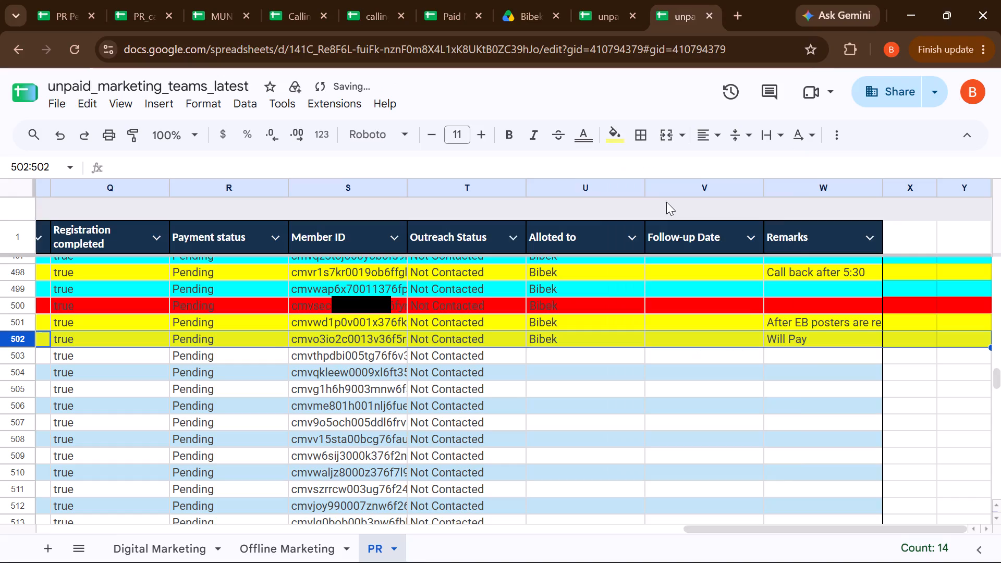
# Go back from the Remarks cell of row 502 to the KIIT MUN ID at the row's start.
pyautogui.click(815, 342)
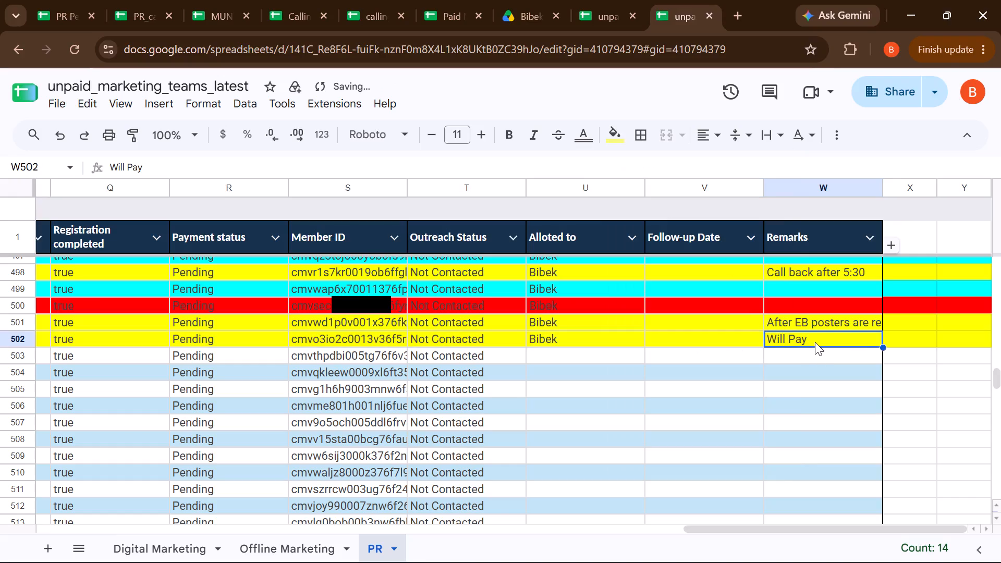
pyautogui.press('Left')
pyautogui.press('Left')
pyautogui.press('Left')
pyautogui.press('Left')
pyautogui.press('Left')
pyautogui.press('Left')
pyautogui.press('Left')
pyautogui.press('Left')
pyautogui.press('Left')
pyautogui.press('Left')
pyautogui.press('Left')
pyautogui.press('Left')
pyautogui.press('Left')
pyautogui.press('Left')
pyautogui.press('Left')
pyautogui.press('Left')
pyautogui.press('Left')
pyautogui.press('Left')
pyautogui.press('Left')
pyautogui.press('Left')
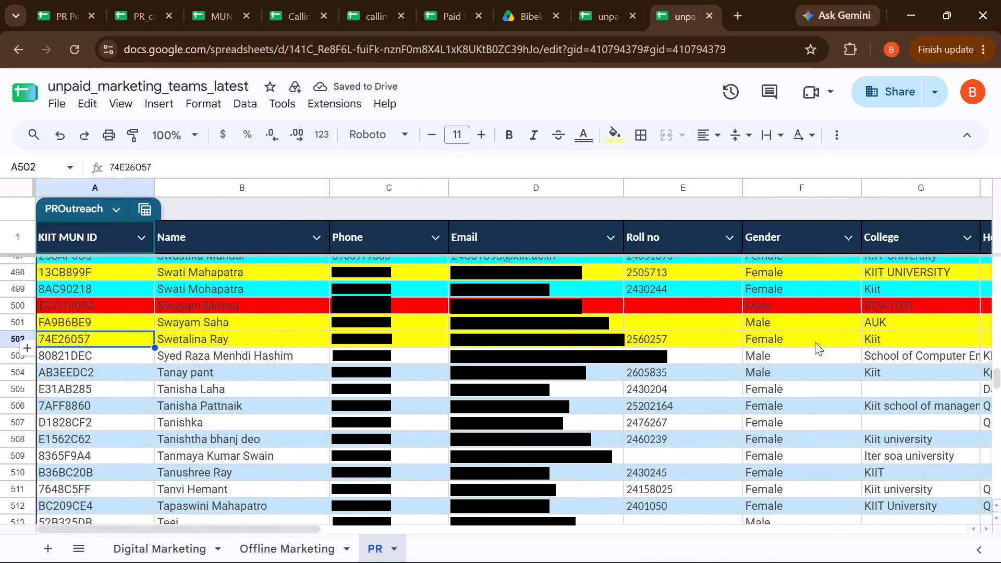
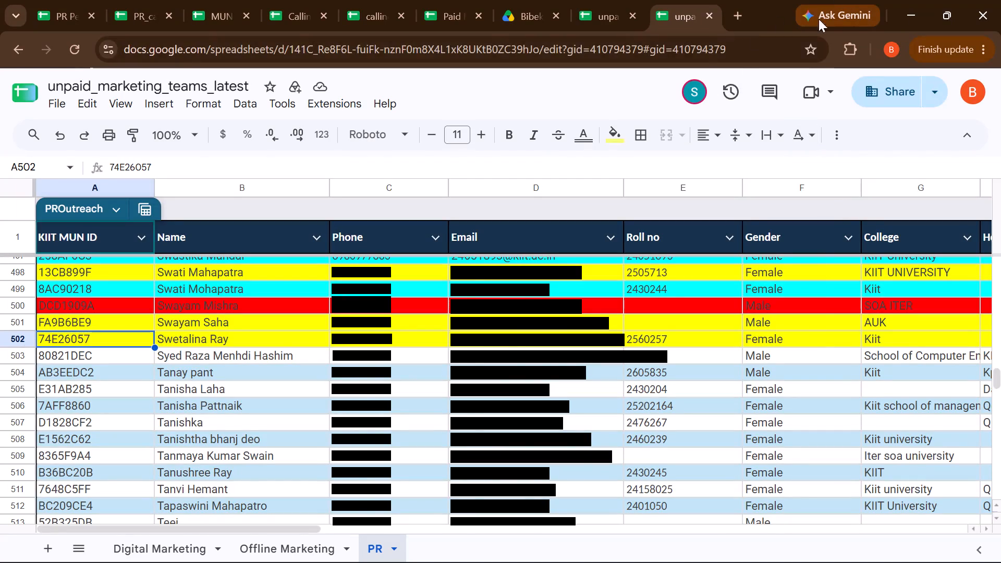
# Switch to the Paid MUN spreadsheet and open its WILL PAY sheet.
pyautogui.click(433, 14)
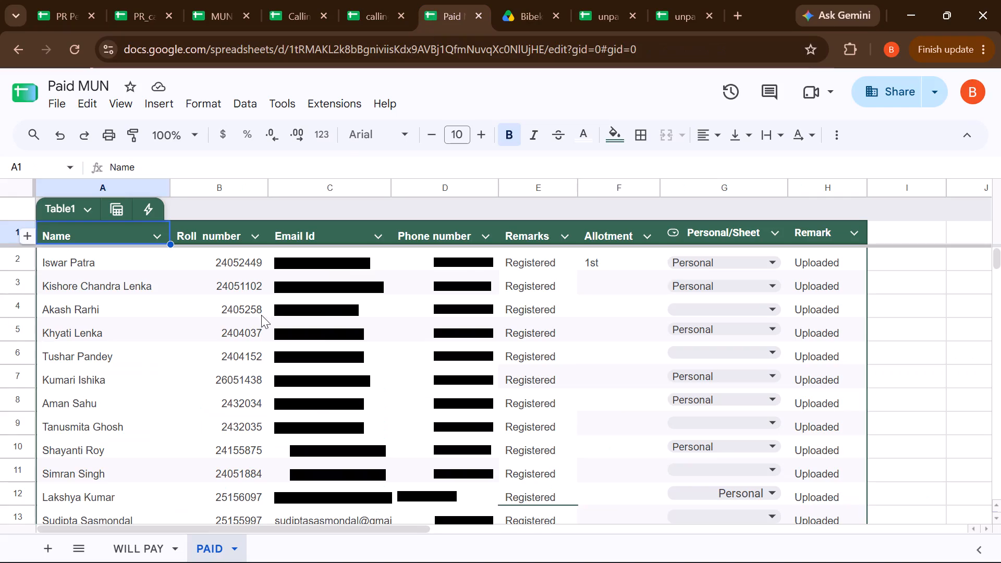
pyautogui.click(145, 555)
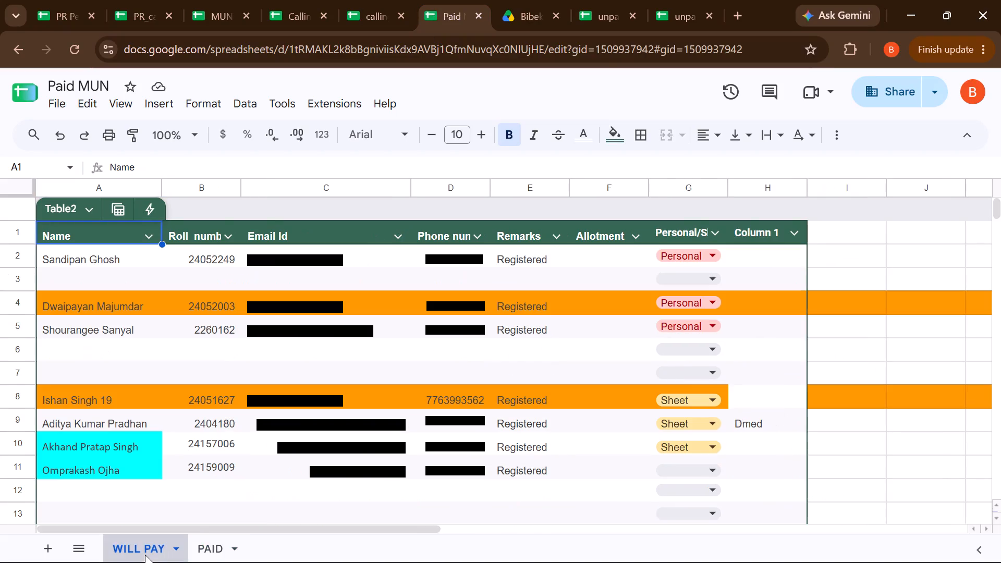
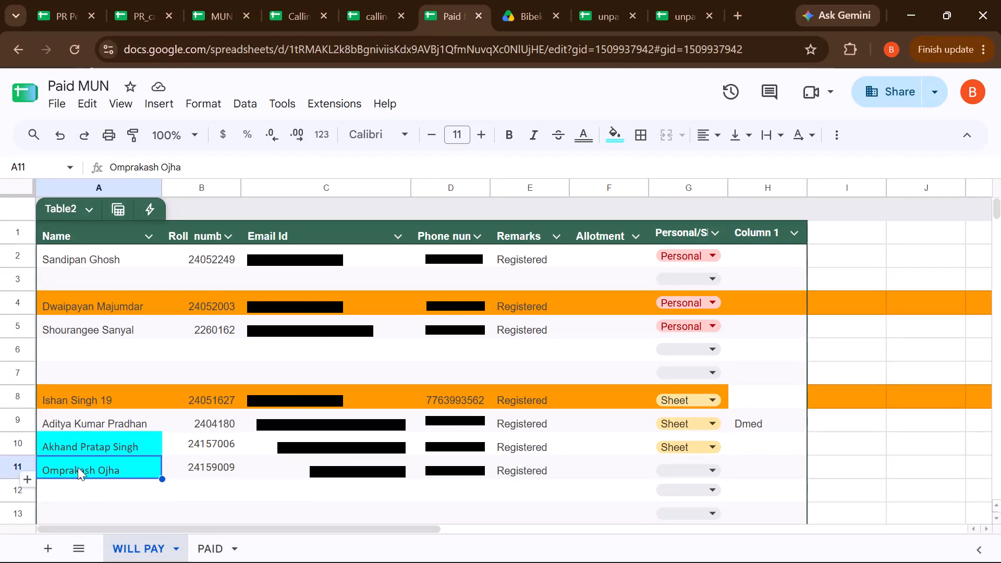
# Clear the cyan fill from the two names in rows 10 and 11 of the WILL PAY sheet.
pyautogui.moveTo(87, 447); pyautogui.dragTo(92, 465)
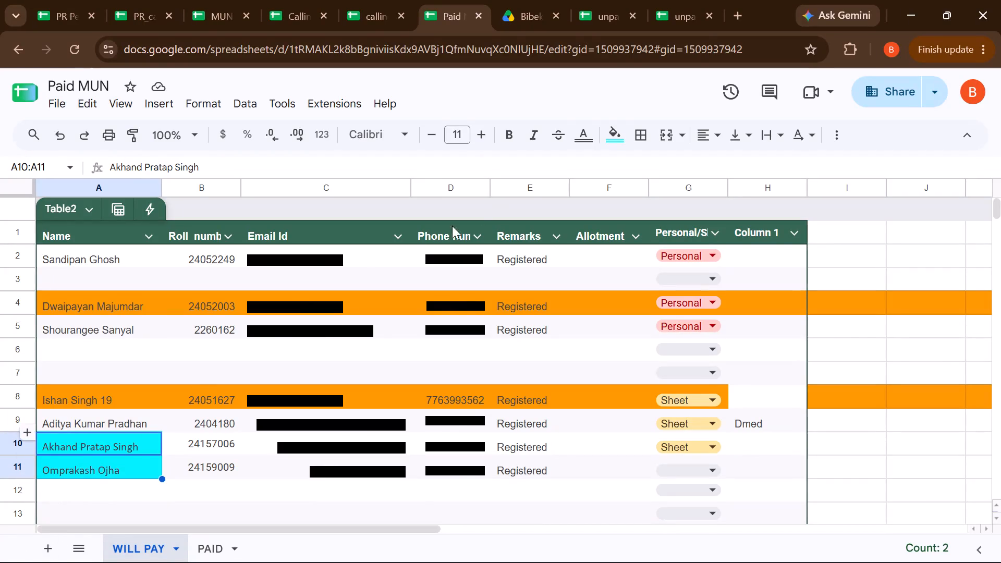
pyautogui.click(610, 139)
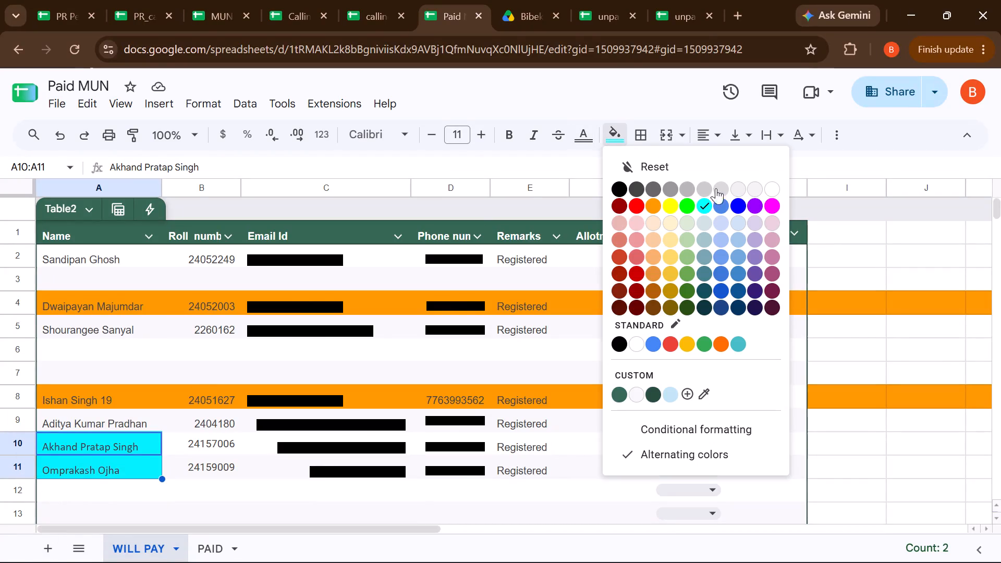
pyautogui.click(674, 172)
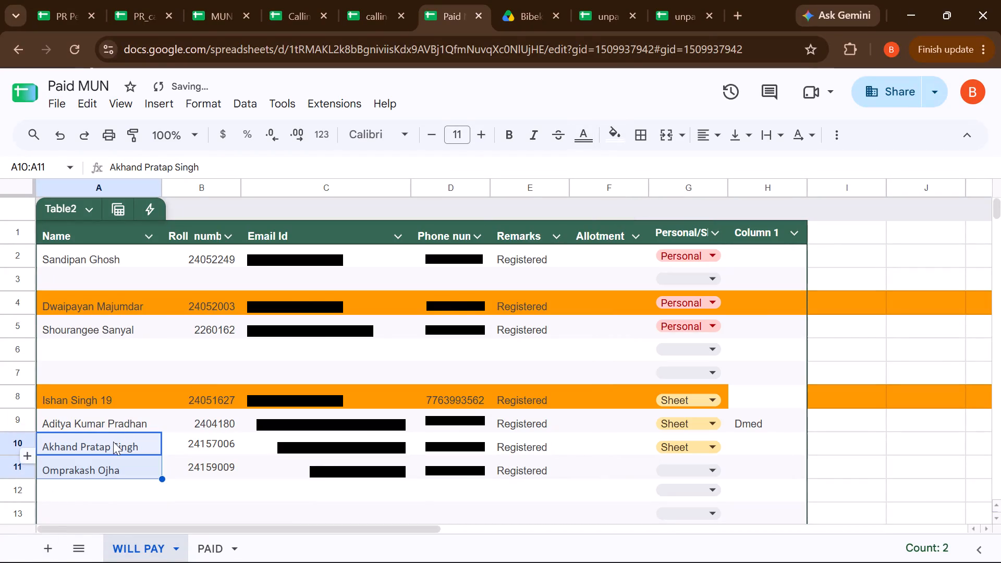
# Move the entries in A10:H11 of the WILL PAY sheet to the first empty rows, 18 and 19, of the PAID sheet.
pyautogui.moveTo(113, 442); pyautogui.dragTo(761, 464)
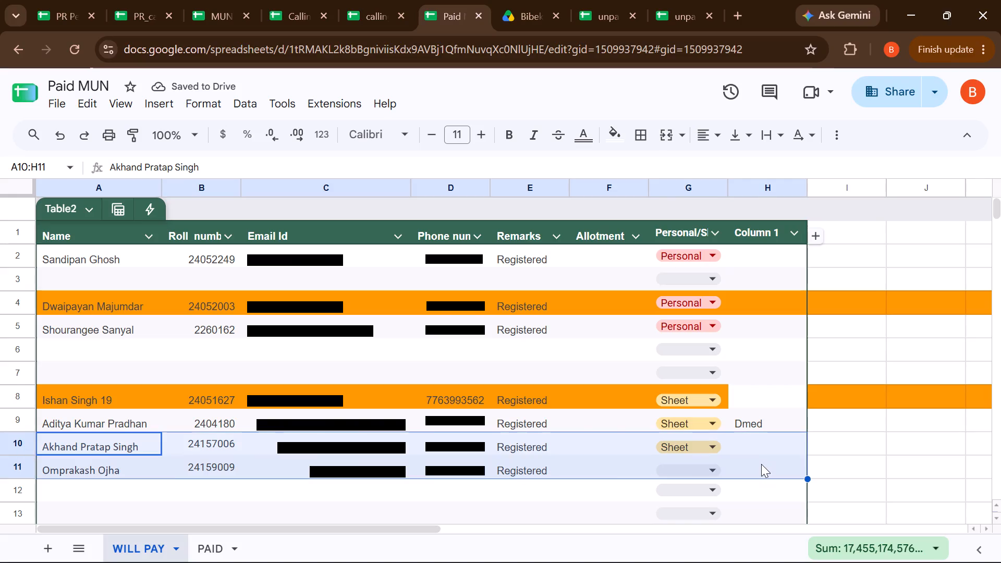
pyautogui.hotkey('ctrl', 'x')
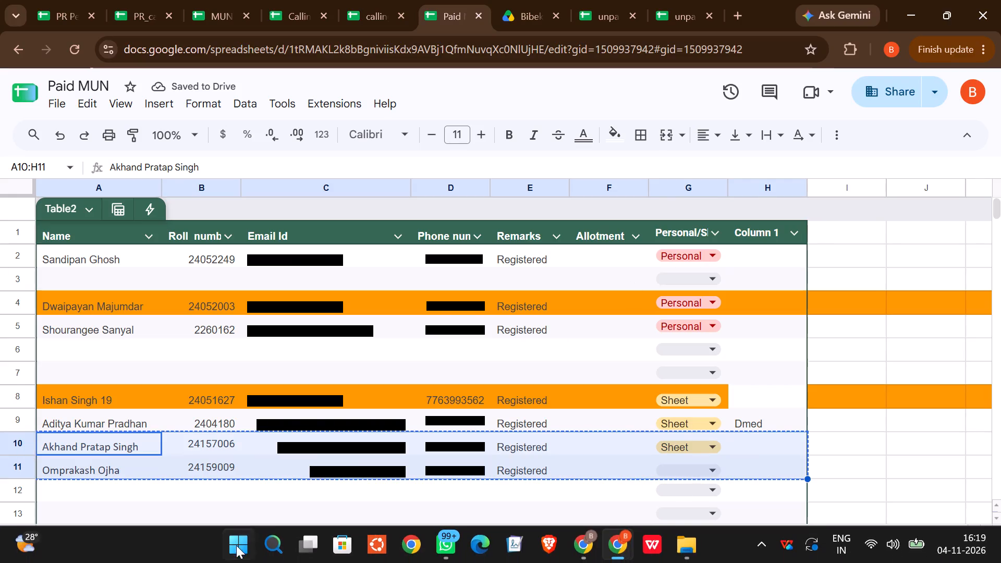
pyautogui.click(212, 546)
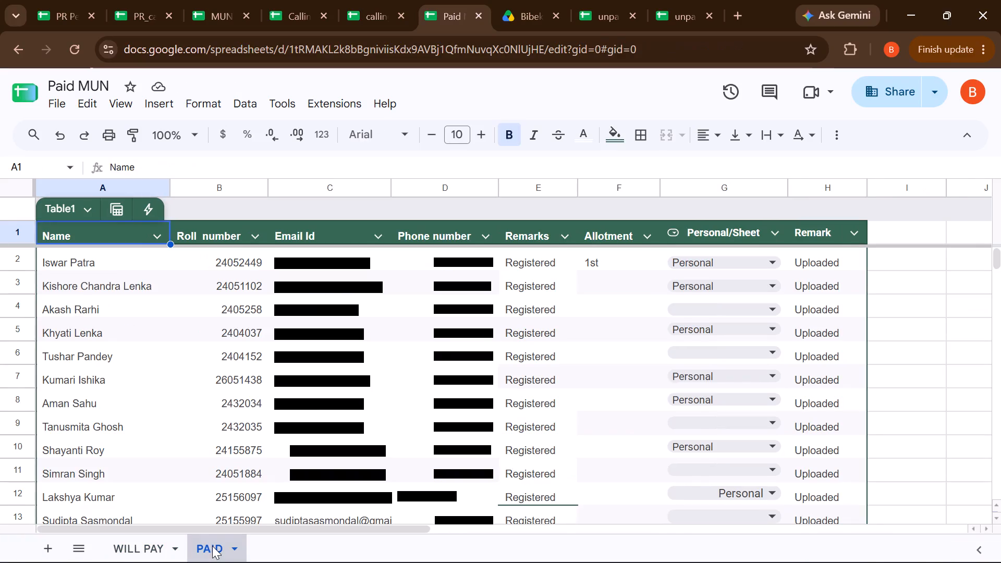
pyautogui.scroll(-2, 225, 446)
pyautogui.click(119, 410)
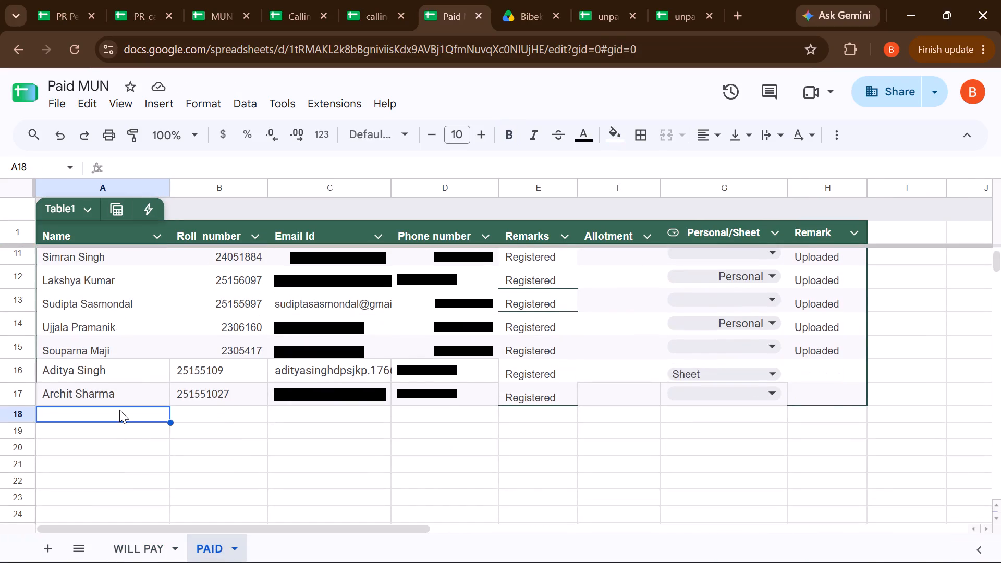
pyautogui.hotkey('ctrl', 'v')
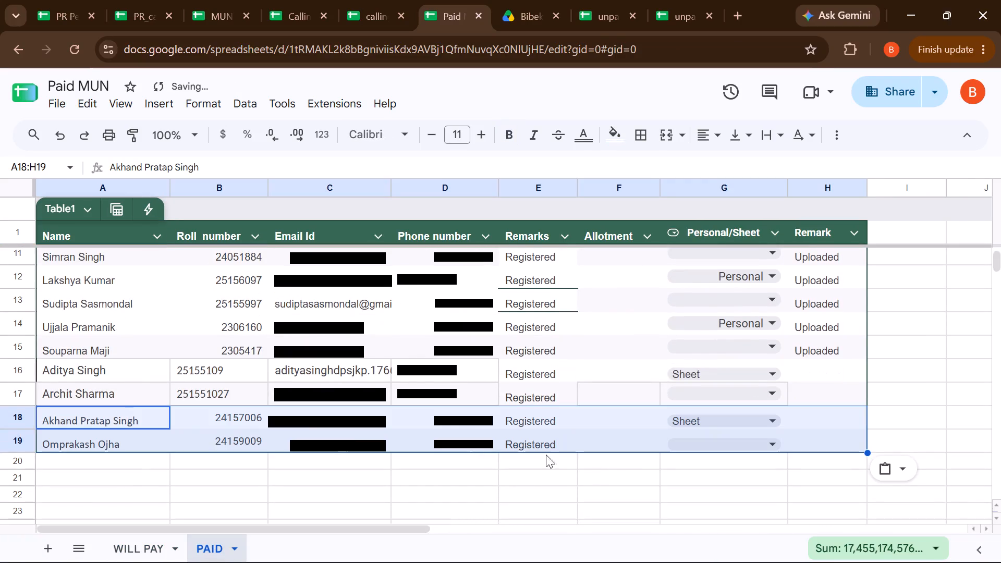
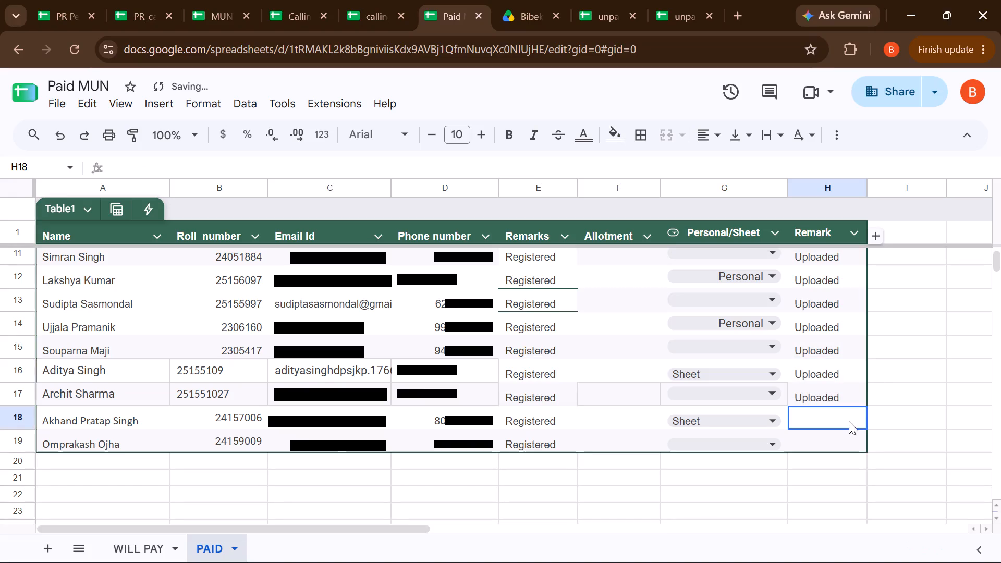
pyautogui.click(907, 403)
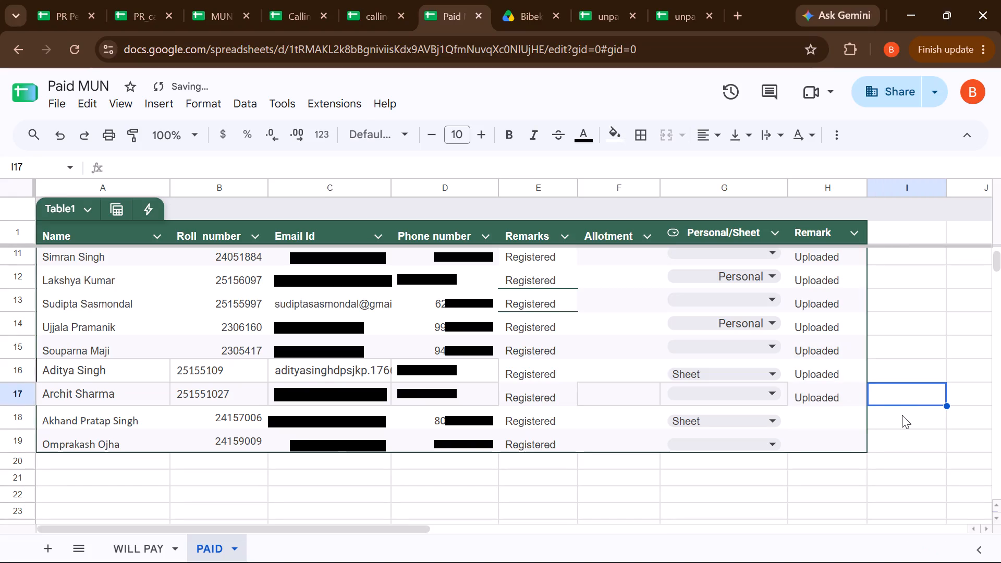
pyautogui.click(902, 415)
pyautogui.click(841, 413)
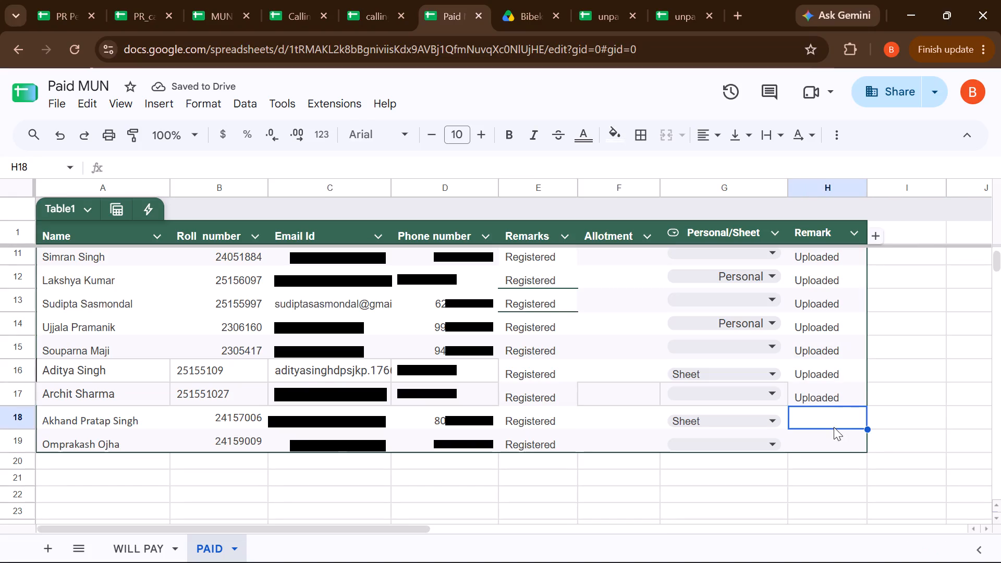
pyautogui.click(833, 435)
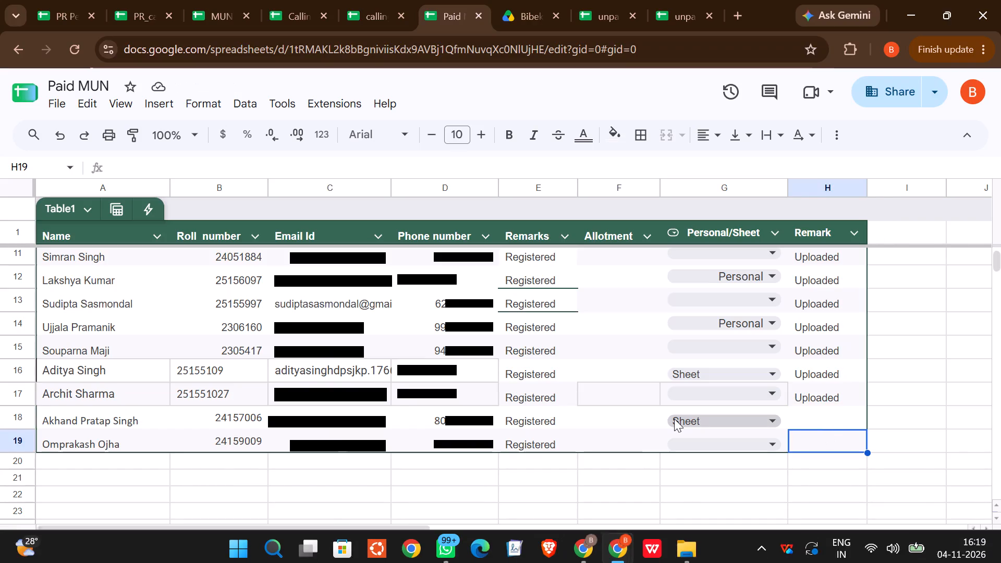
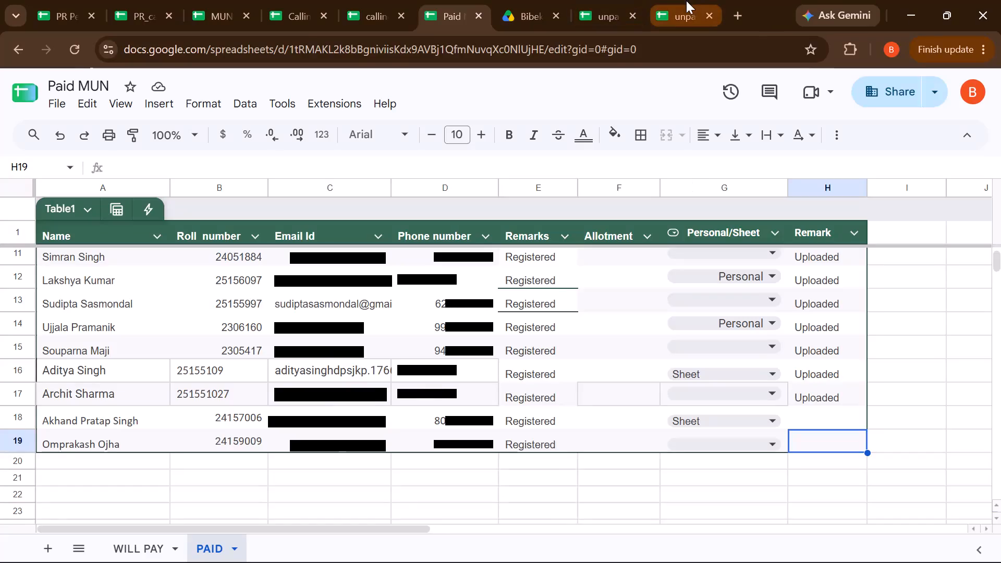
# Return to the PR sheet of the unpaid_marketing_teams_latest spreadsheet and select the phone cell in row 499.
pyautogui.click(686, 1)
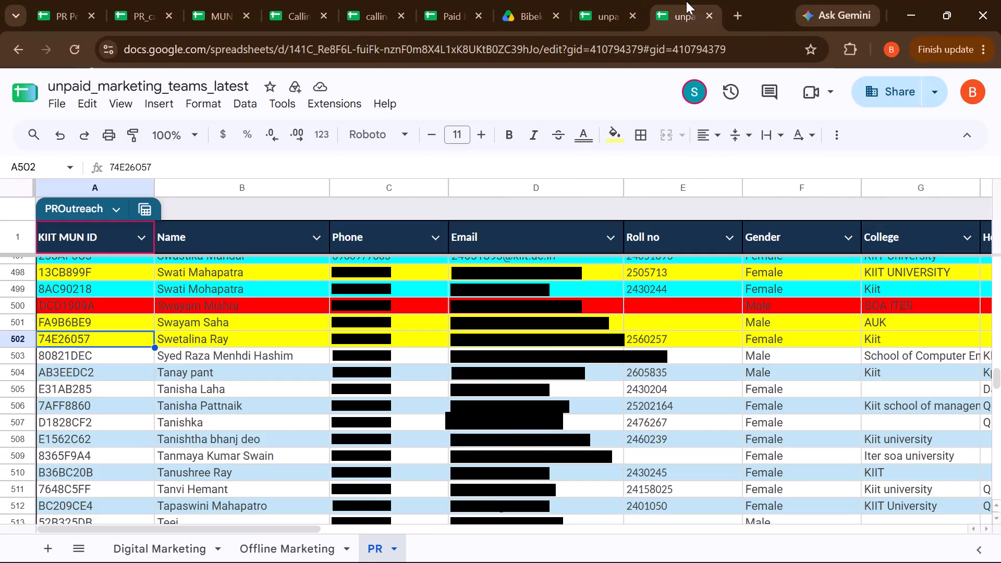
pyautogui.scroll(1, 286, 349)
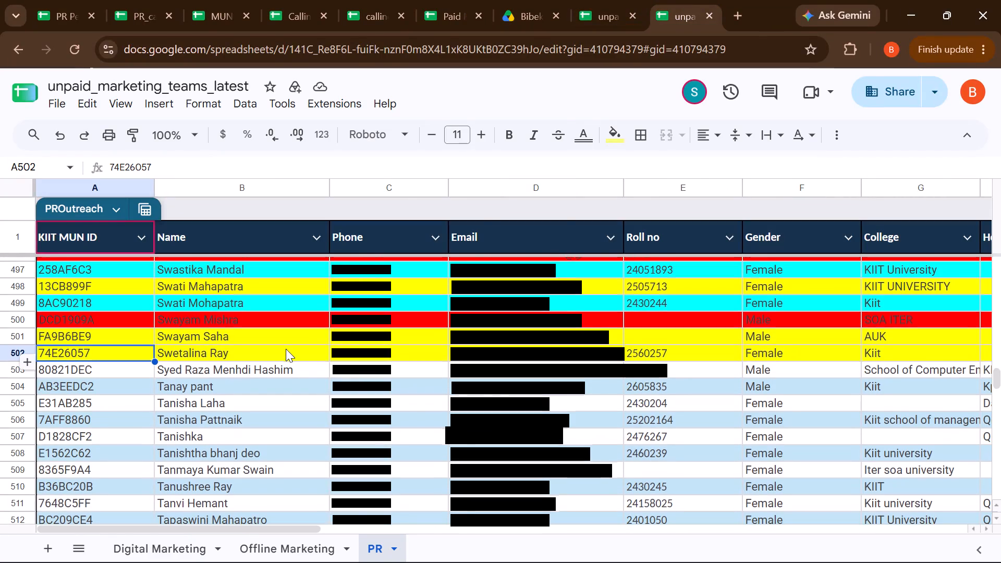
pyautogui.scroll(1, 286, 349)
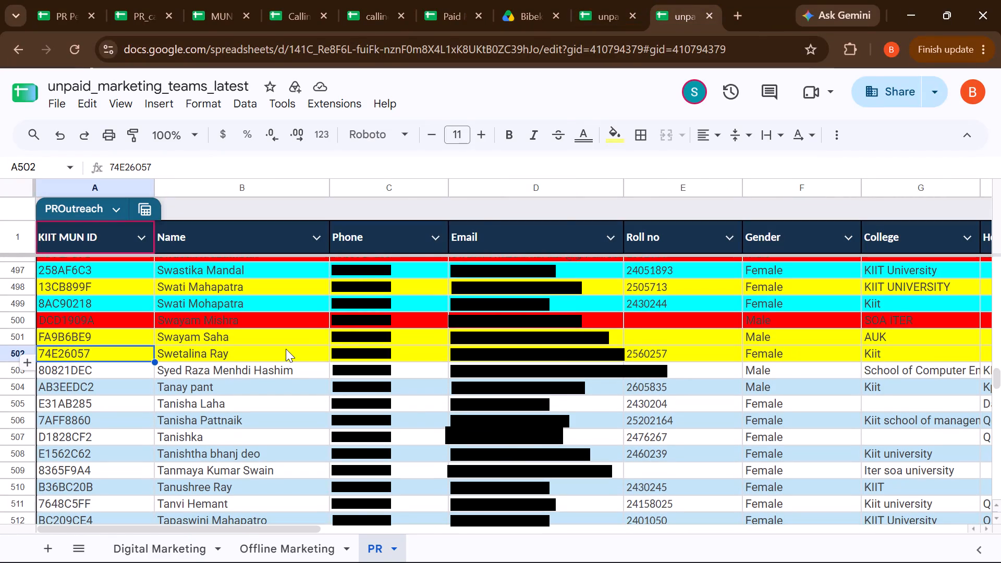
pyautogui.click(370, 303)
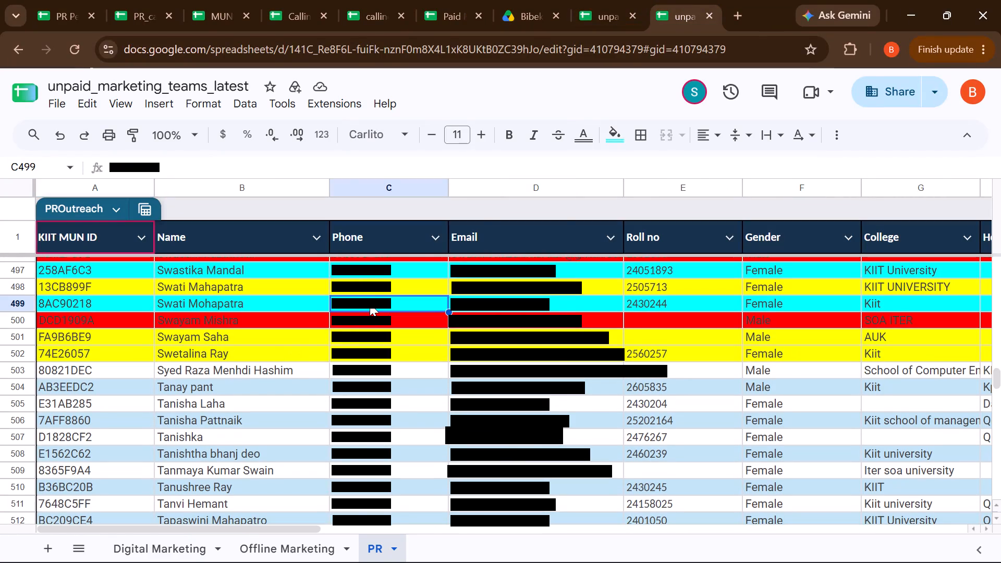